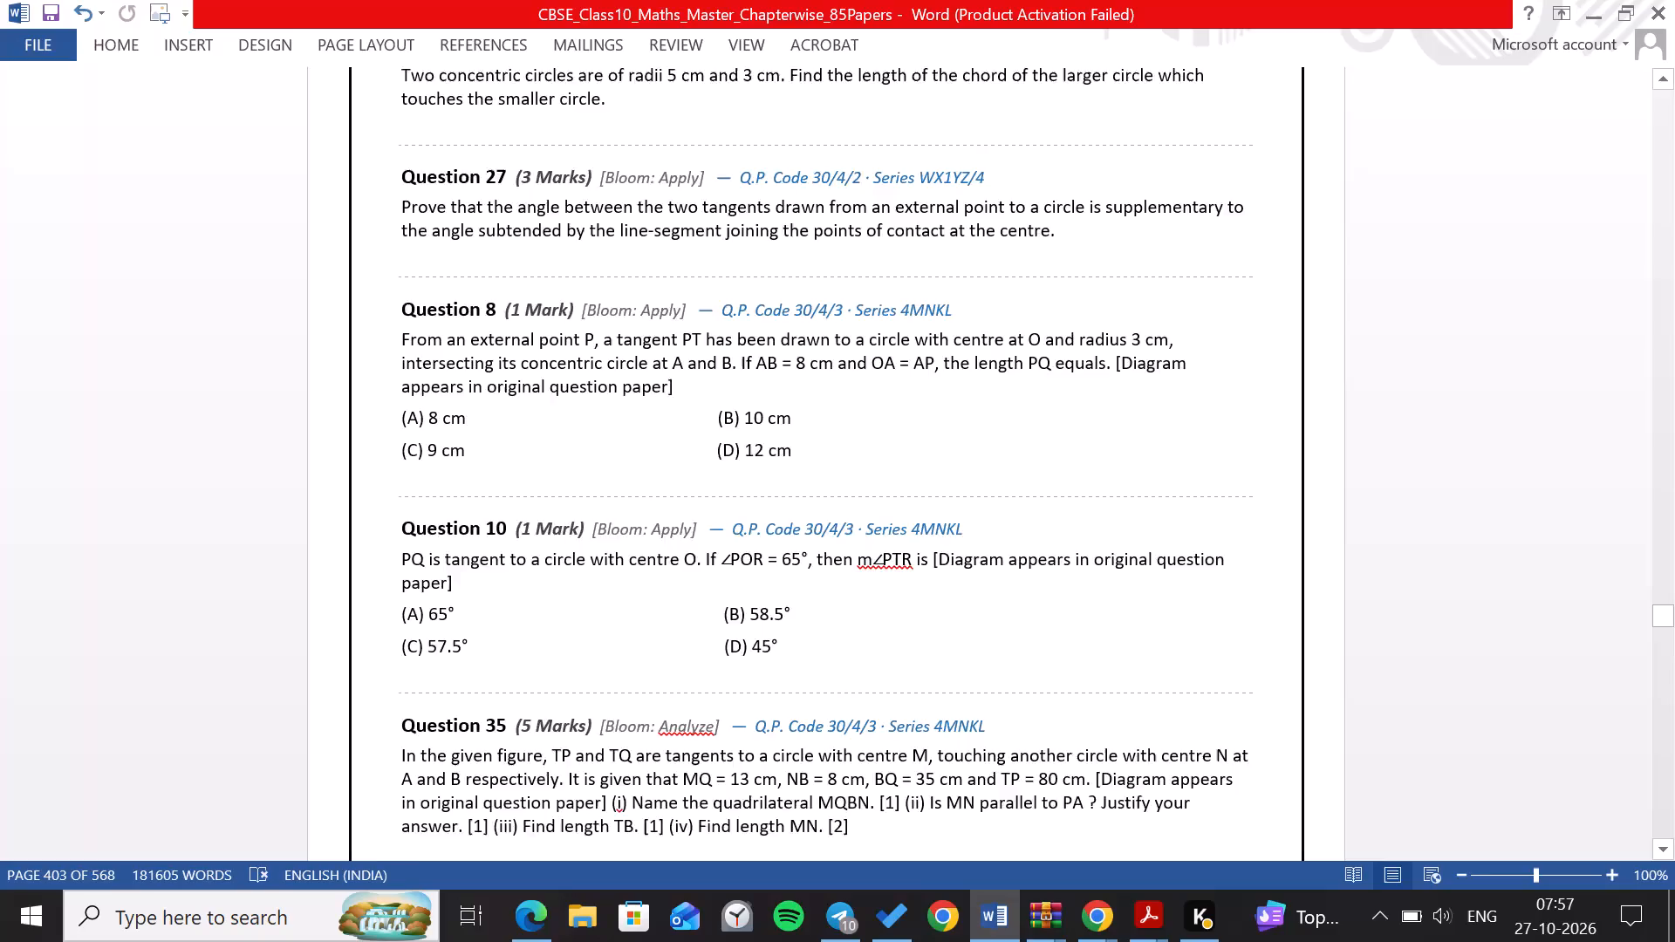
Split Question 35's sub-parts so that (i), (ii) and (iii) each start on their own line, without automatic list numbering.
scroll(667, 533, "down", 12)
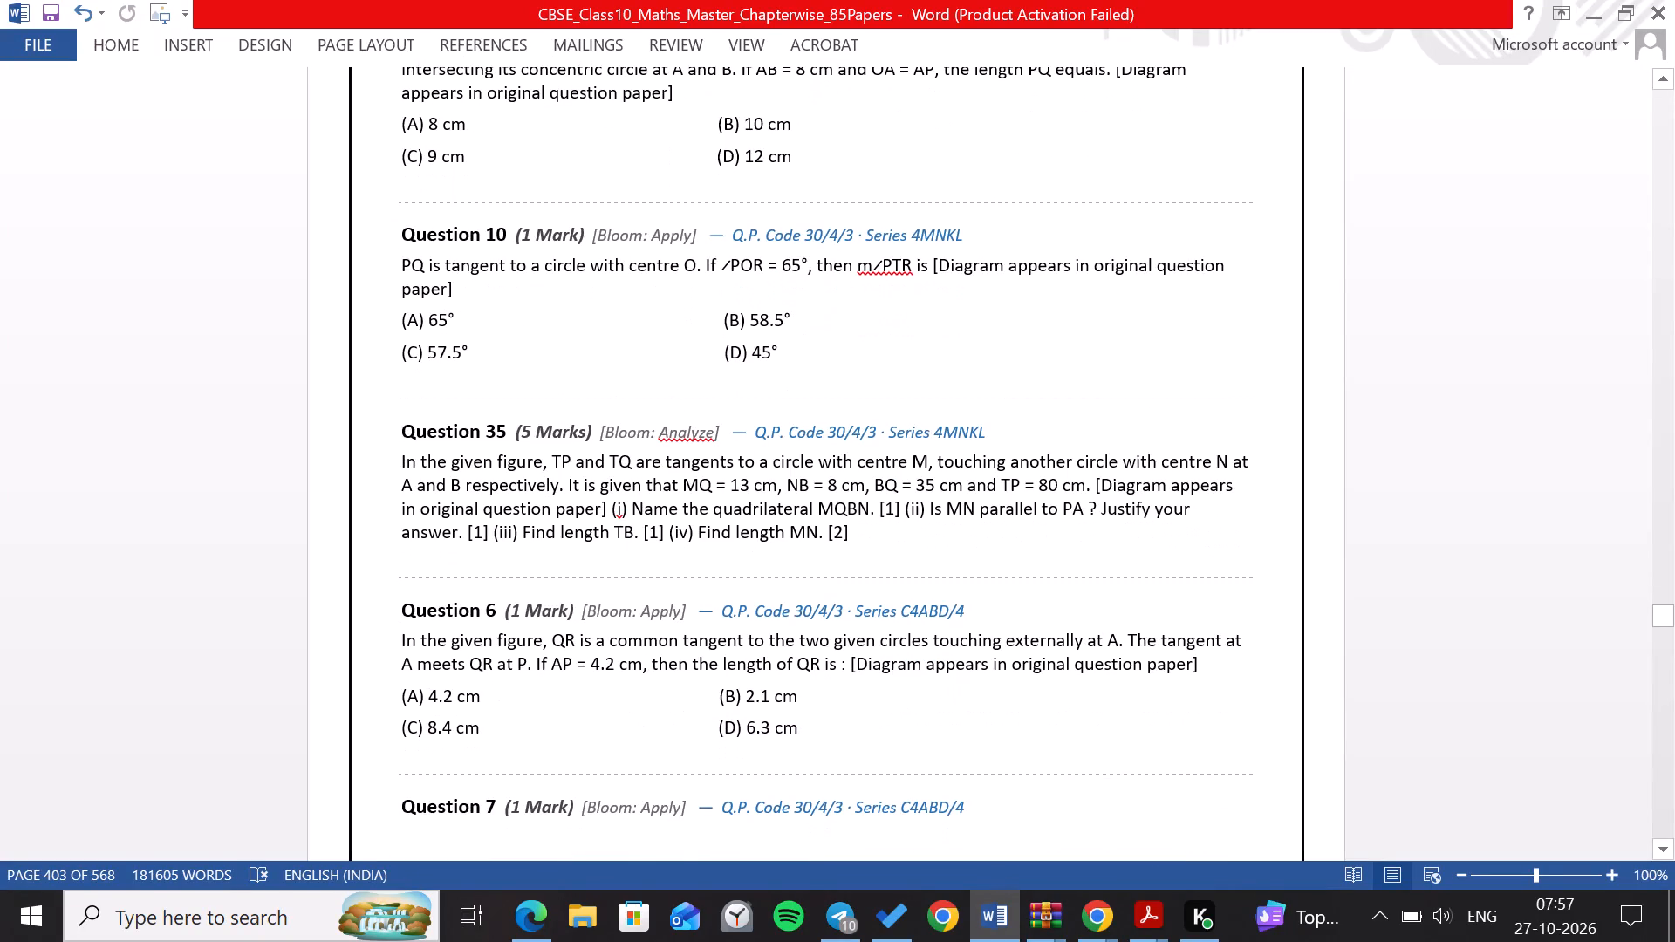
scroll(1037, 516, "down", 3)
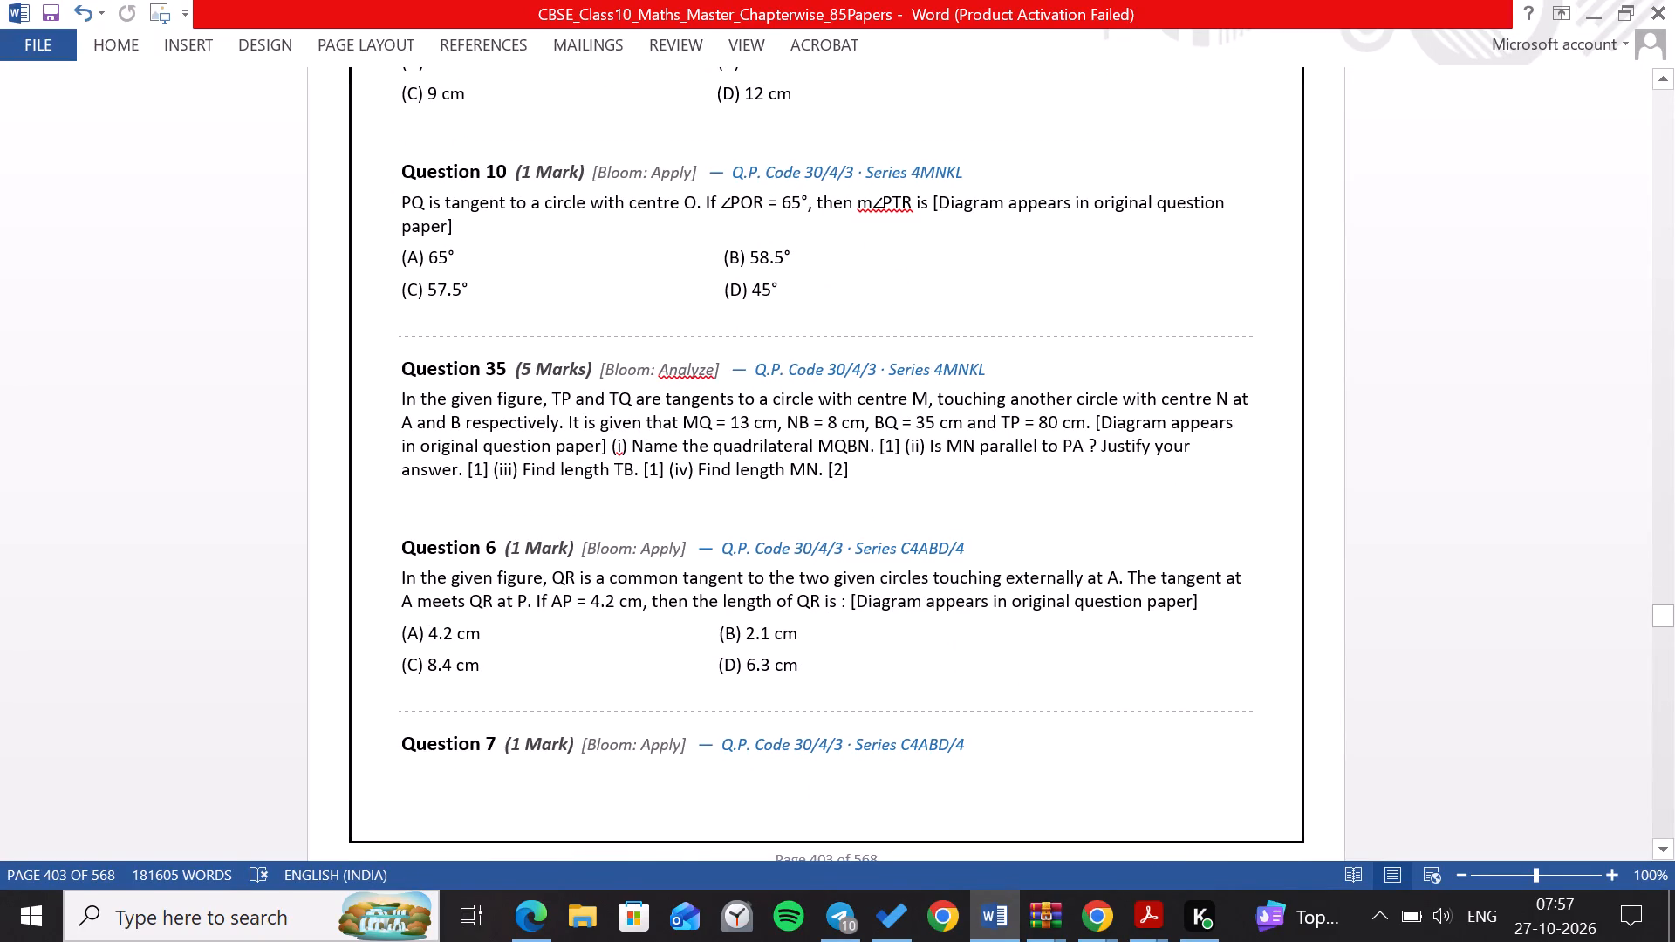
left_click(612, 442)
key("Return")
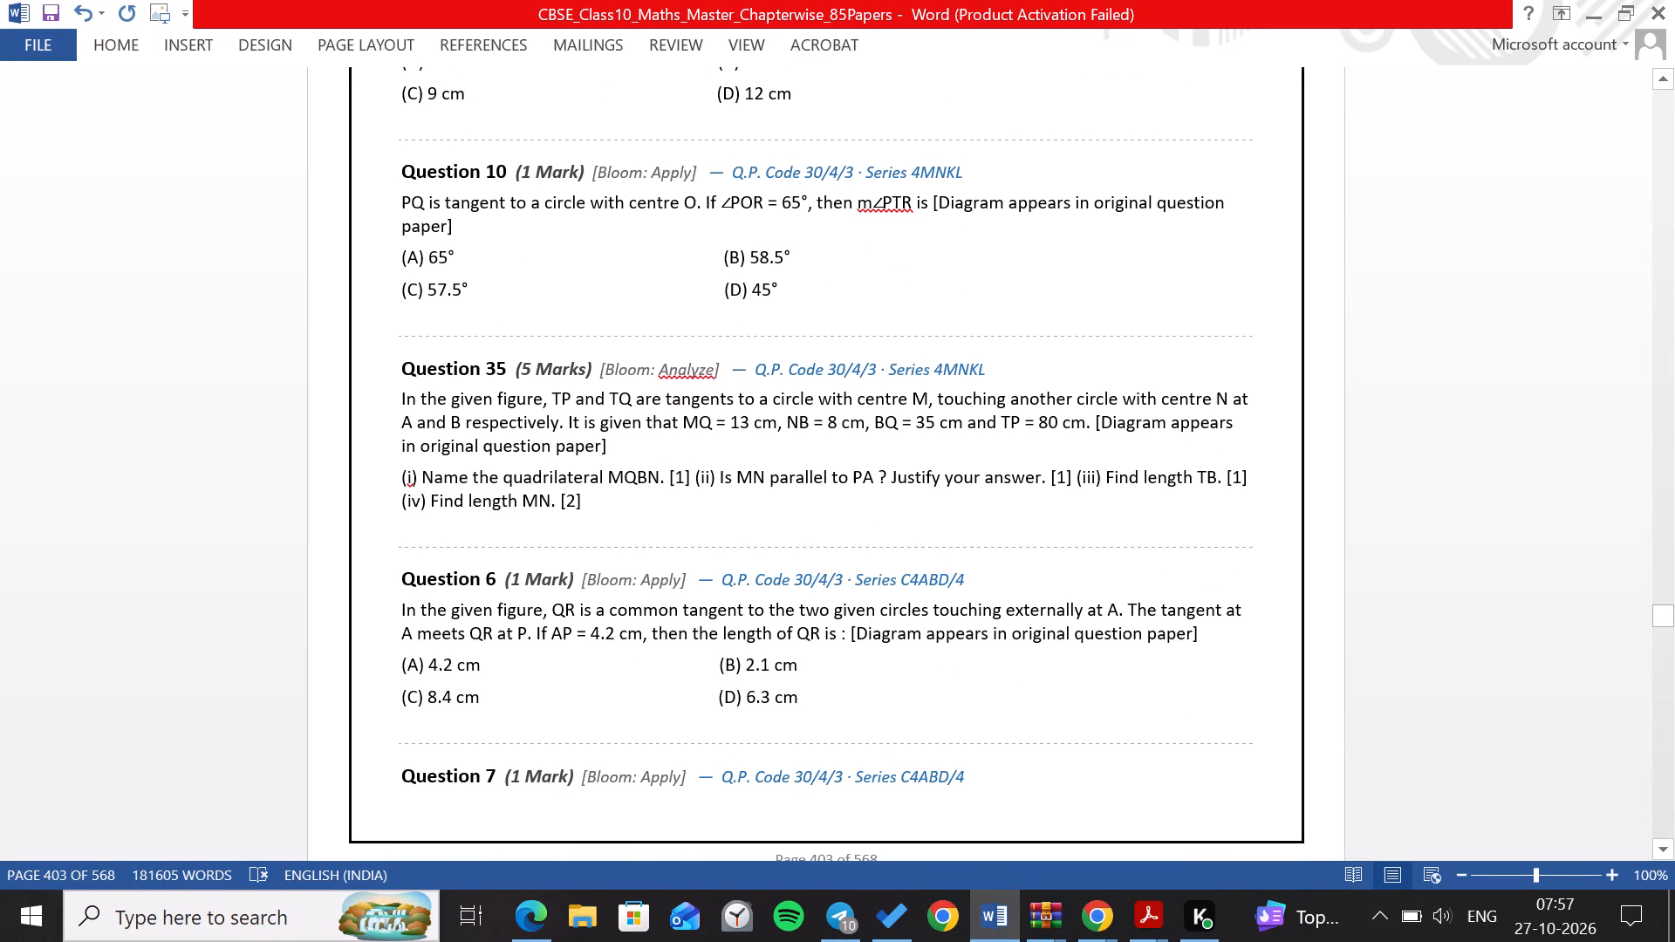
left_click(694, 475)
key("Return")
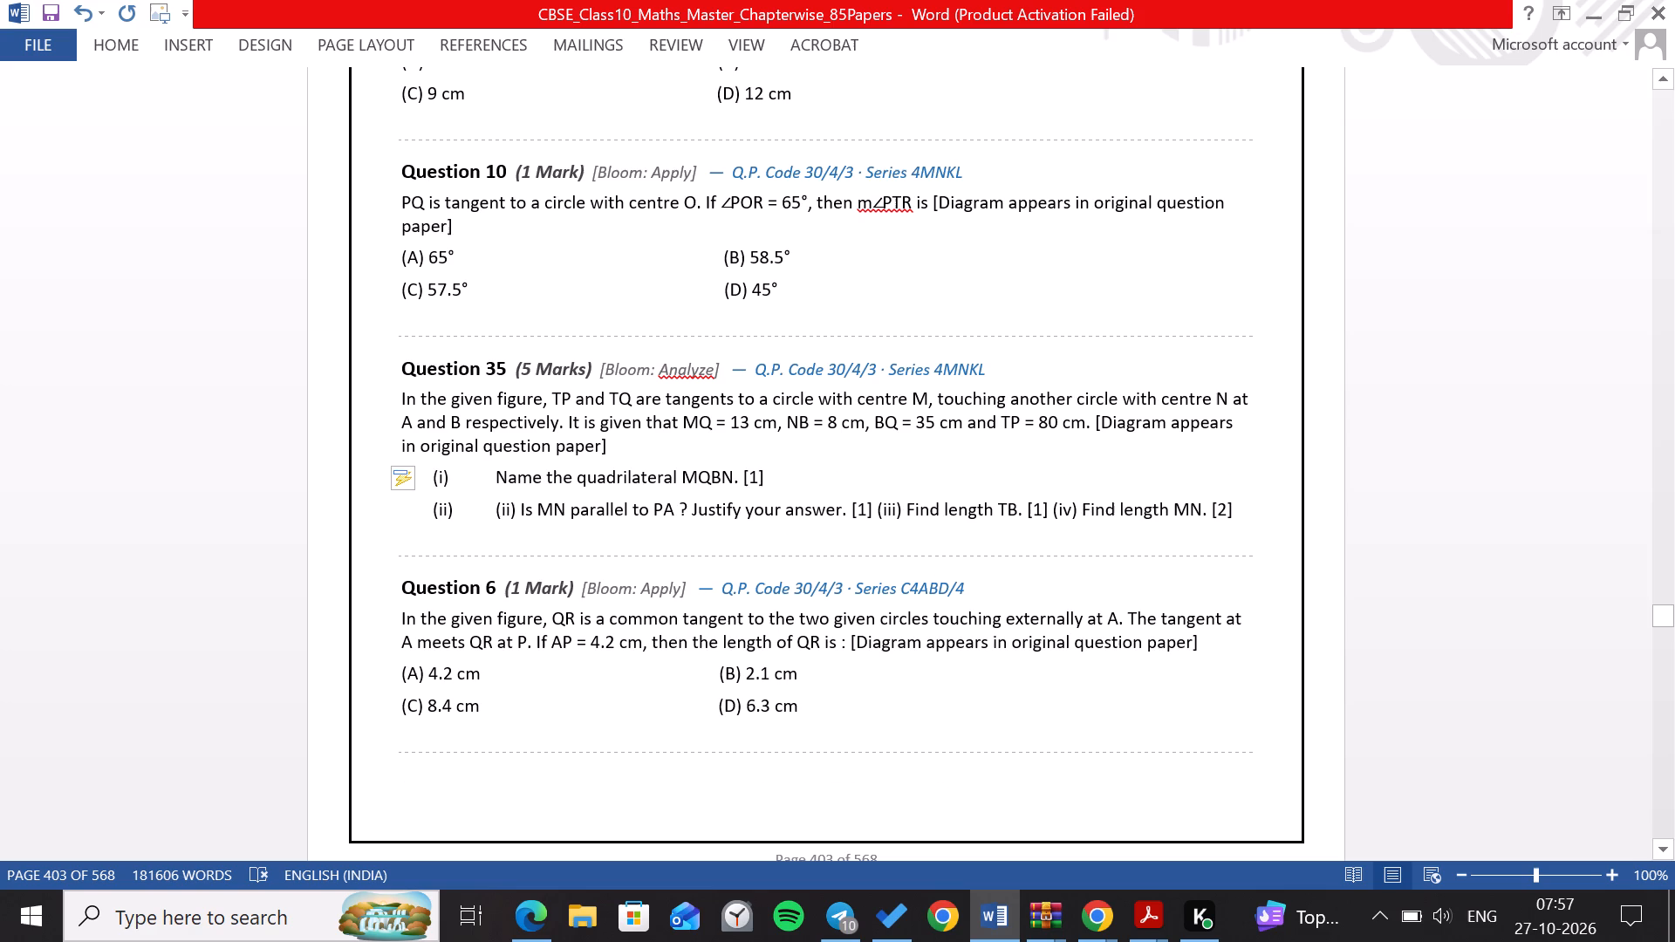
key("ctrl+z")
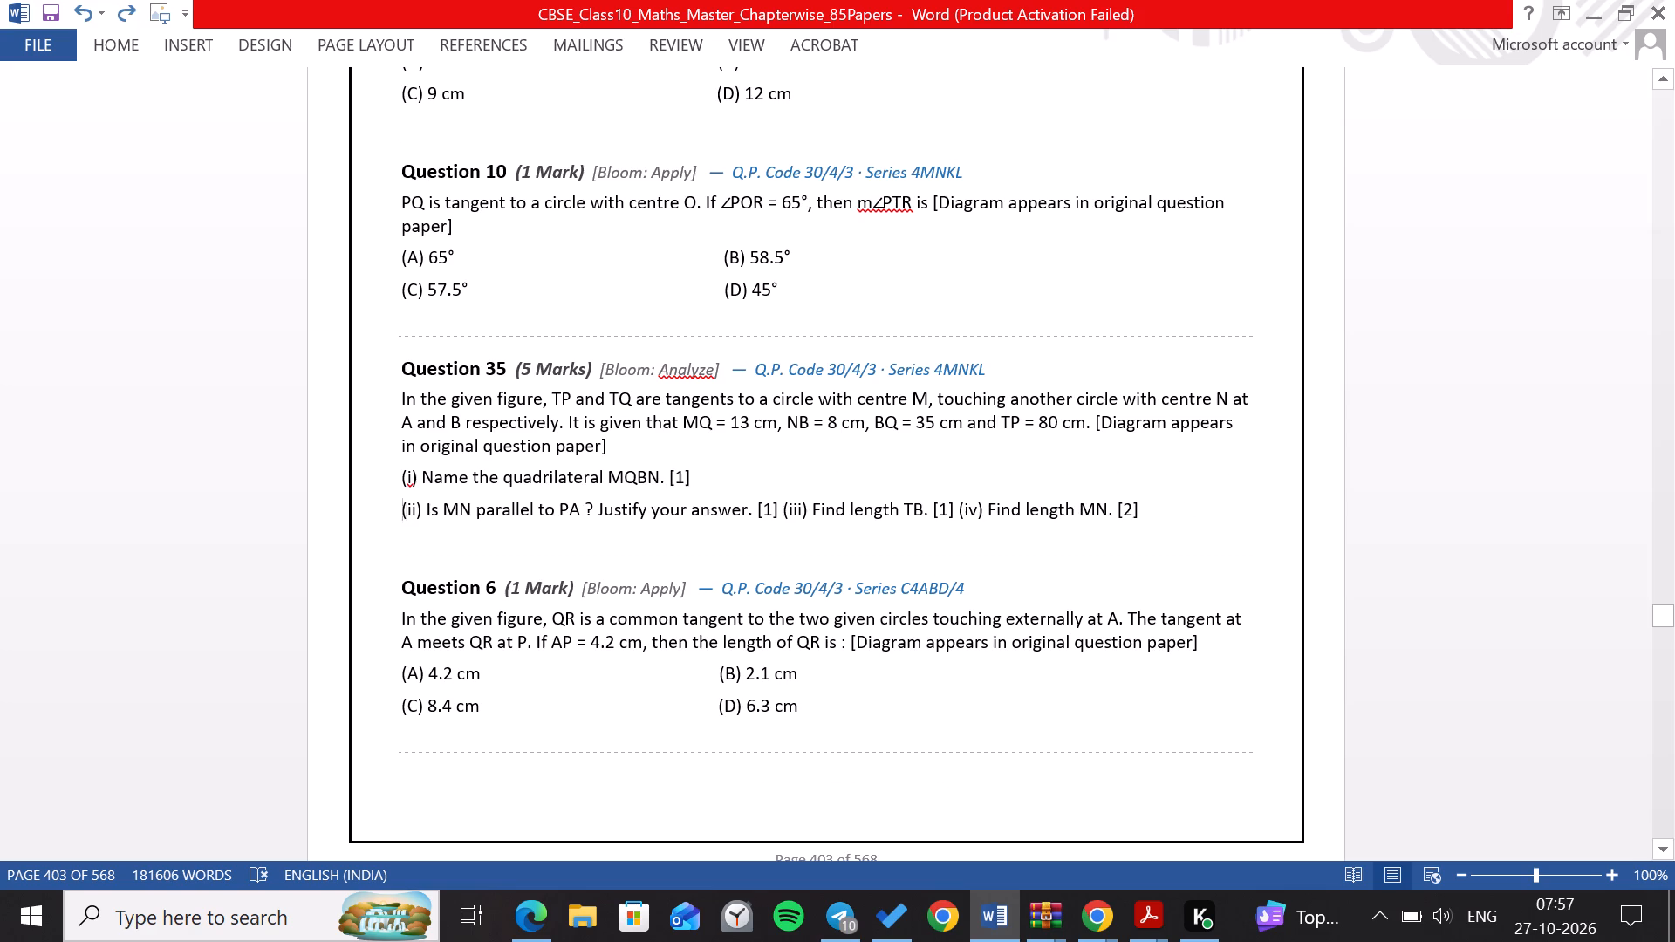
left_click(783, 510)
key("Return")
Find Question 13 (Q.P. Code 30/4/2, Series WX1YZ/4) and open its 30_4_2 Maths Standard paper from the WX archive in WinRAR.
scroll(718, 569, "down", 8)
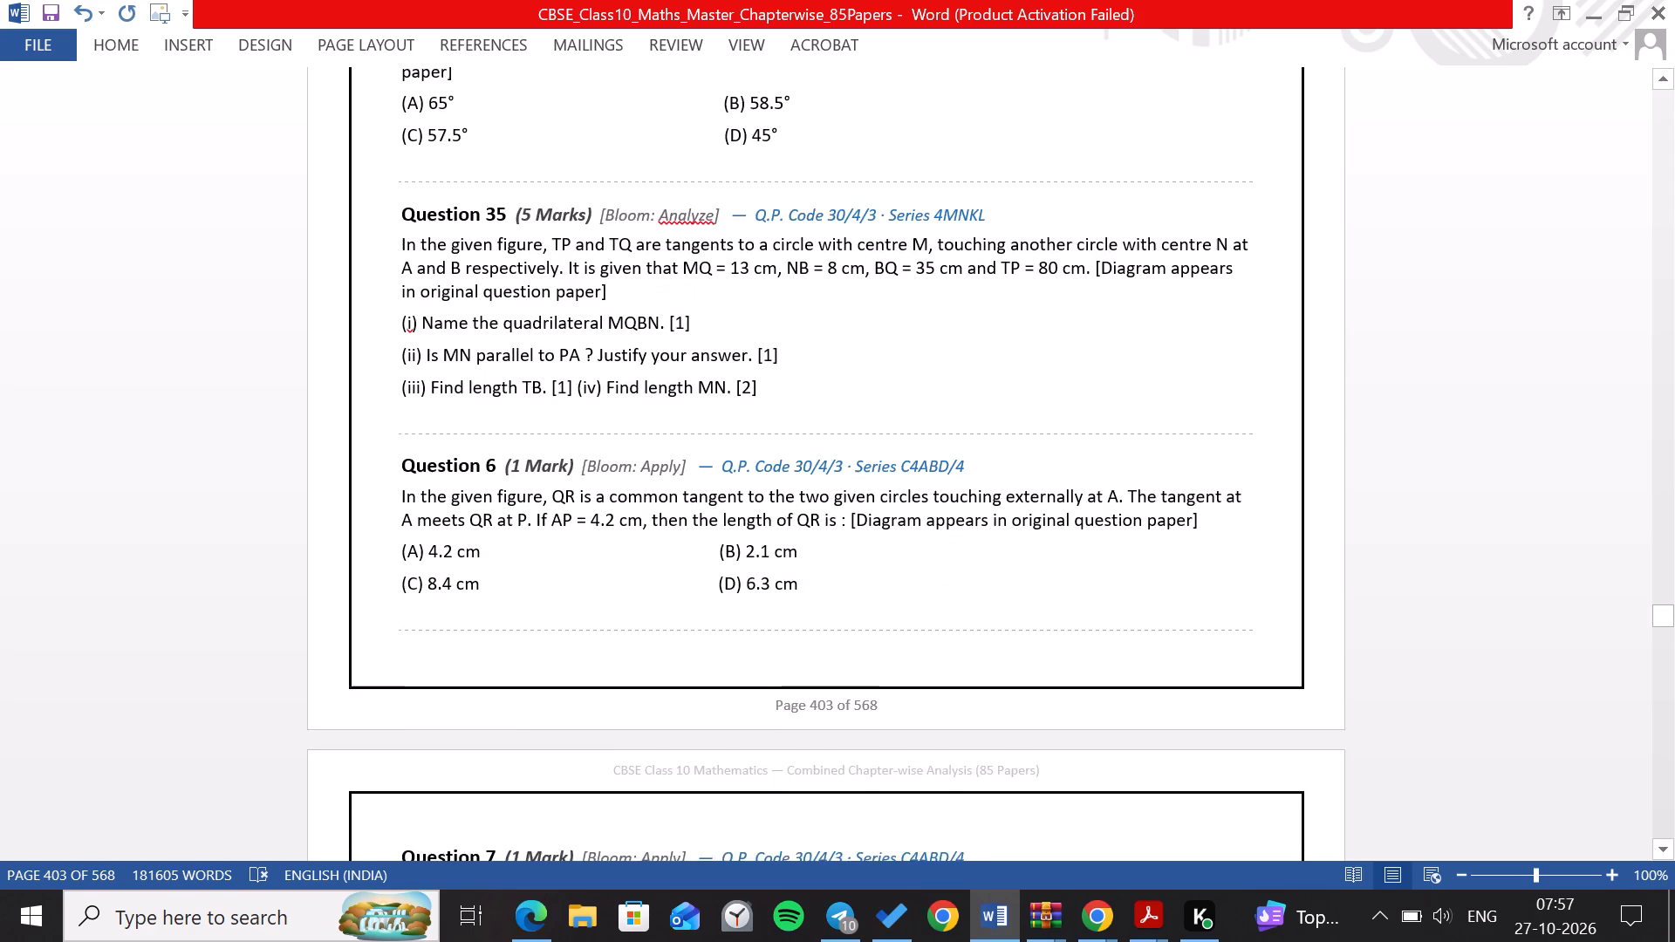
scroll(708, 577, "up", 20)
scroll(708, 577, "up", 8)
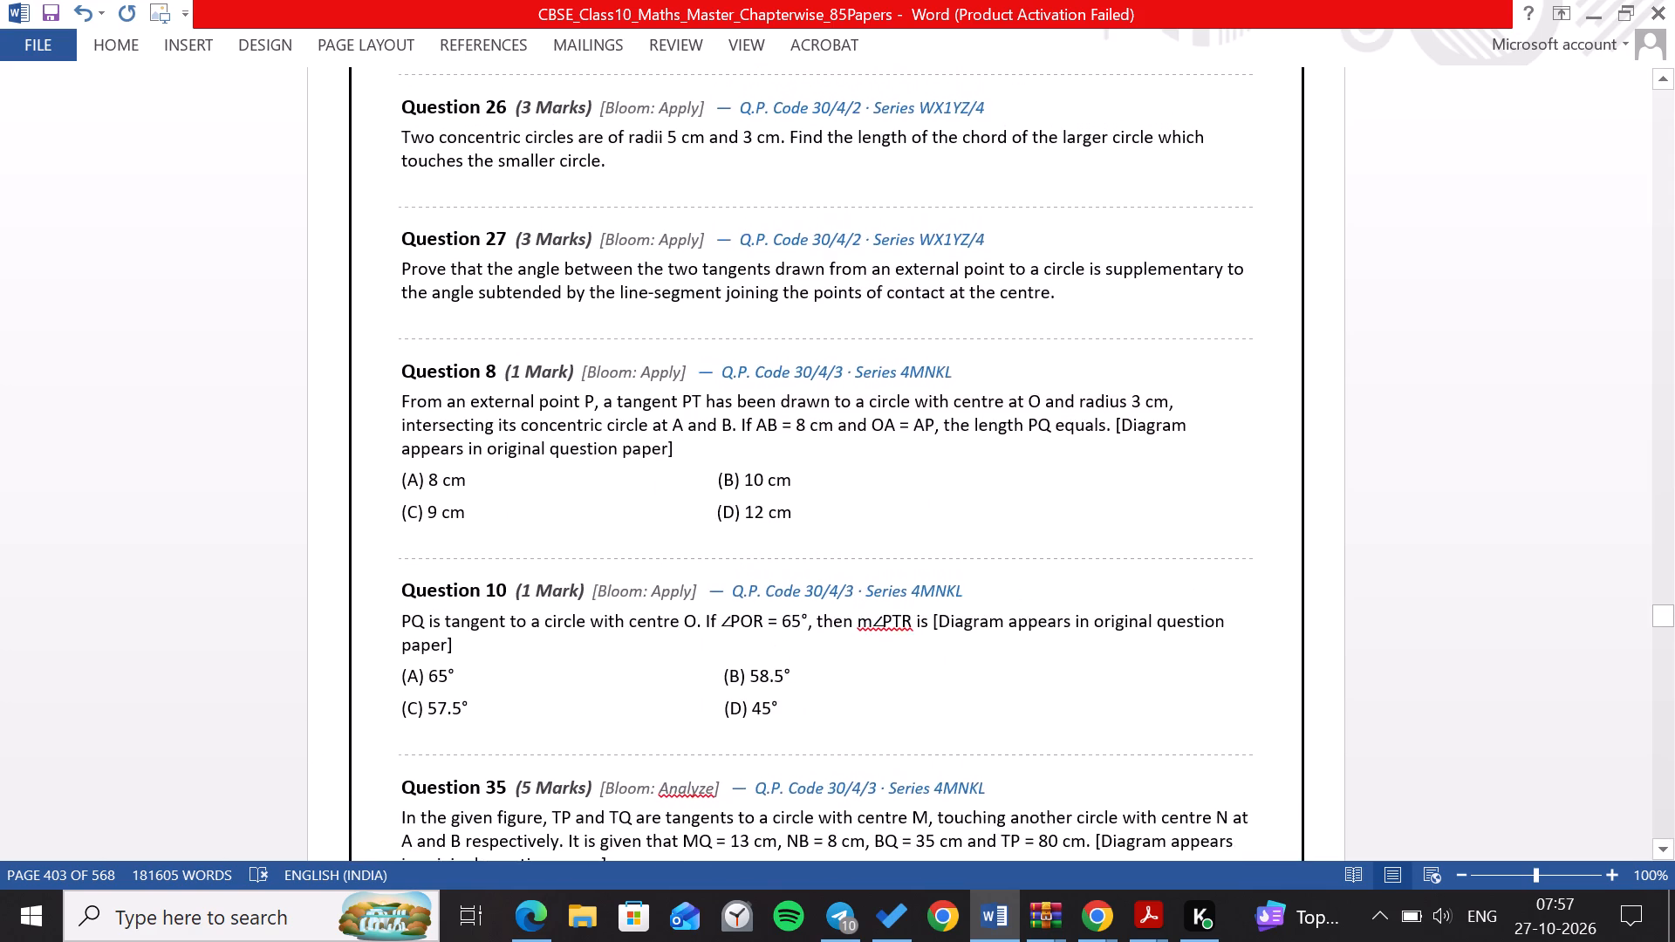
scroll(714, 558, "up", 20)
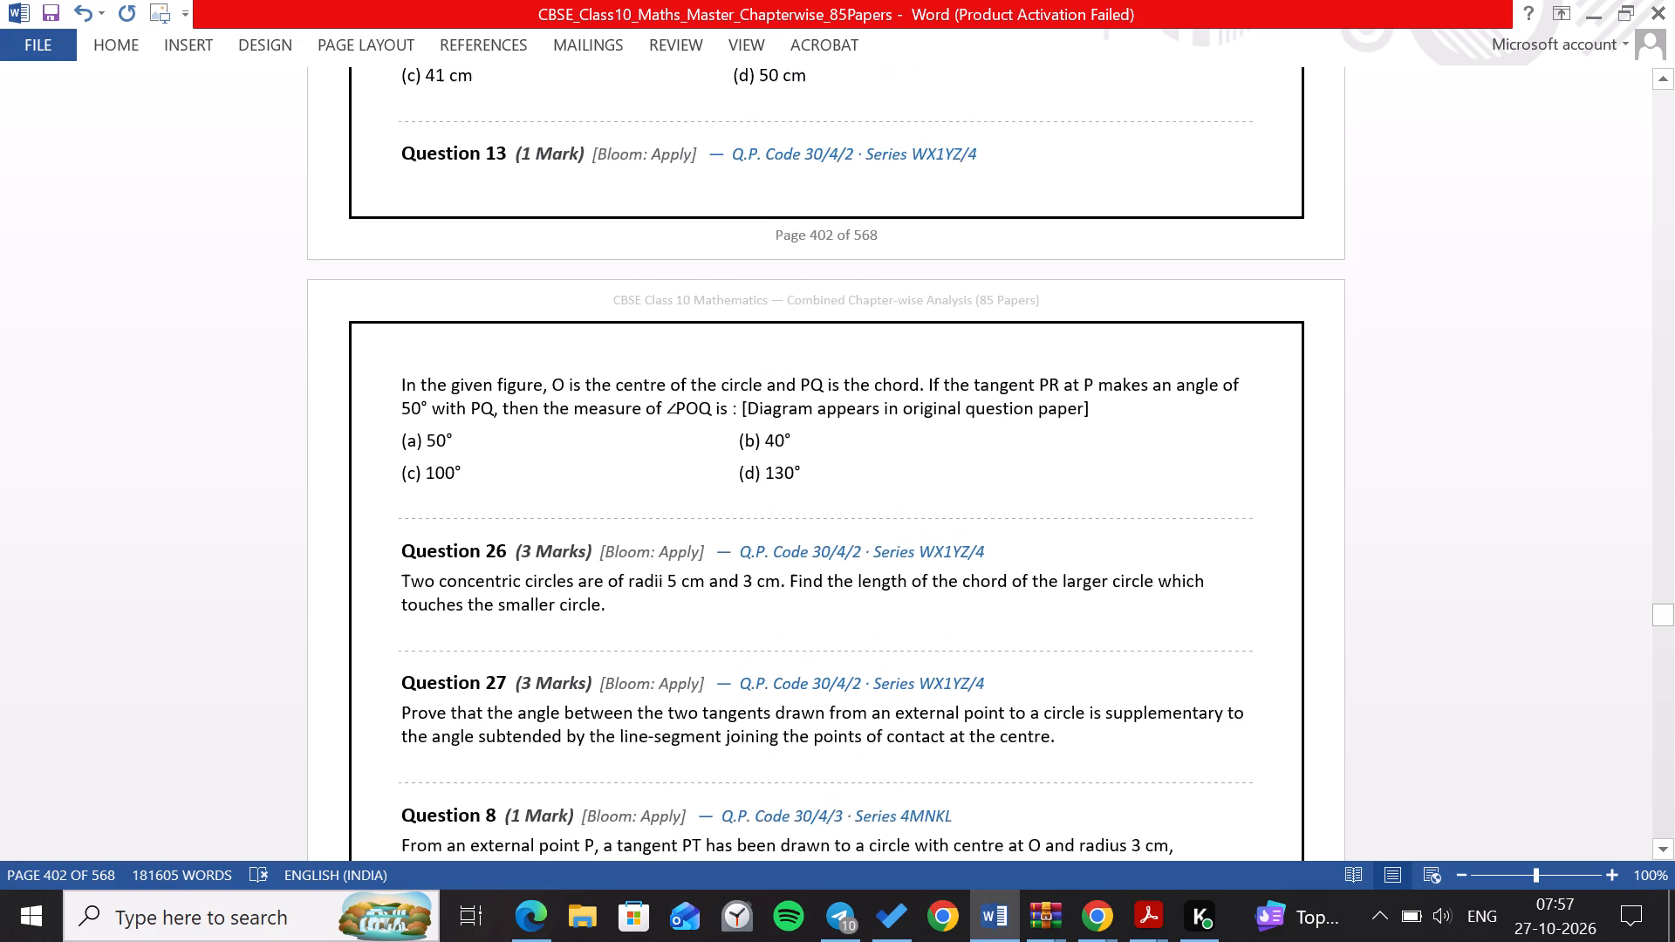
scroll(714, 558, "up", 10)
scroll(714, 558, "down", 11)
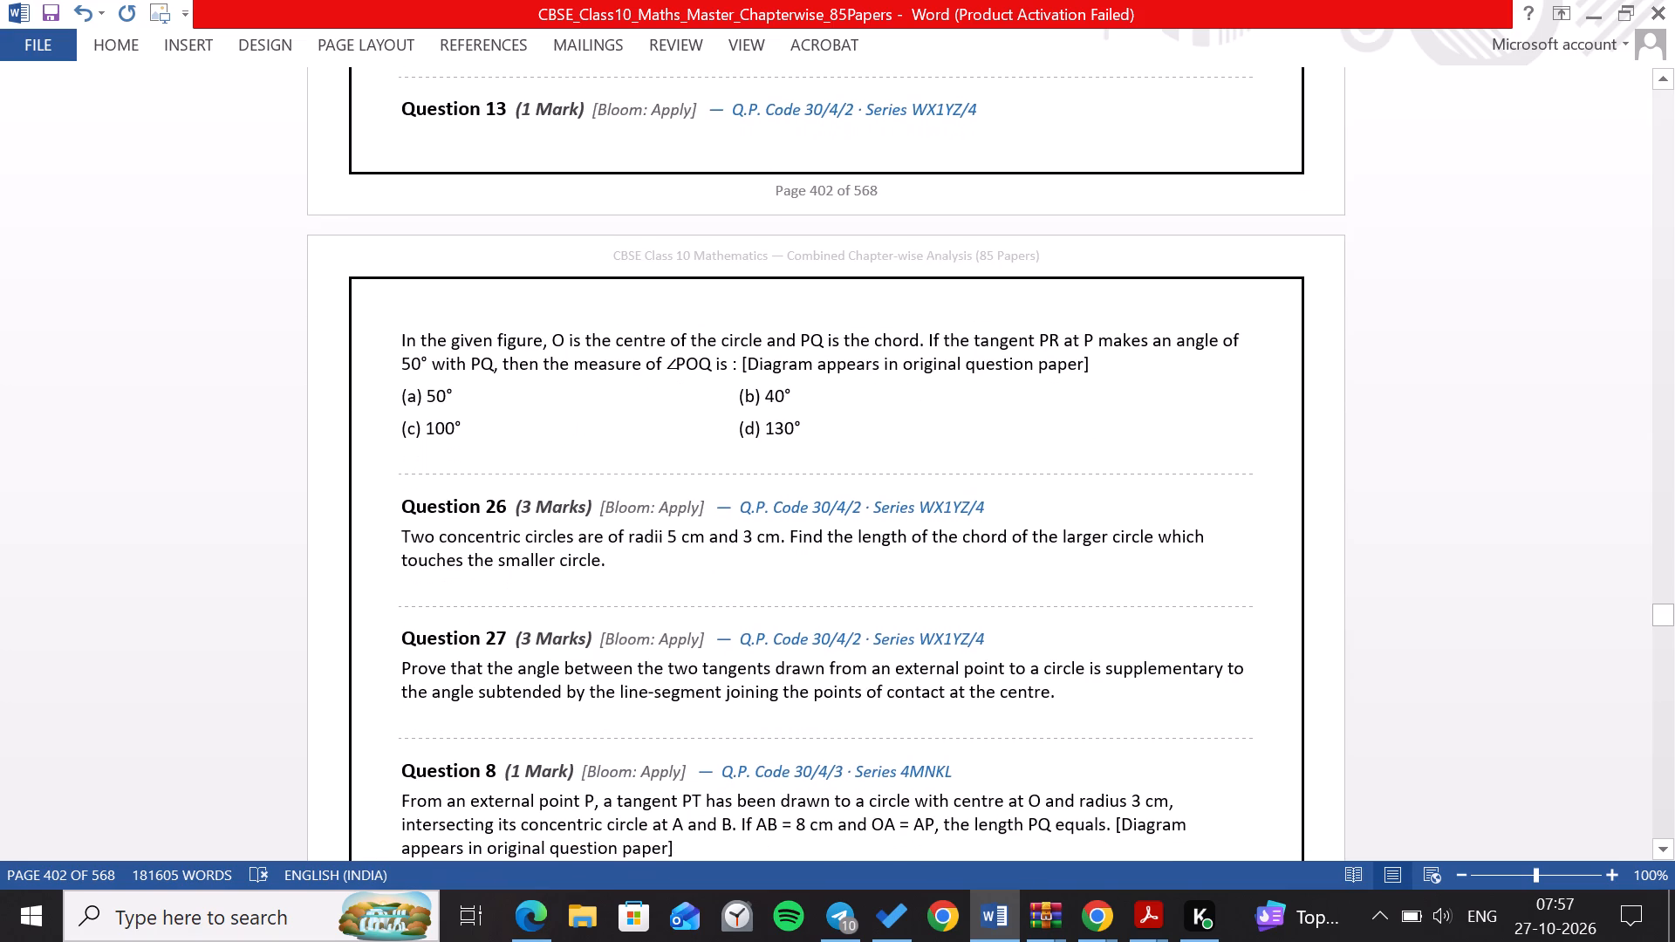
scroll(714, 558, "down", 1)
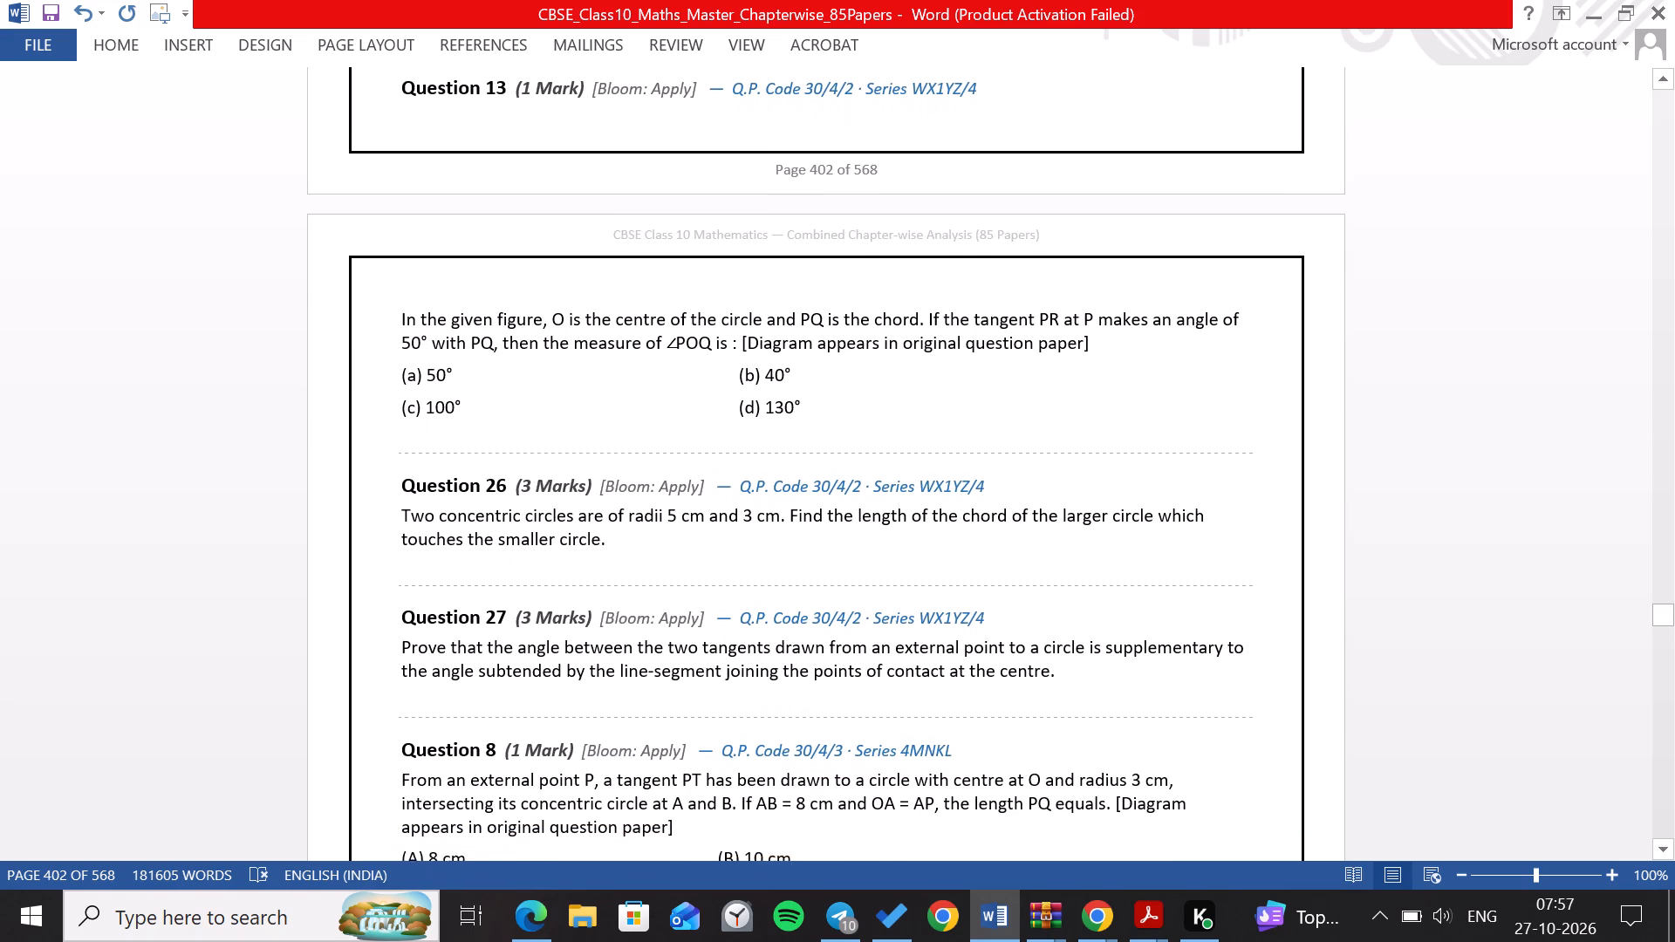
scroll(714, 558, "up", 1)
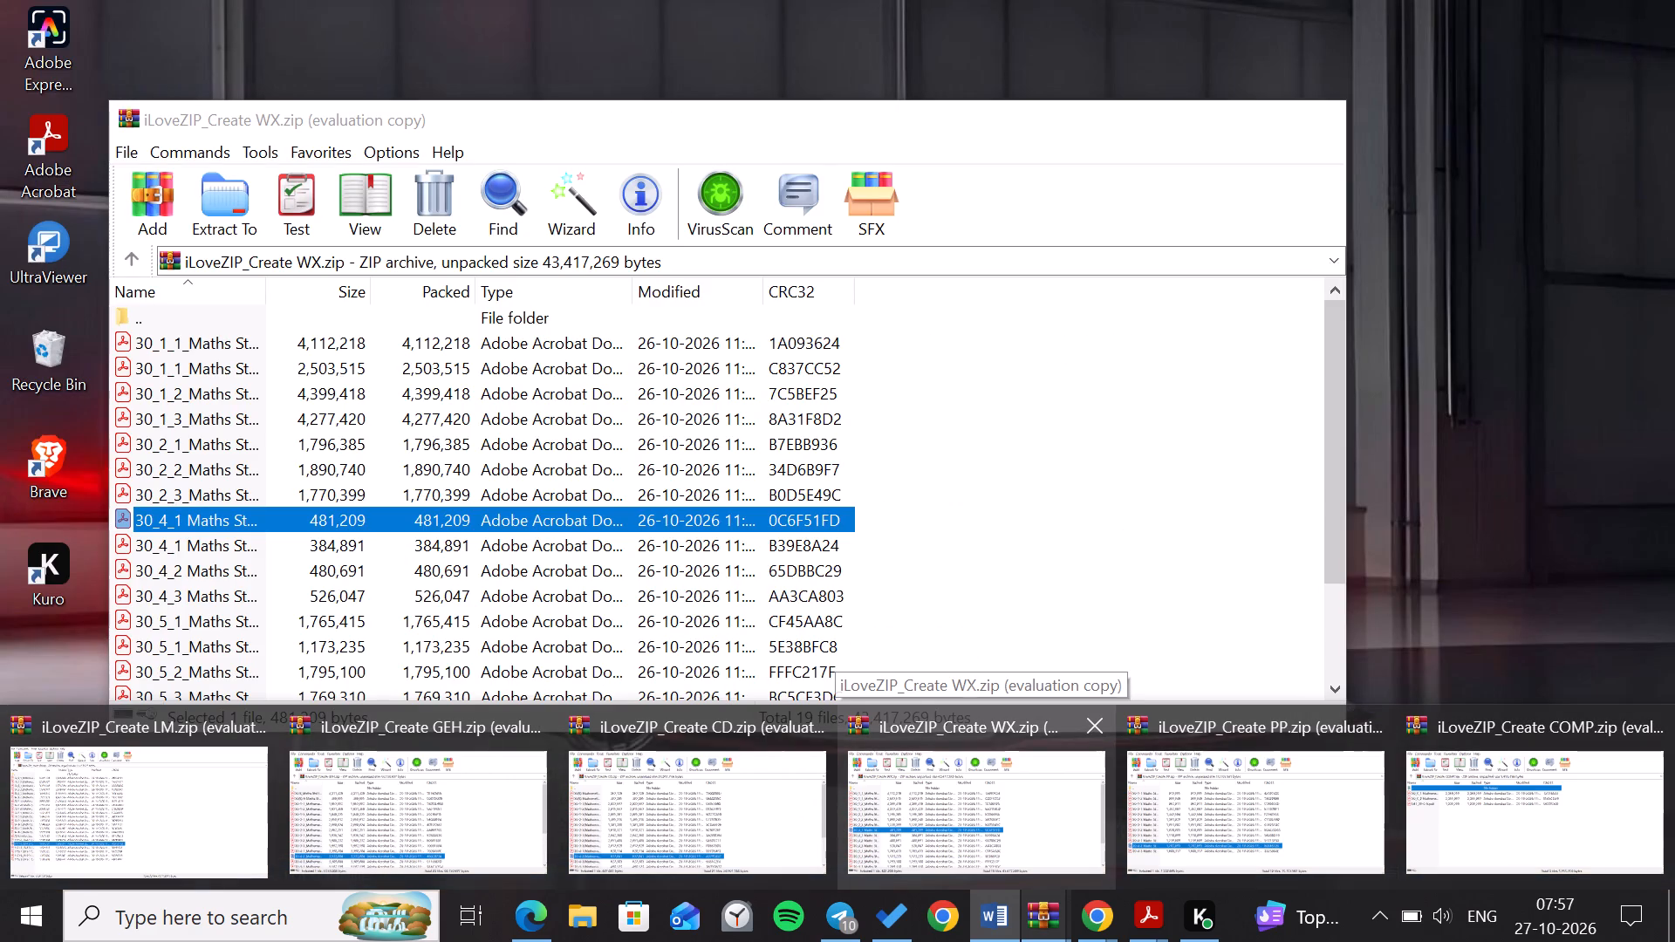
left_click(1020, 873)
double_click(194, 568)
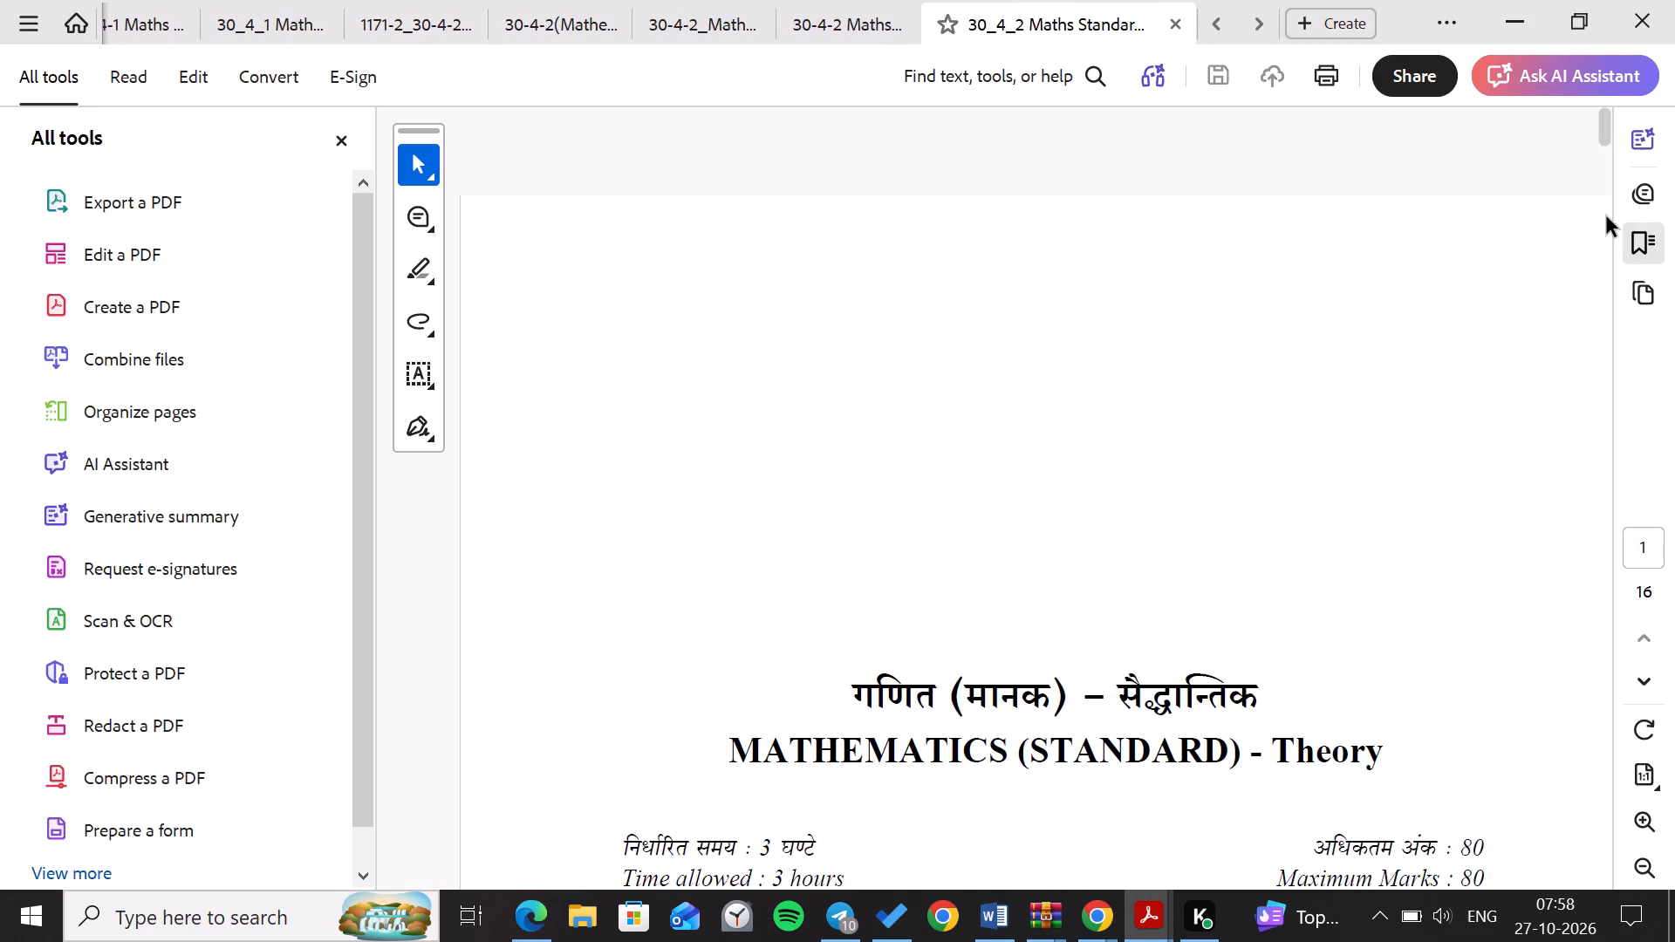
Locate the English version of question 13 in the 30/4/2 paper and capture its circle-and-tangent figure as a screenshot.
left_click_drag(1603, 118, 1602, 424)
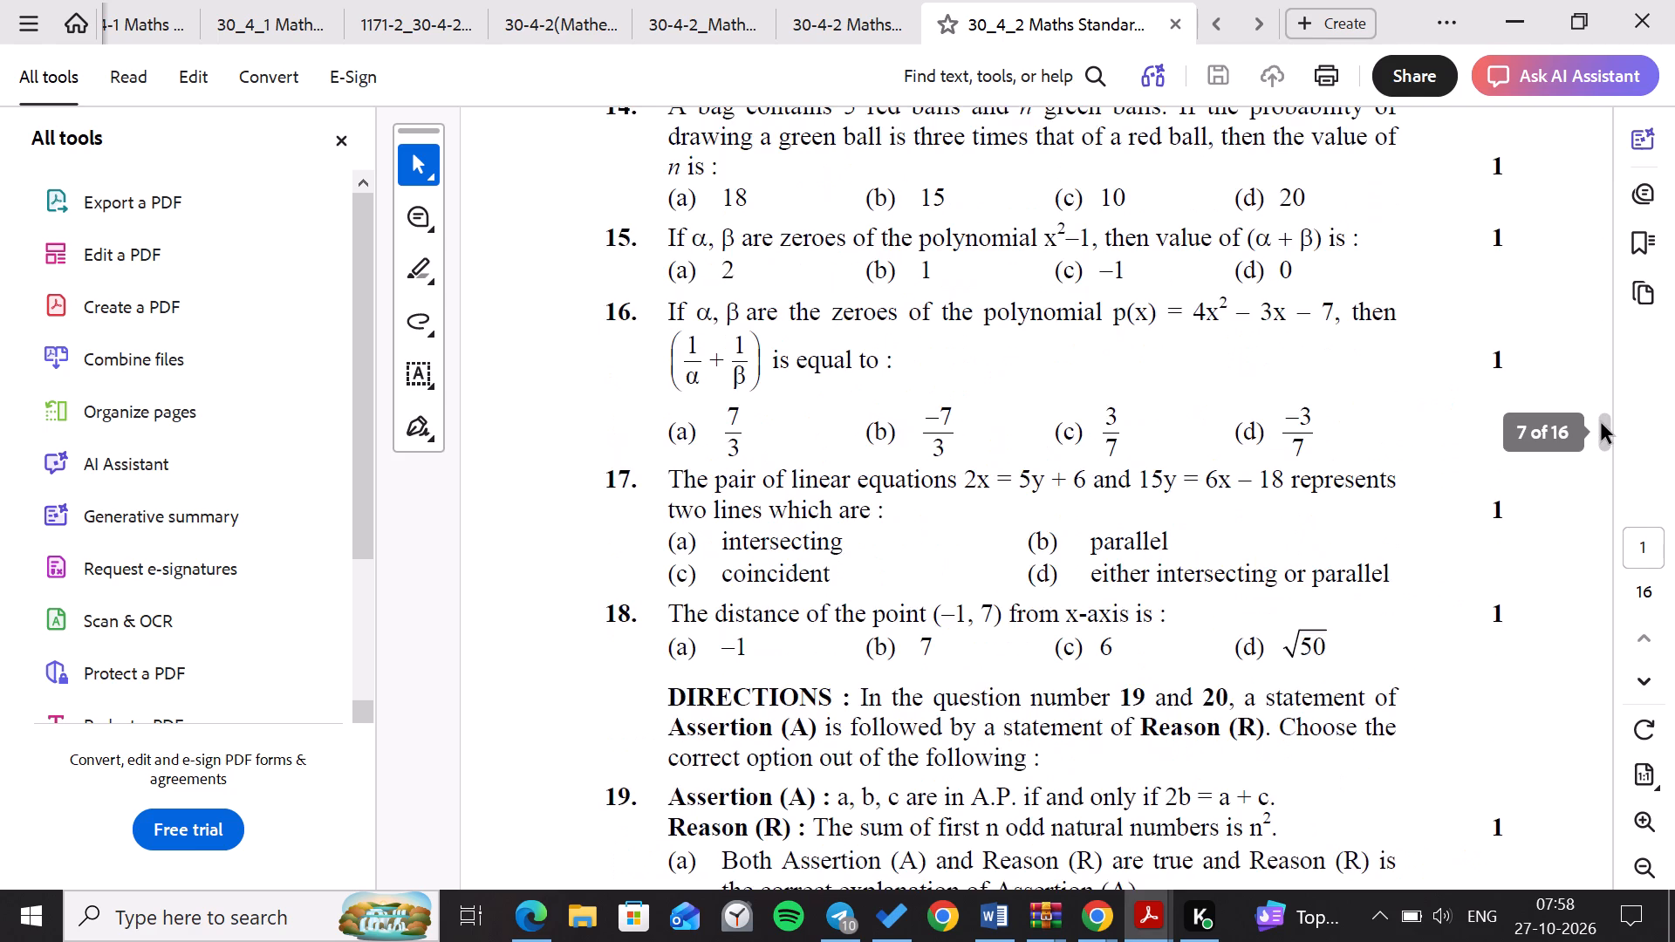
left_click_drag(1602, 424, 1598, 364)
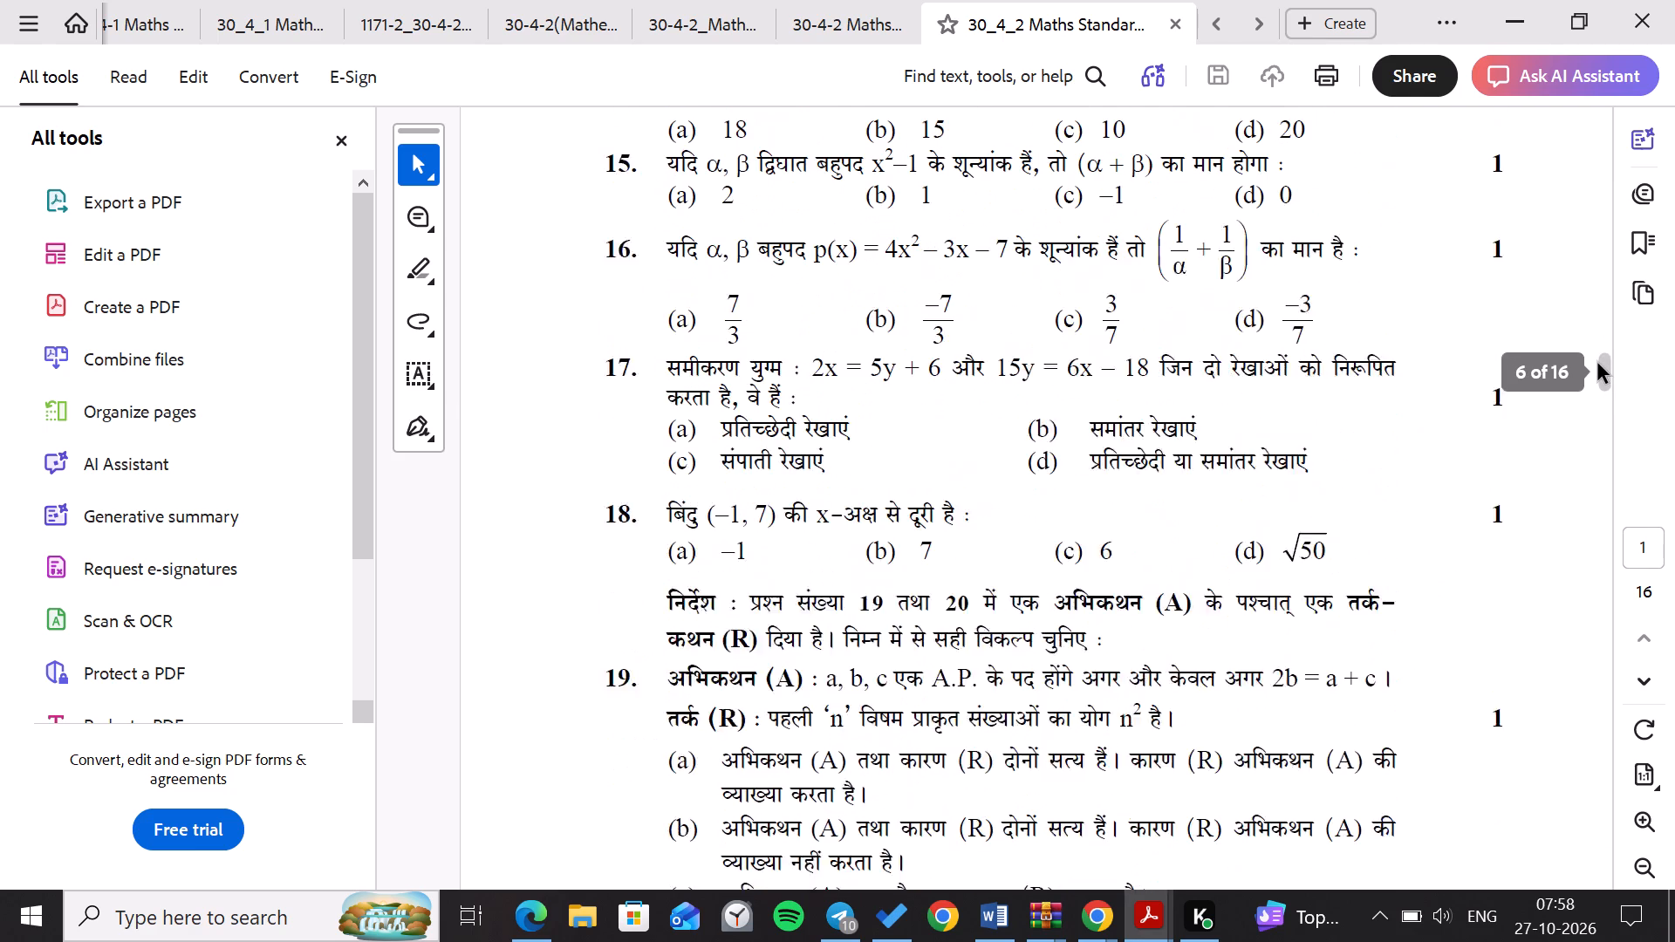
left_click_drag(1598, 364, 1598, 339)
key("shift+super+s")
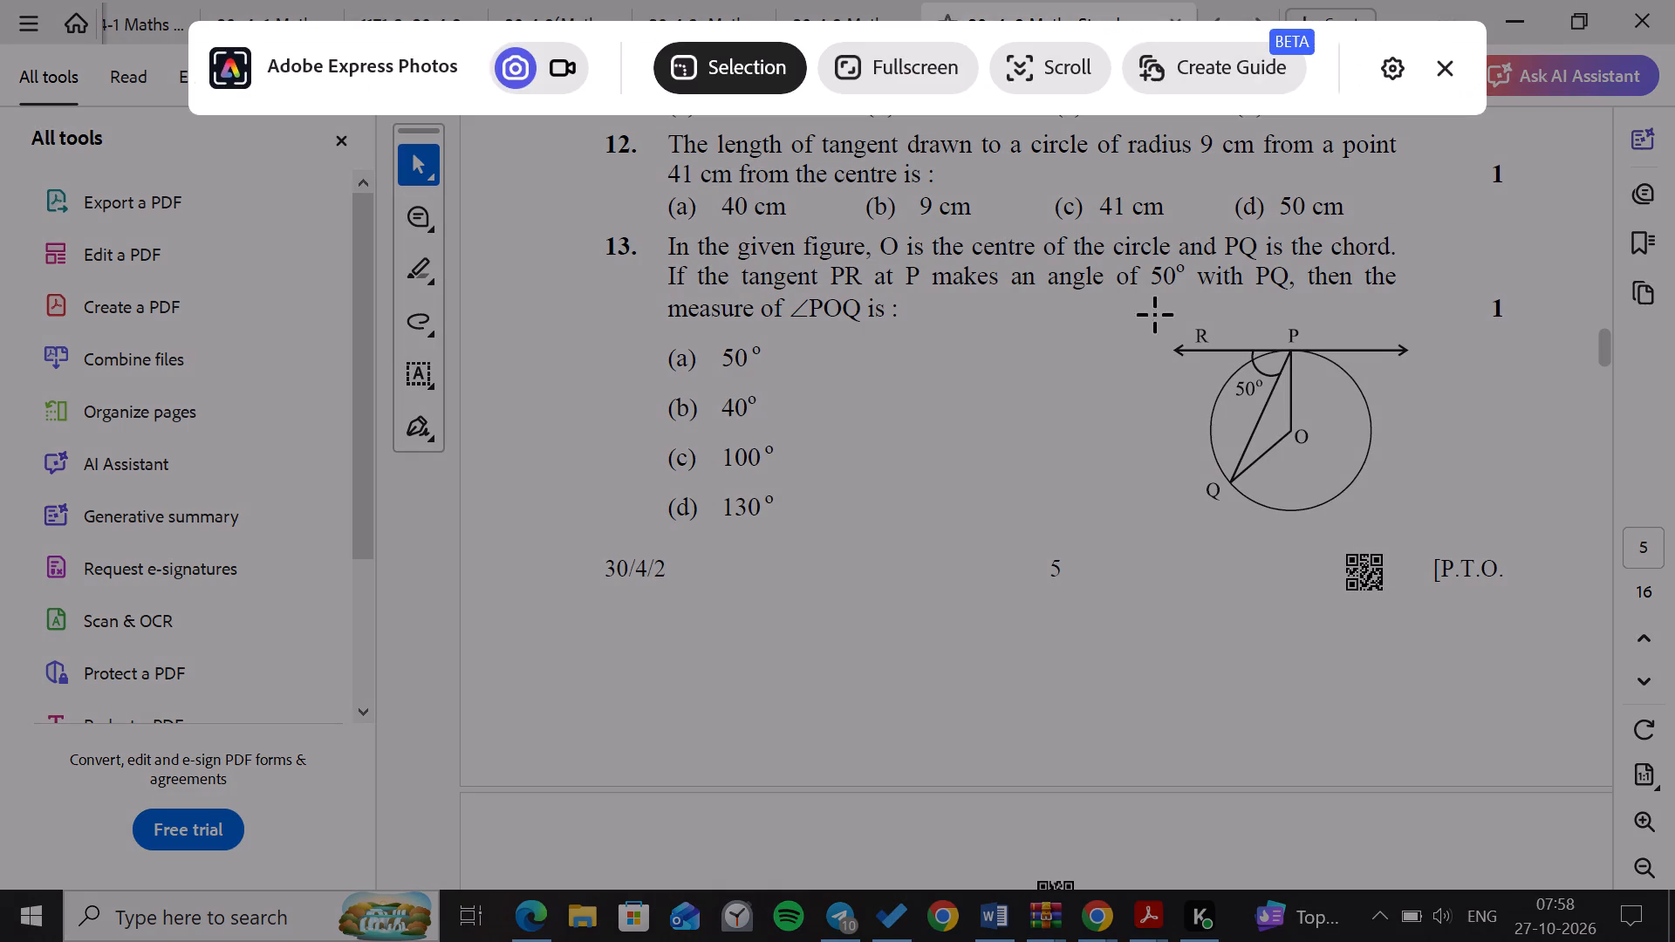
left_click_drag(1155, 315, 1432, 529)
Switch to Word and replace the bracketed diagram note in Question 13 with a colon ending the question text.
left_click(1001, 940)
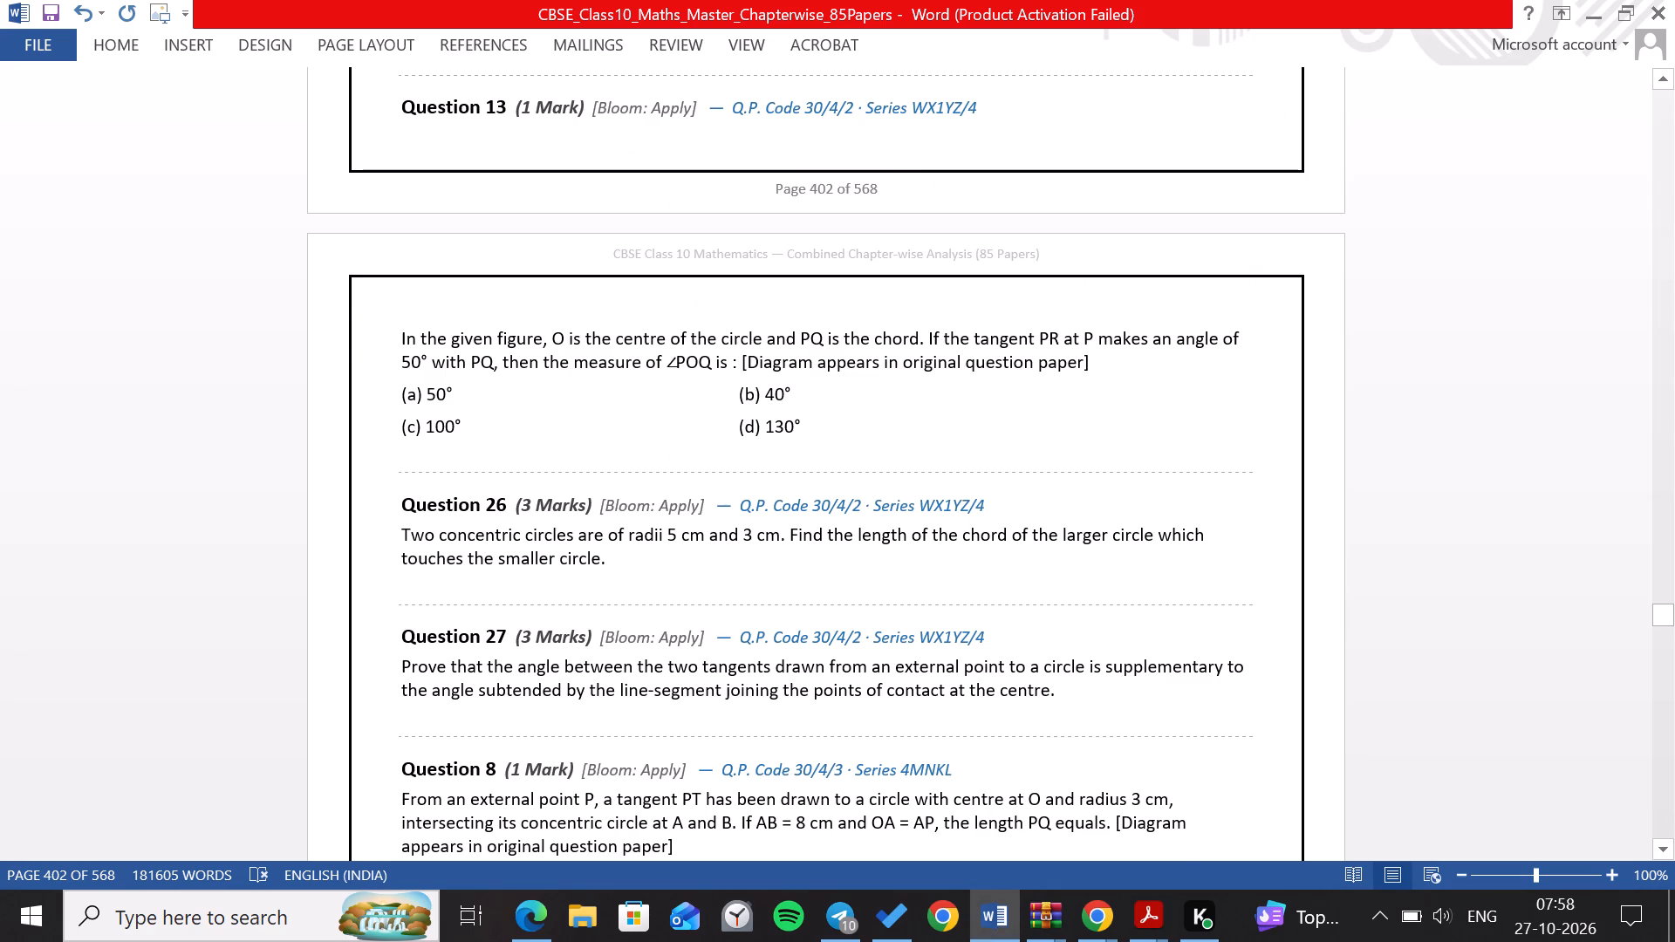
scroll(564, 326, "up", 6)
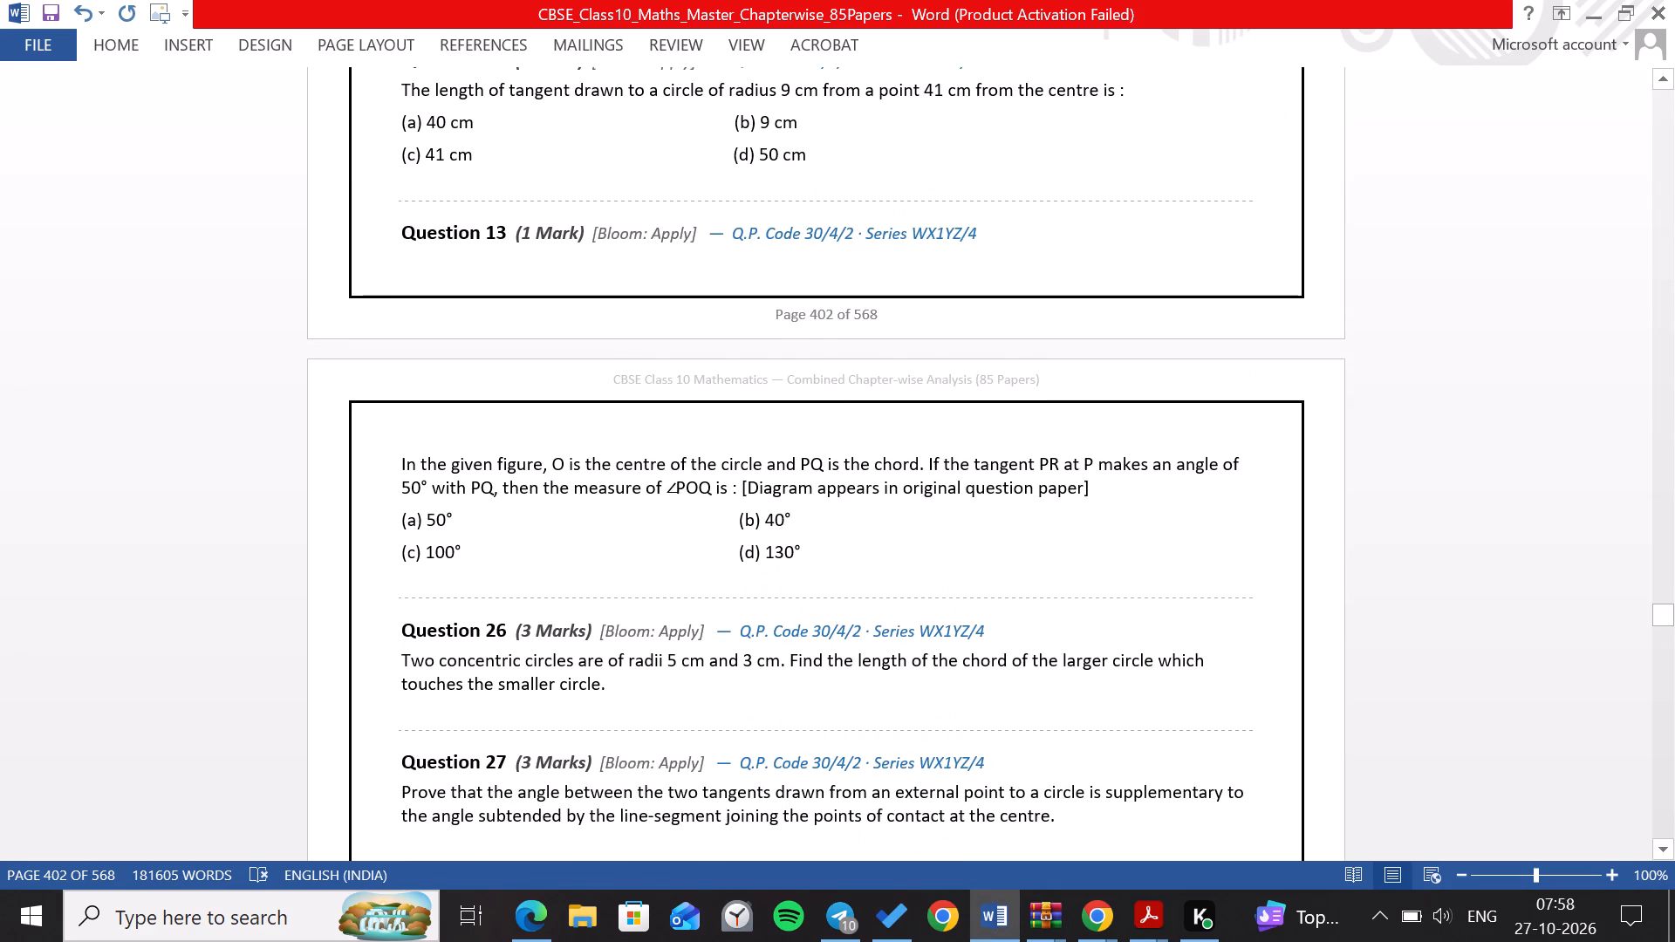
left_click_drag(739, 490, 1090, 489)
key("BackSpace")
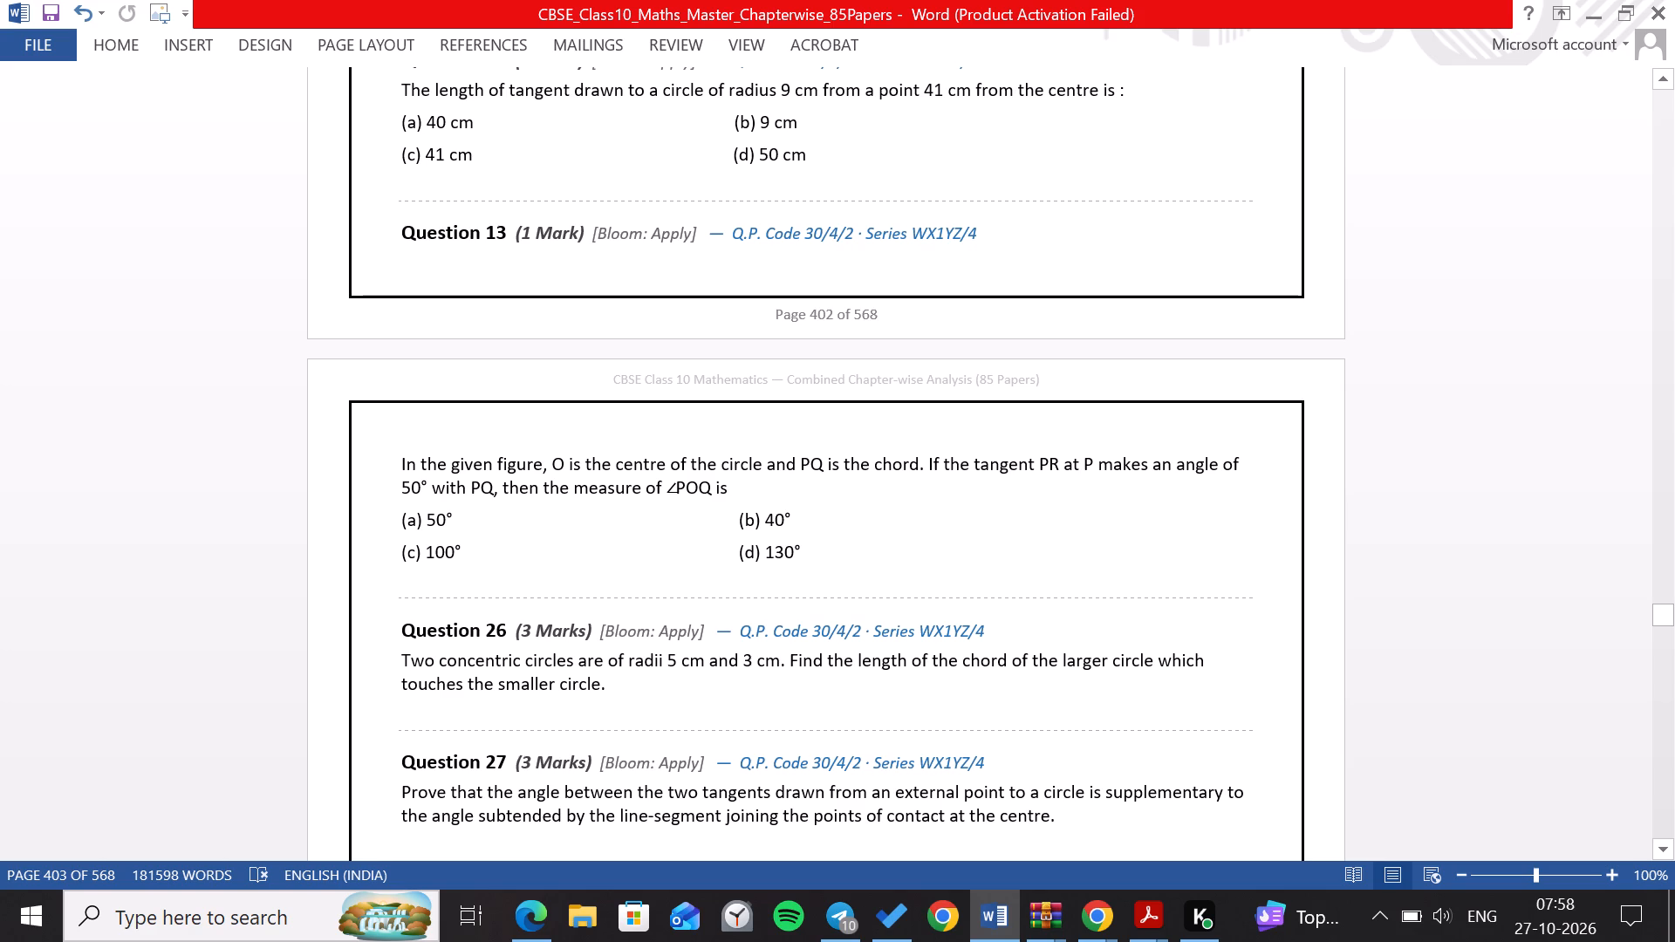
key("shift+colon")
Paste the captured figure on a new line between Question 13's text and its options, and centre it.
key("Return")
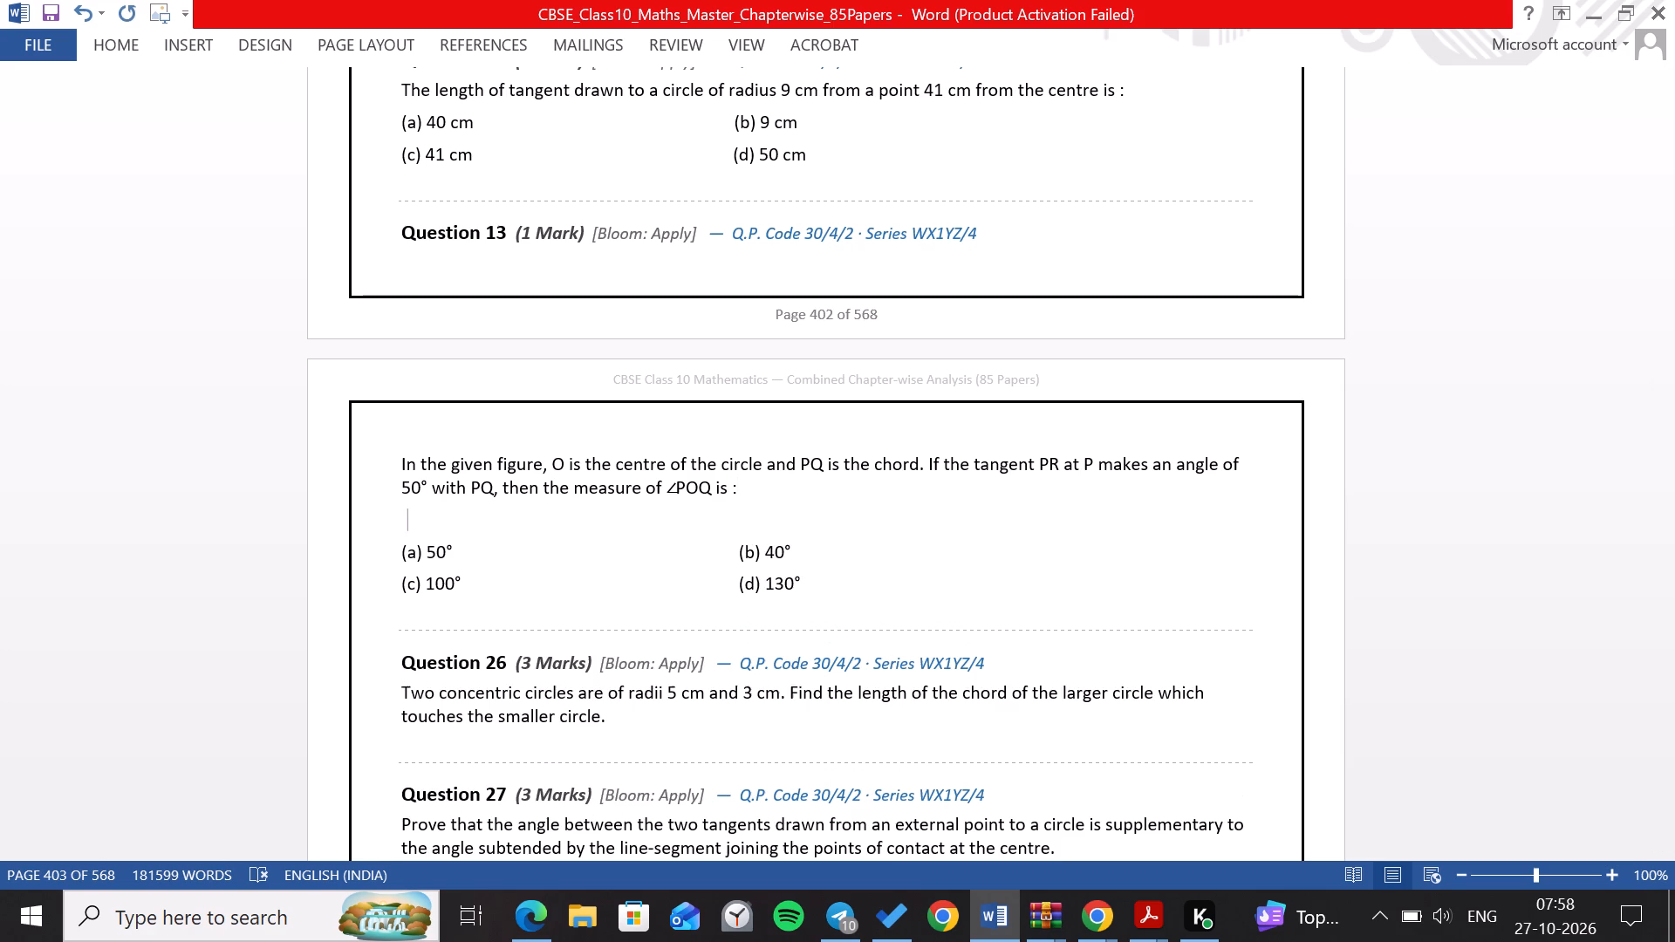
key("ctrl+v")
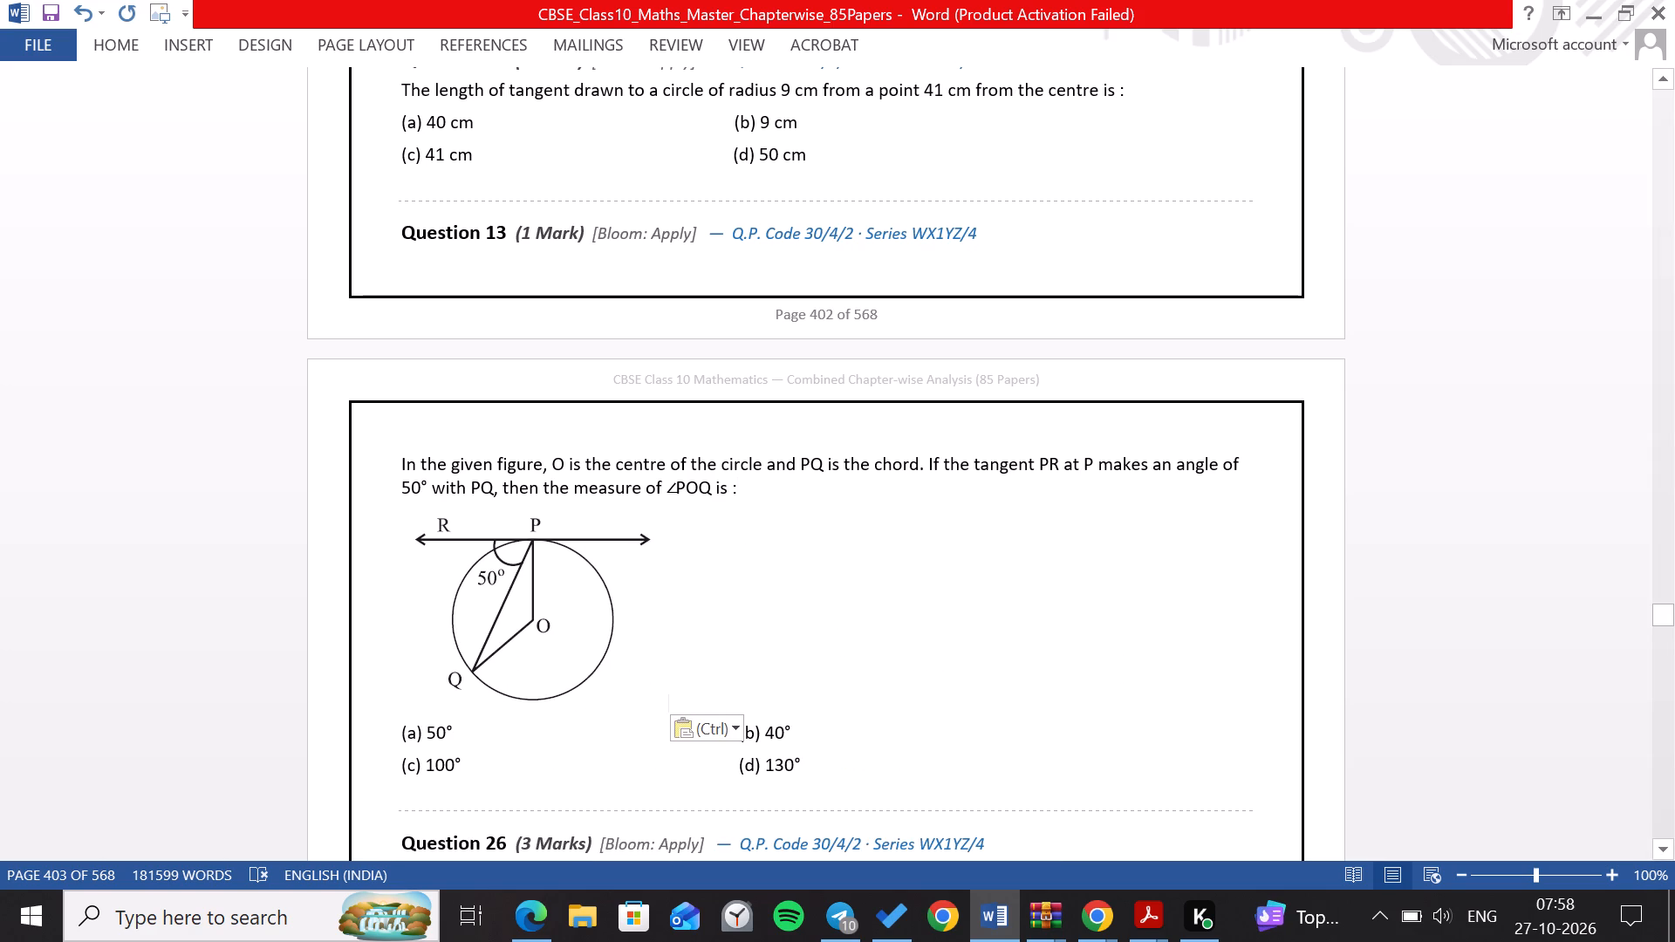
left_click(606, 634)
left_click(118, 44)
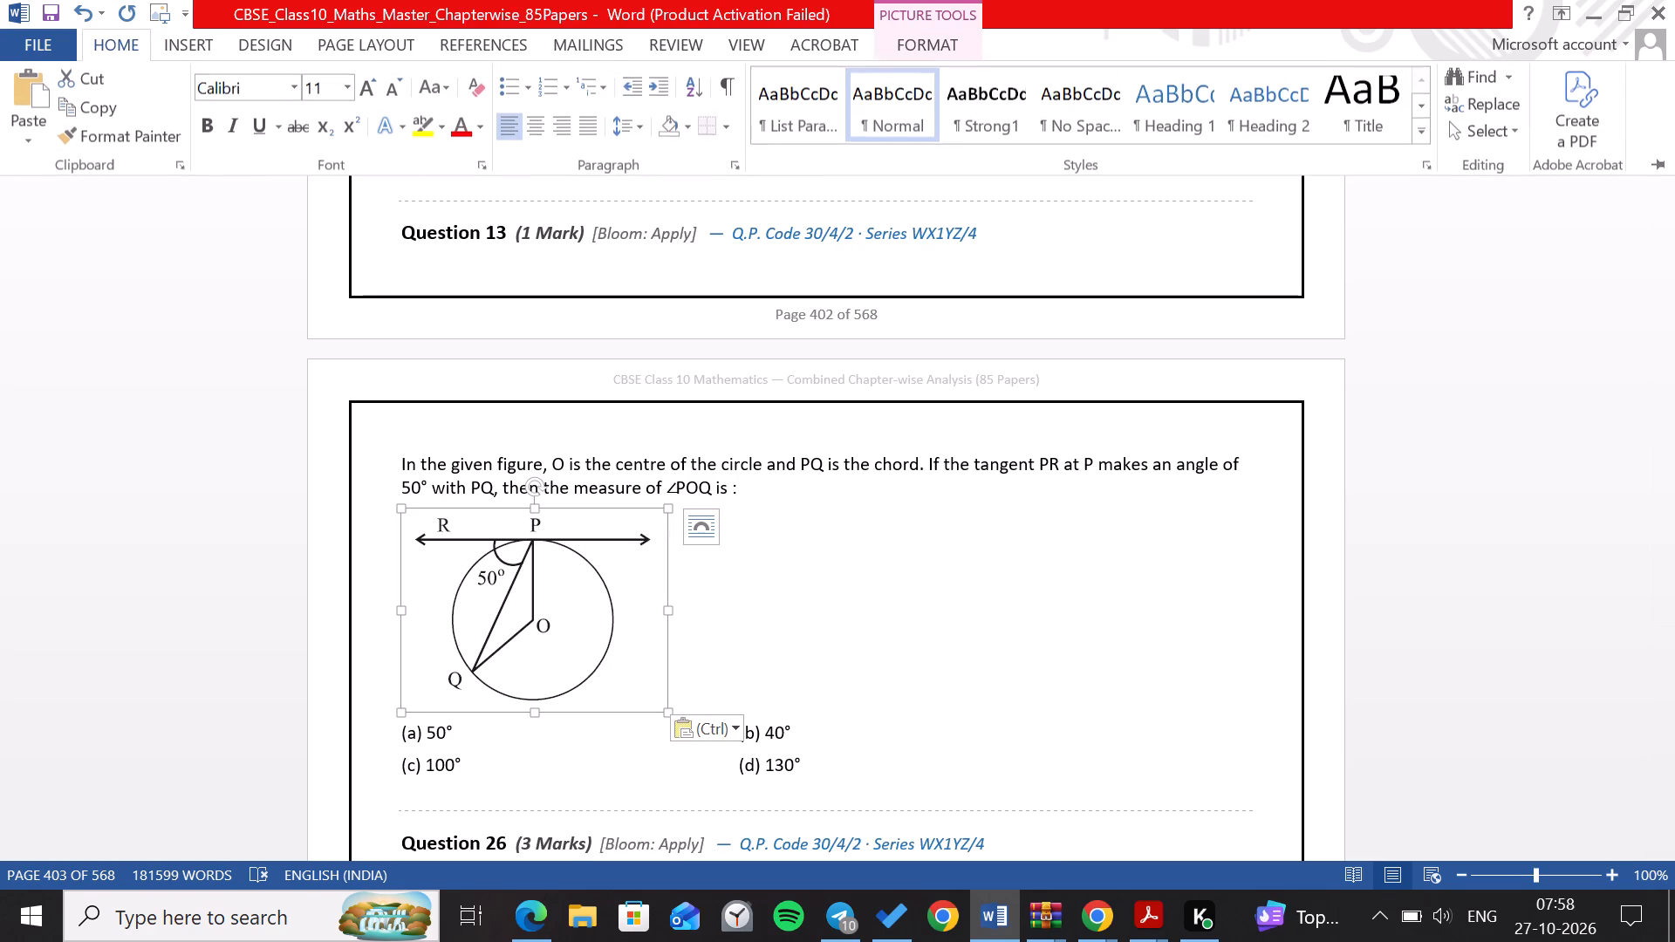
left_click(544, 119)
Find Question 8 (Q.P. Code 30/4/3, Series 4MNKL) and open its 1171-3_30-4-3 paper from the LM archive in WinRAR.
scroll(871, 433, "down", 20)
scroll(871, 433, "down", 4)
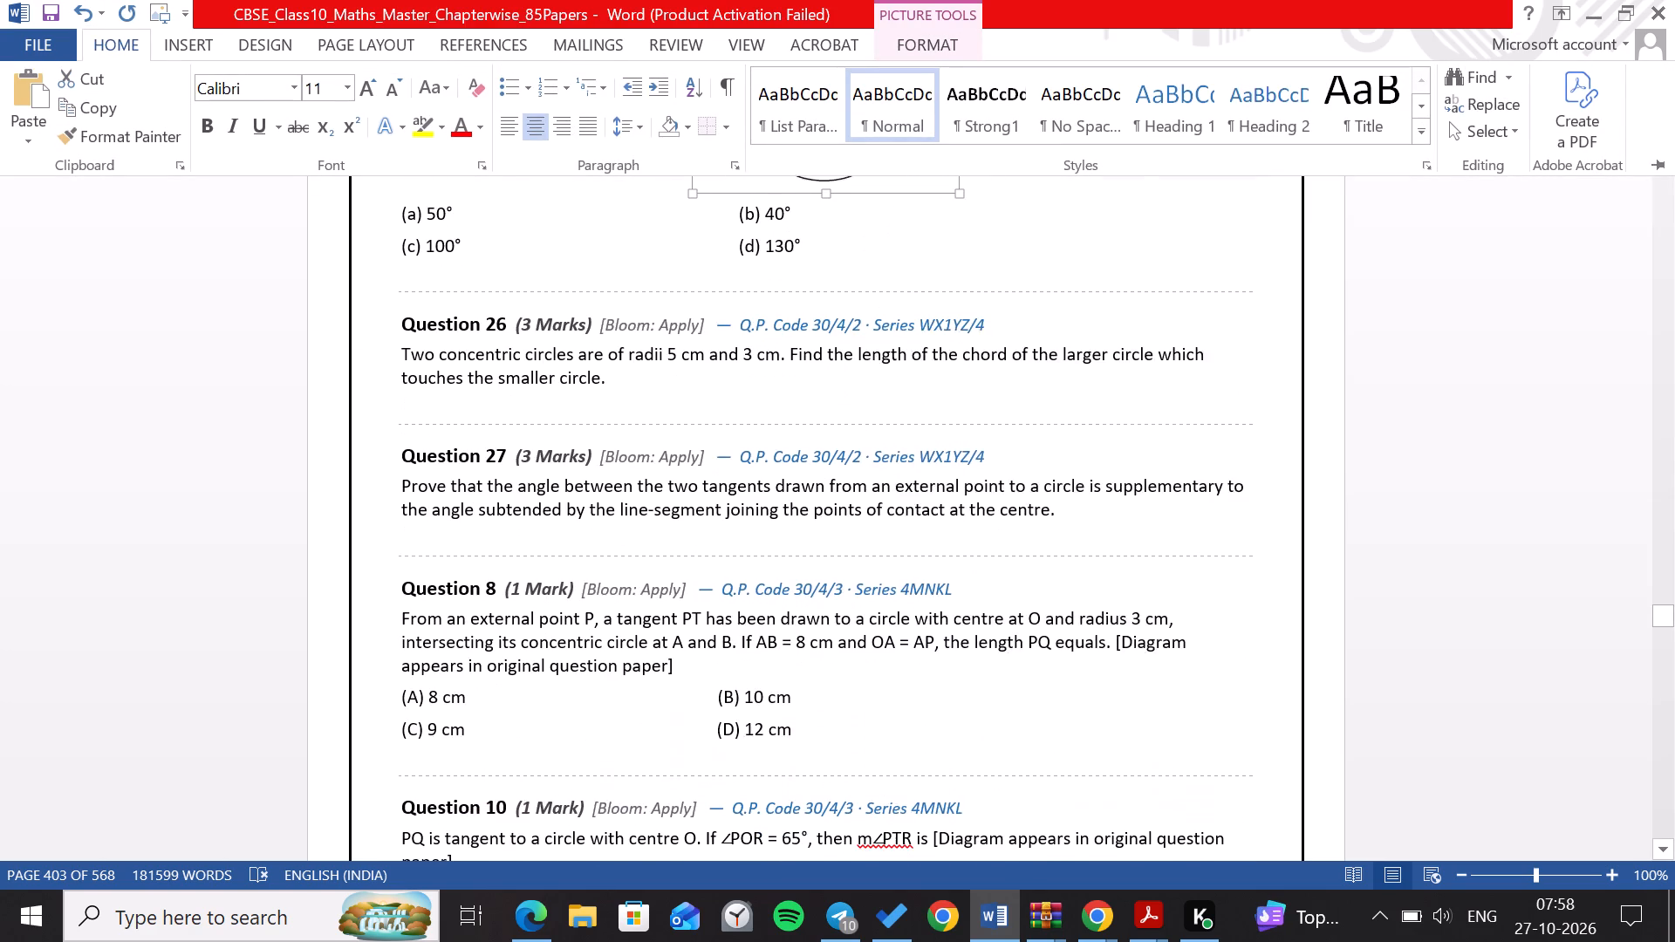
scroll(871, 458, "down", 12)
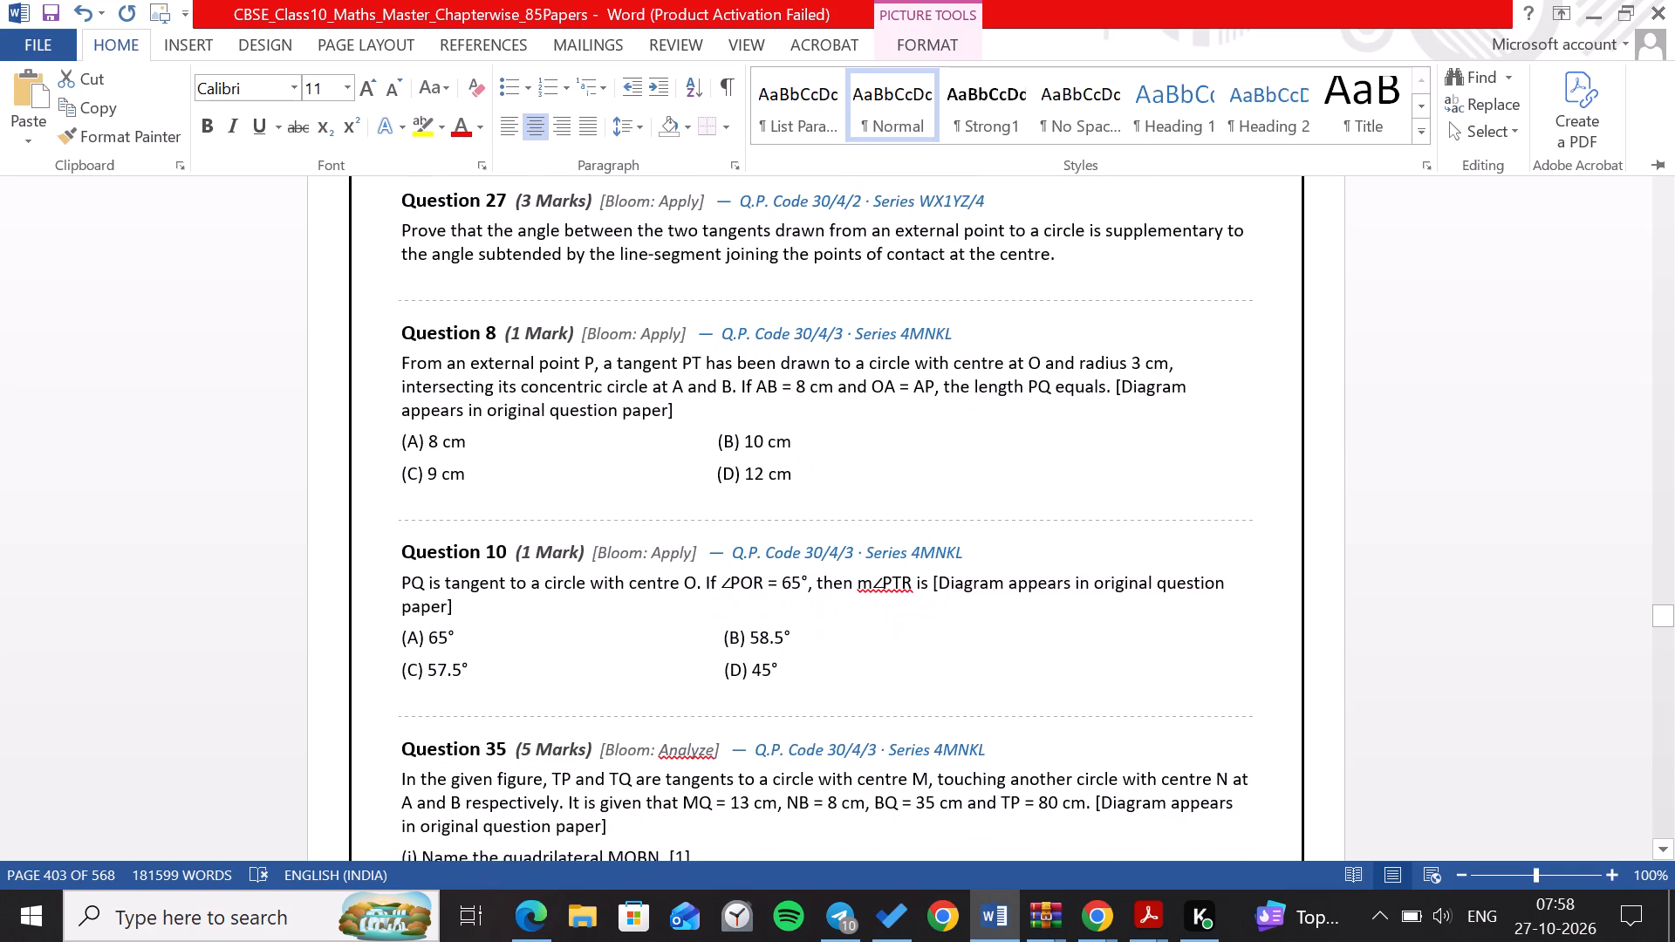
scroll(871, 457, "up", 16)
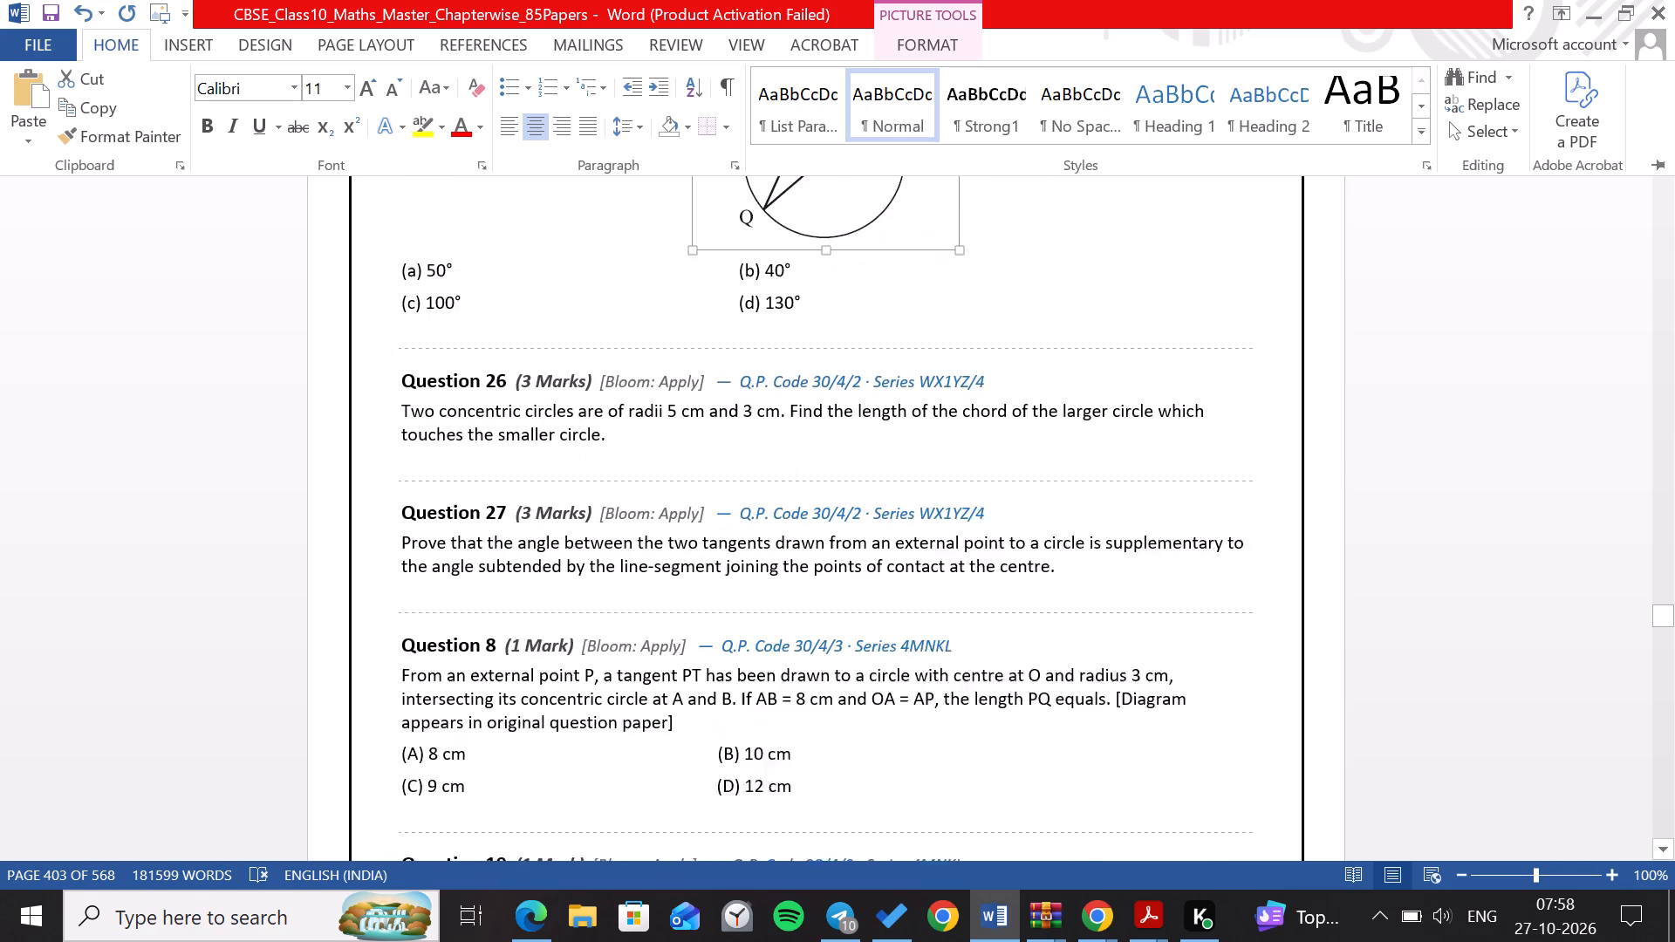
scroll(871, 457, "up", 20)
scroll(871, 457, "up", 16)
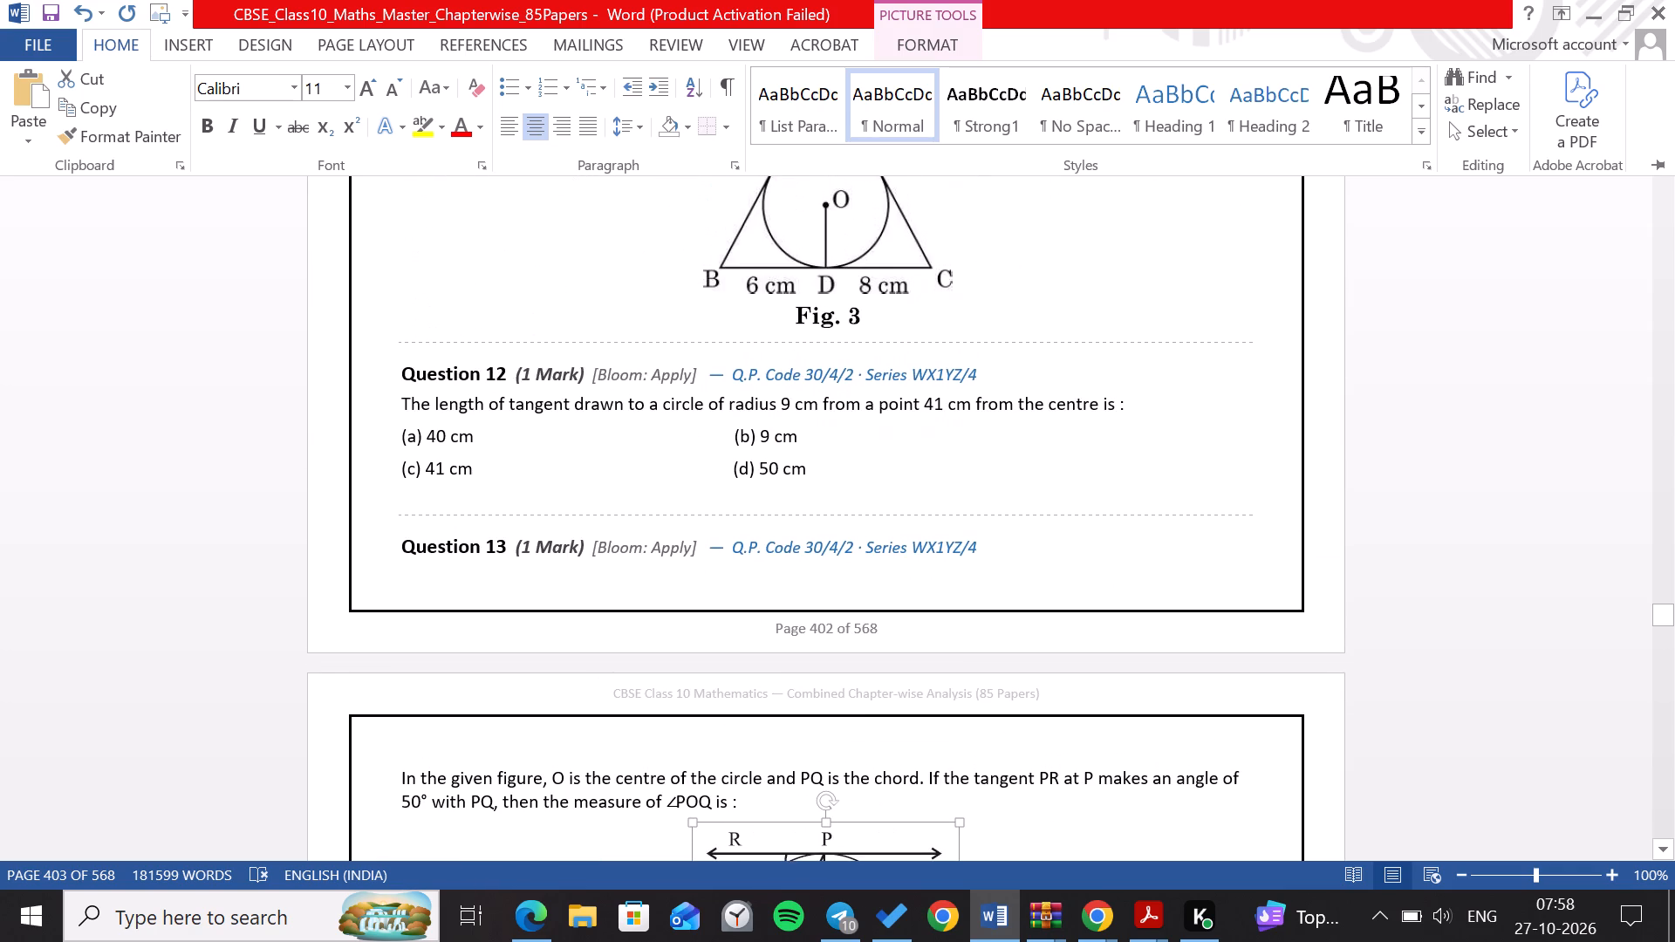
scroll(871, 457, "down", 20)
scroll(871, 457, "down", 15)
scroll(858, 481, "down", 16)
scroll(858, 482, "up", 8)
scroll(858, 482, "down", 12)
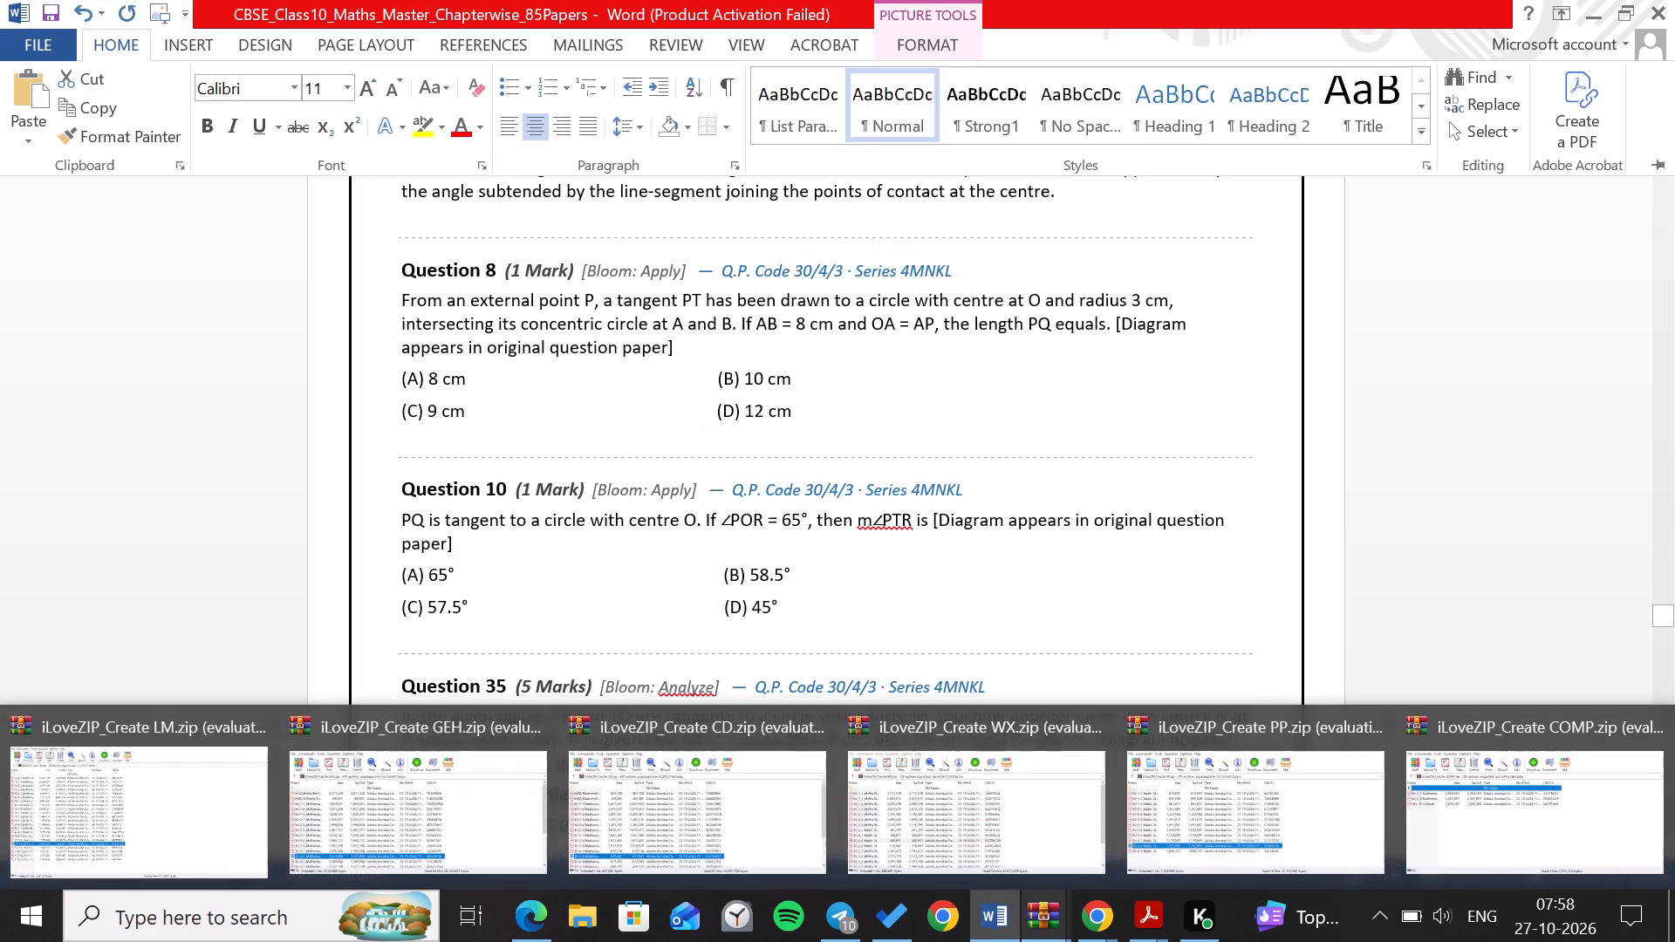
left_click(188, 800)
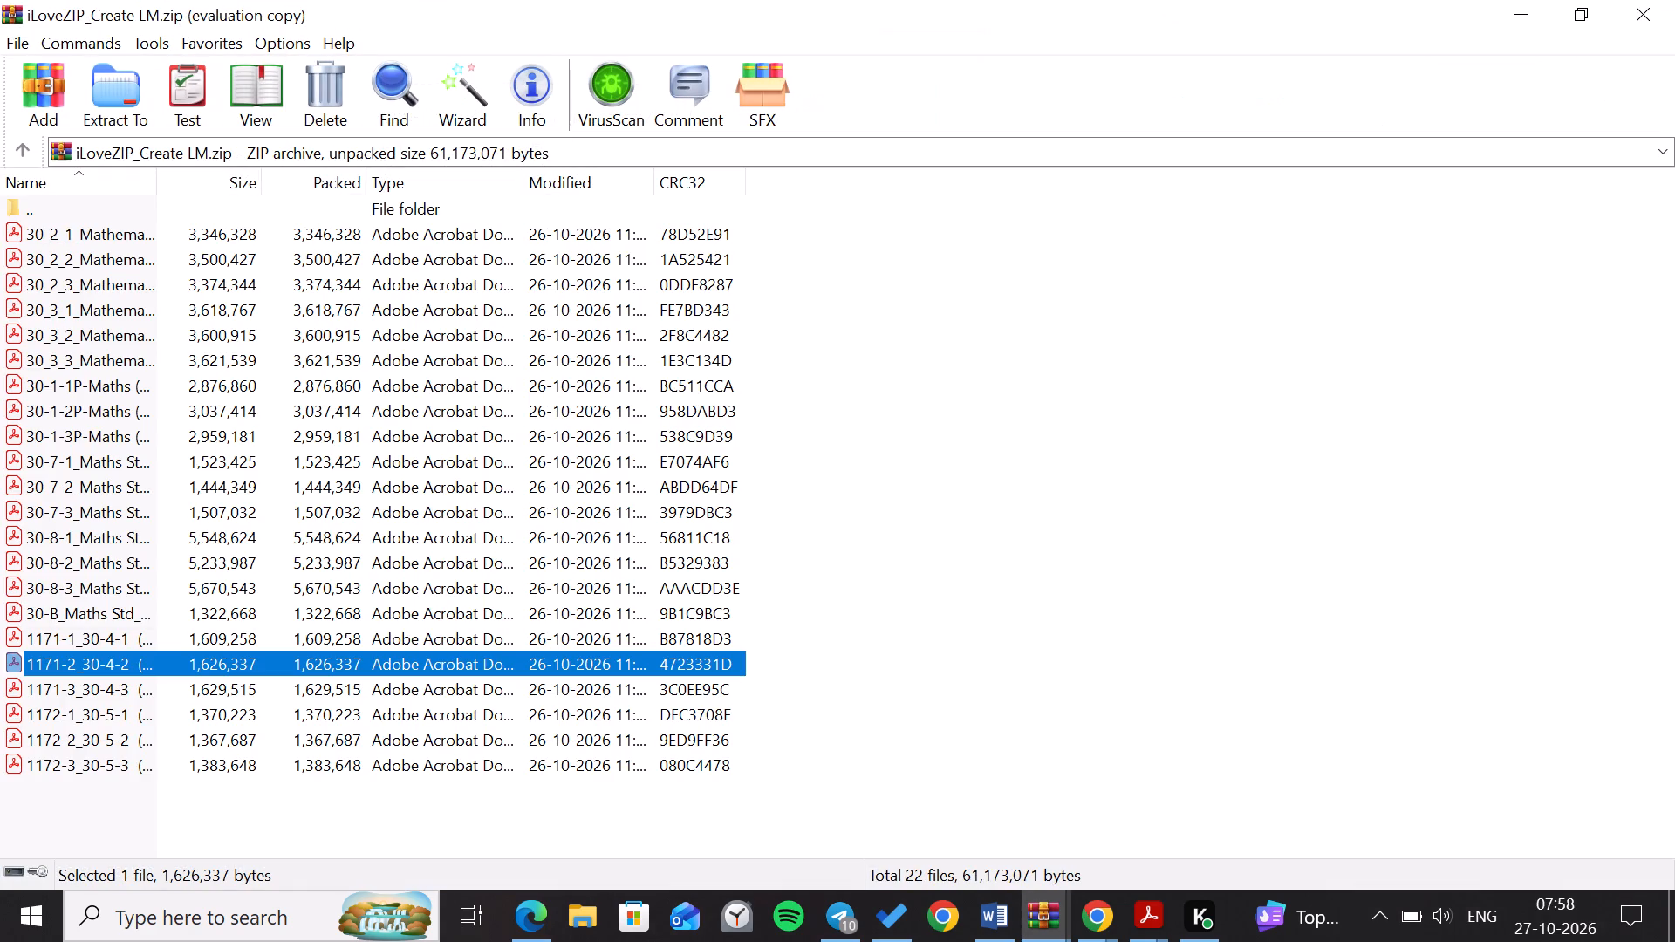
double_click(161, 690)
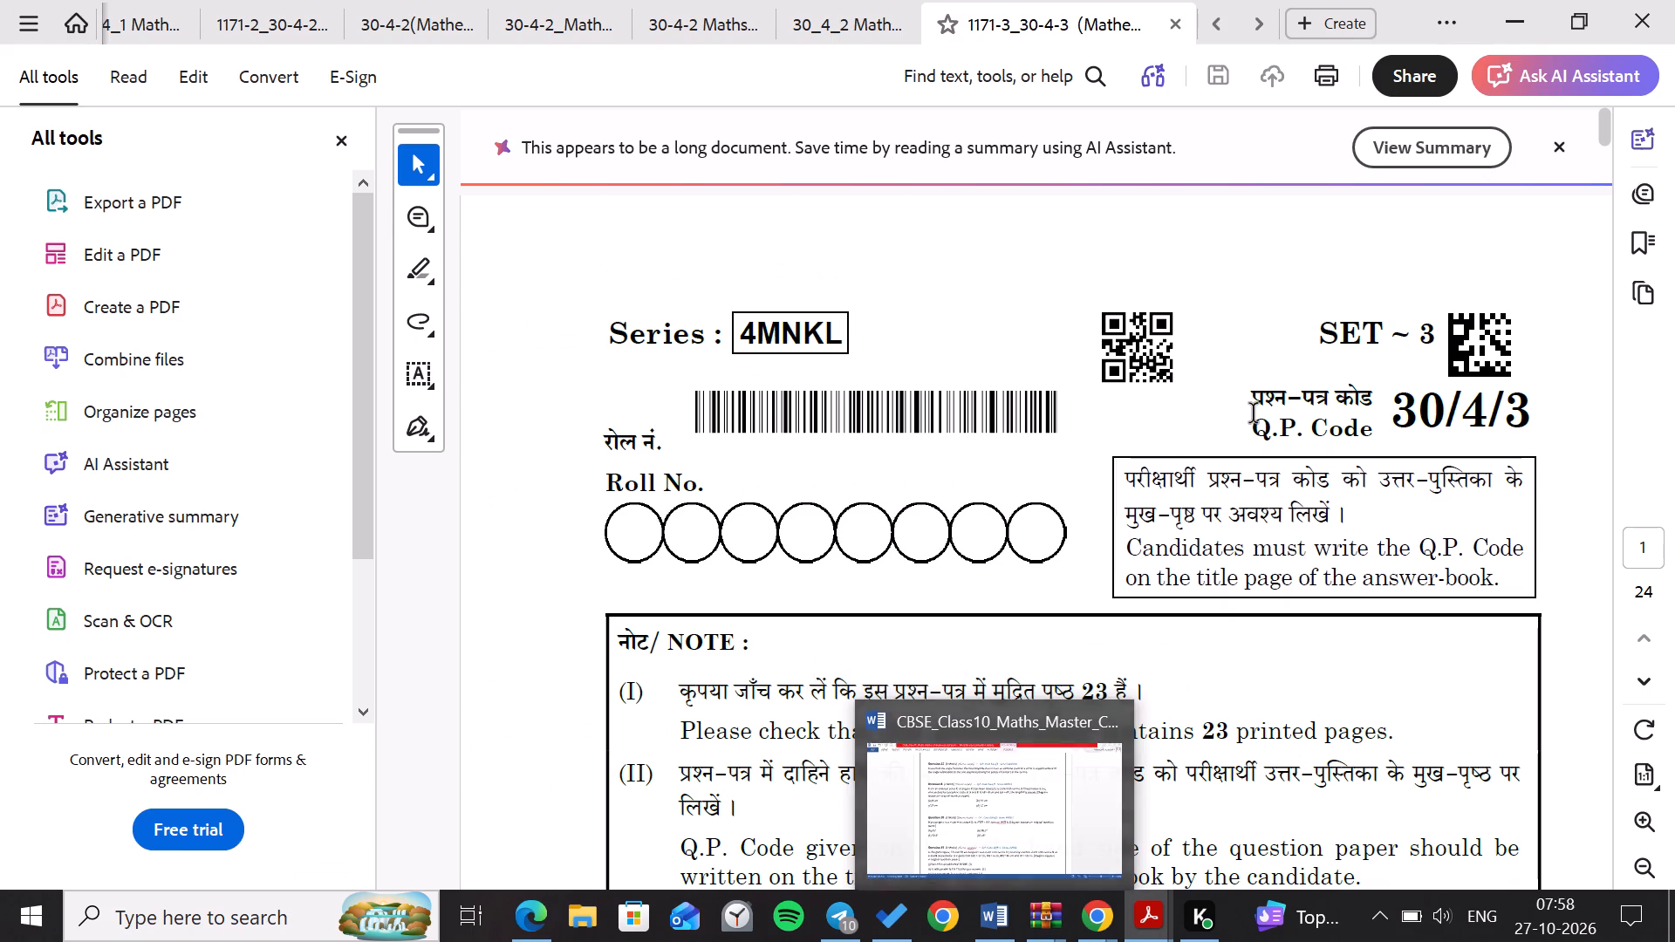
Locate the English version of question 8 in the 30/4/3 paper and capture its concentric-circles figure, including point P, as a screenshot.
left_click_drag(1605, 119, 1615, 298)
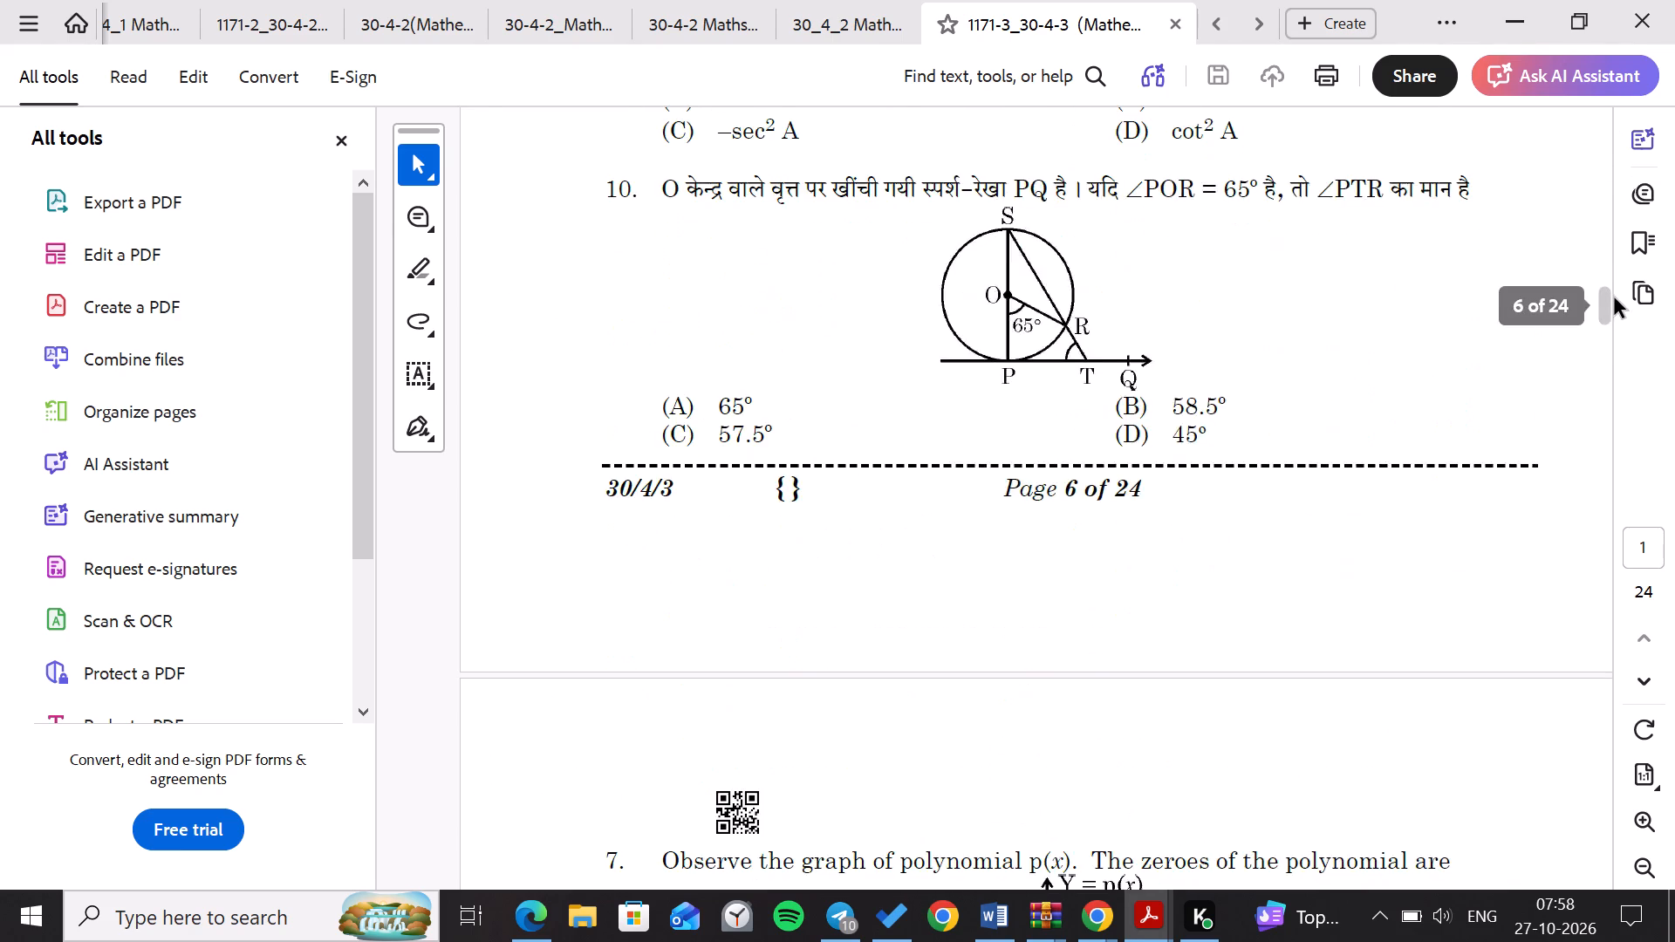
left_click_drag(1615, 298, 1615, 327)
scroll(1088, 556, "up", 5)
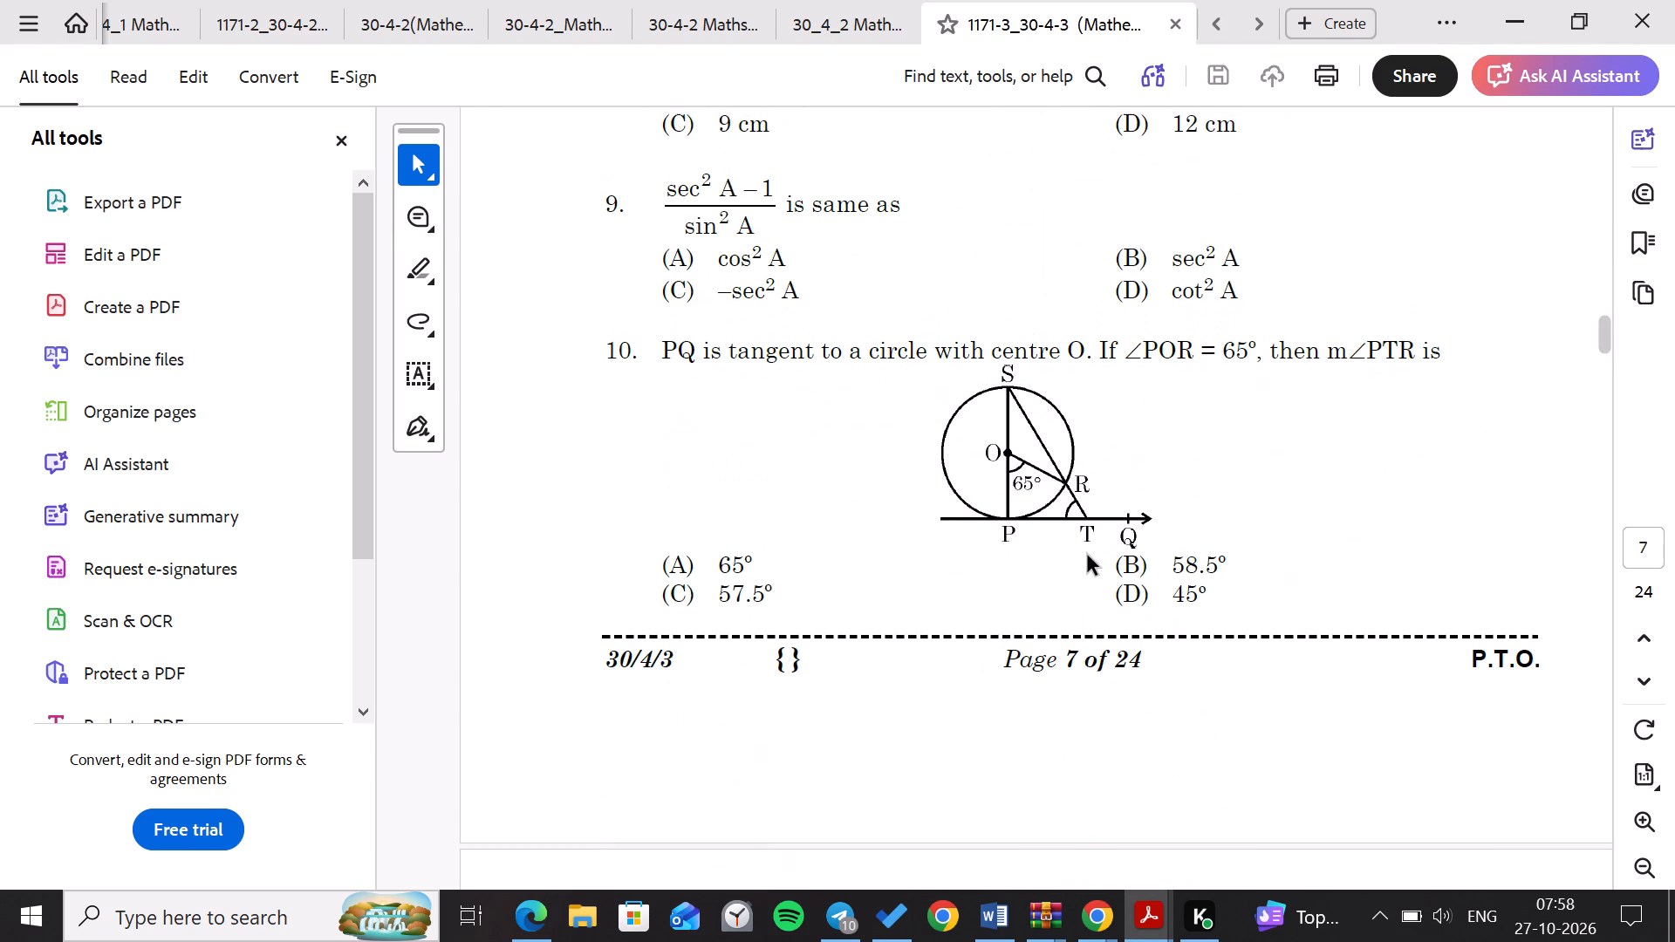
scroll(1088, 556, "up", 6)
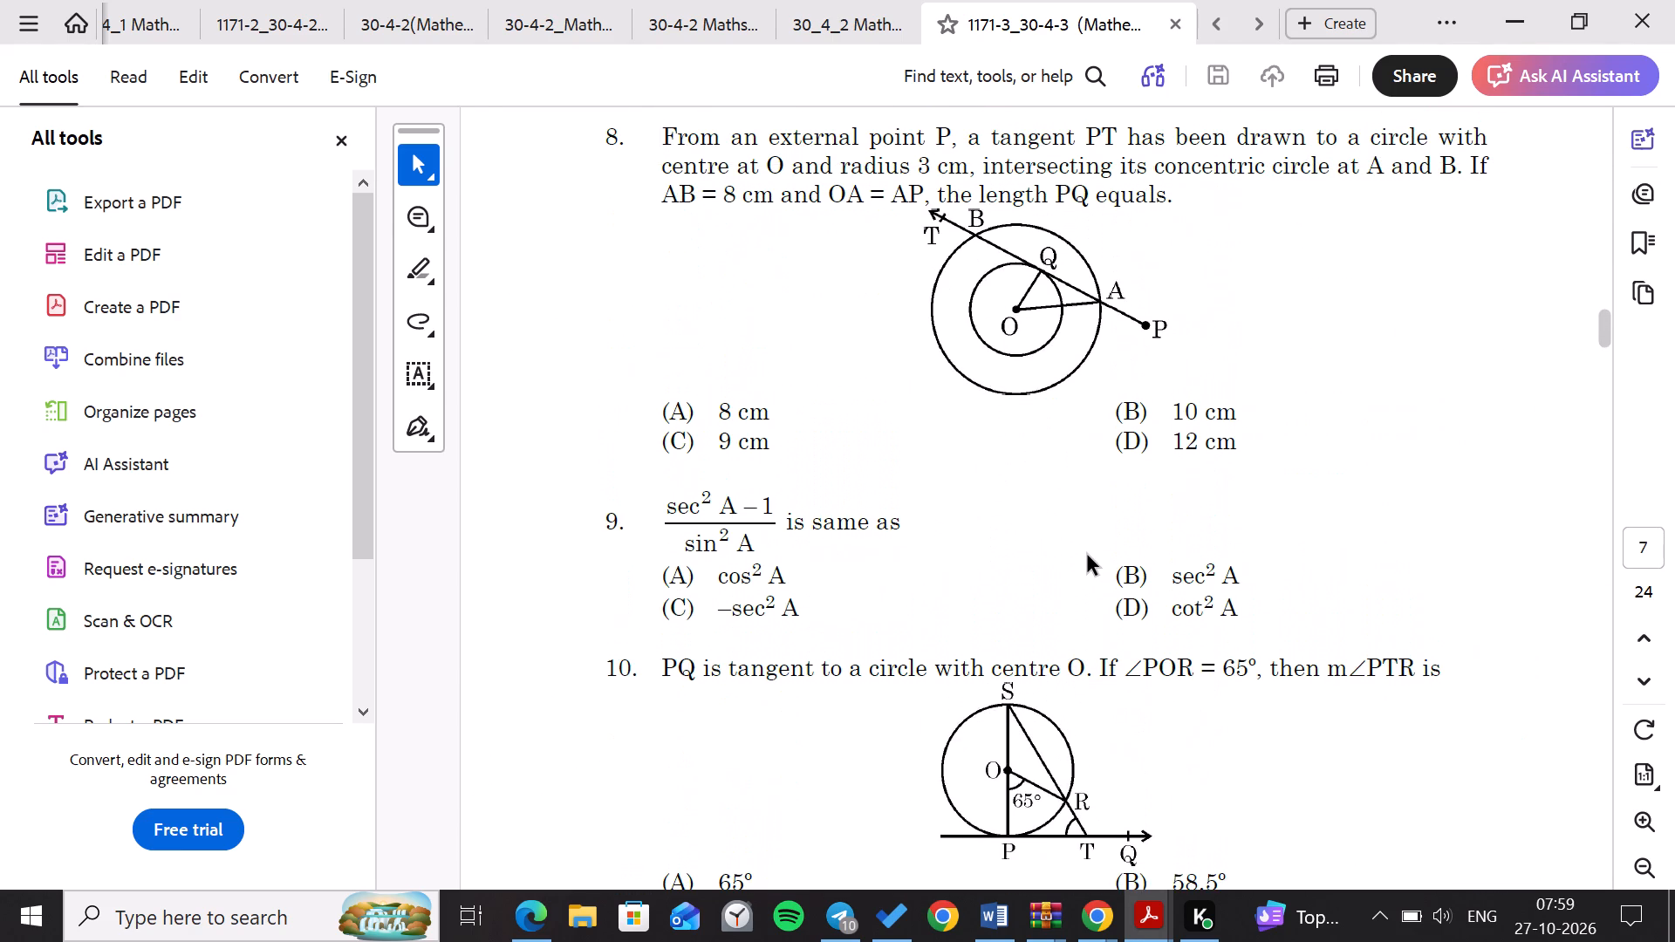
key("shift+super+s")
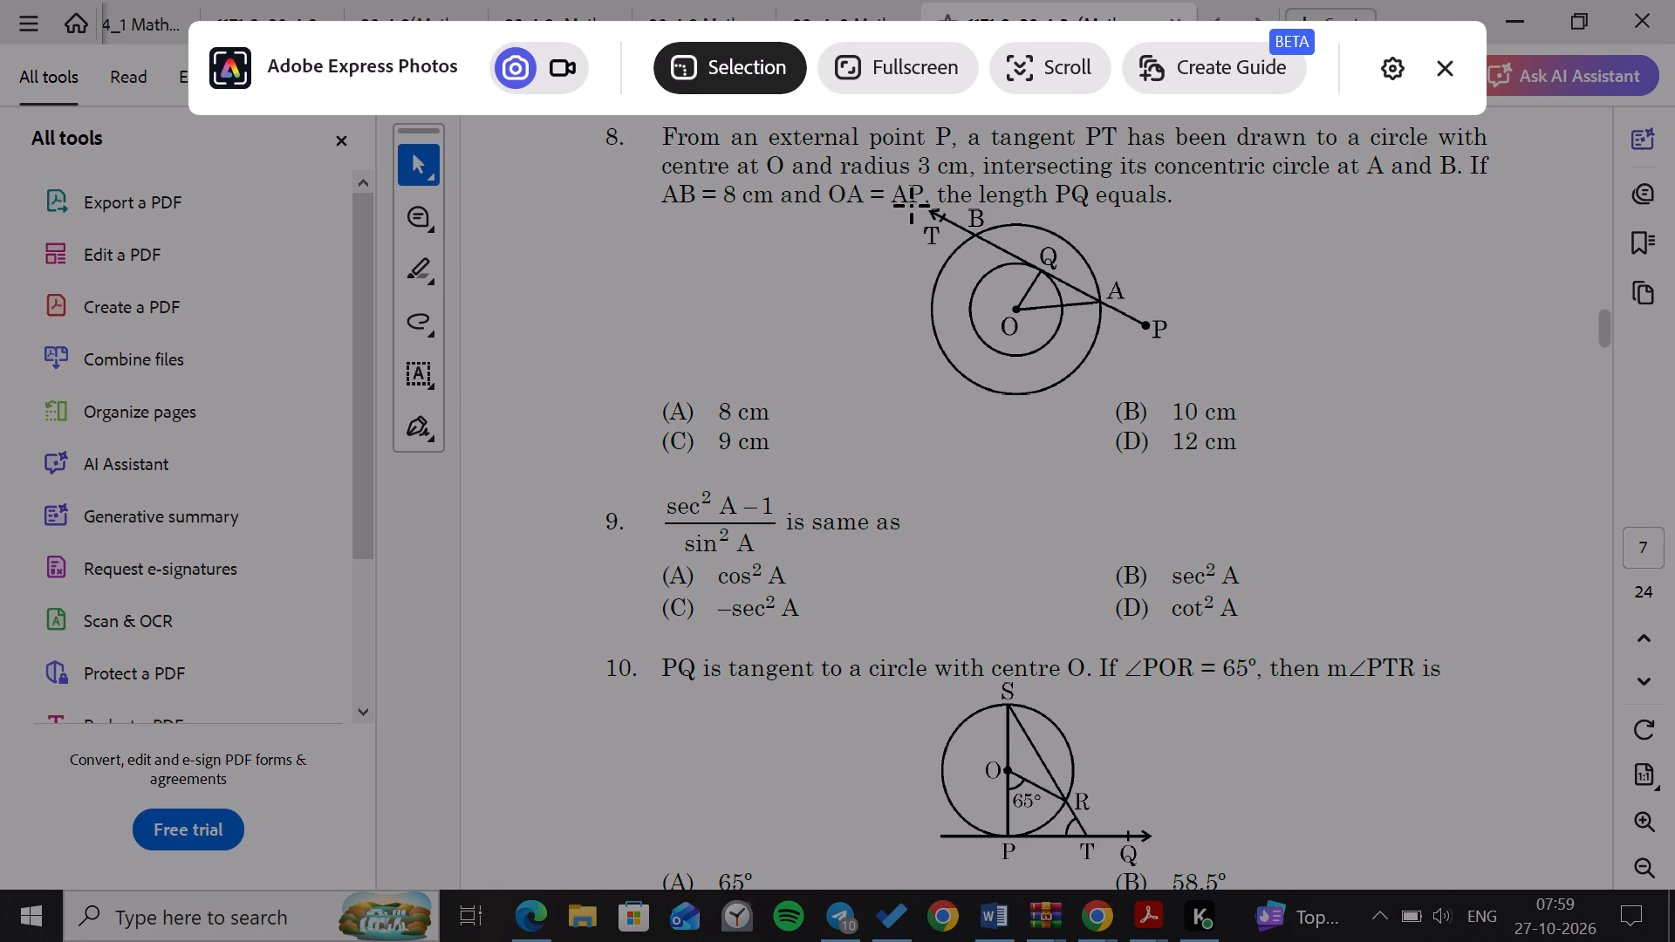
left_click_drag(912, 206, 1163, 401)
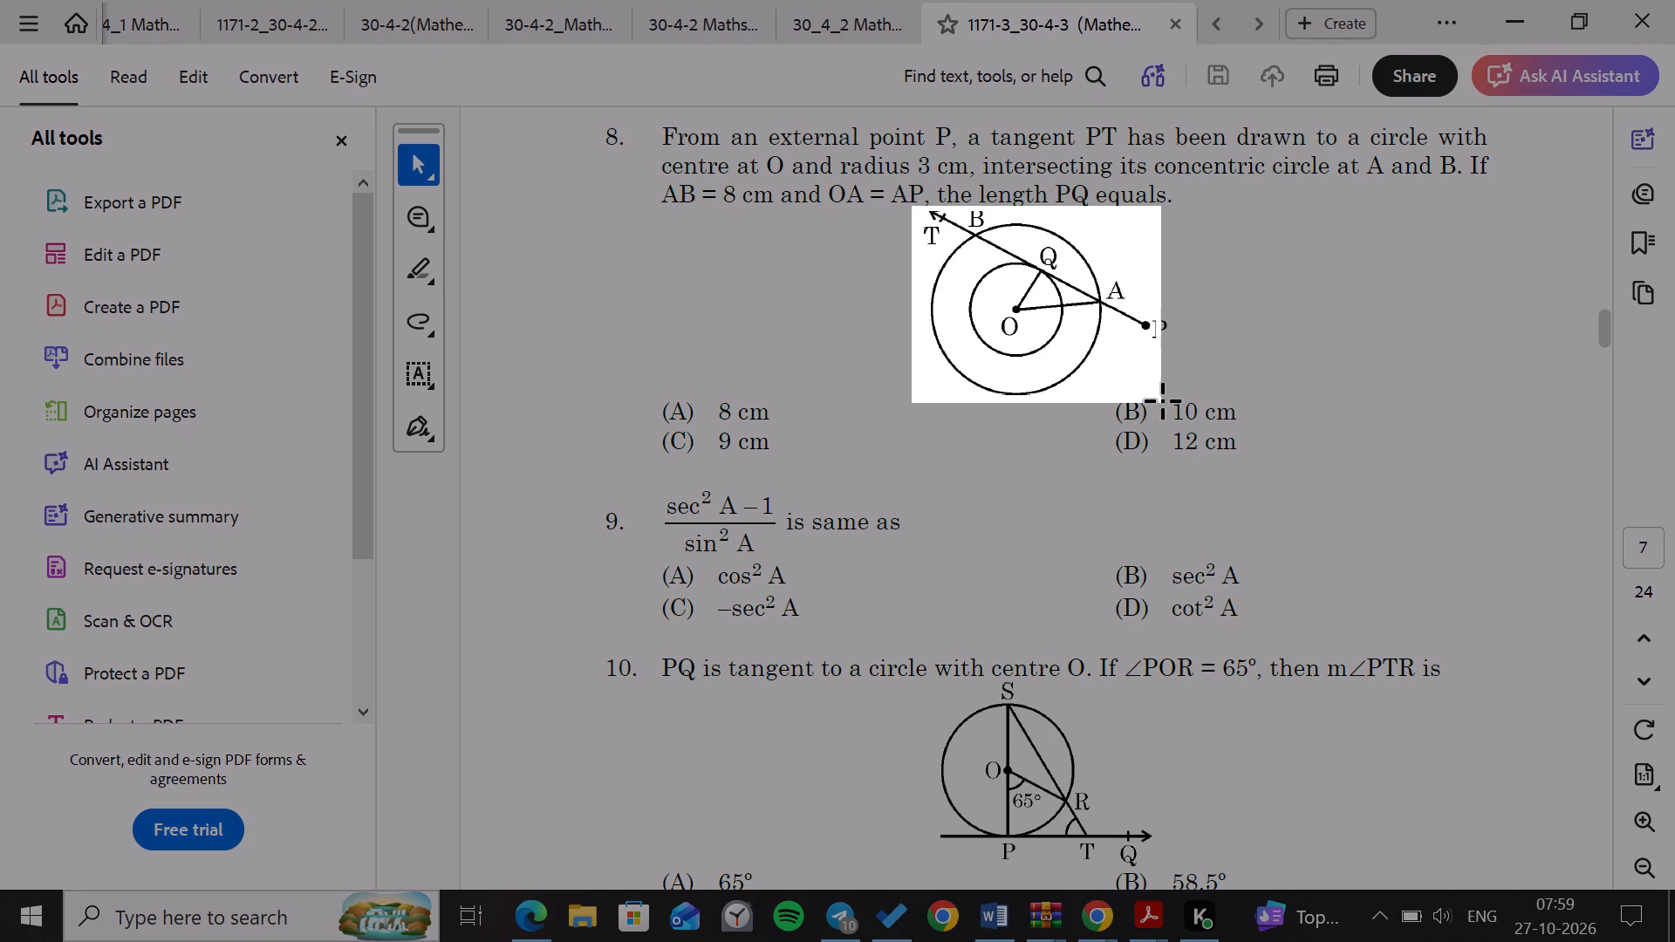
left_click_drag(1163, 401, 1179, 399)
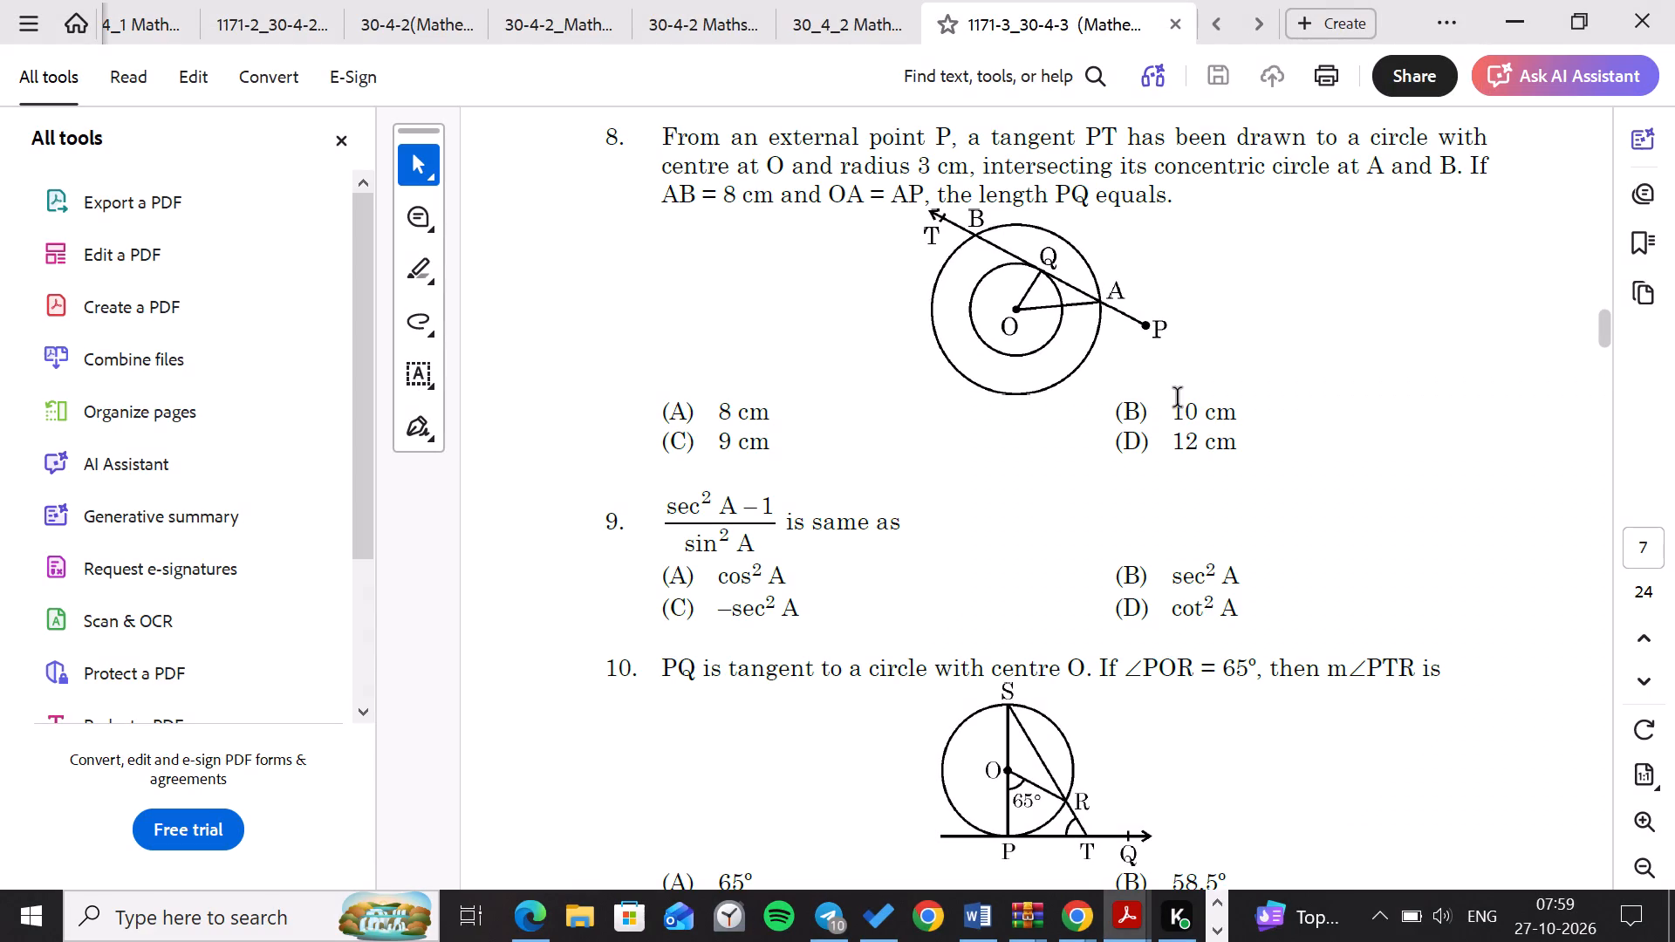
Switch to Word, delete the bracketed diagram note from Question 8 (Q.P. Code 30/4/3, Series 4MNKL), and start a new line above its options.
left_click(985, 904)
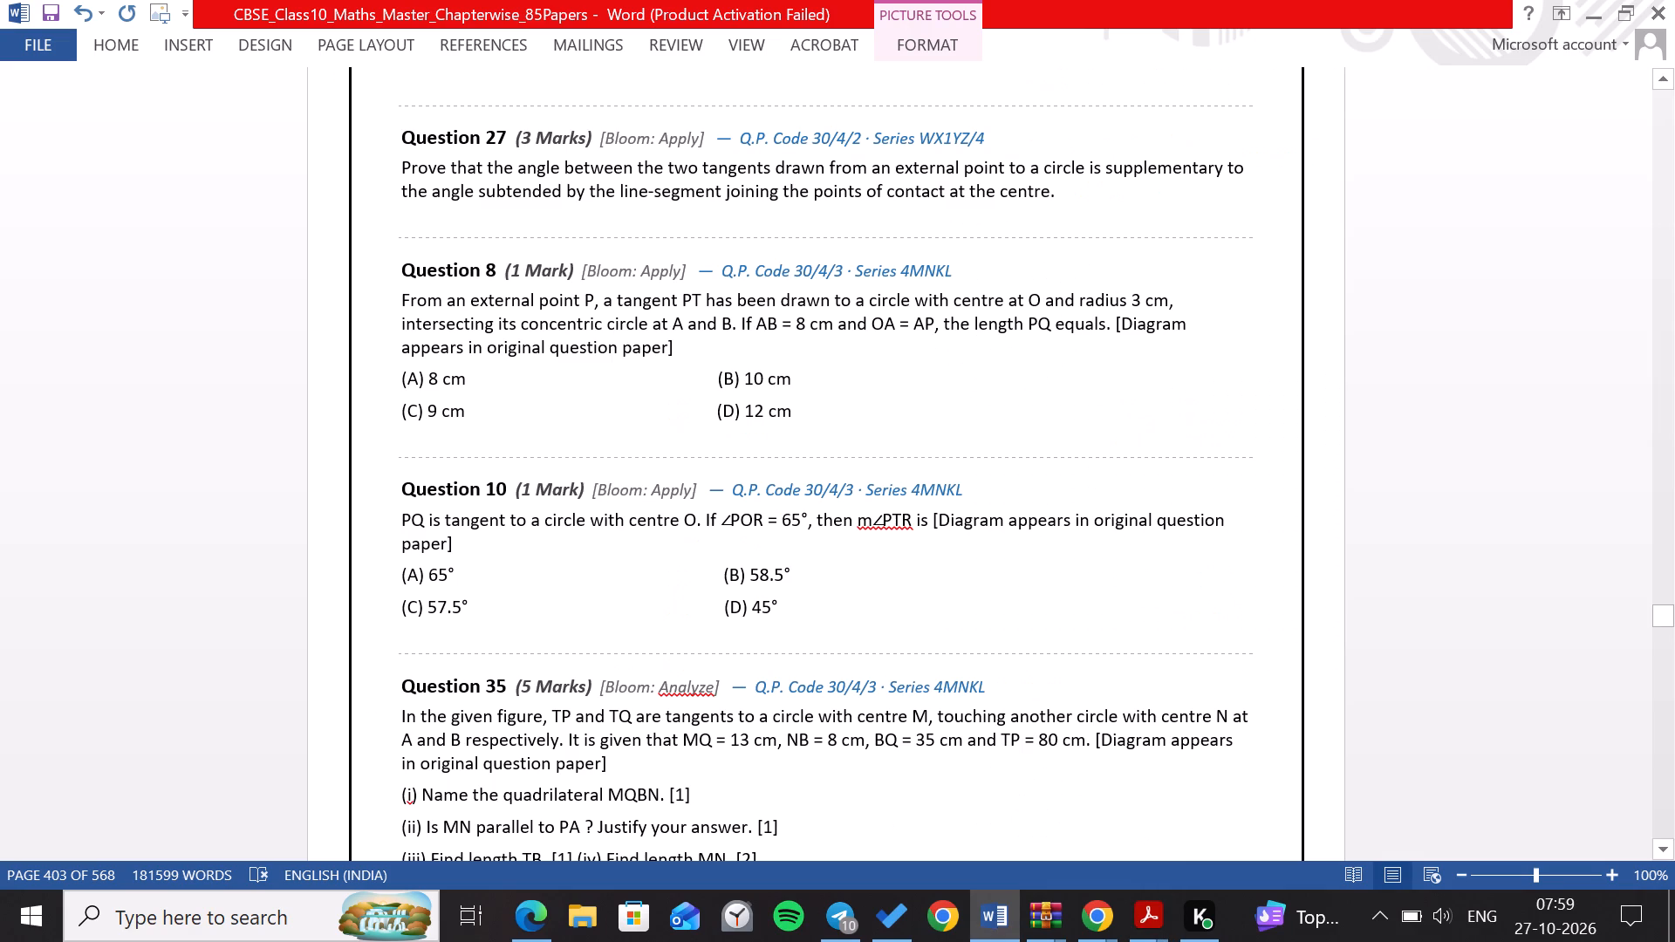
left_click_drag(1118, 324, 1120, 339)
left_click(1108, 324)
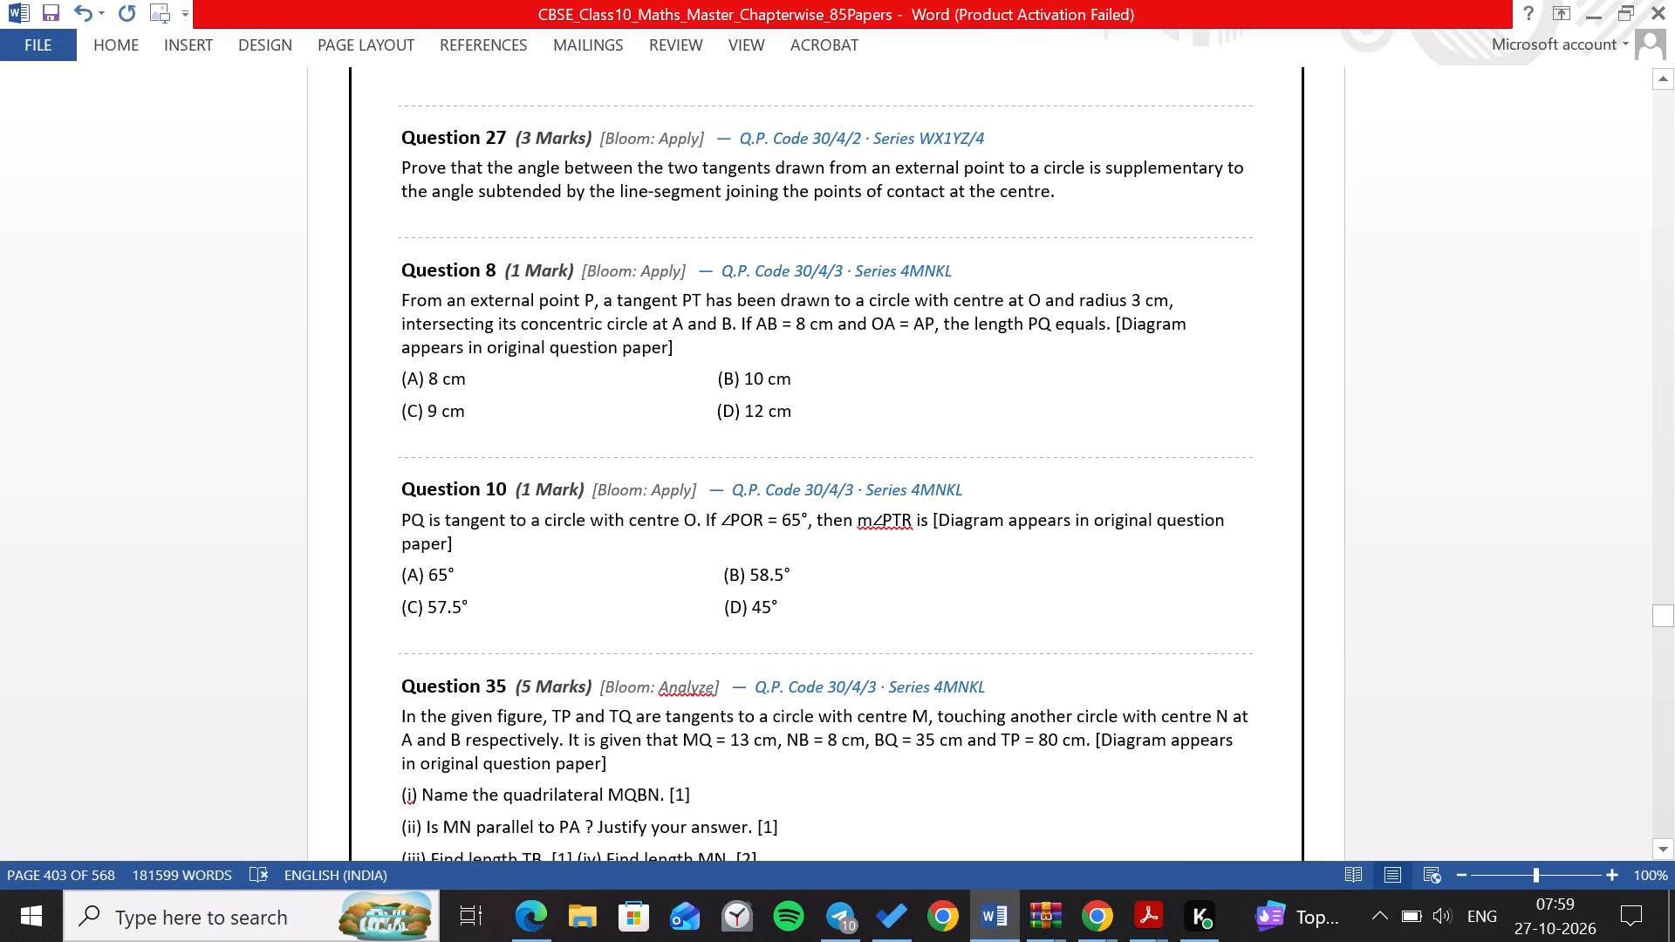
left_click_drag(1114, 330, 1117, 341)
key("BackSpace")
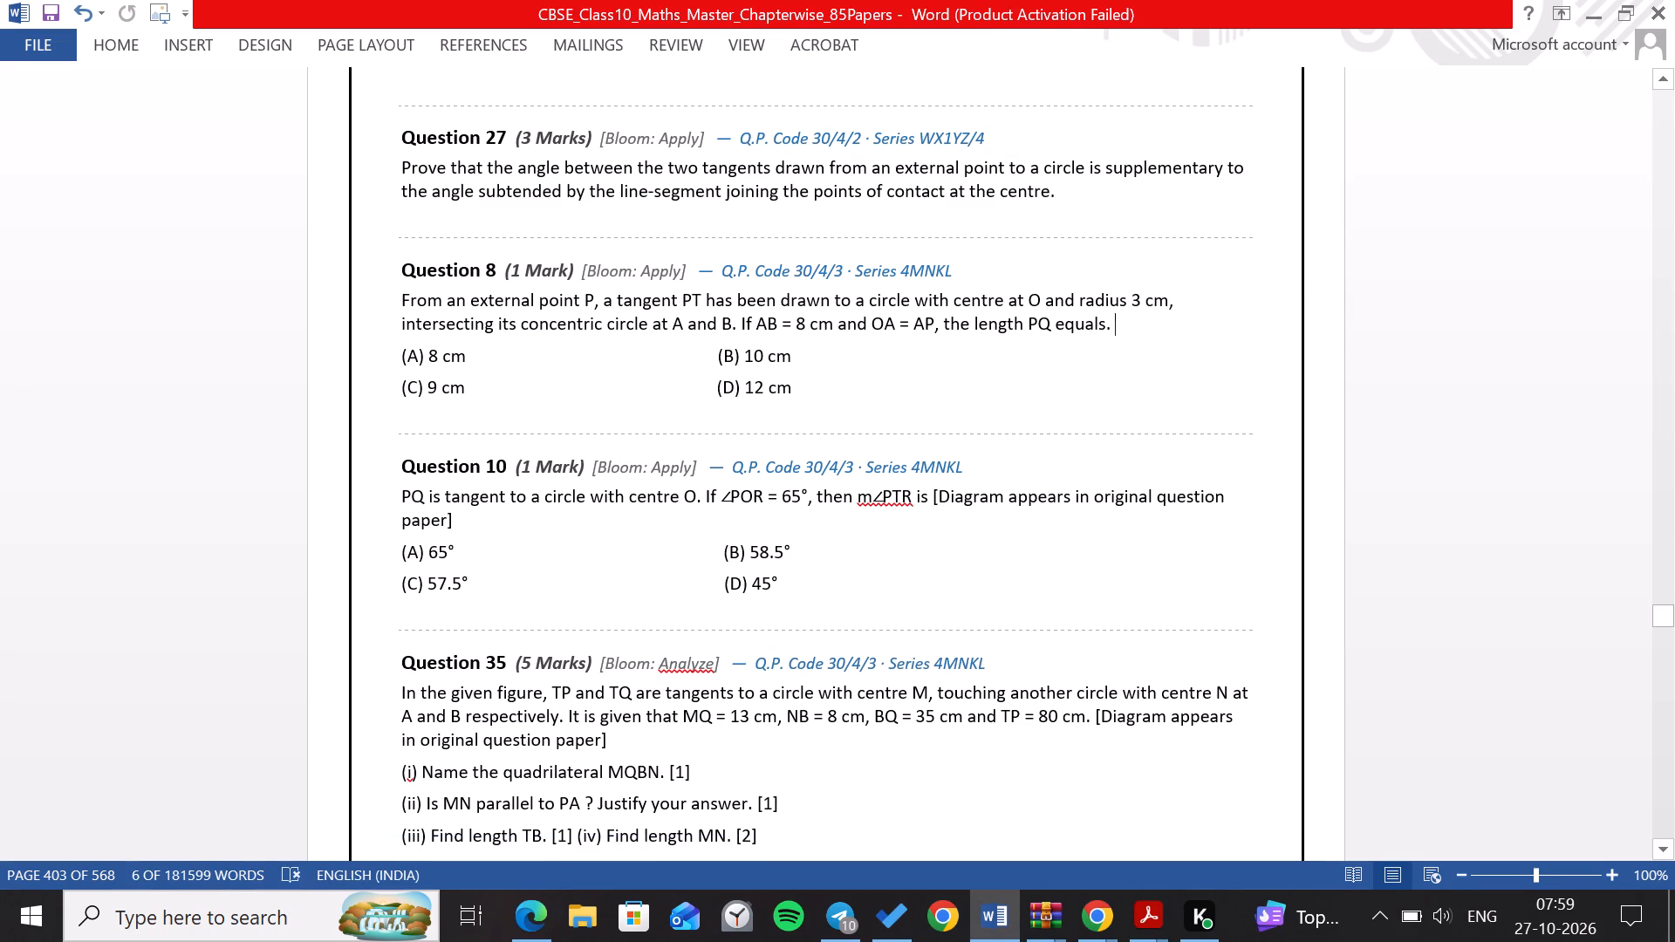
key("Return")
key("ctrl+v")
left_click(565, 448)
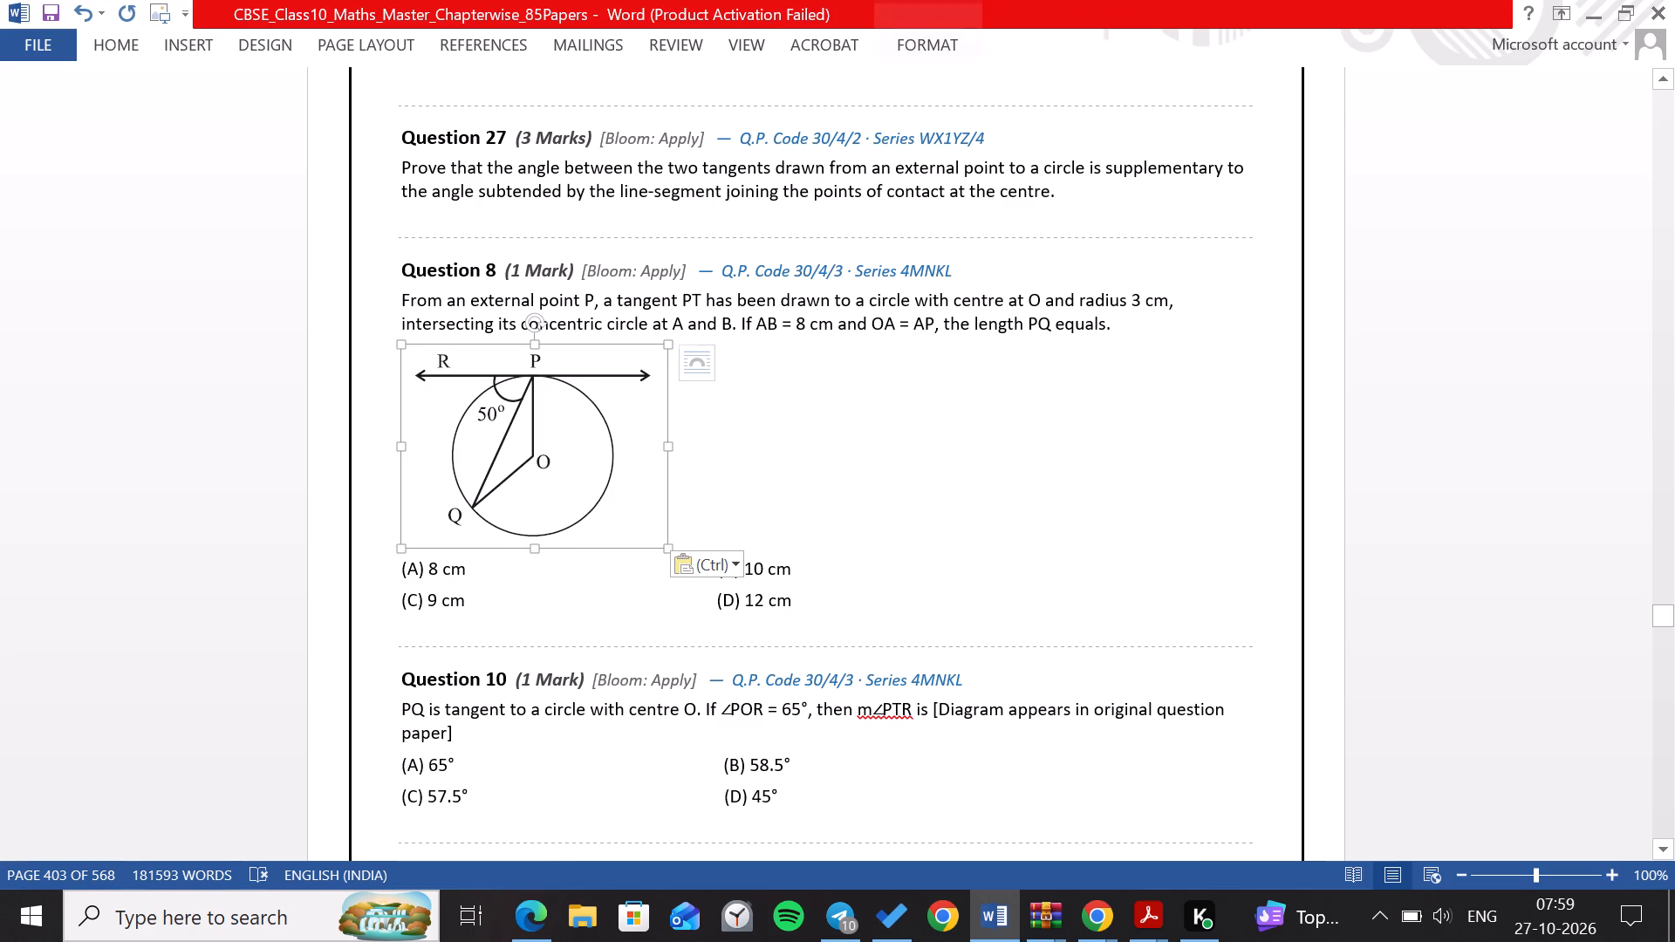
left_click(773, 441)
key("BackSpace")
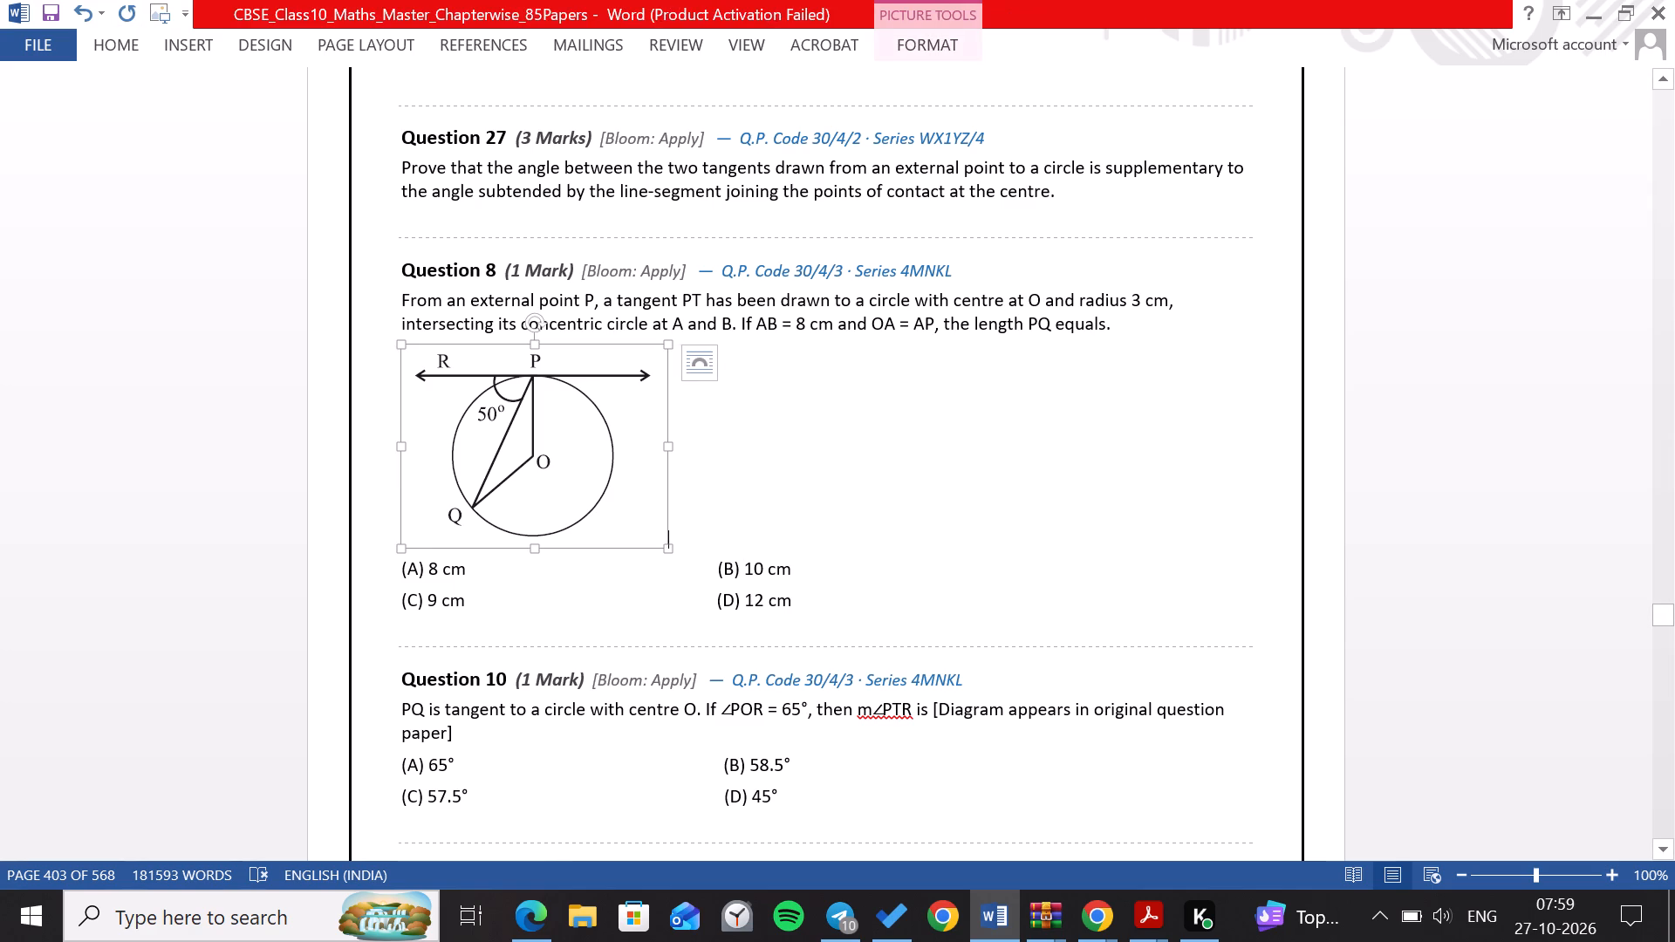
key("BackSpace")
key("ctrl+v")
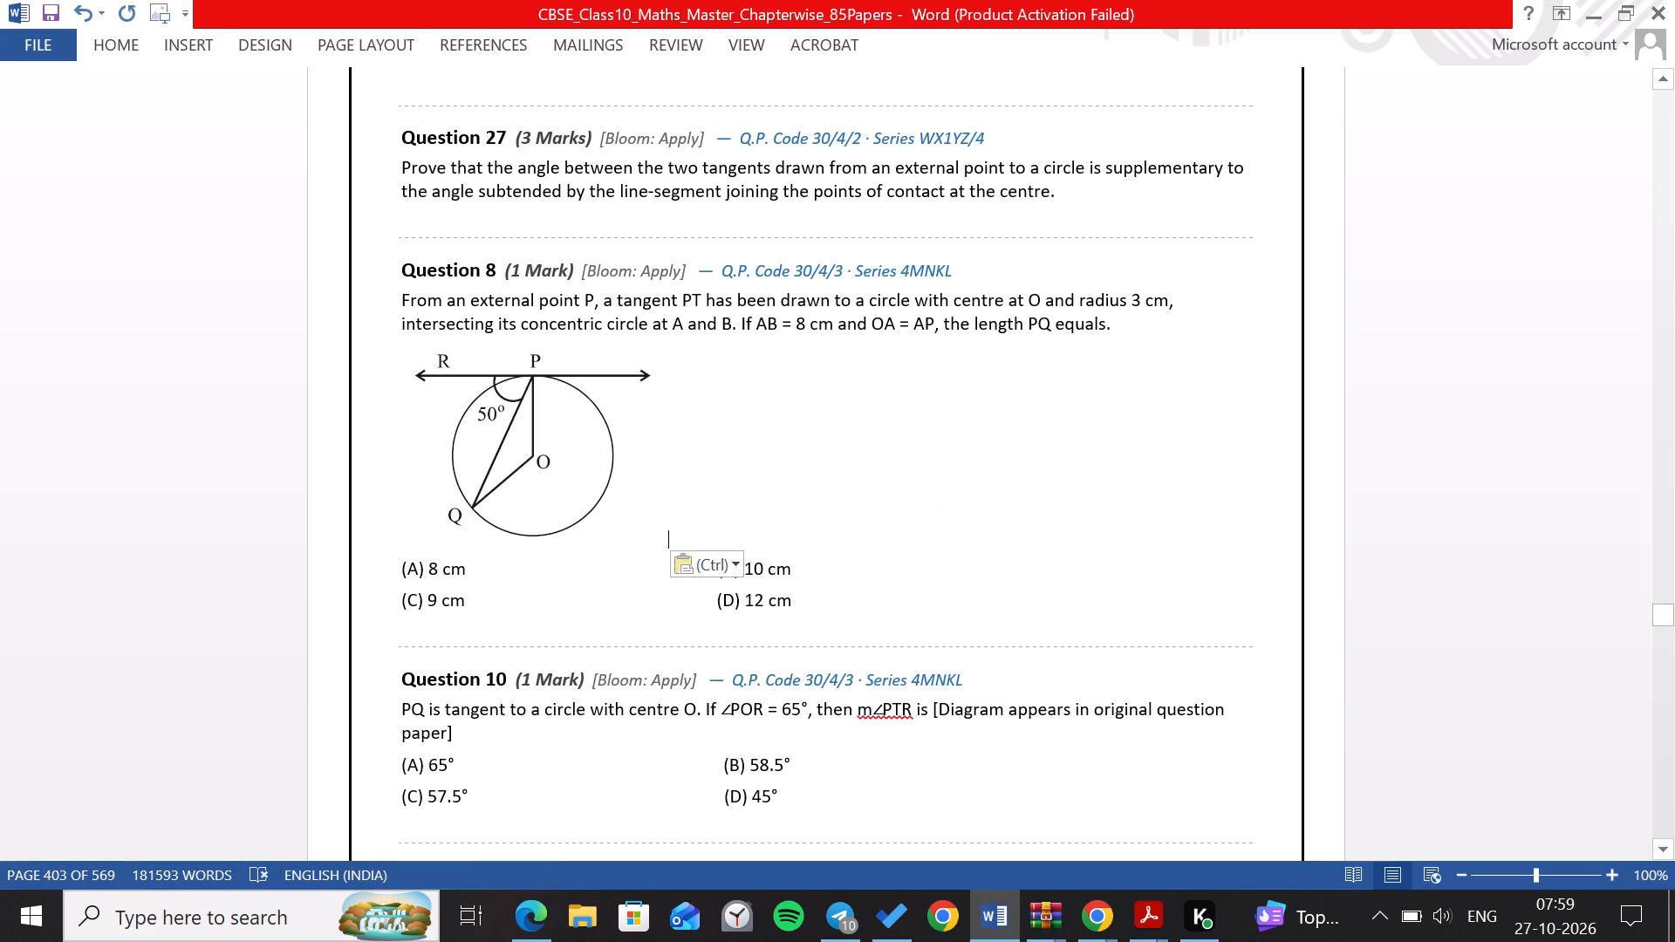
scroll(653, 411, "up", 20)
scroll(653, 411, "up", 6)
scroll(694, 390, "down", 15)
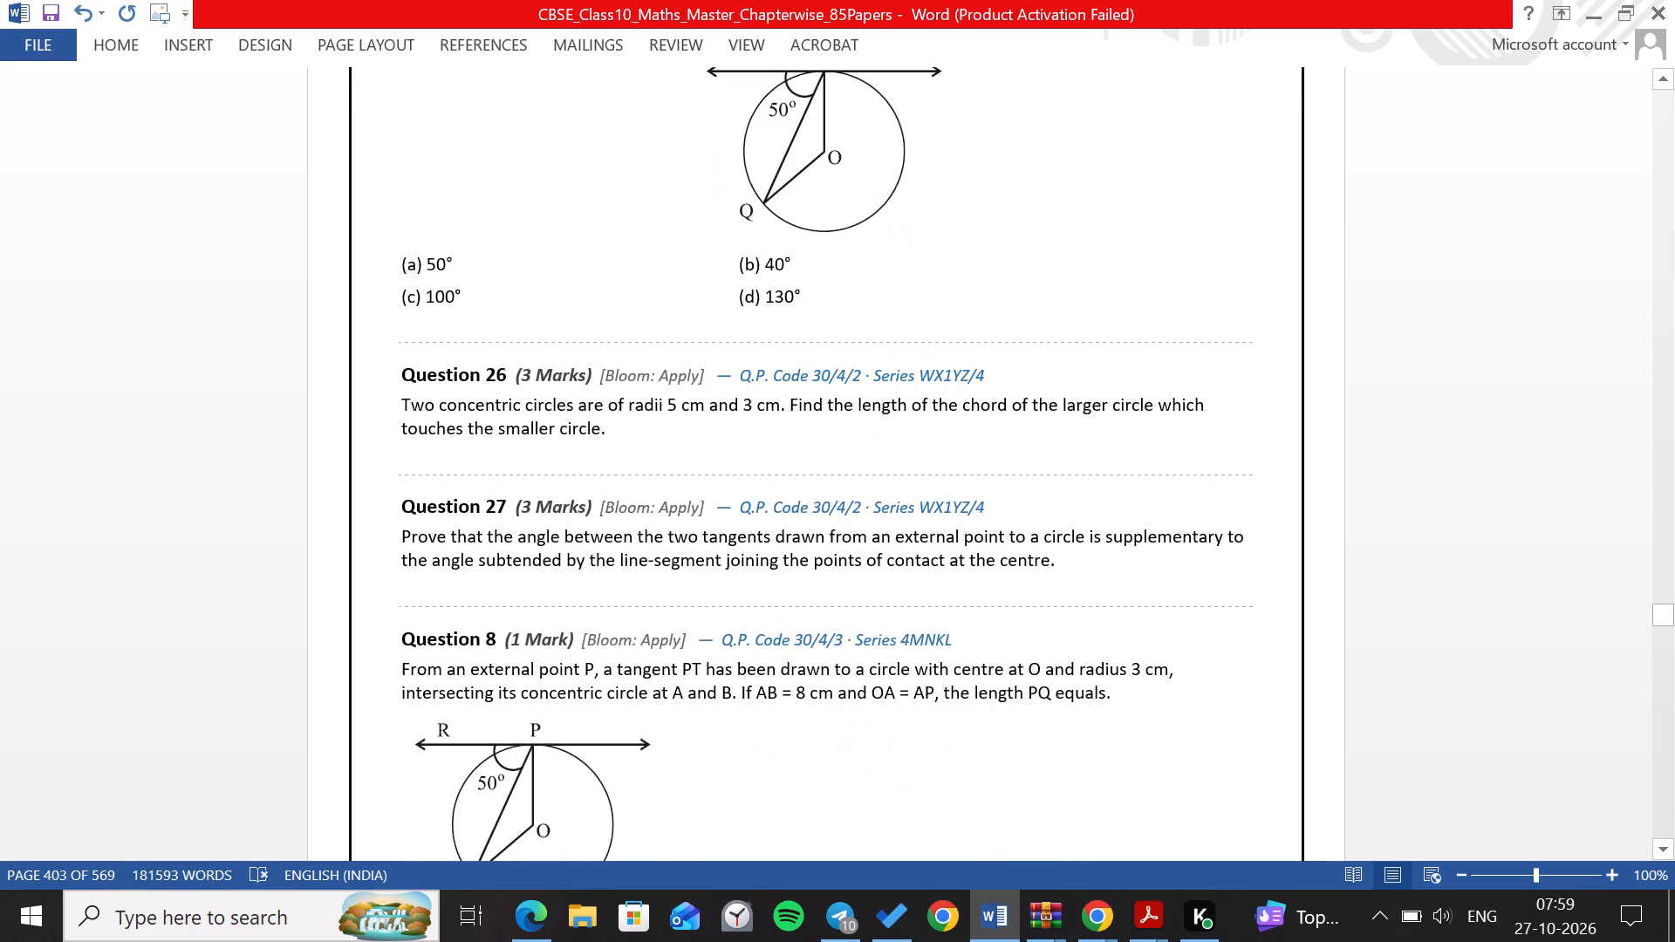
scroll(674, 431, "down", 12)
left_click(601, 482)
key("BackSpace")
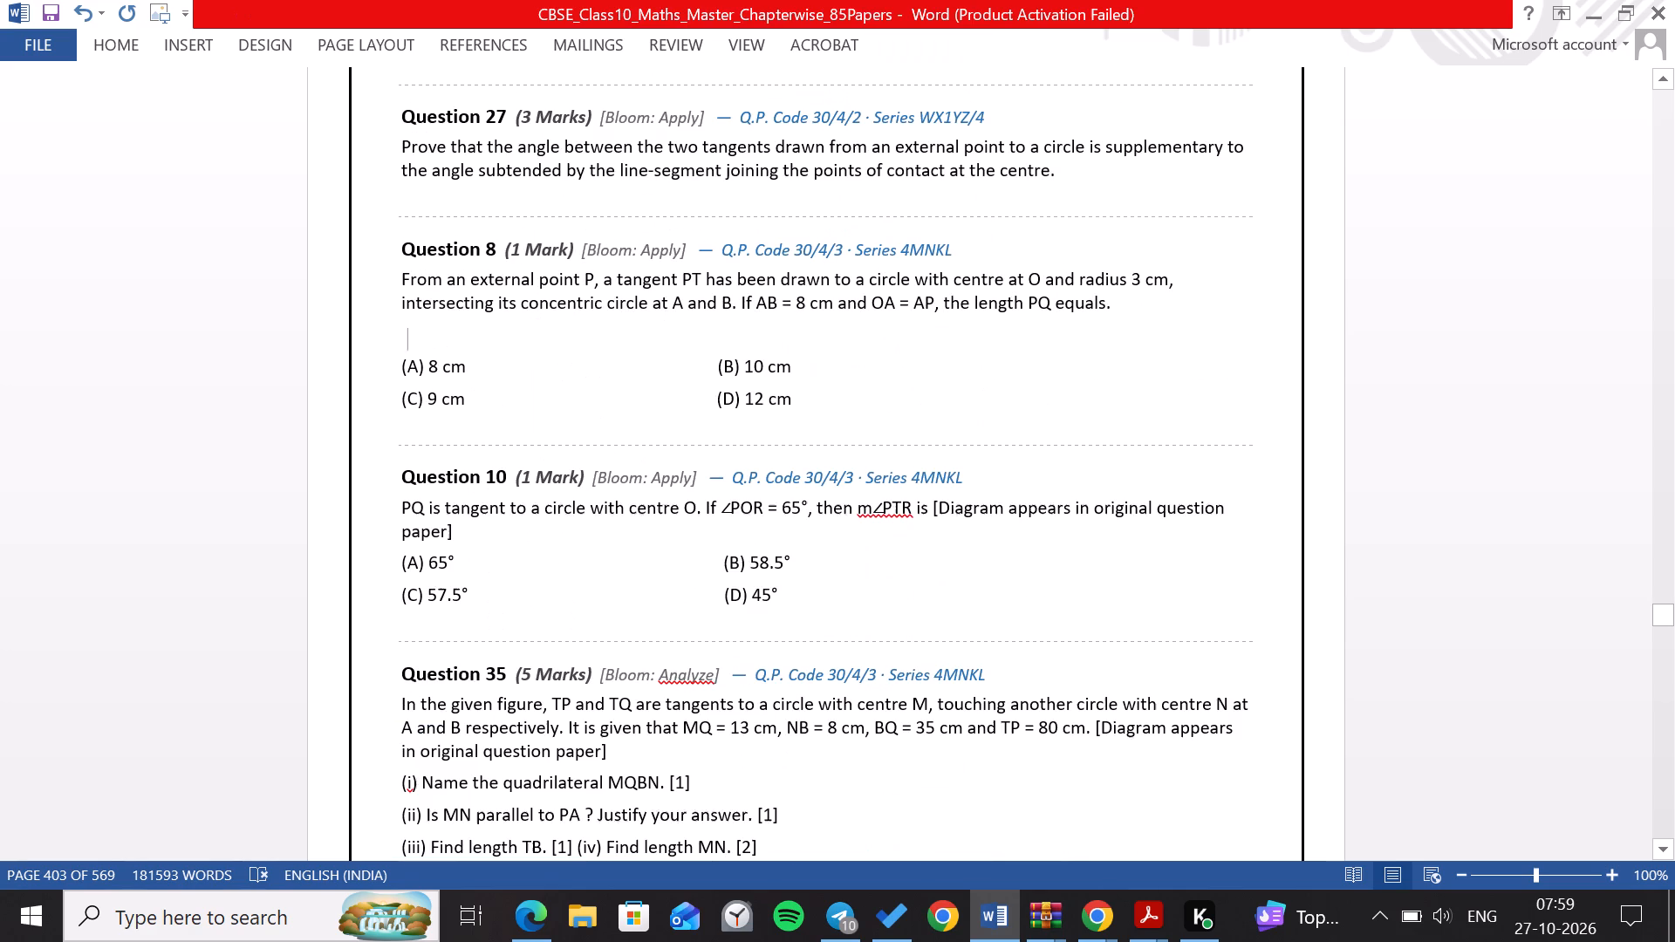
Paste the captured concentric-circles figure on the empty line between Question 8's text and its options, and centre it.
key("ctrl+v")
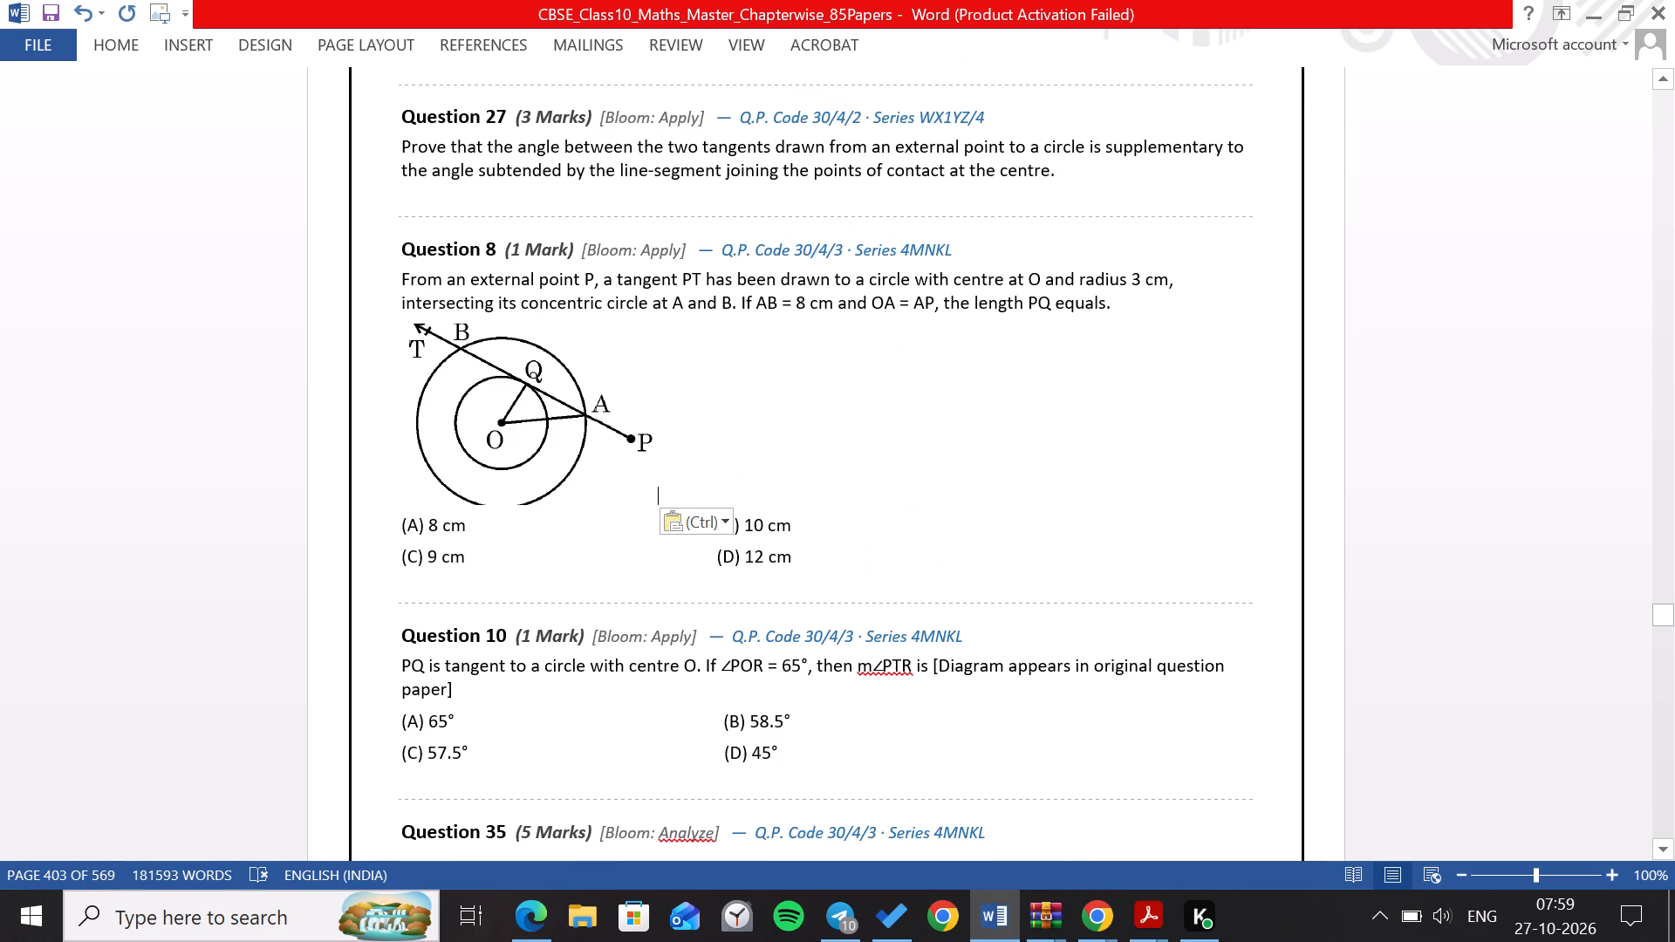
left_click(556, 461)
left_click(98, 41)
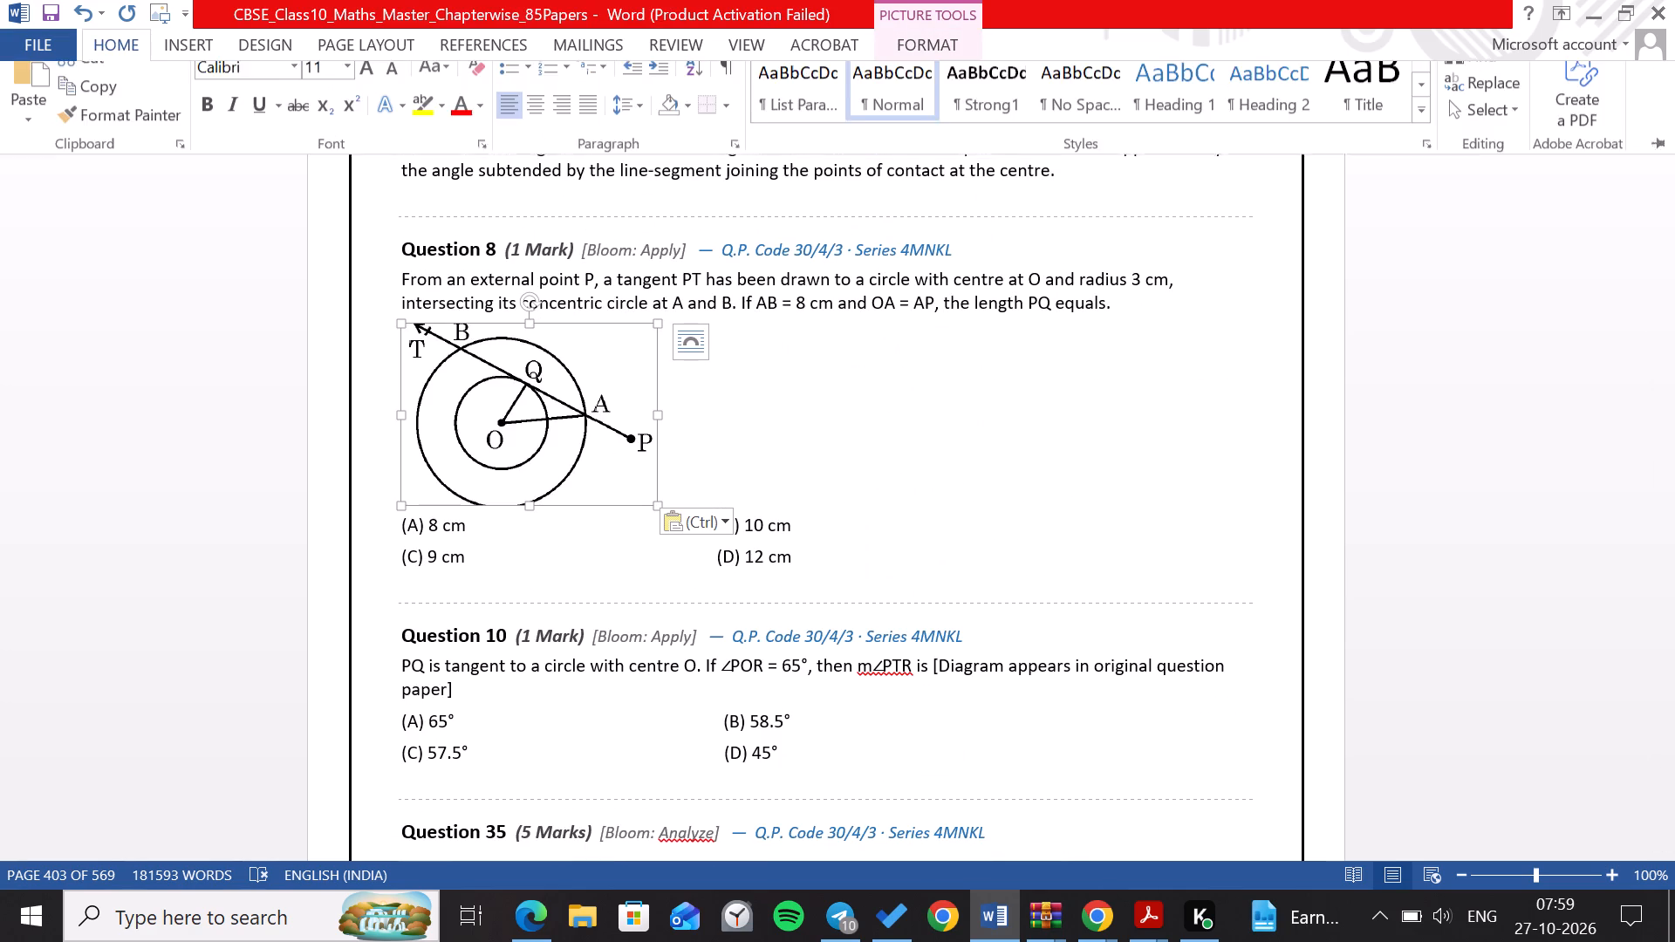
left_click(548, 129)
Switch to the 1171-3_30-4-3 paper in Acrobat and capture question 10's tangent-circle figure, from point S down to line PQ, as a screenshot.
scroll(579, 316, "down", 3)
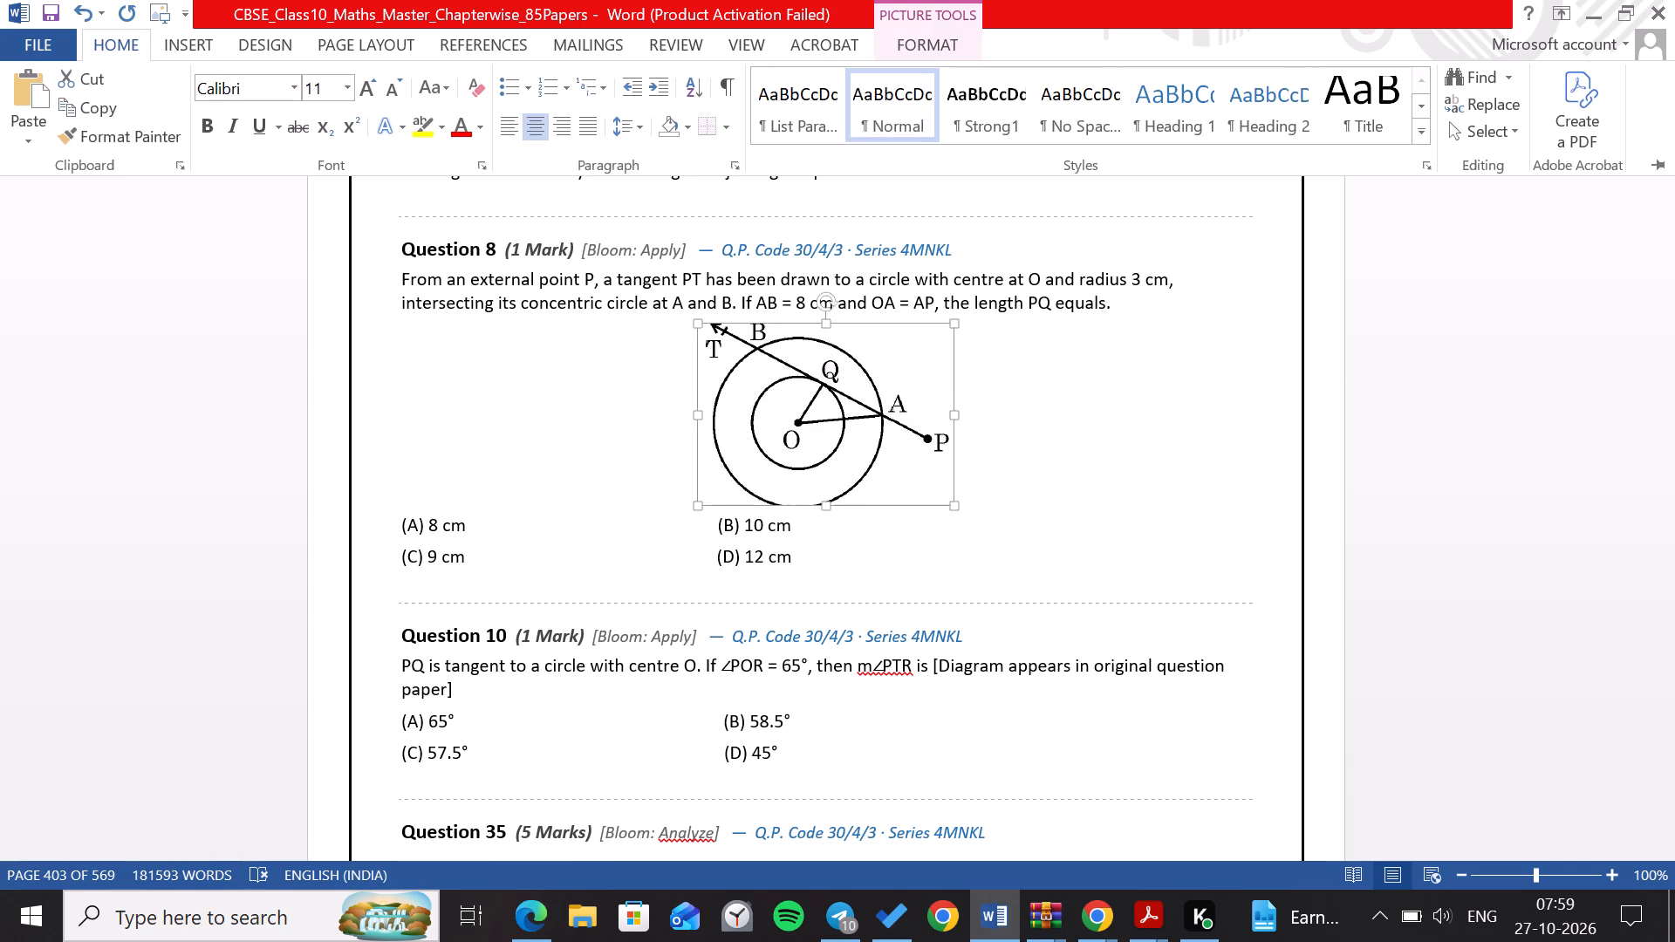
scroll(579, 360, "down", 20)
scroll(570, 439, "up", 8)
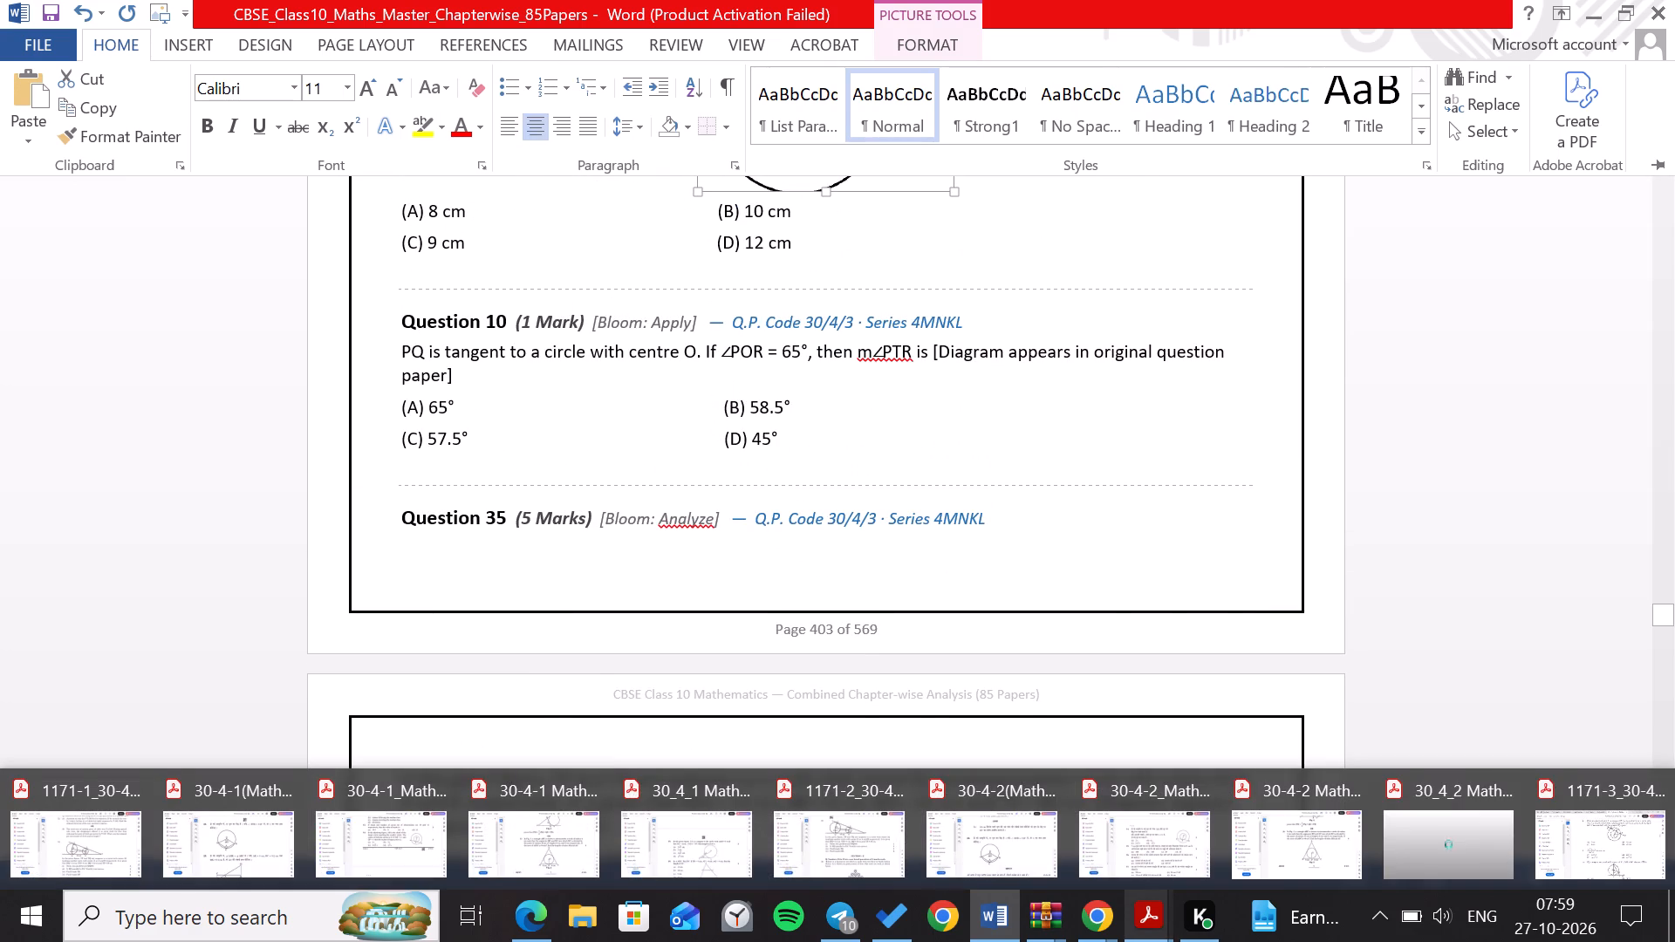
left_click(1608, 828)
scroll(1230, 734, "down", 7)
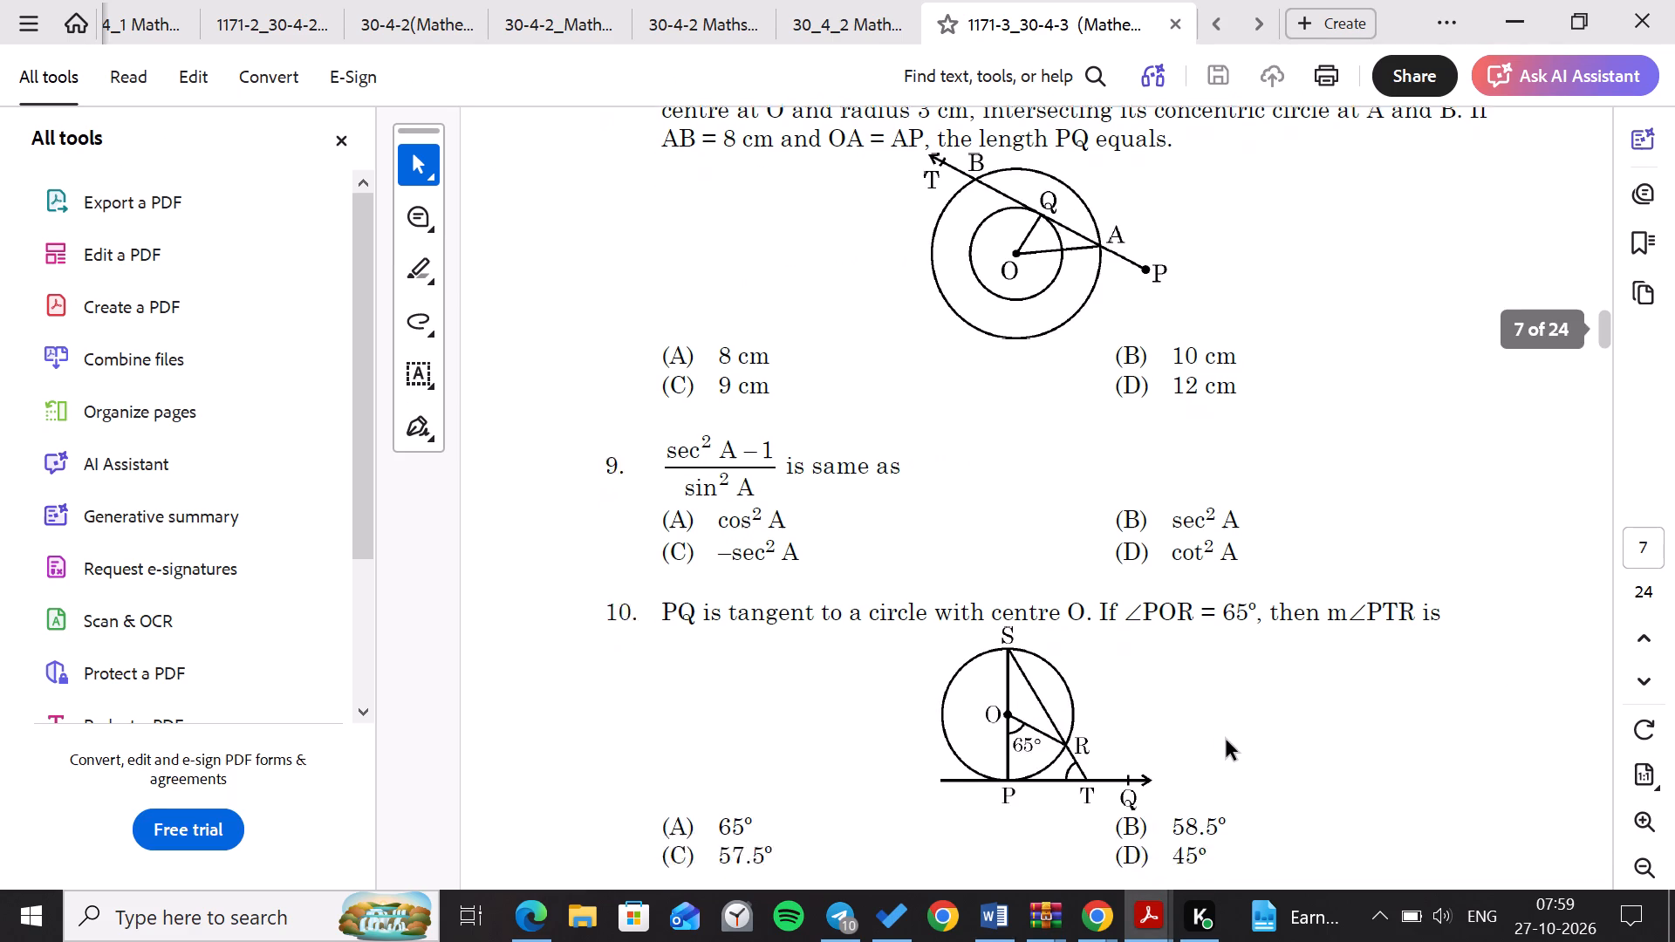
key("shift+super+s")
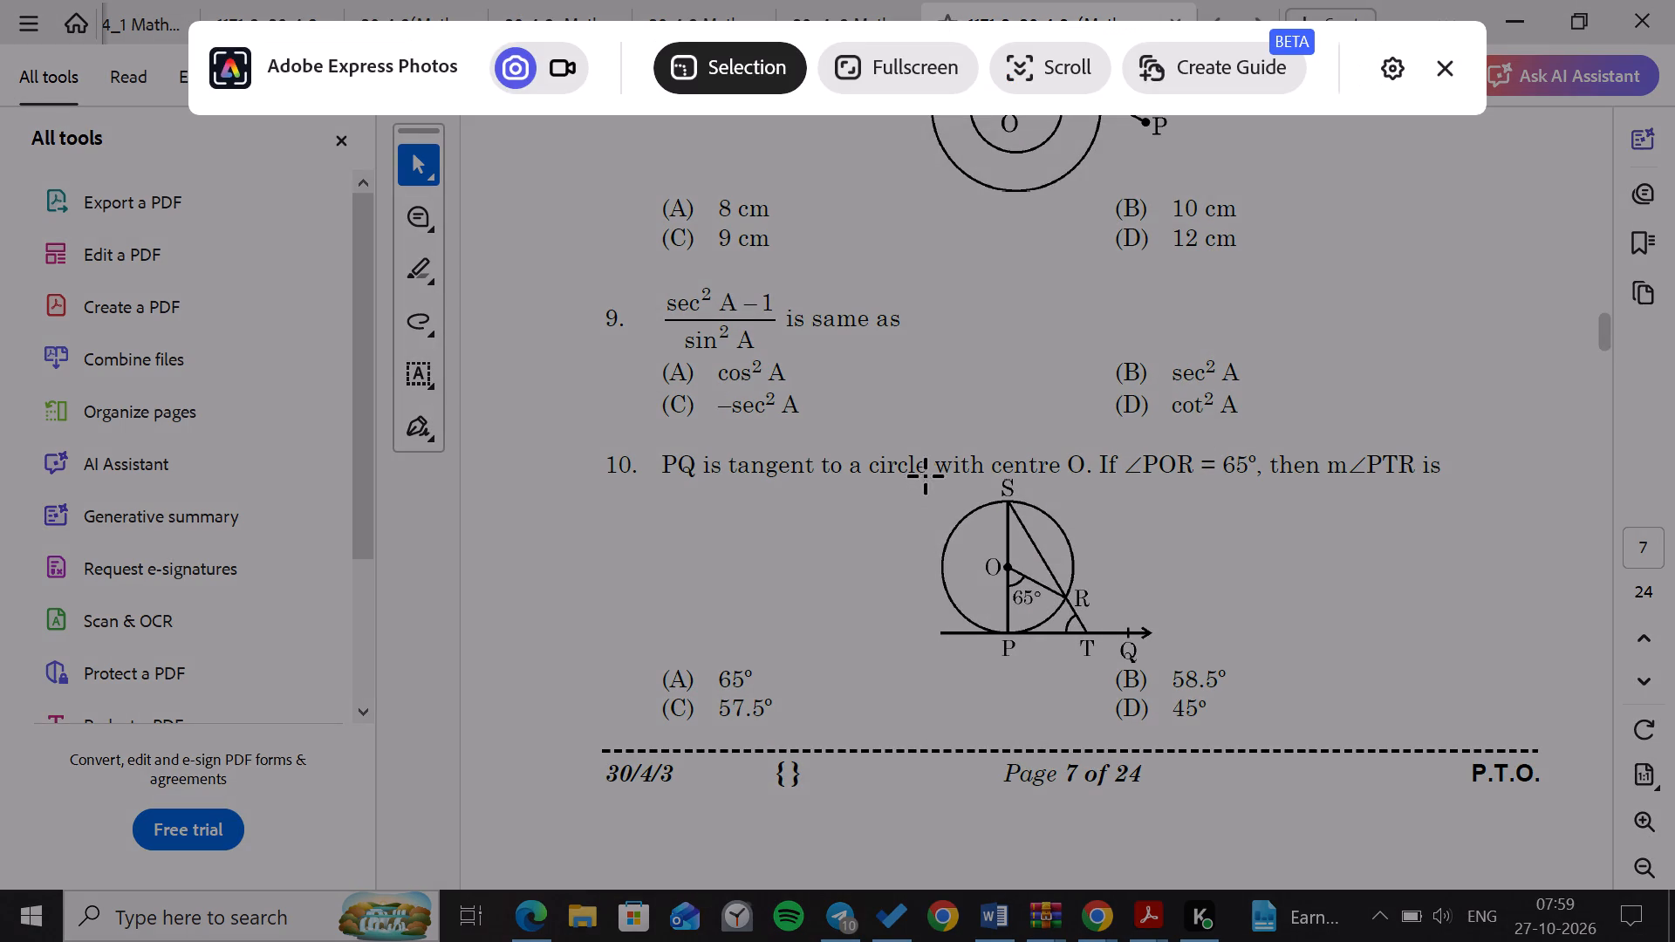
left_click_drag(925, 476, 1203, 667)
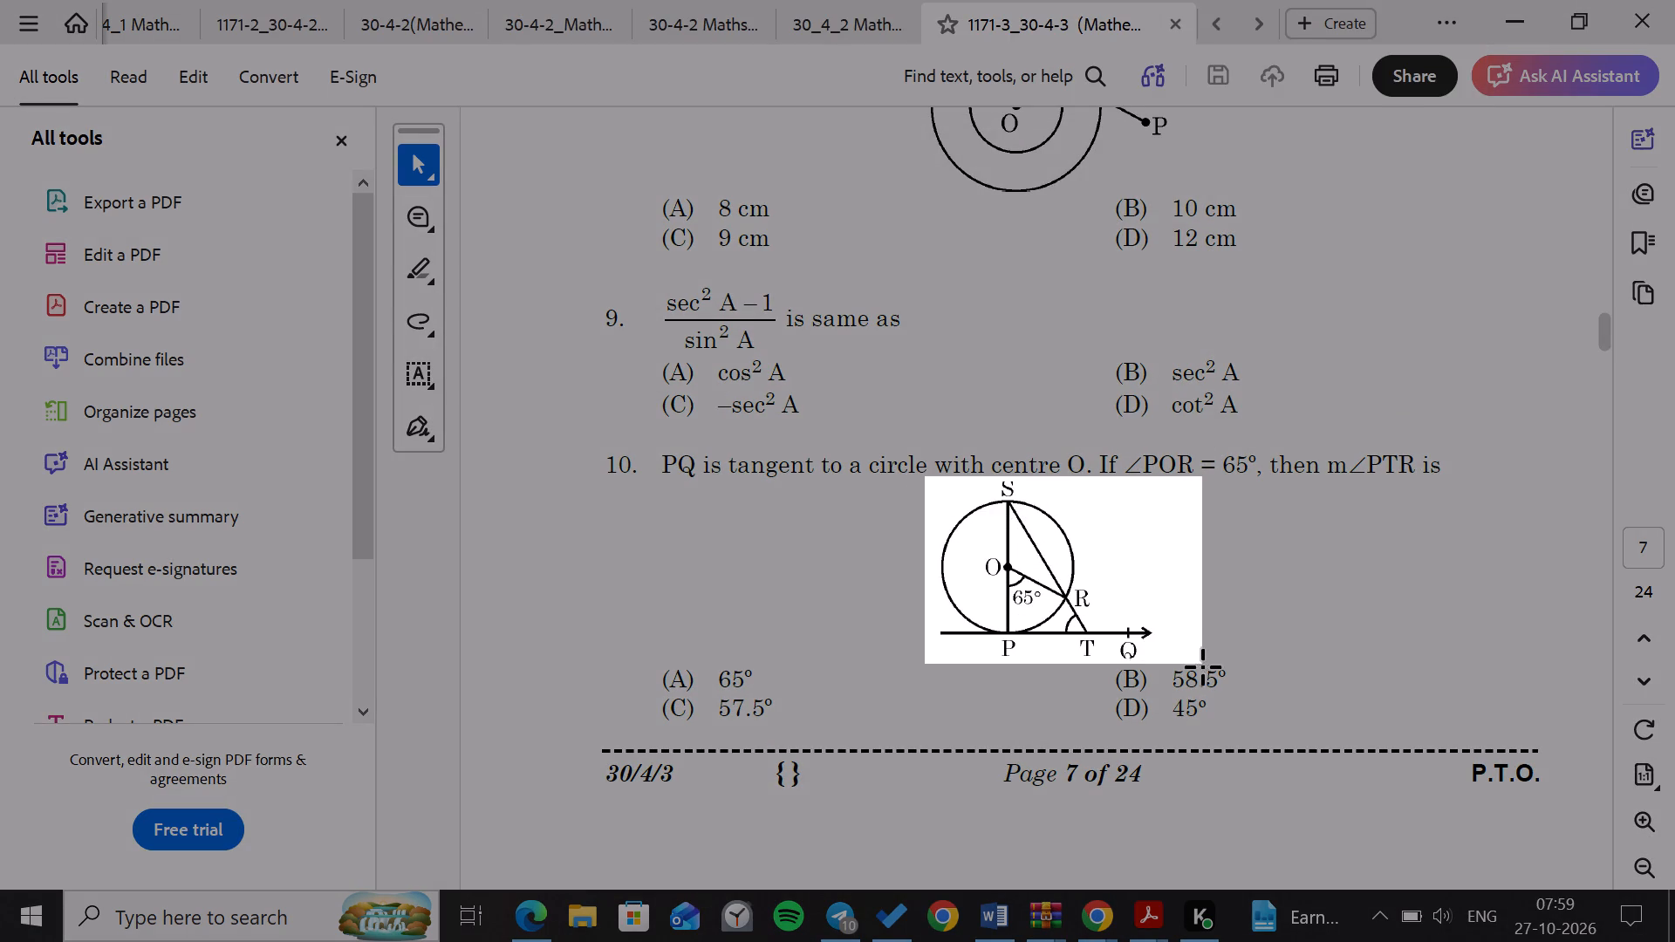
left_click_drag(1203, 667, 1200, 666)
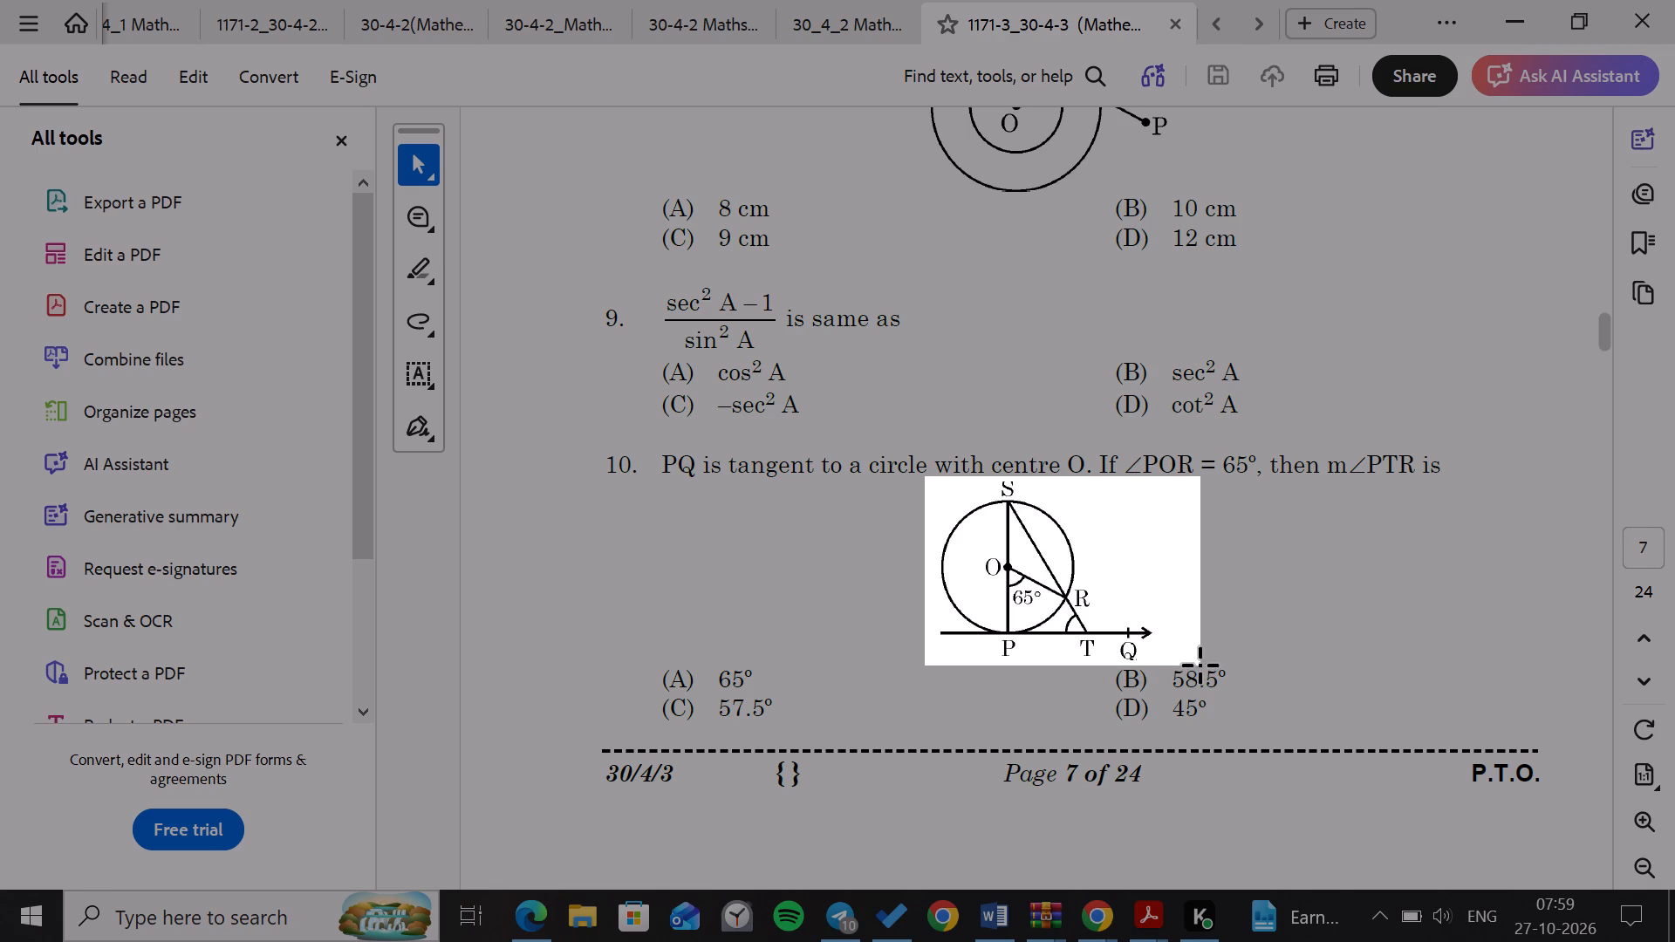
Locate the English version of question 35, with its two-circle tangent figure, in the 30/4/3 paper.
left_click_drag(1603, 331, 1613, 475)
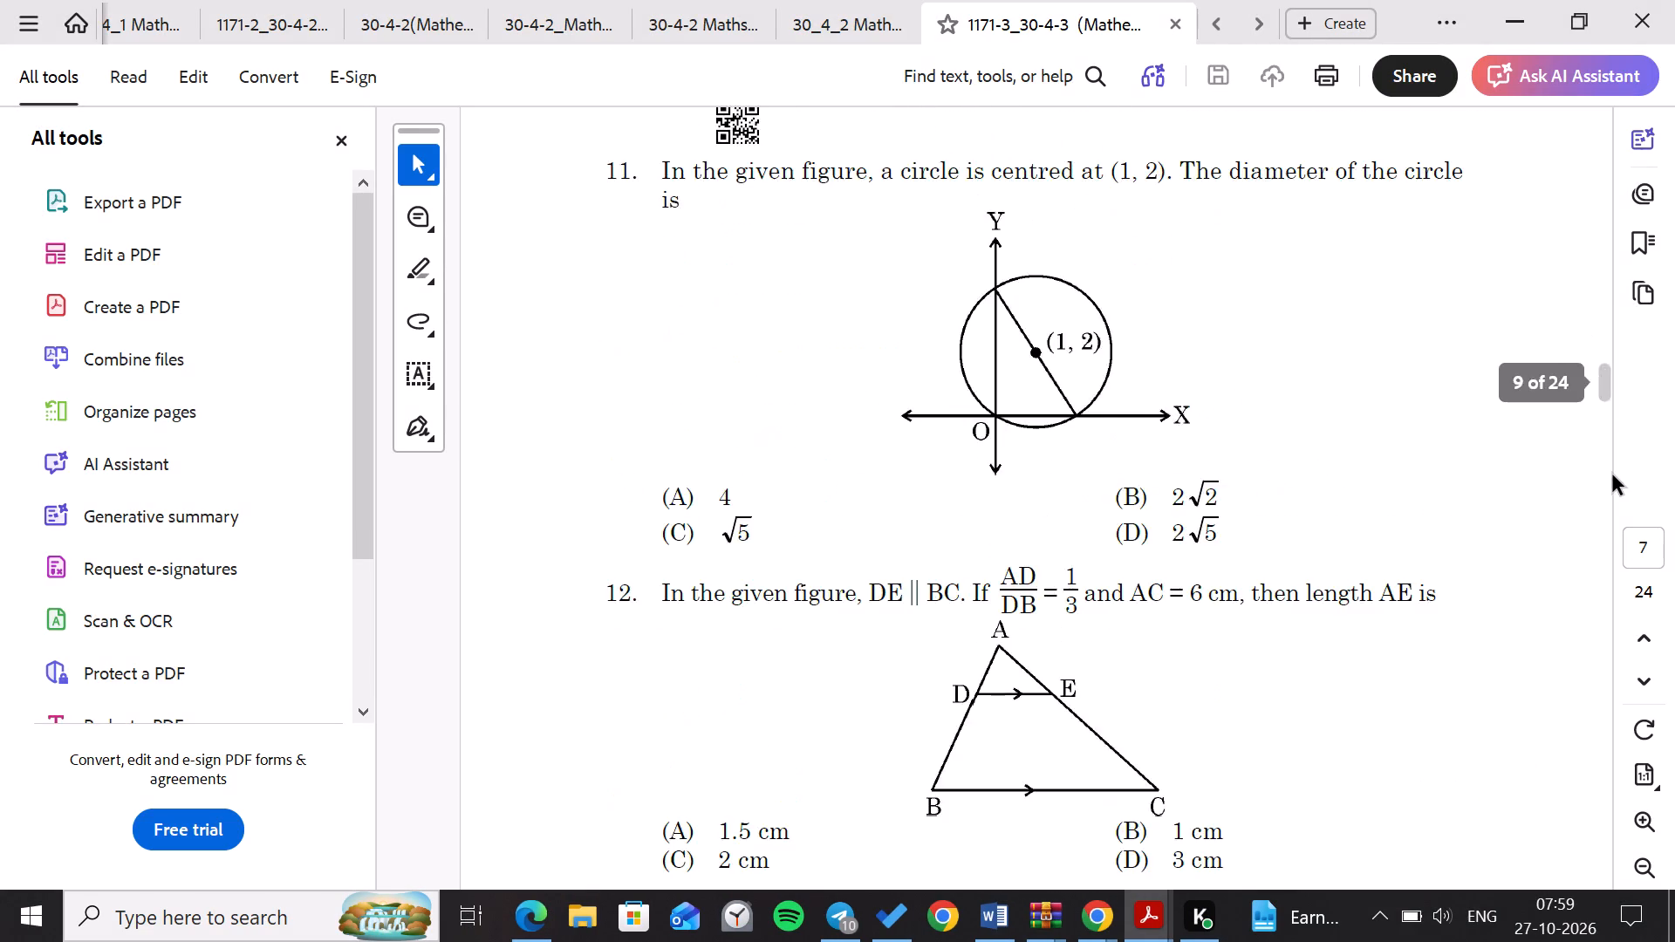
left_click_drag(1613, 475, 1618, 625)
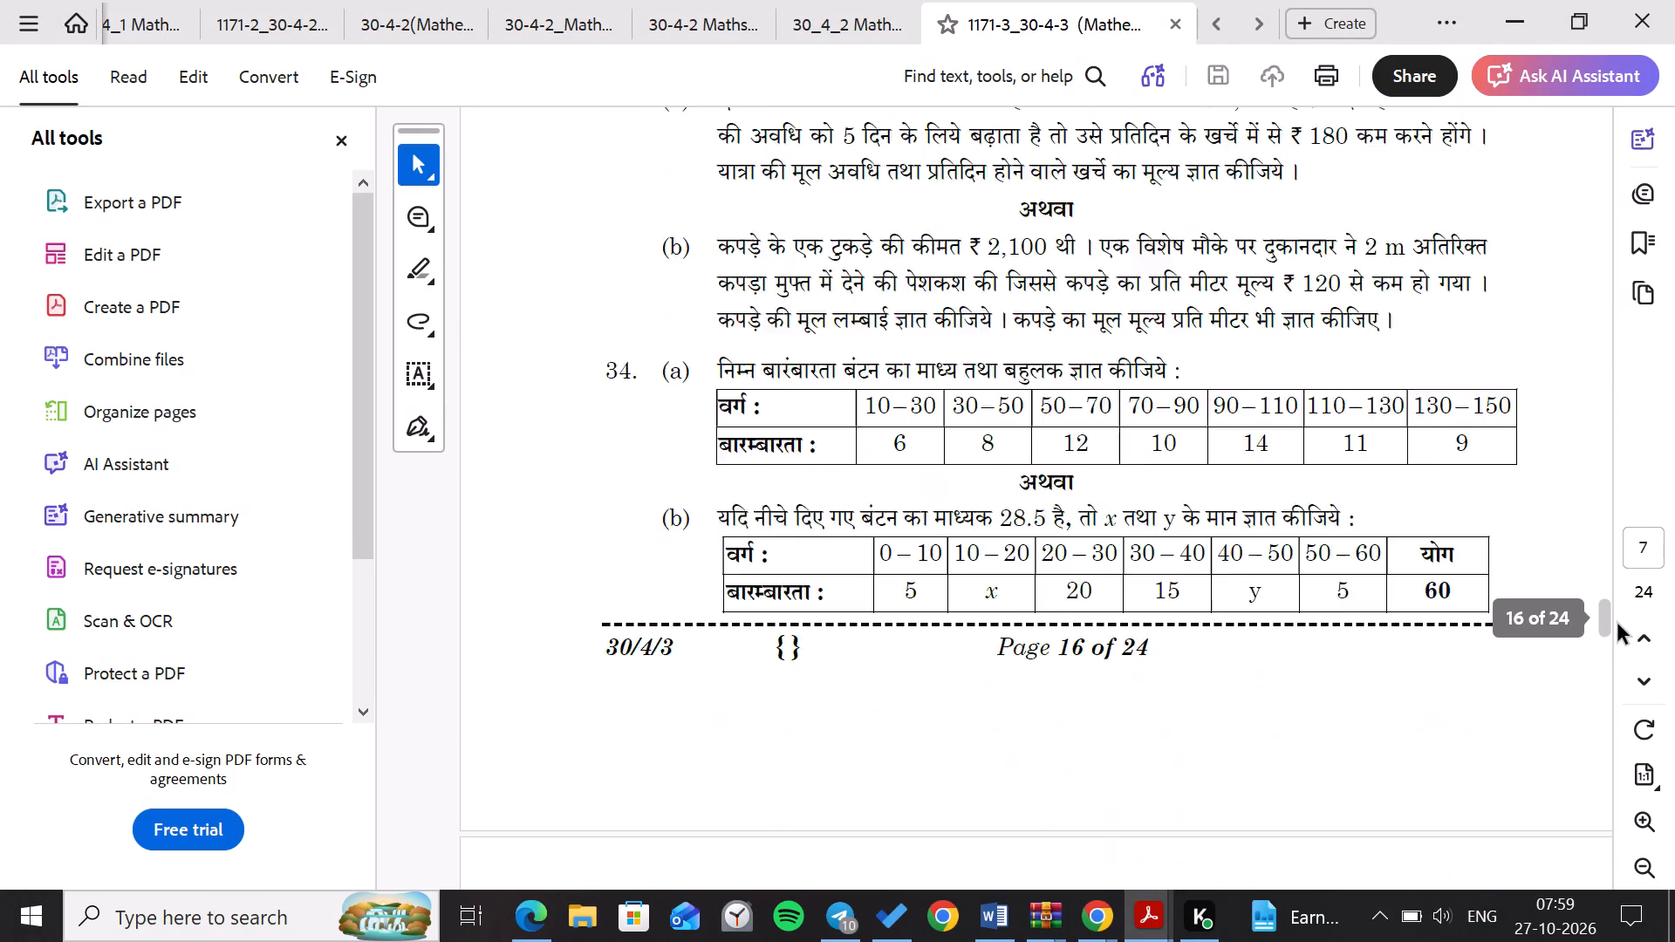
left_click_drag(1618, 625, 1620, 679)
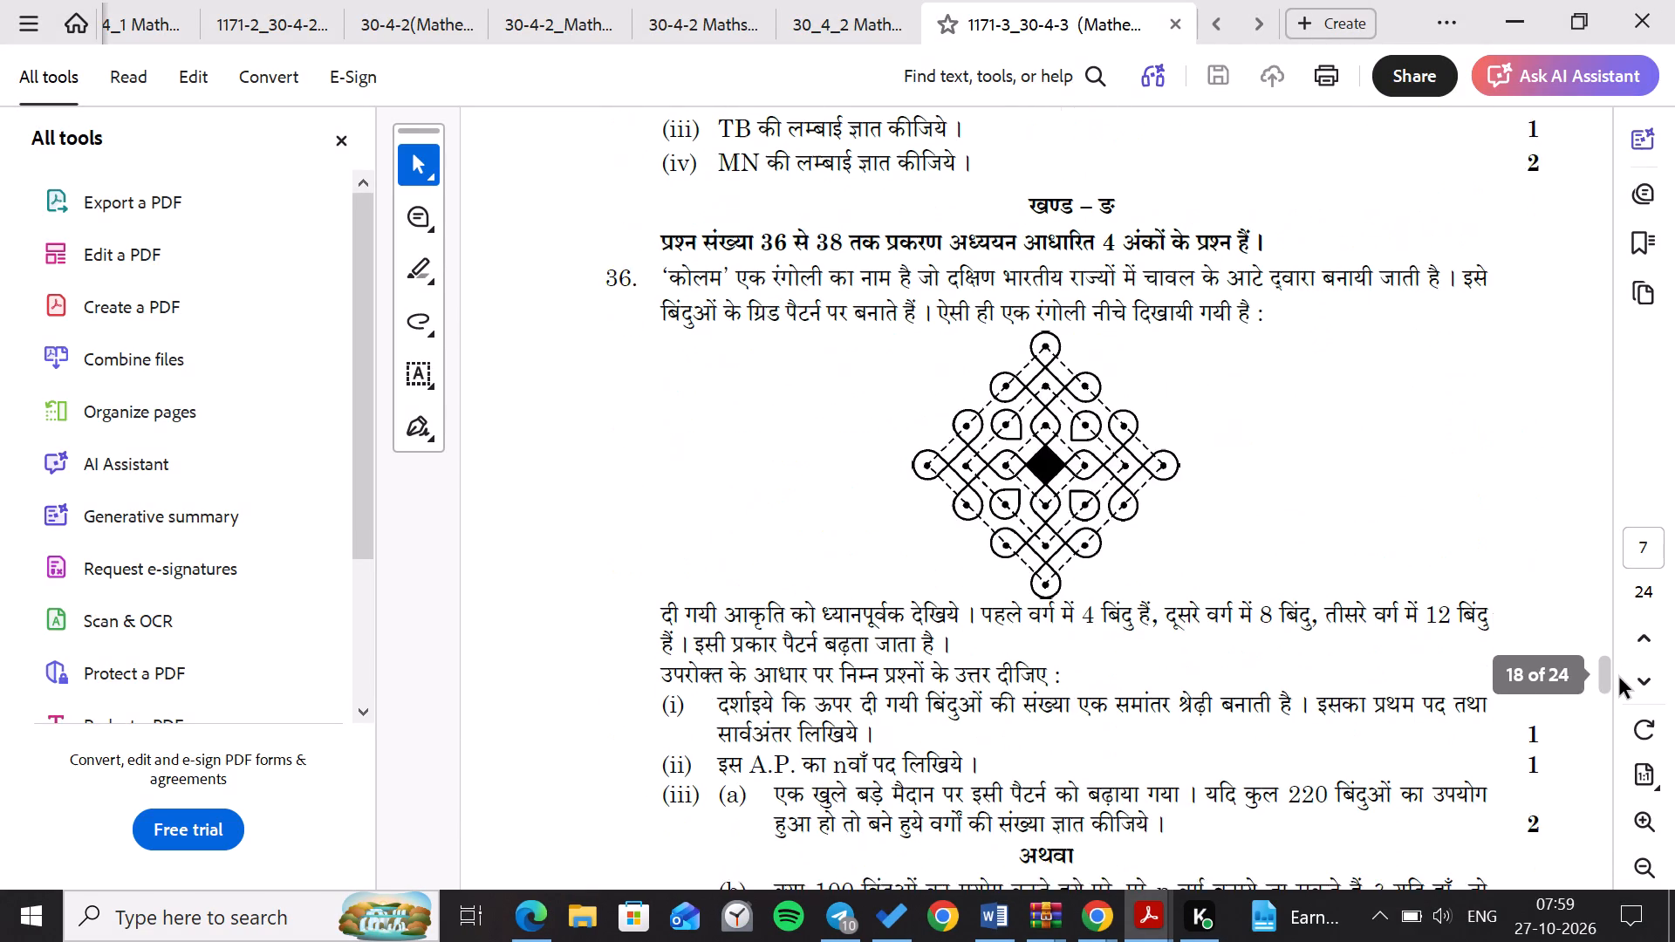
left_click_drag(1620, 679, 1620, 700)
scroll(1045, 541, "up", 8)
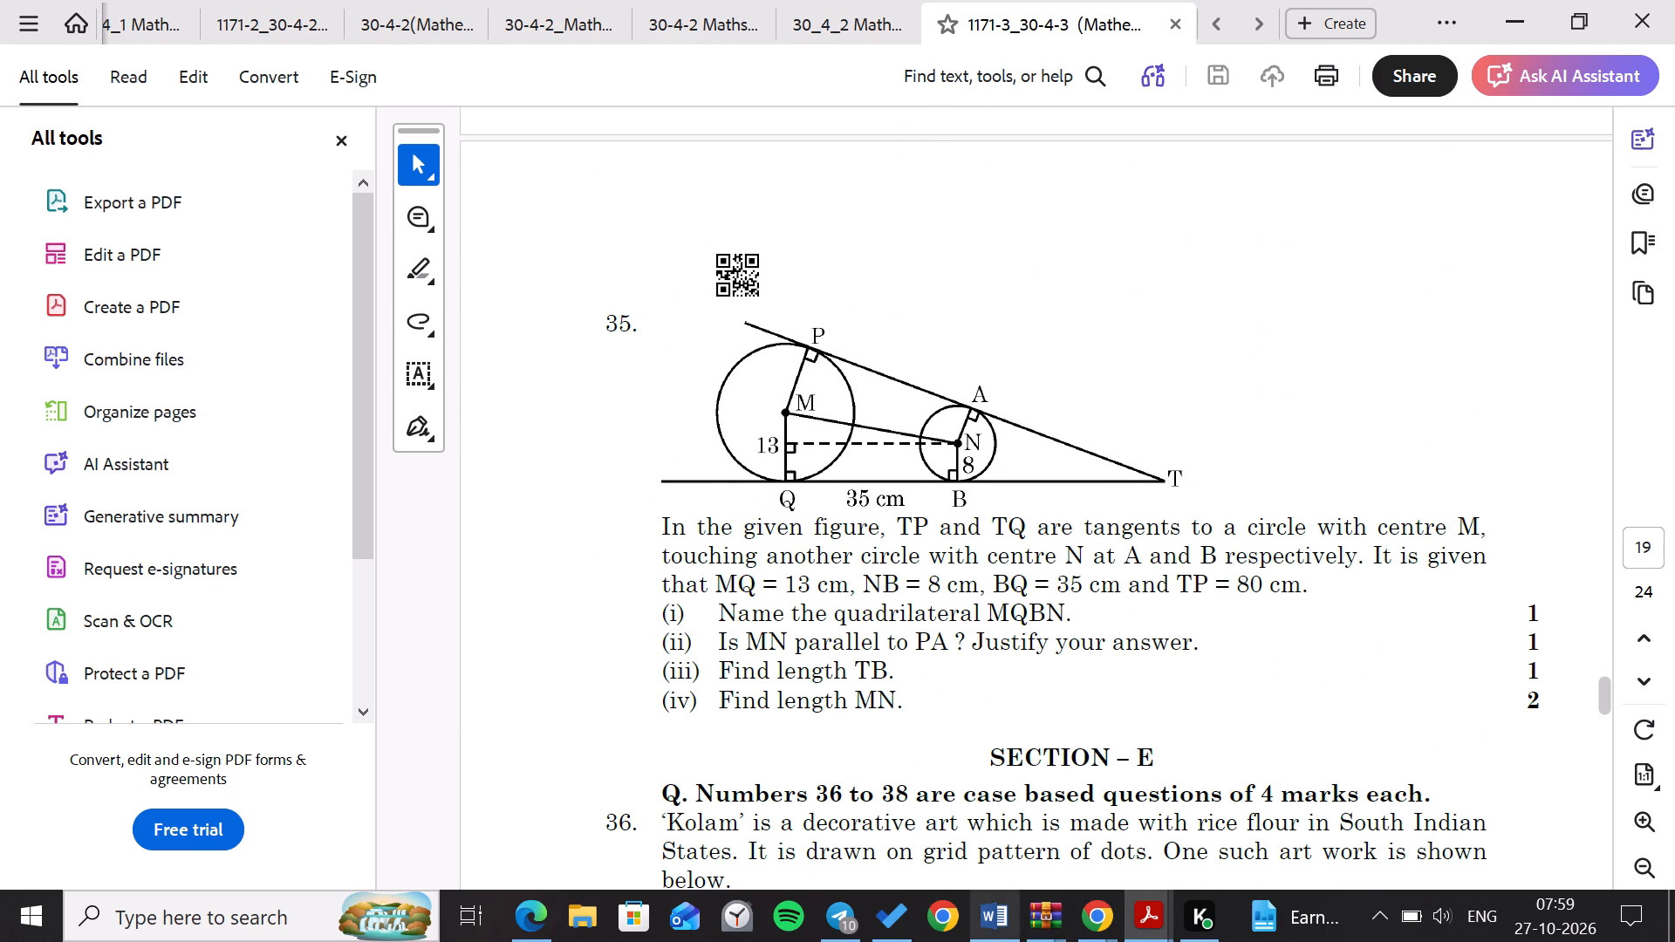
Switch to Word and replace Question 10's bracketed diagram note with the captured figure, centred on a new line below the question text.
left_click(1009, 924)
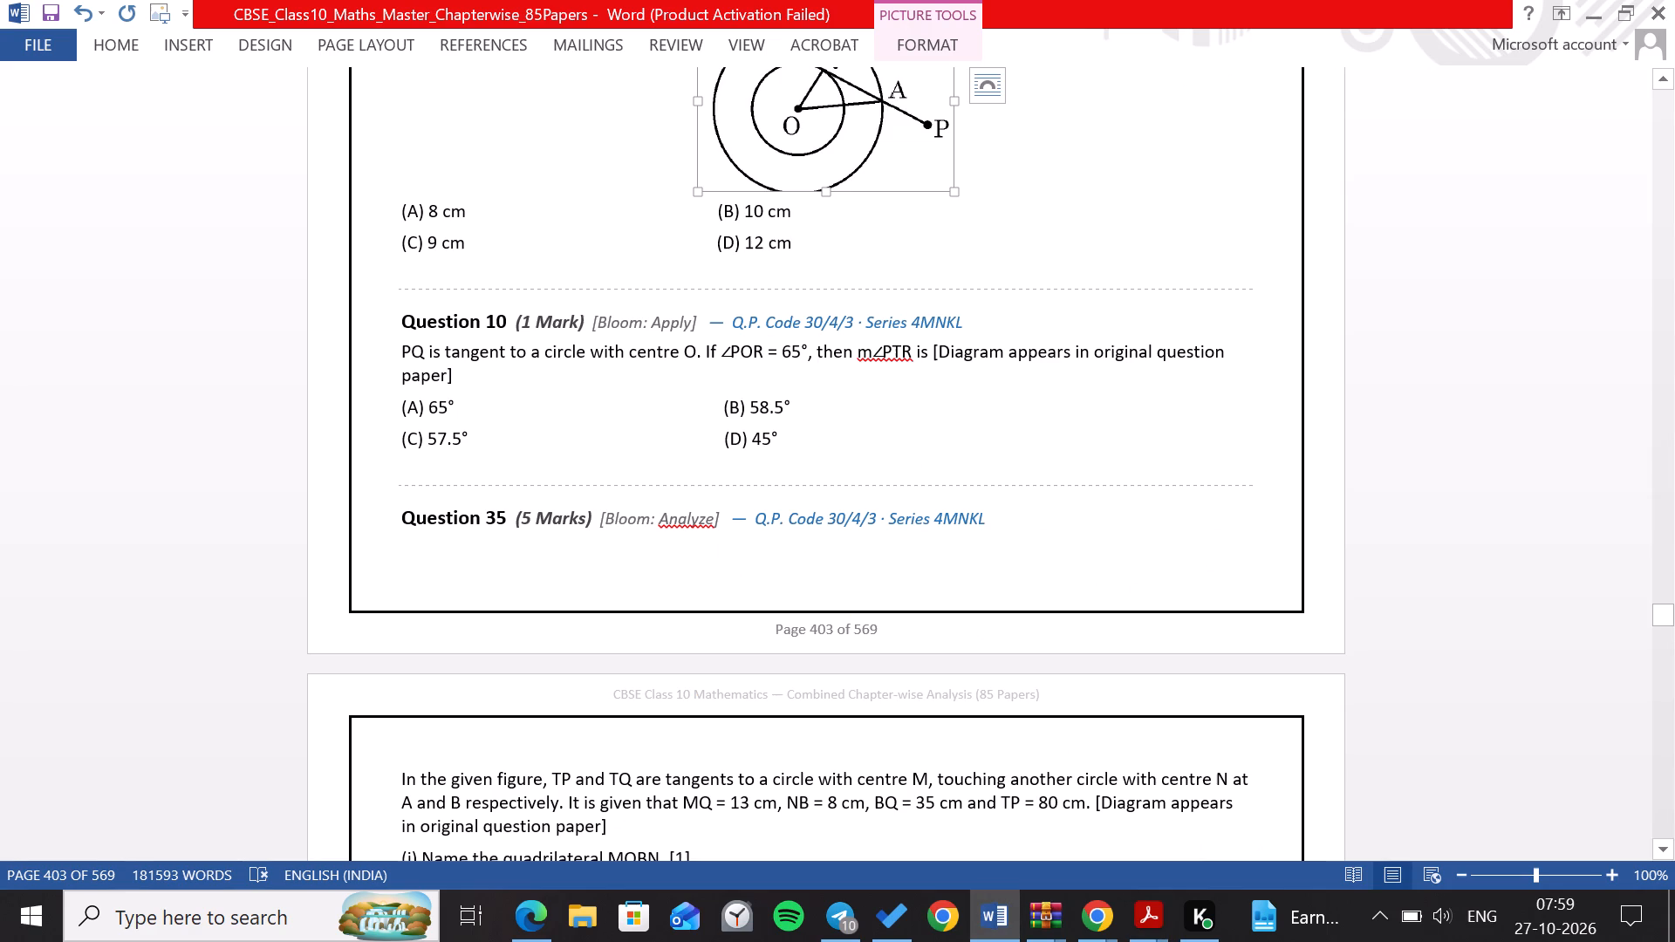
left_click_drag(932, 352, 933, 383)
key("BackSpace")
key("Return")
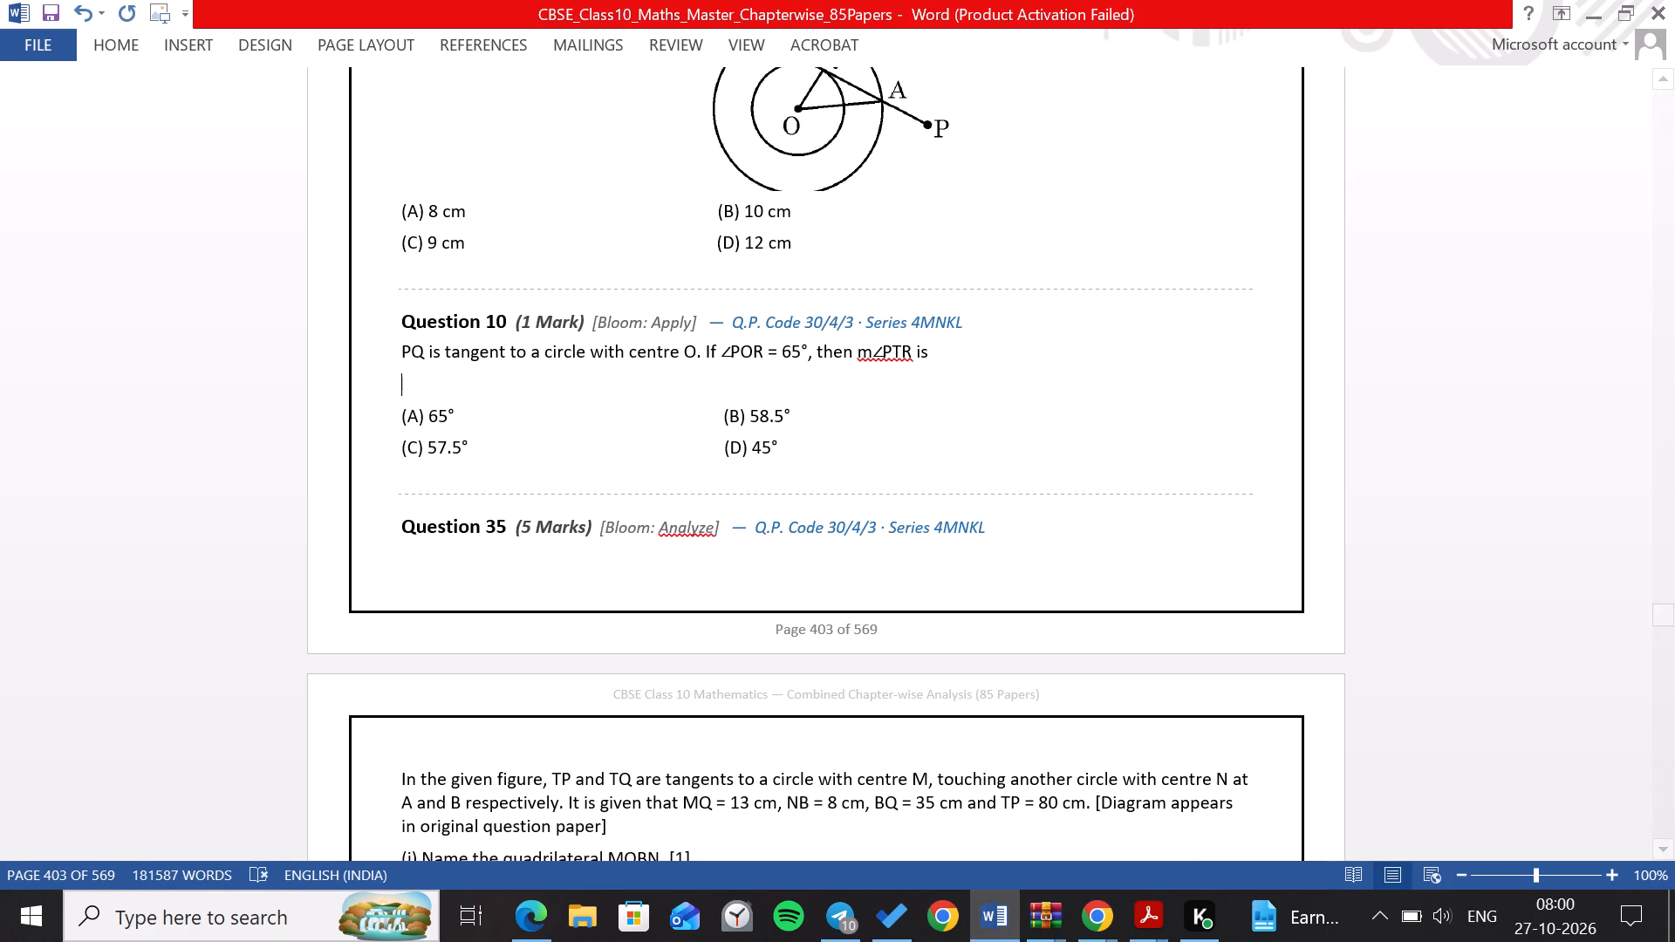
key("ctrl+v")
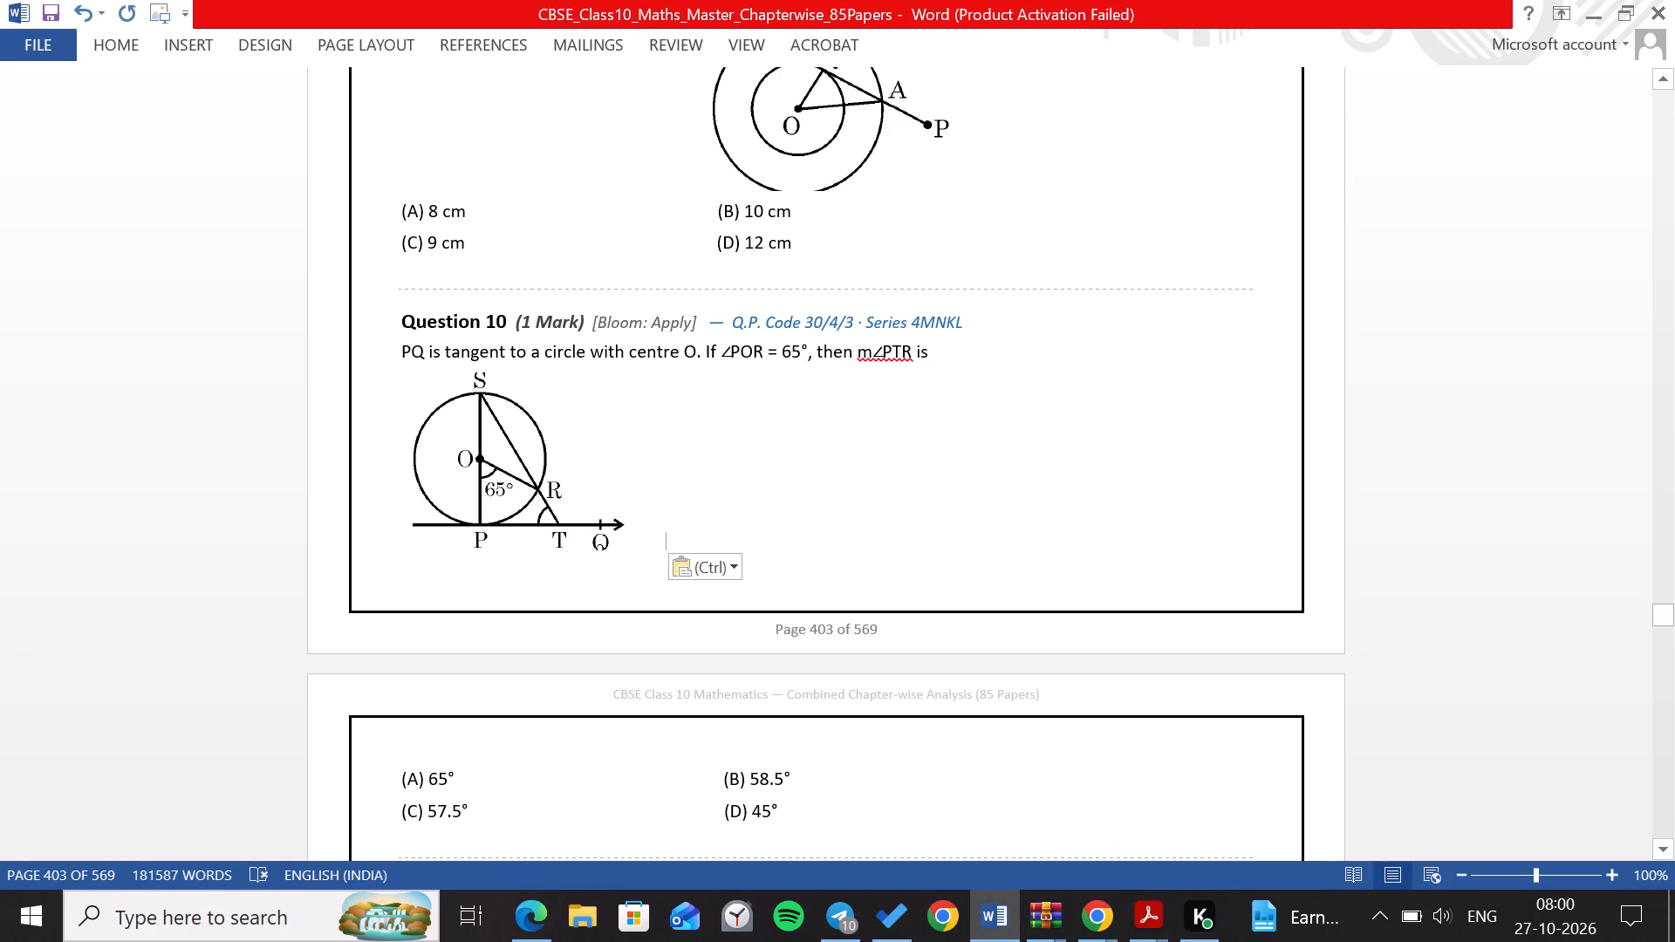
scroll(614, 435, "up", 5)
scroll(612, 434, "down", 2)
left_click(537, 583)
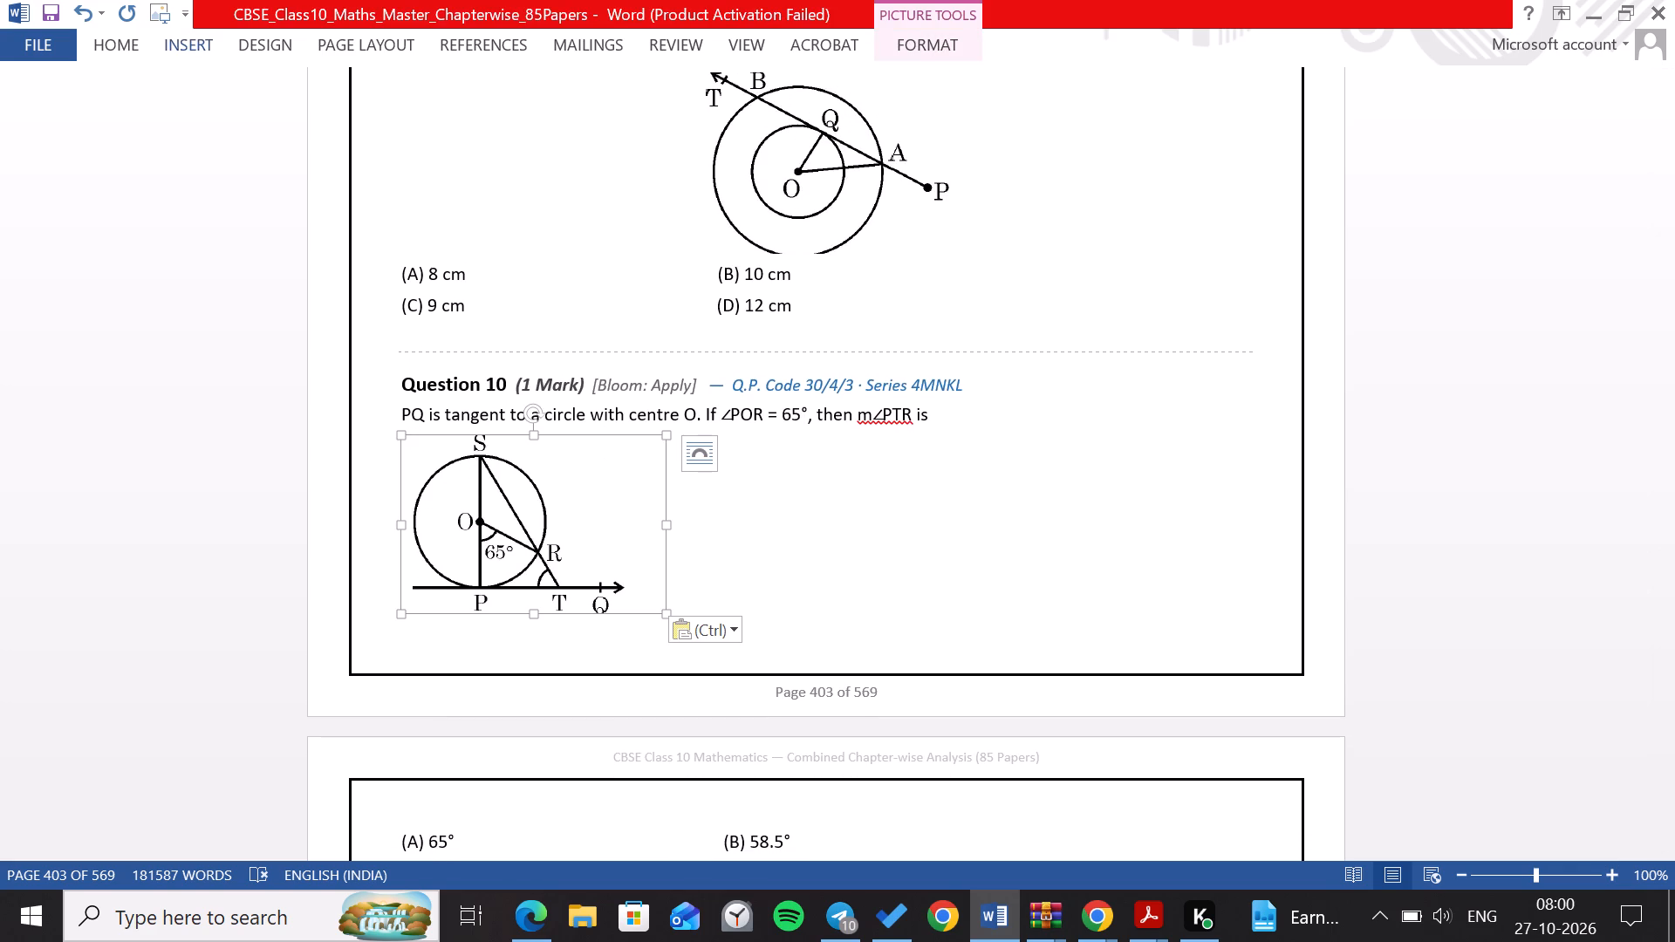
left_click(104, 58)
left_click(533, 125)
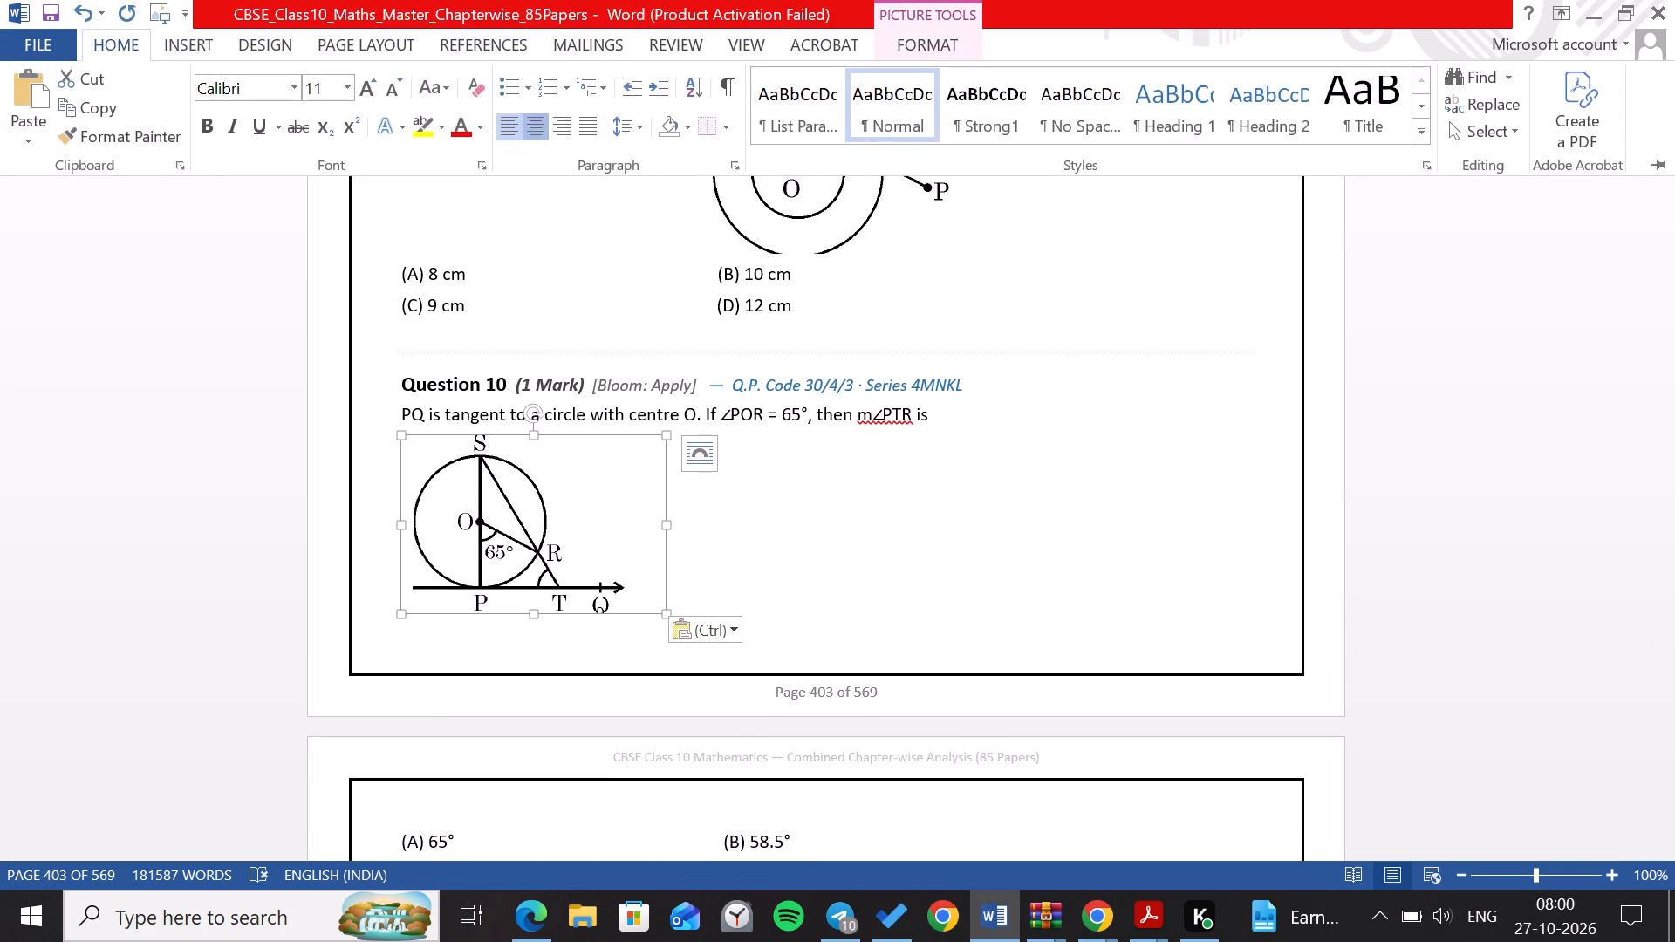
Check Question 35 in the document, then return to the 30/4/3 paper in Acrobat and capture its full two-circle figure, including point T.
scroll(549, 160, "down", 7)
scroll(563, 305, "down", 16)
scroll(797, 699, "down", 8)
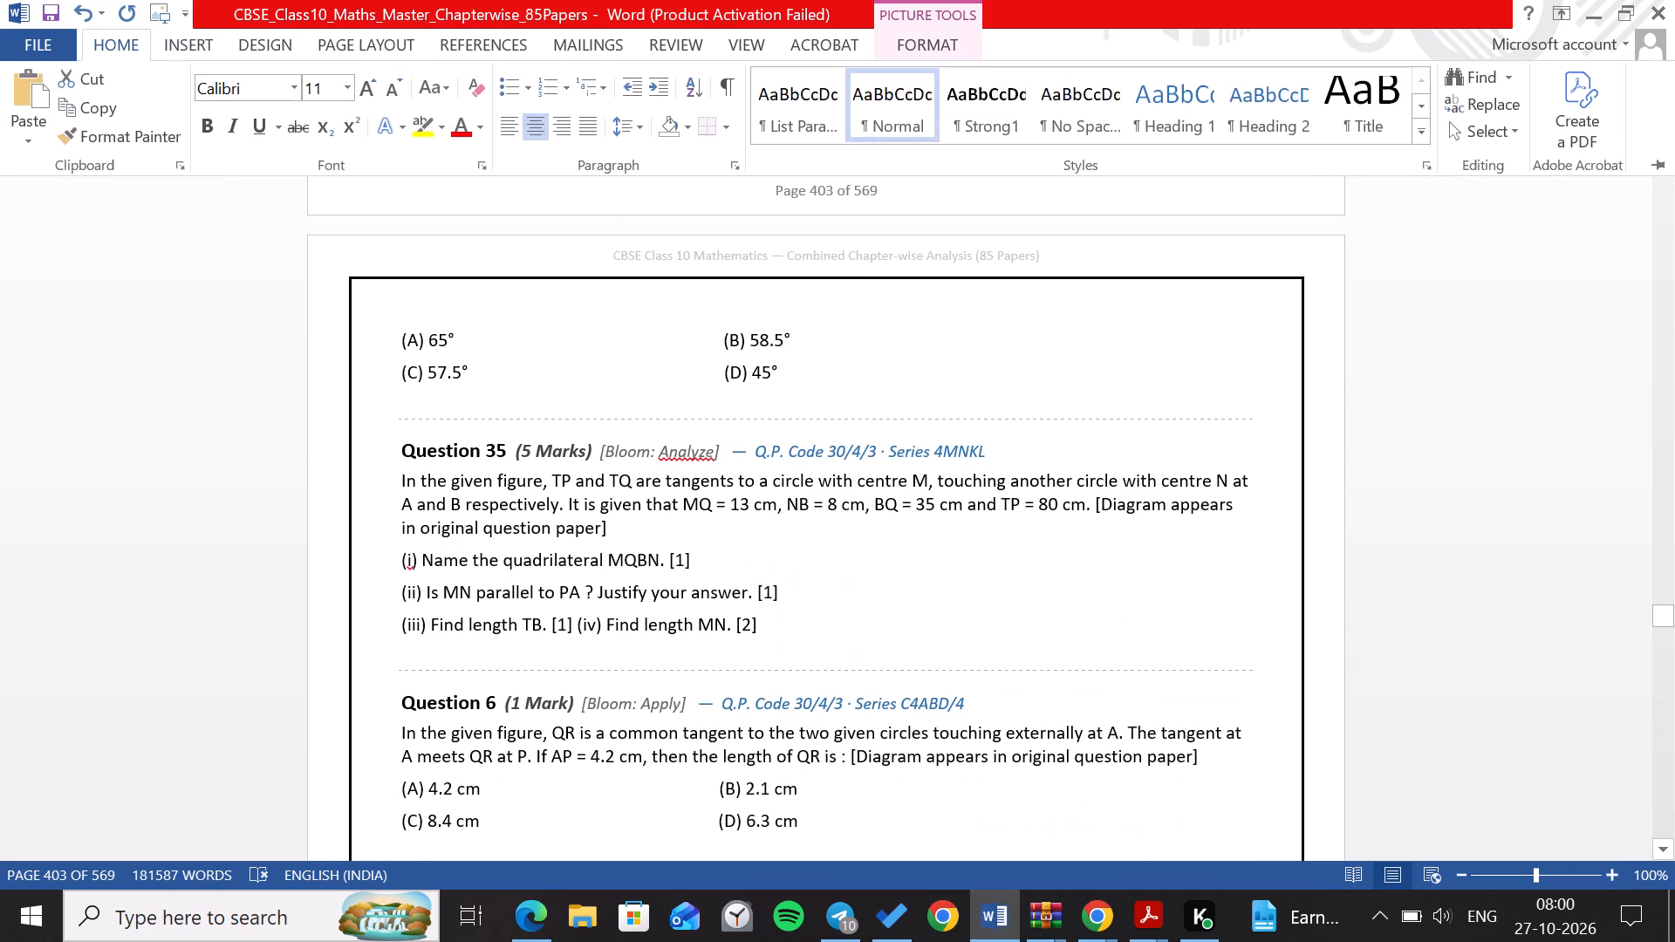
scroll(855, 937, "down", 6)
scroll(816, 729, "down", 14)
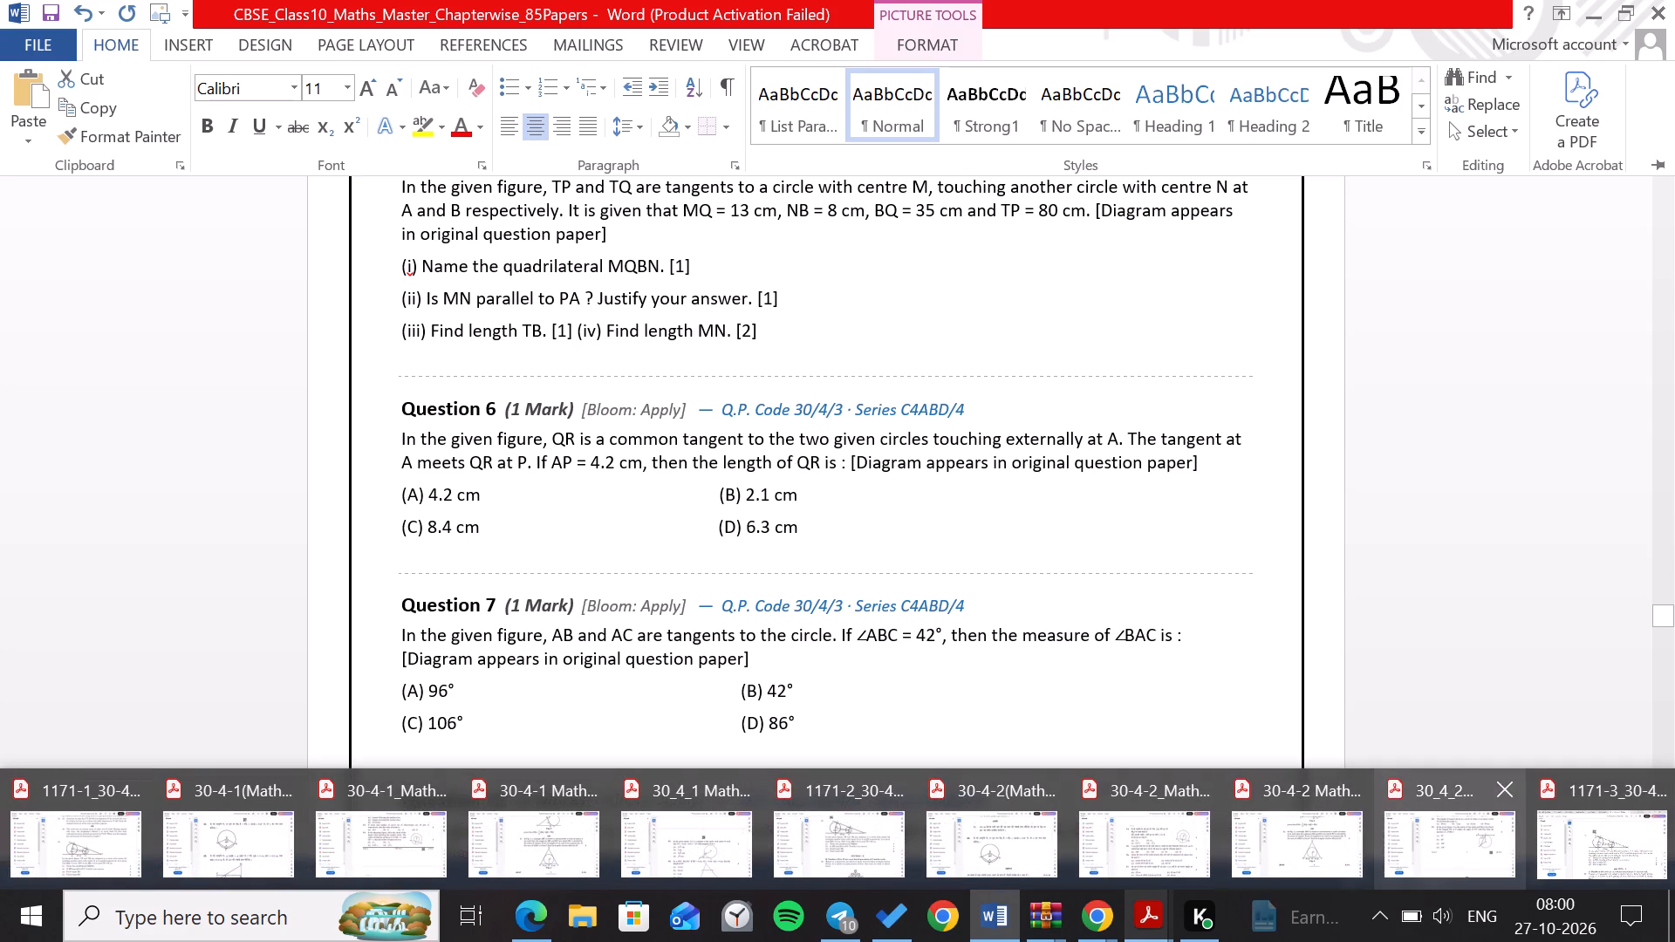
left_click(1565, 829)
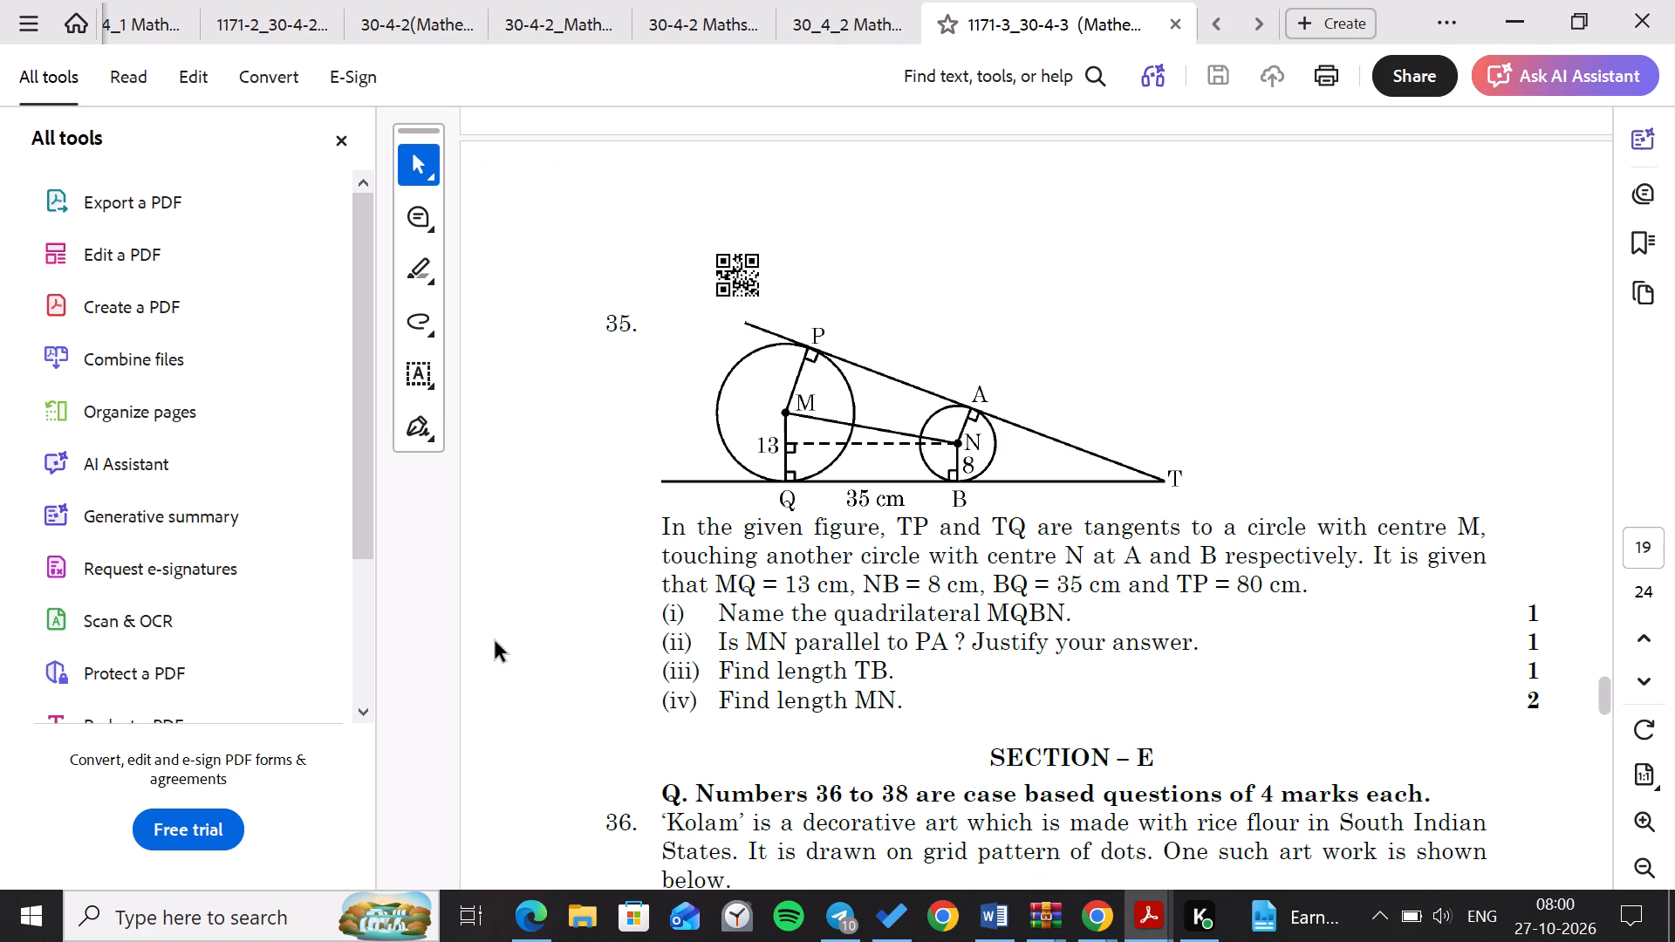
key("shift+super+s")
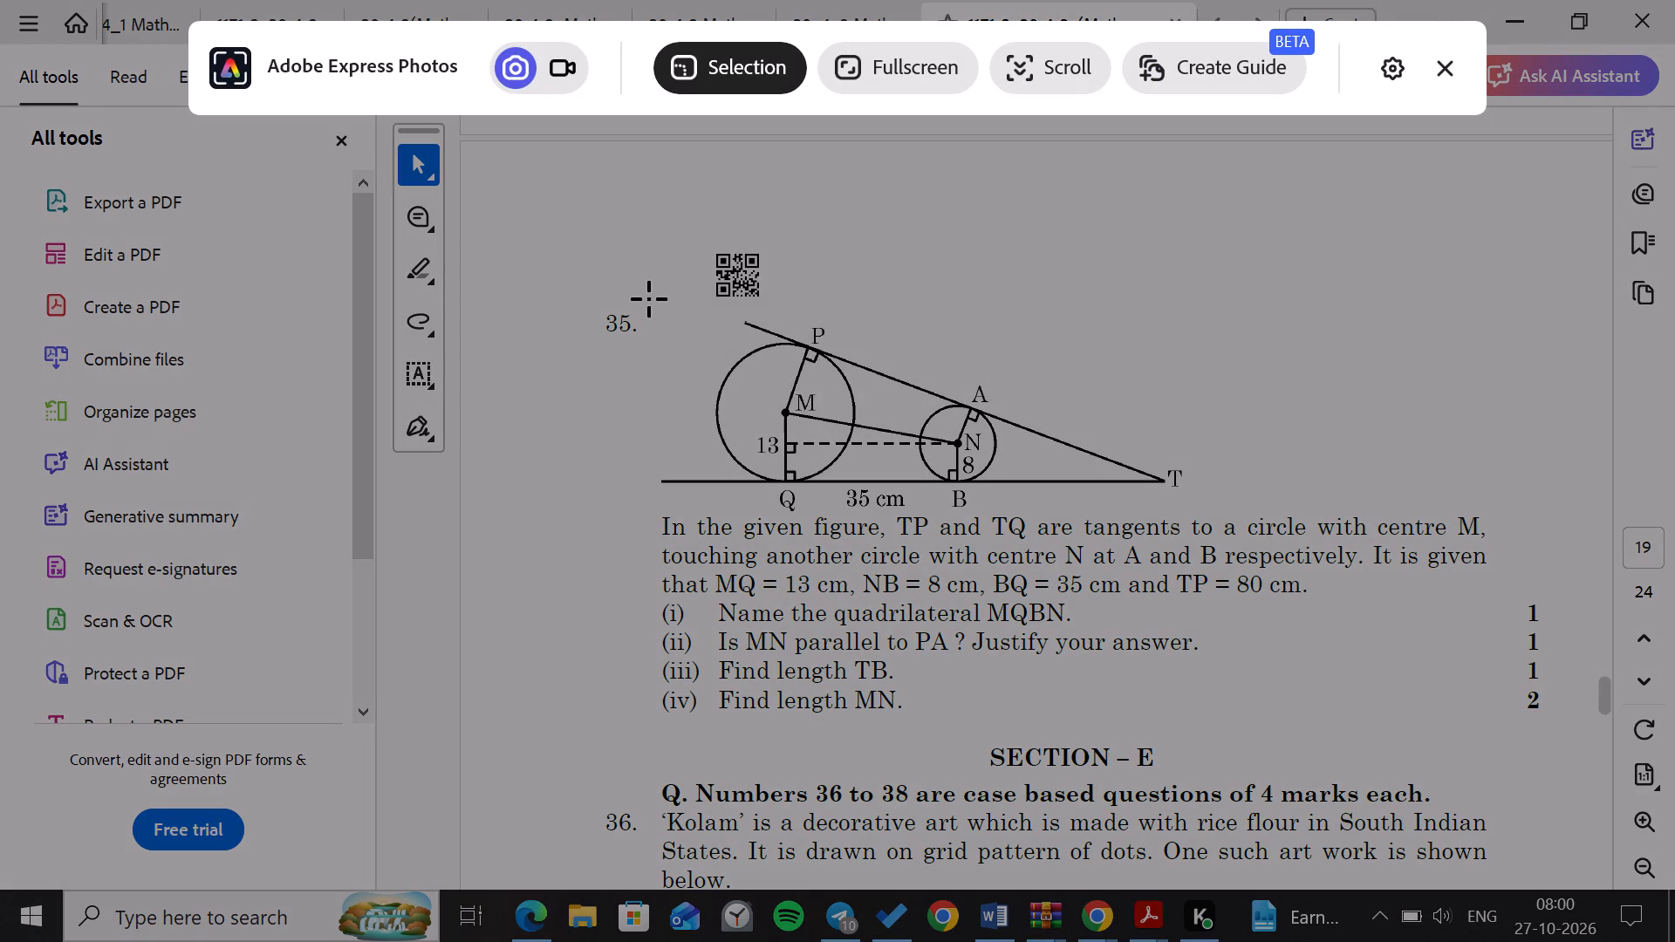
left_click_drag(649, 299, 804, 481)
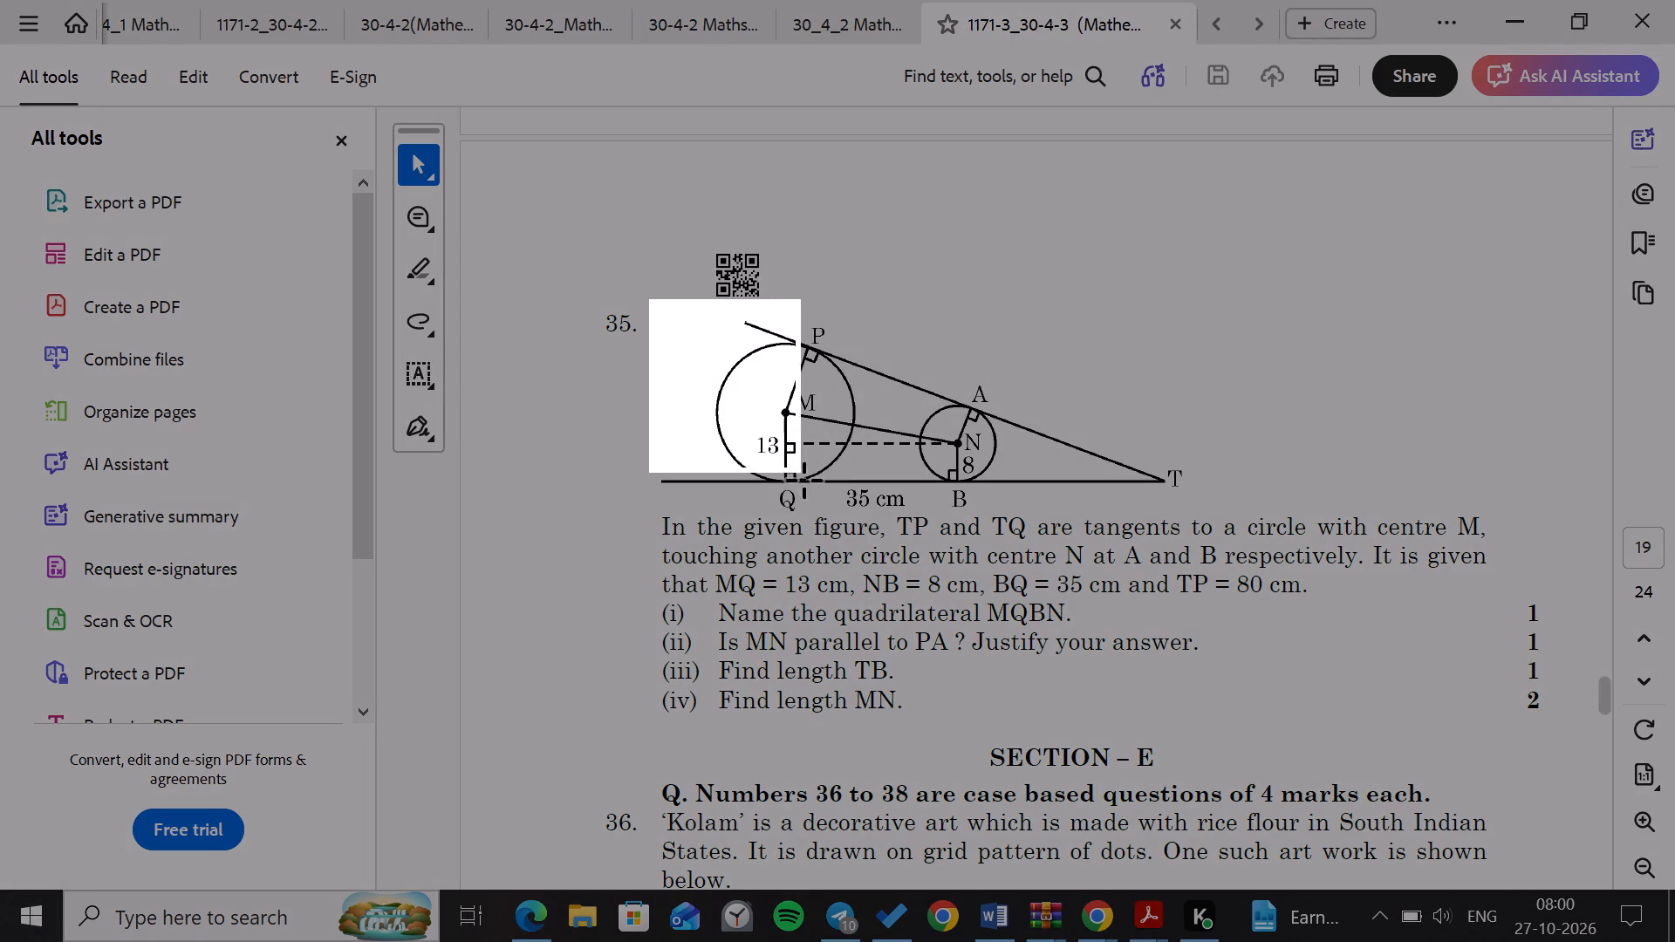
left_click_drag(804, 481, 902, 522)
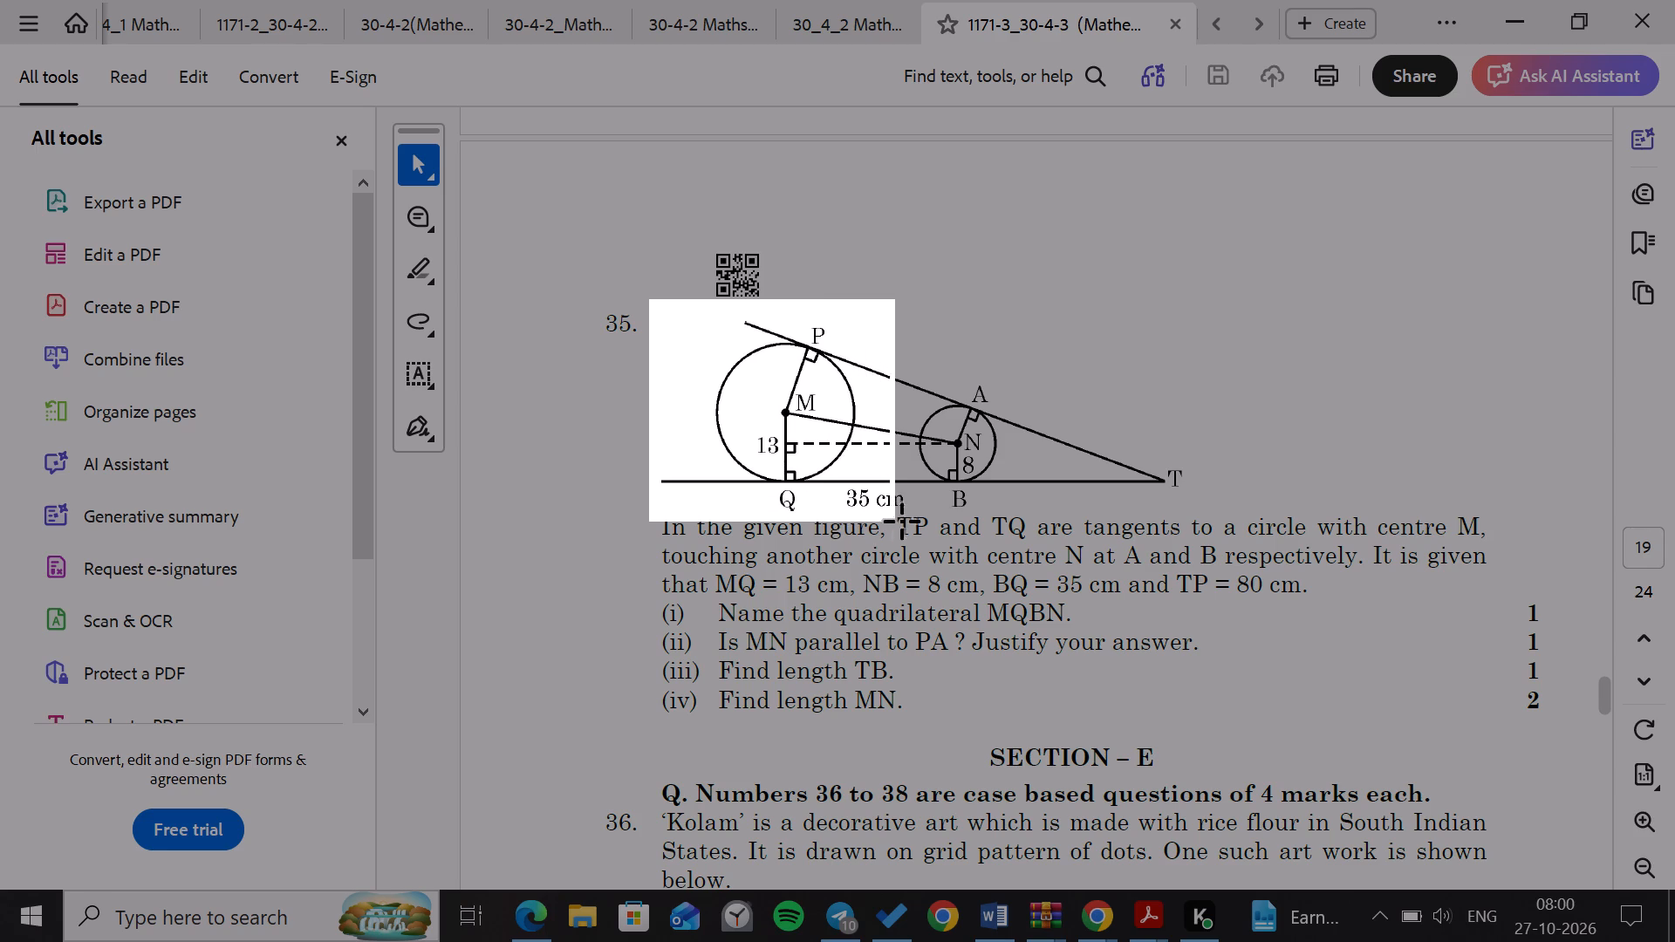
left_click_drag(902, 522, 1142, 510)
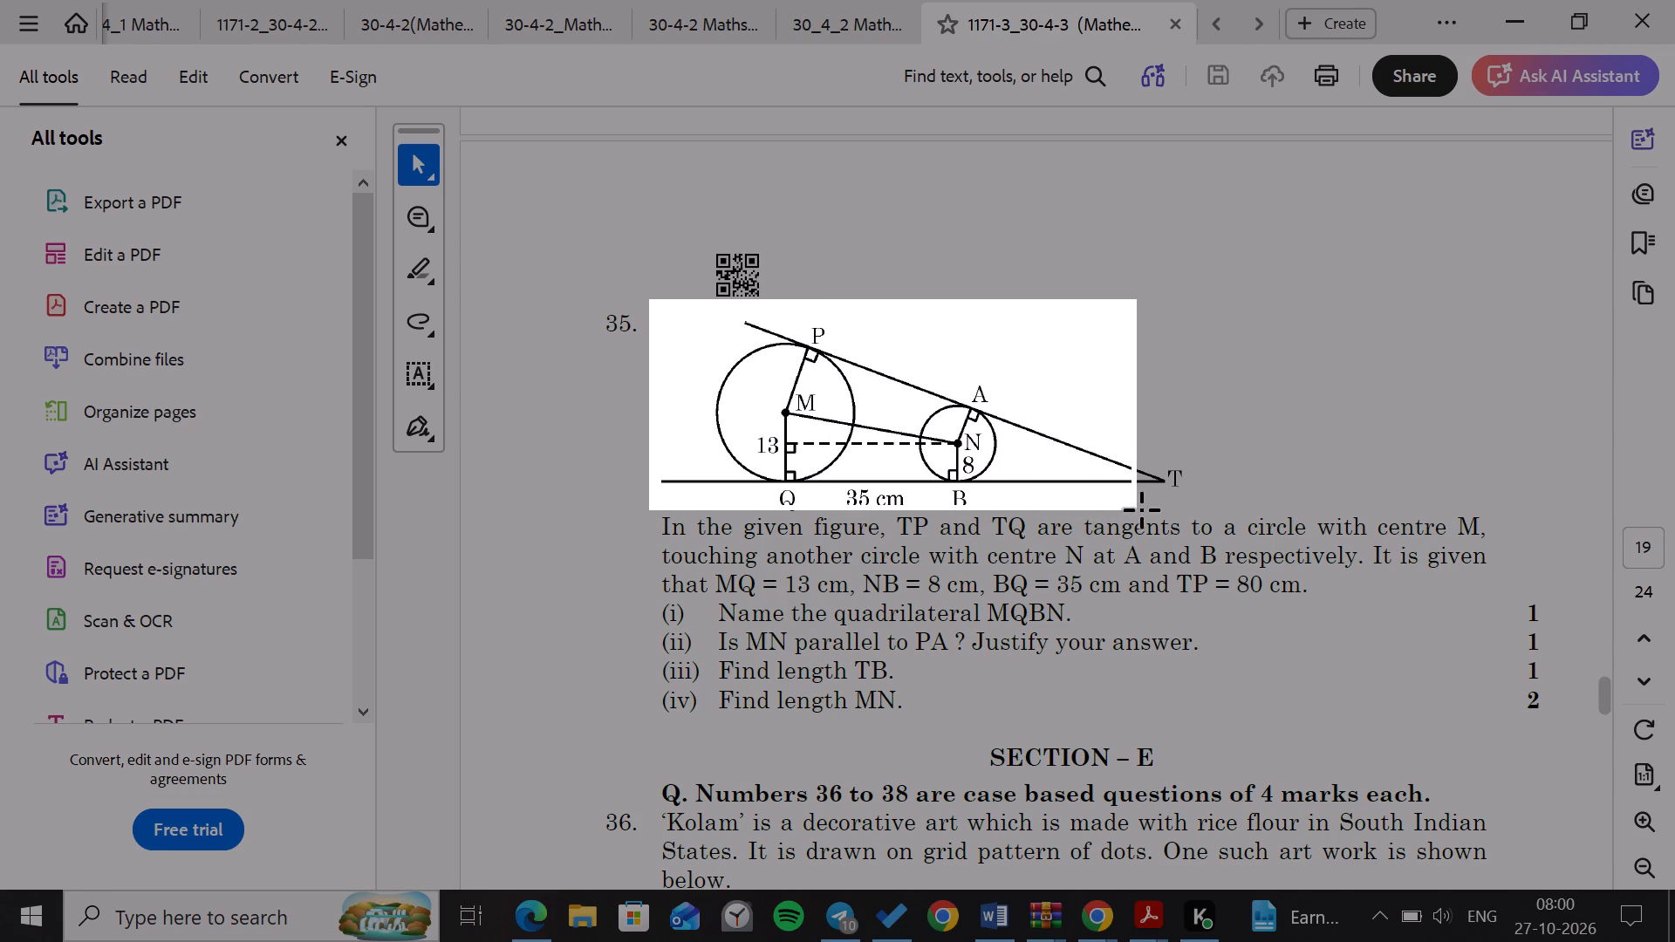
left_click_drag(1142, 510, 1193, 510)
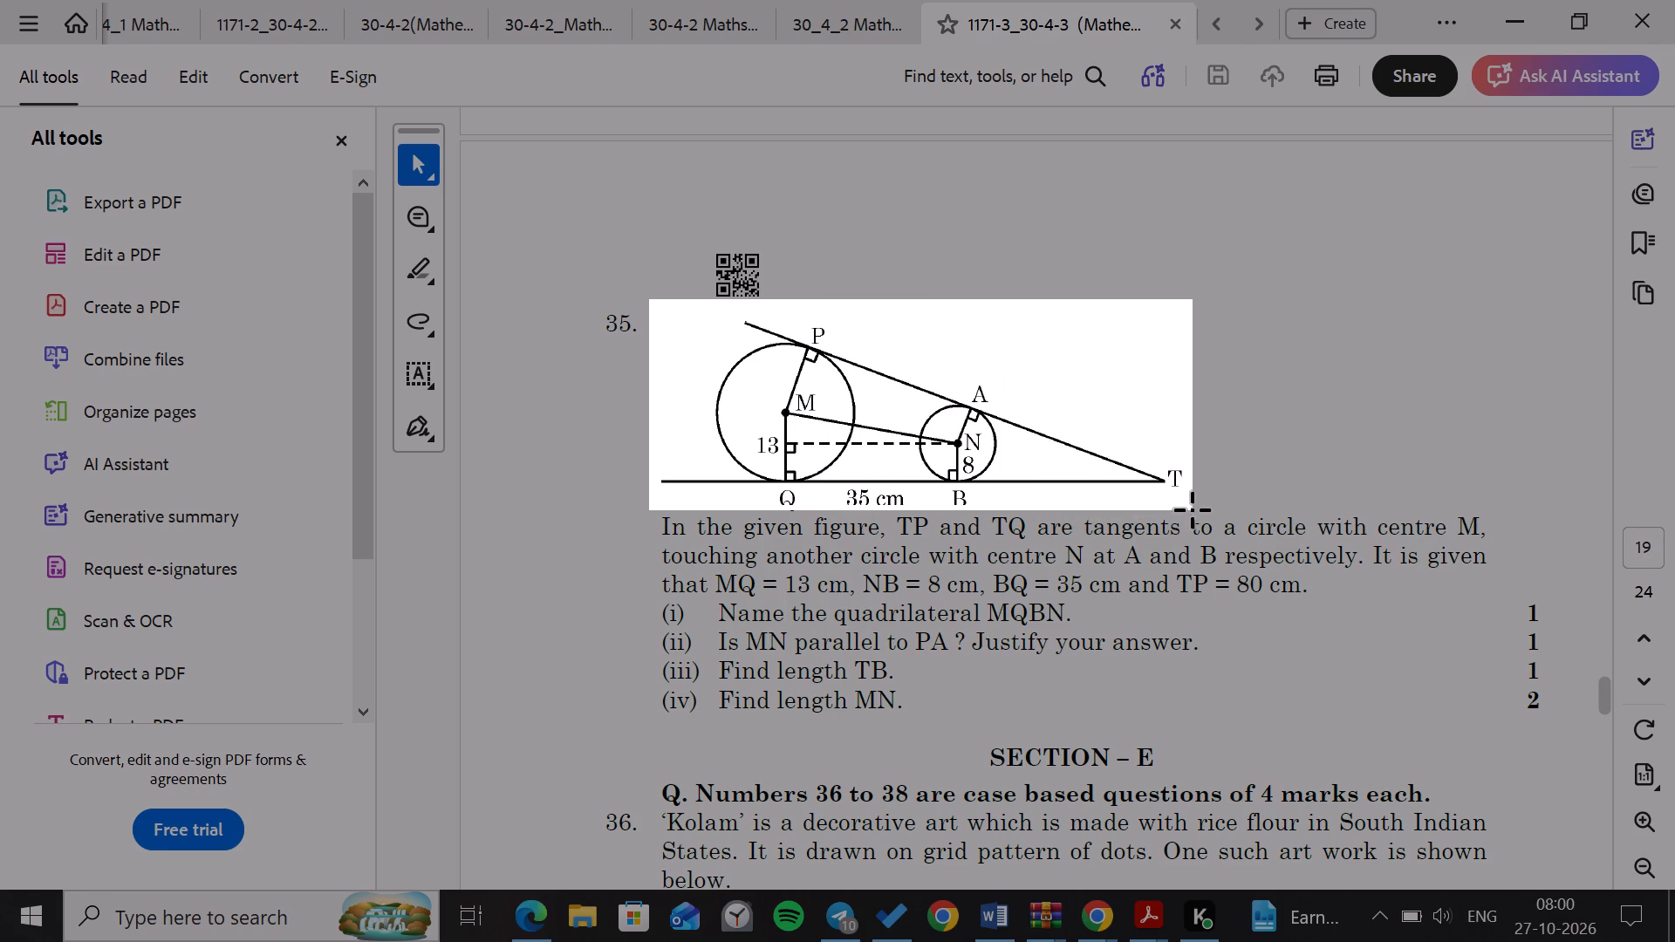
left_click_drag(1193, 510, 1196, 527)
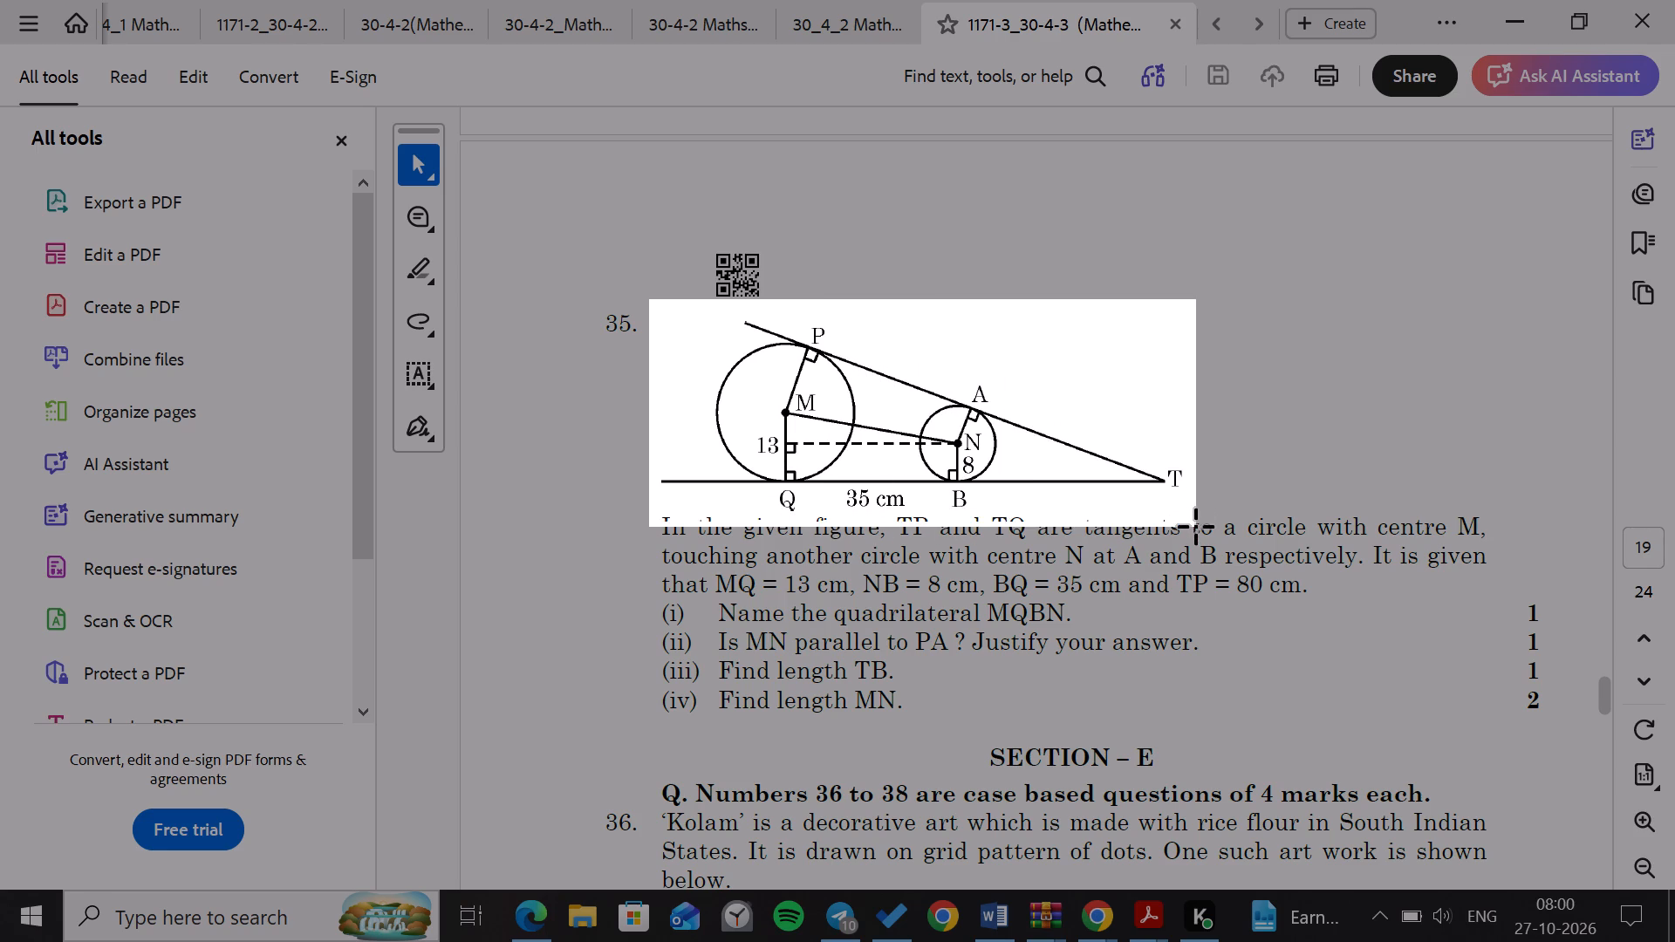
left_click_drag(1196, 527, 1197, 513)
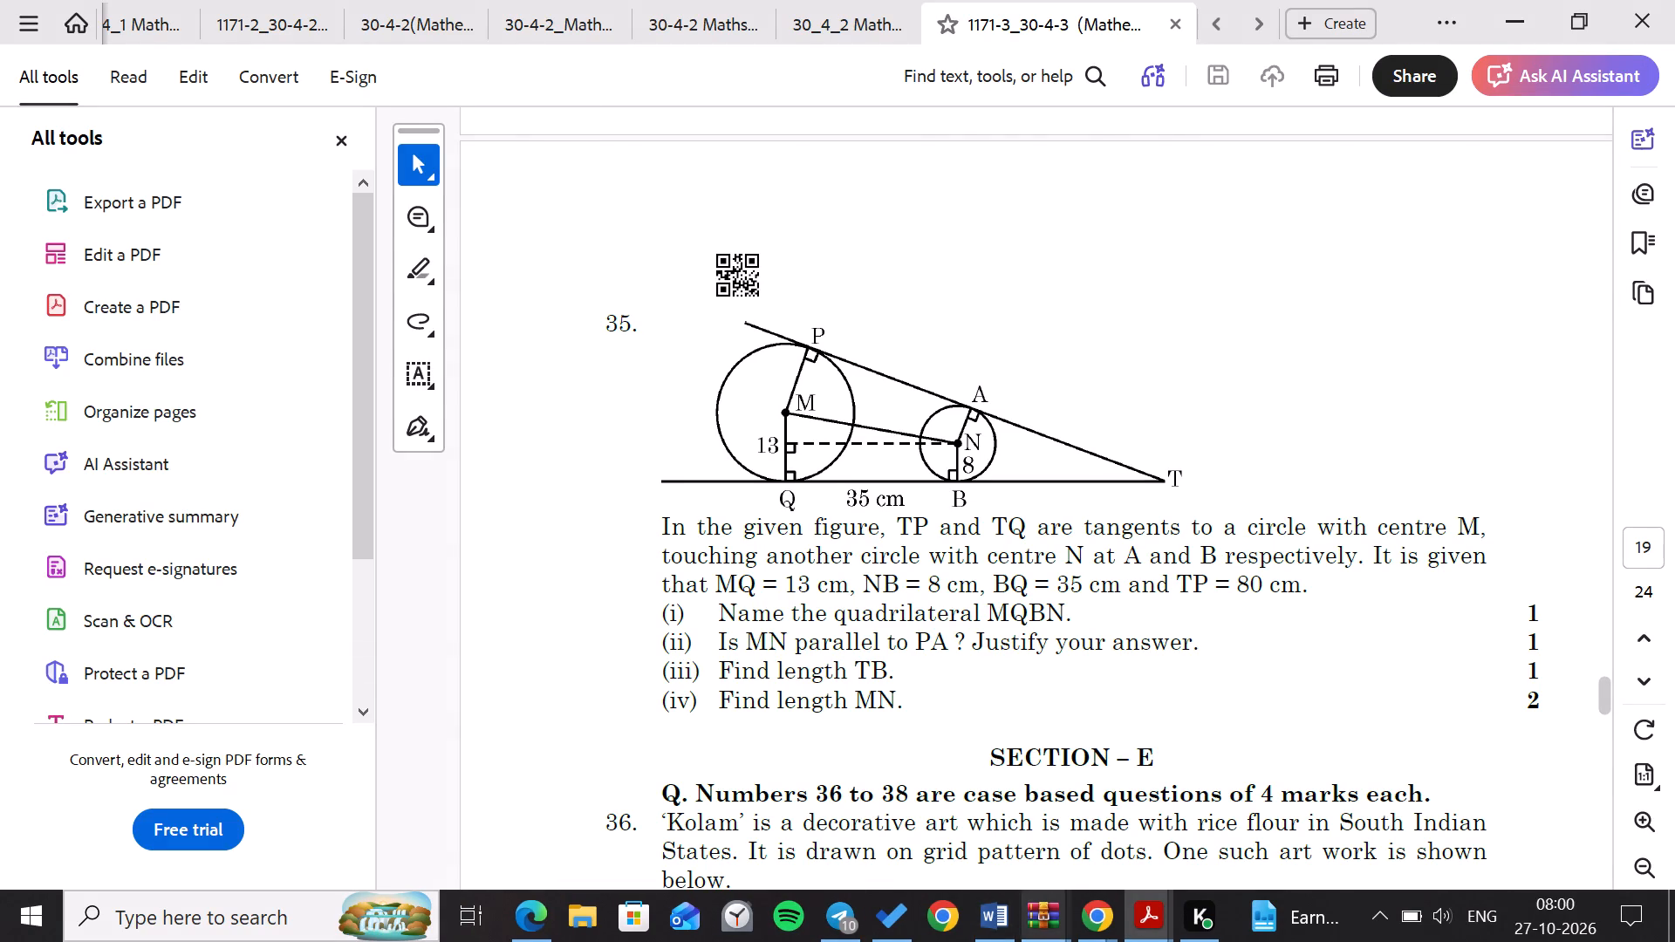
Switch to Word and delete Question 35's bracketed diagram note, leaving a blank line above part (i).
left_click(981, 921)
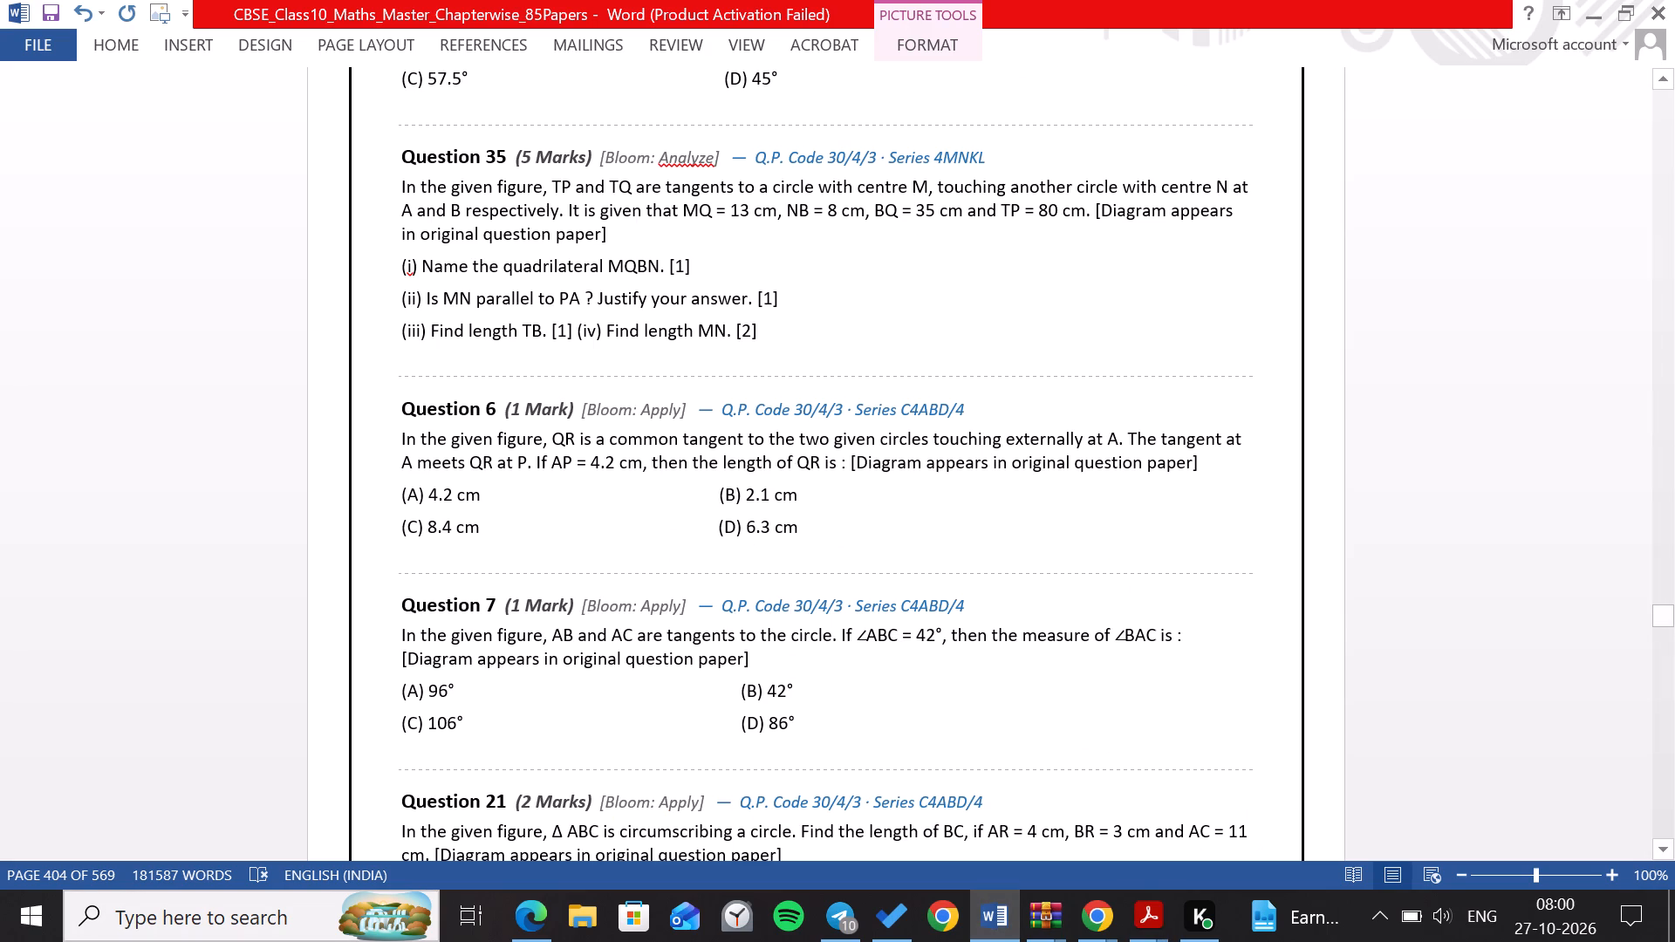
left_click(1100, 212)
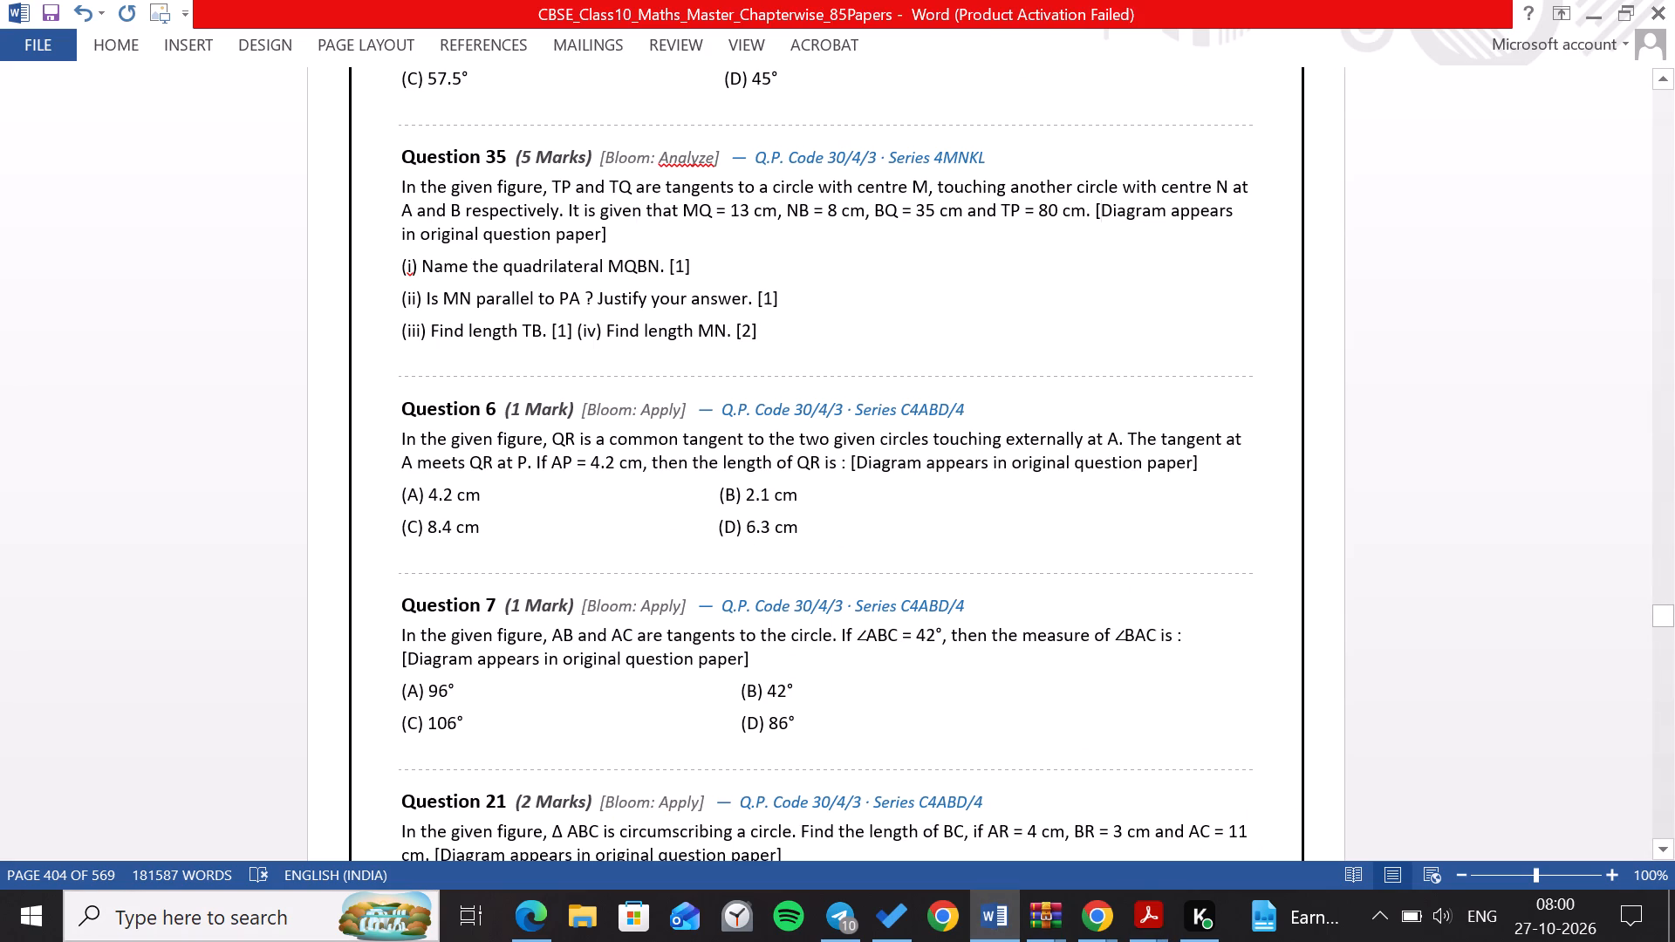
left_click_drag(1097, 213, 1108, 227)
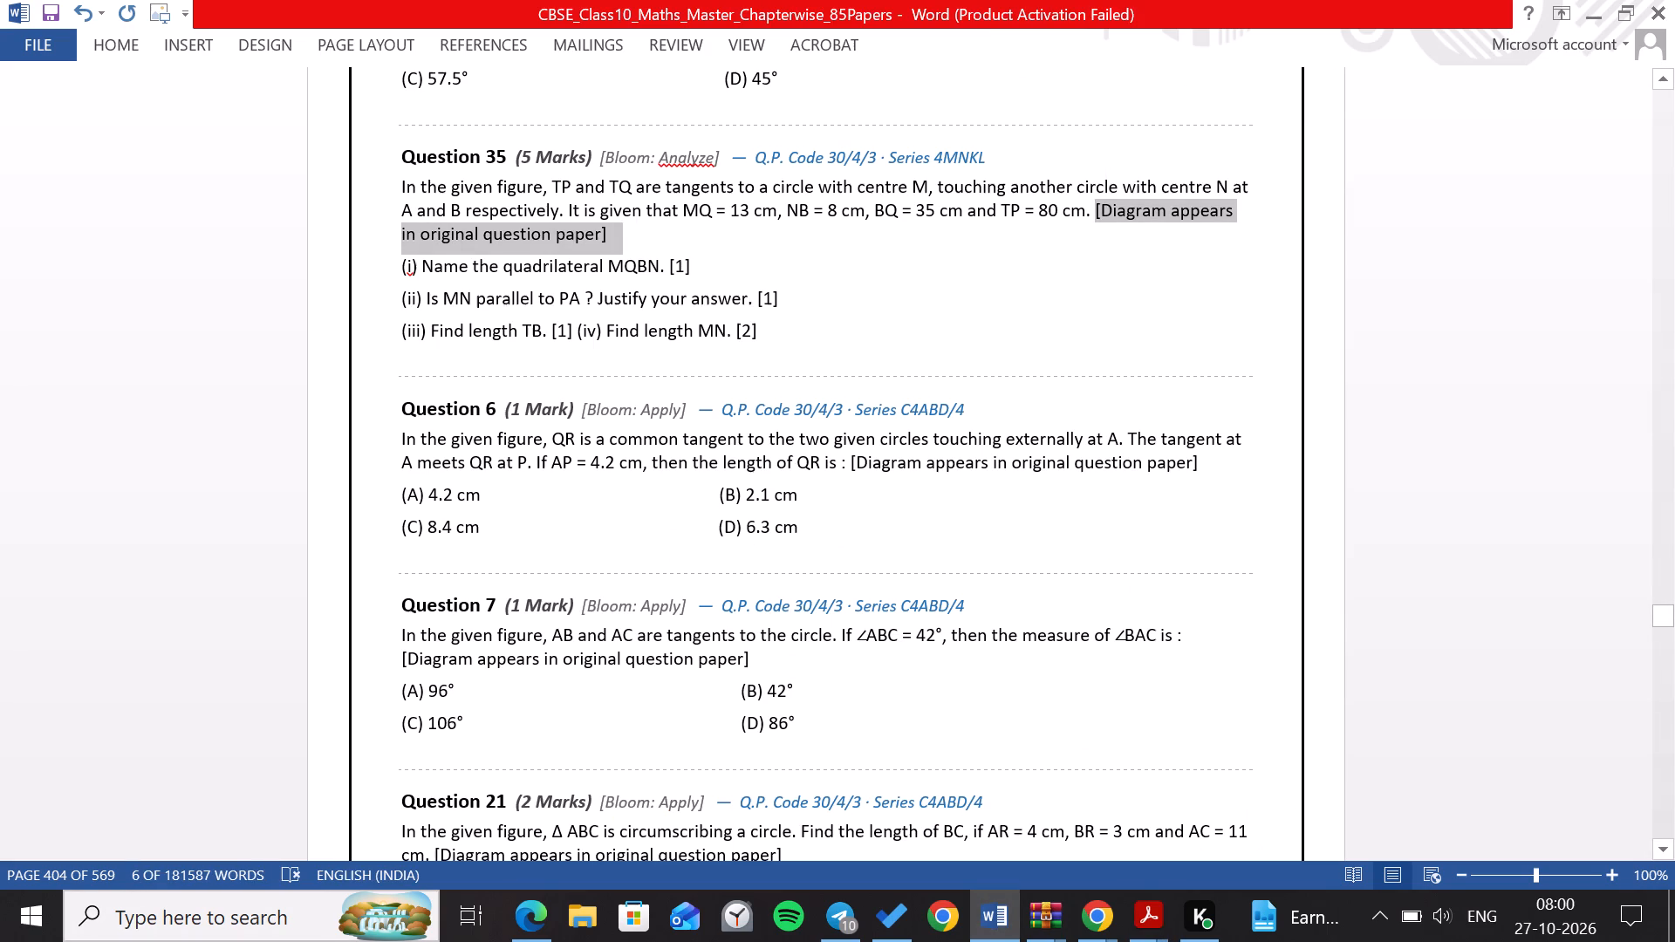
key("BackSpace")
key("Return")
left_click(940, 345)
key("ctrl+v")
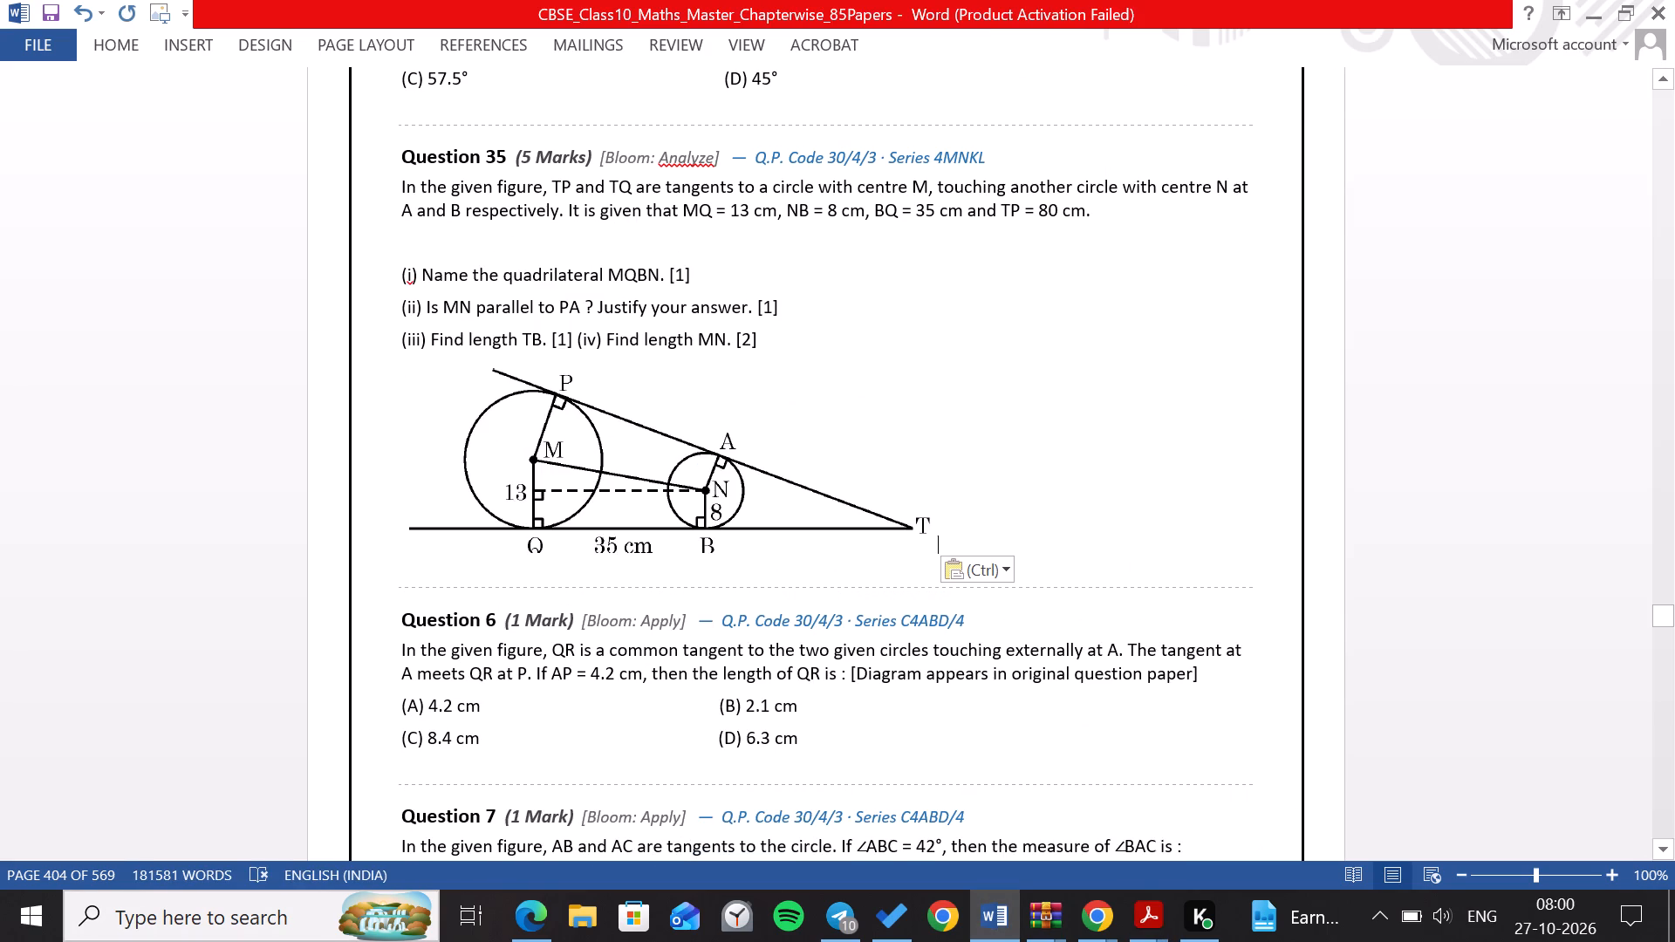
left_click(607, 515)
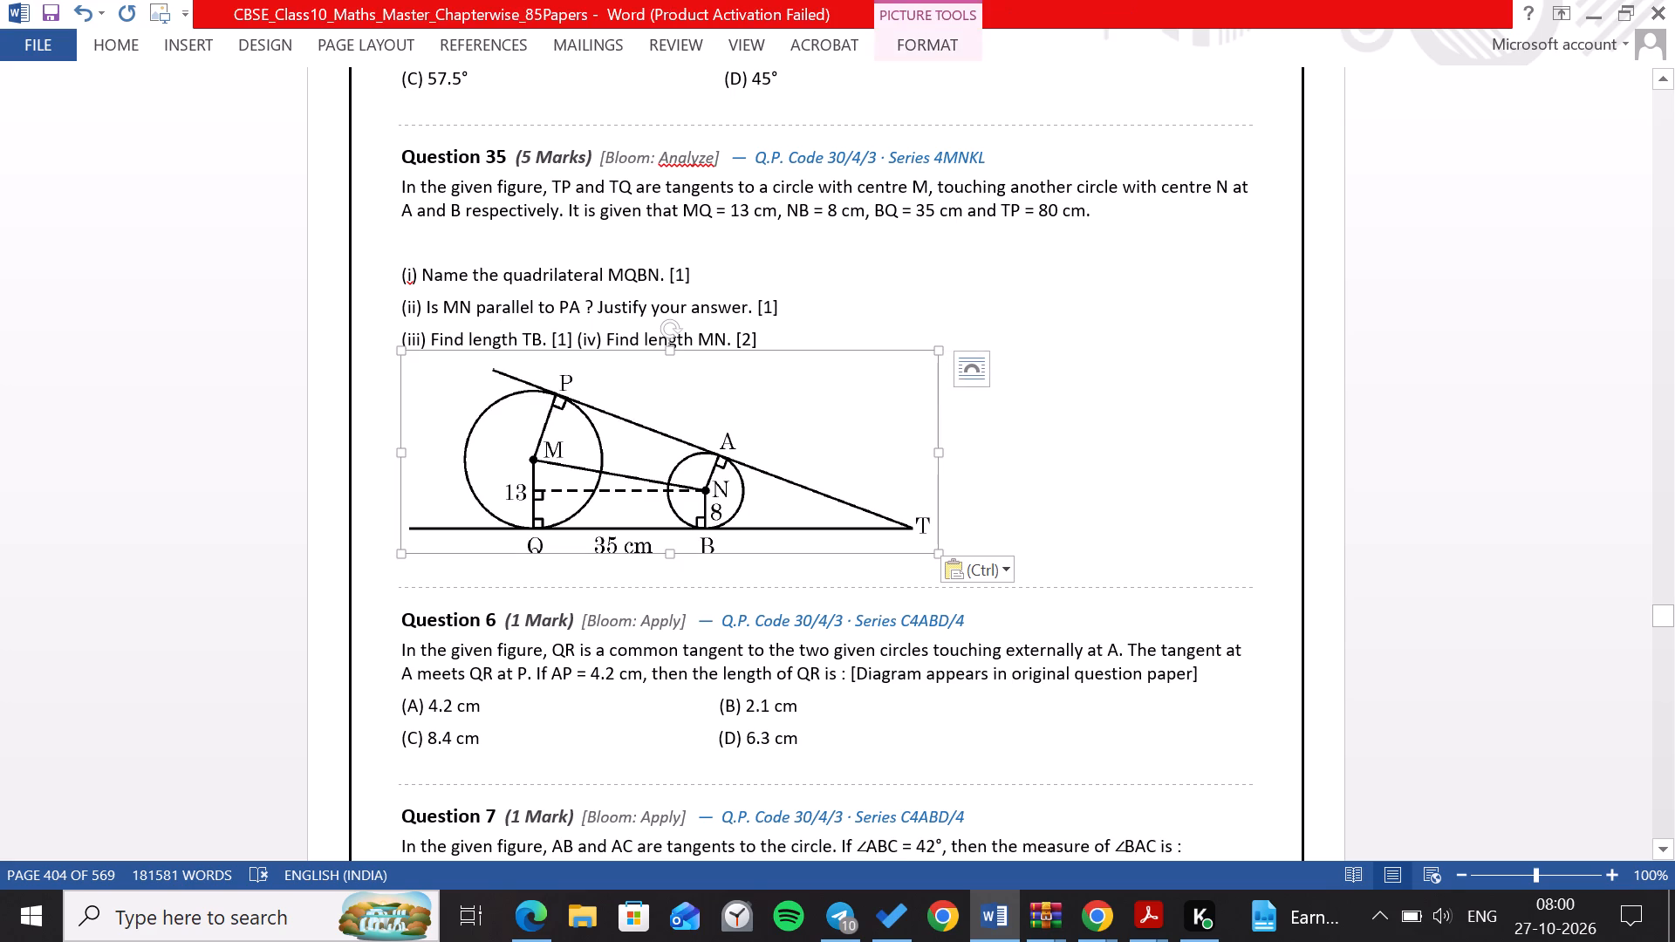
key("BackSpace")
Insert the captured two-circle figure on the blank line above part (i) of Question 35 and centre it.
left_click(474, 244)
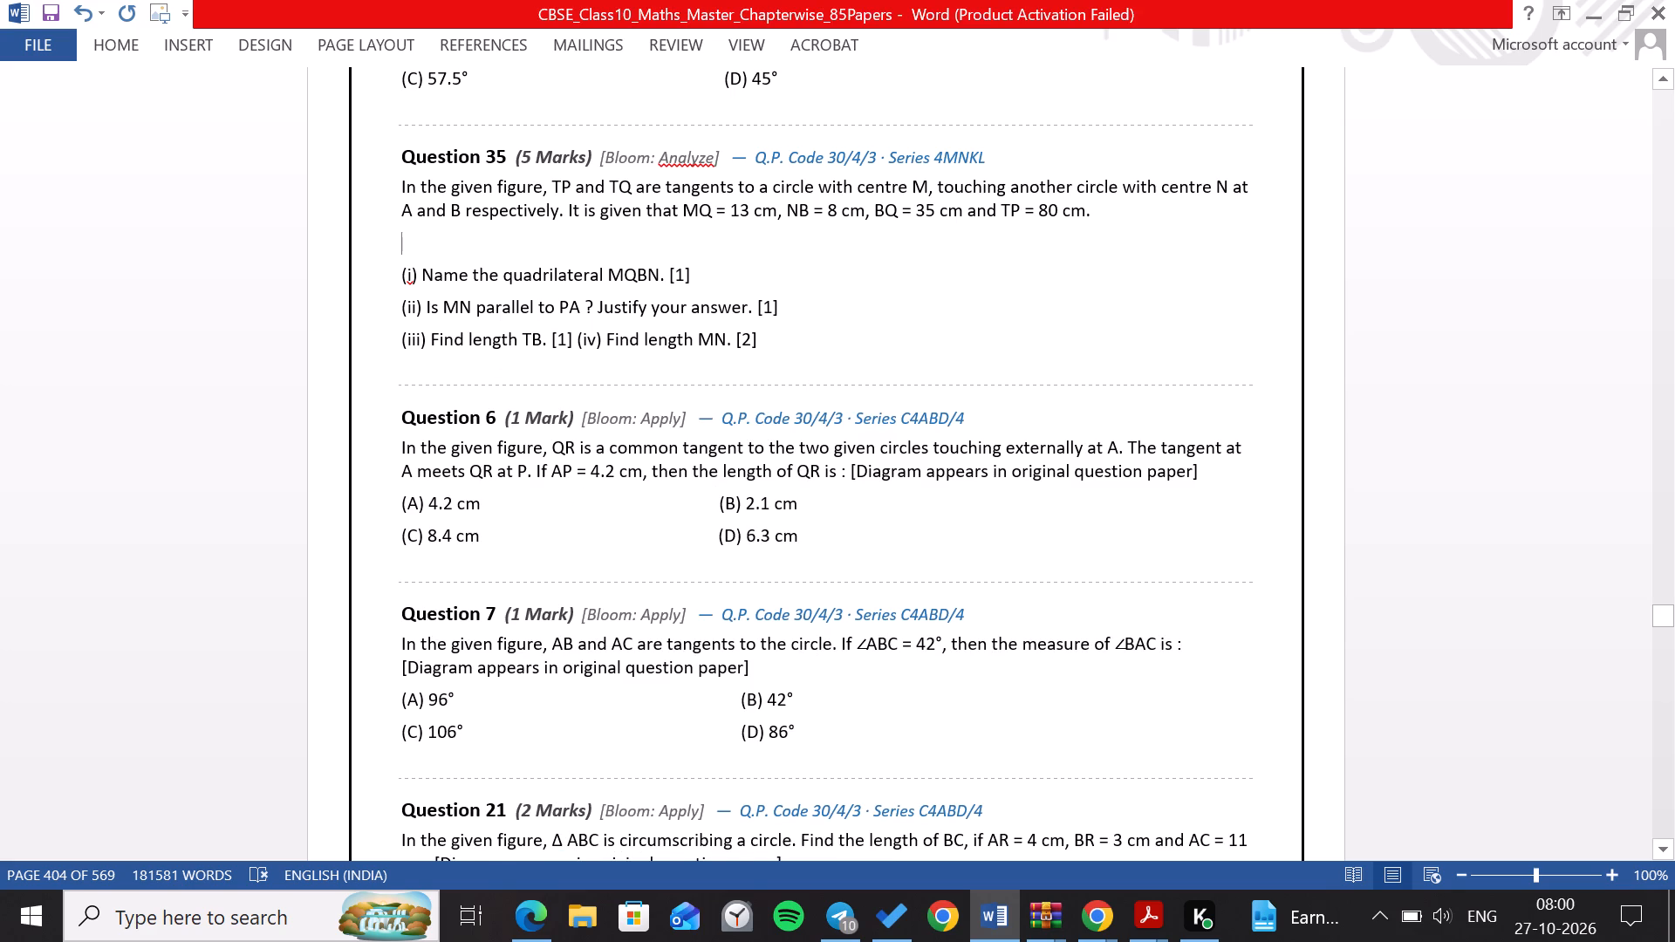
key("ctrl+v")
left_click(512, 341)
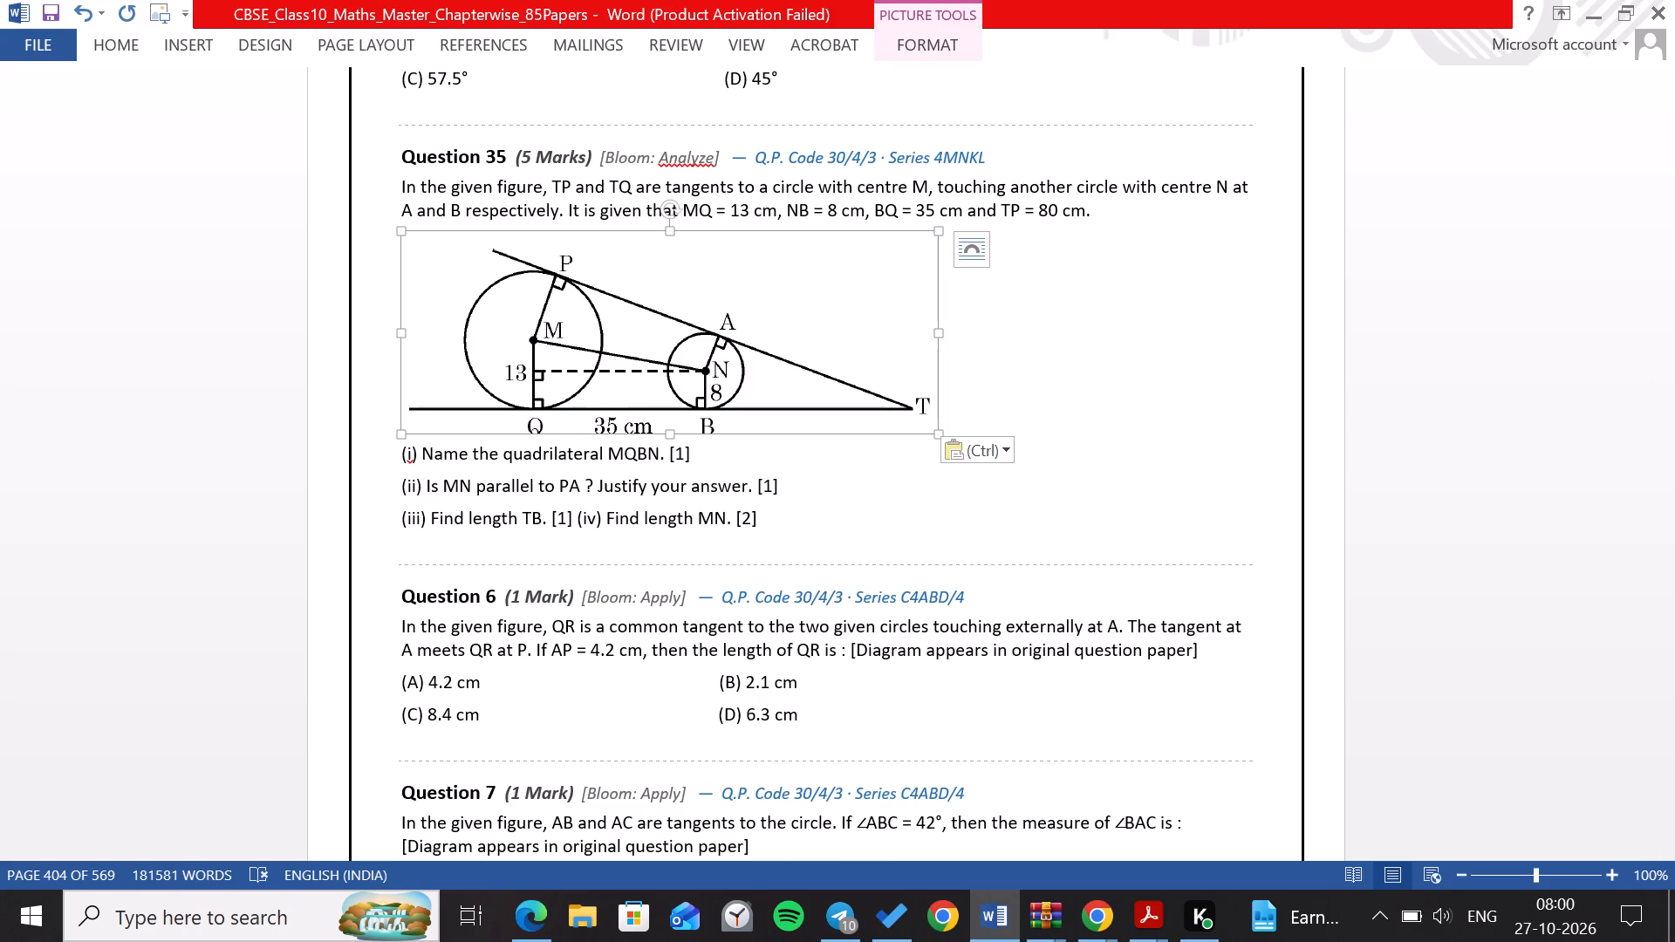
left_click(116, 39)
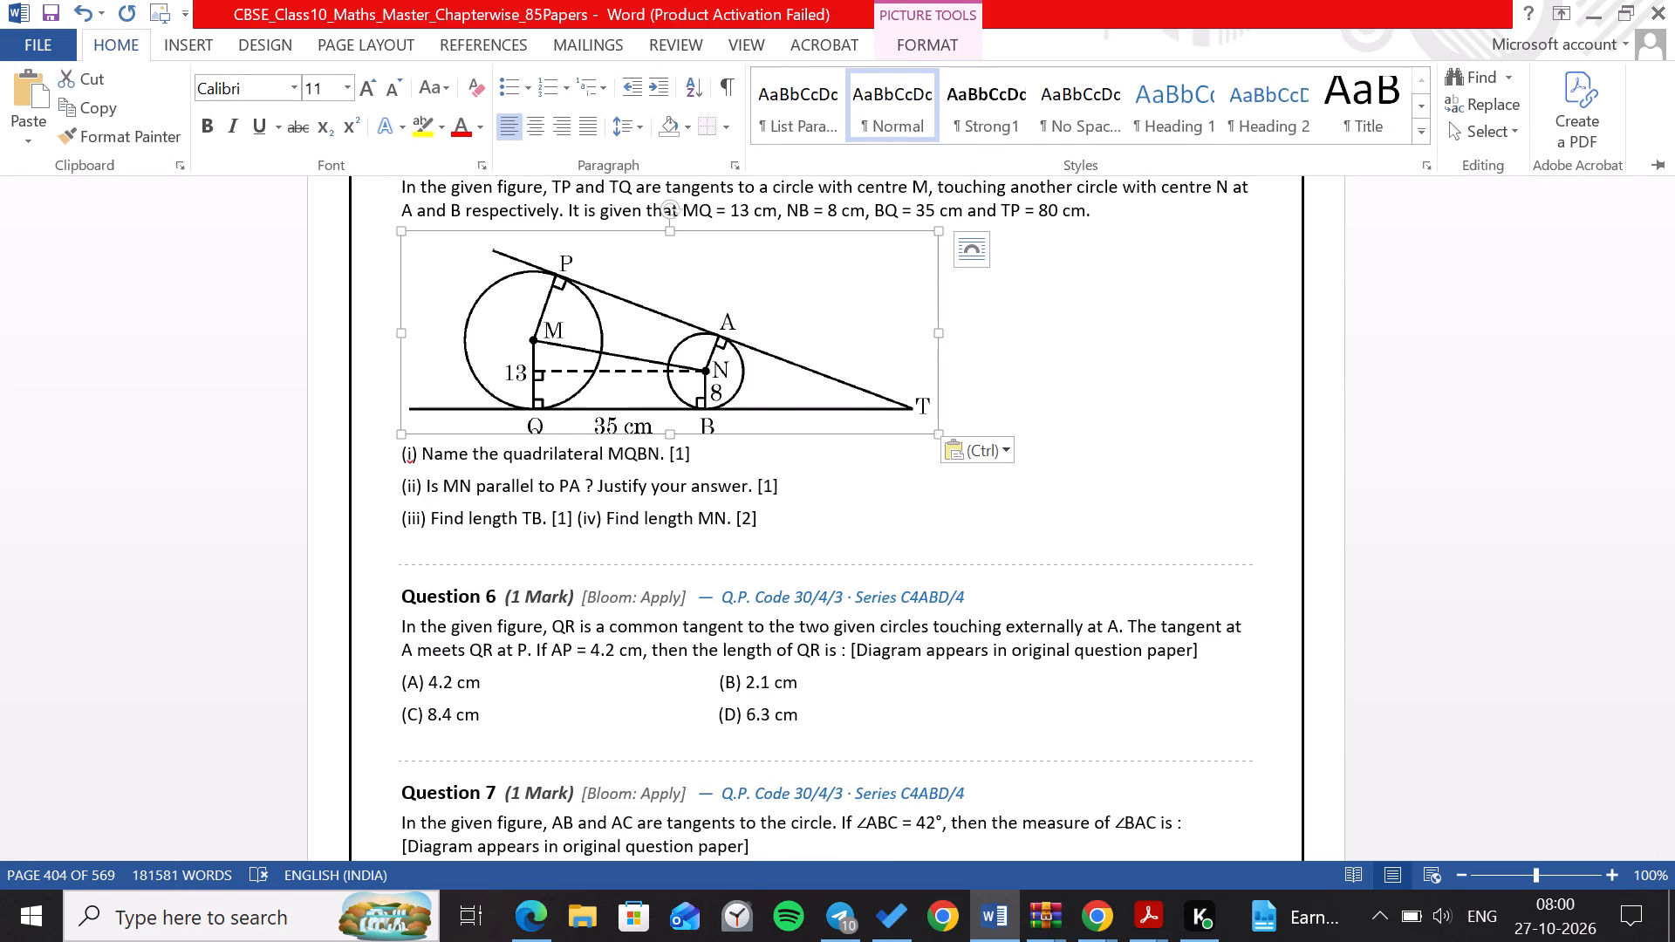
left_click(532, 126)
Open the 30-4-3 Mathematics paper from the iLoveZIP_Create CD.zip archive in WinRAR for the Series C4ABD/4 questions.
scroll(1072, 468, "down", 20)
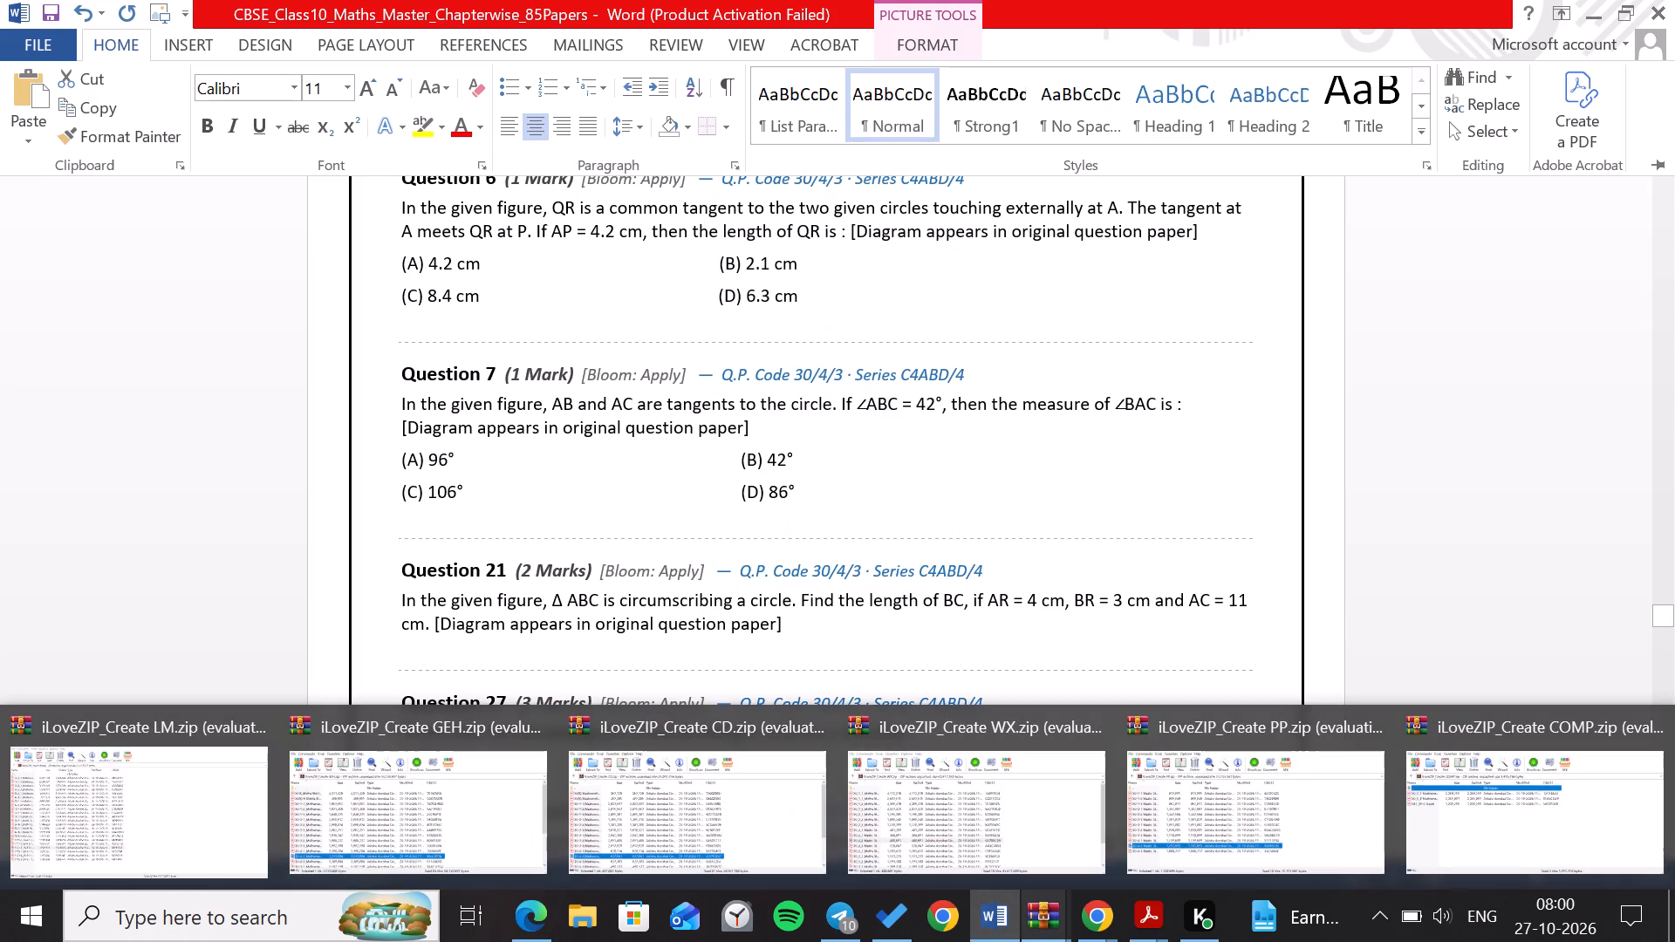
left_click(787, 811)
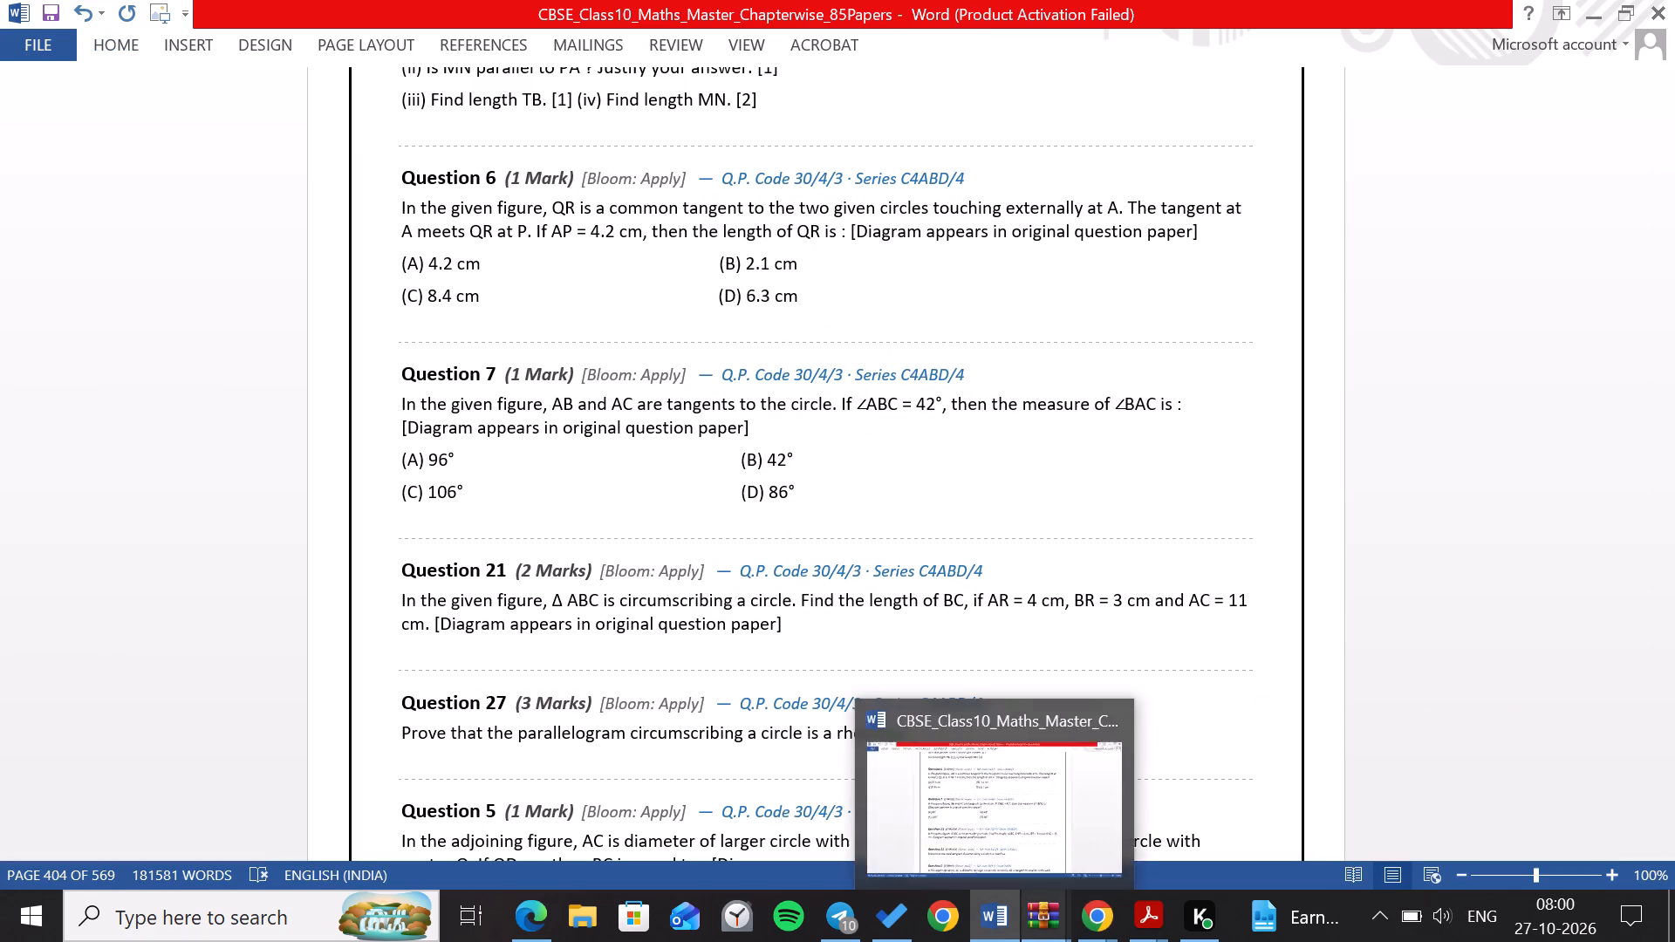
left_click(817, 860)
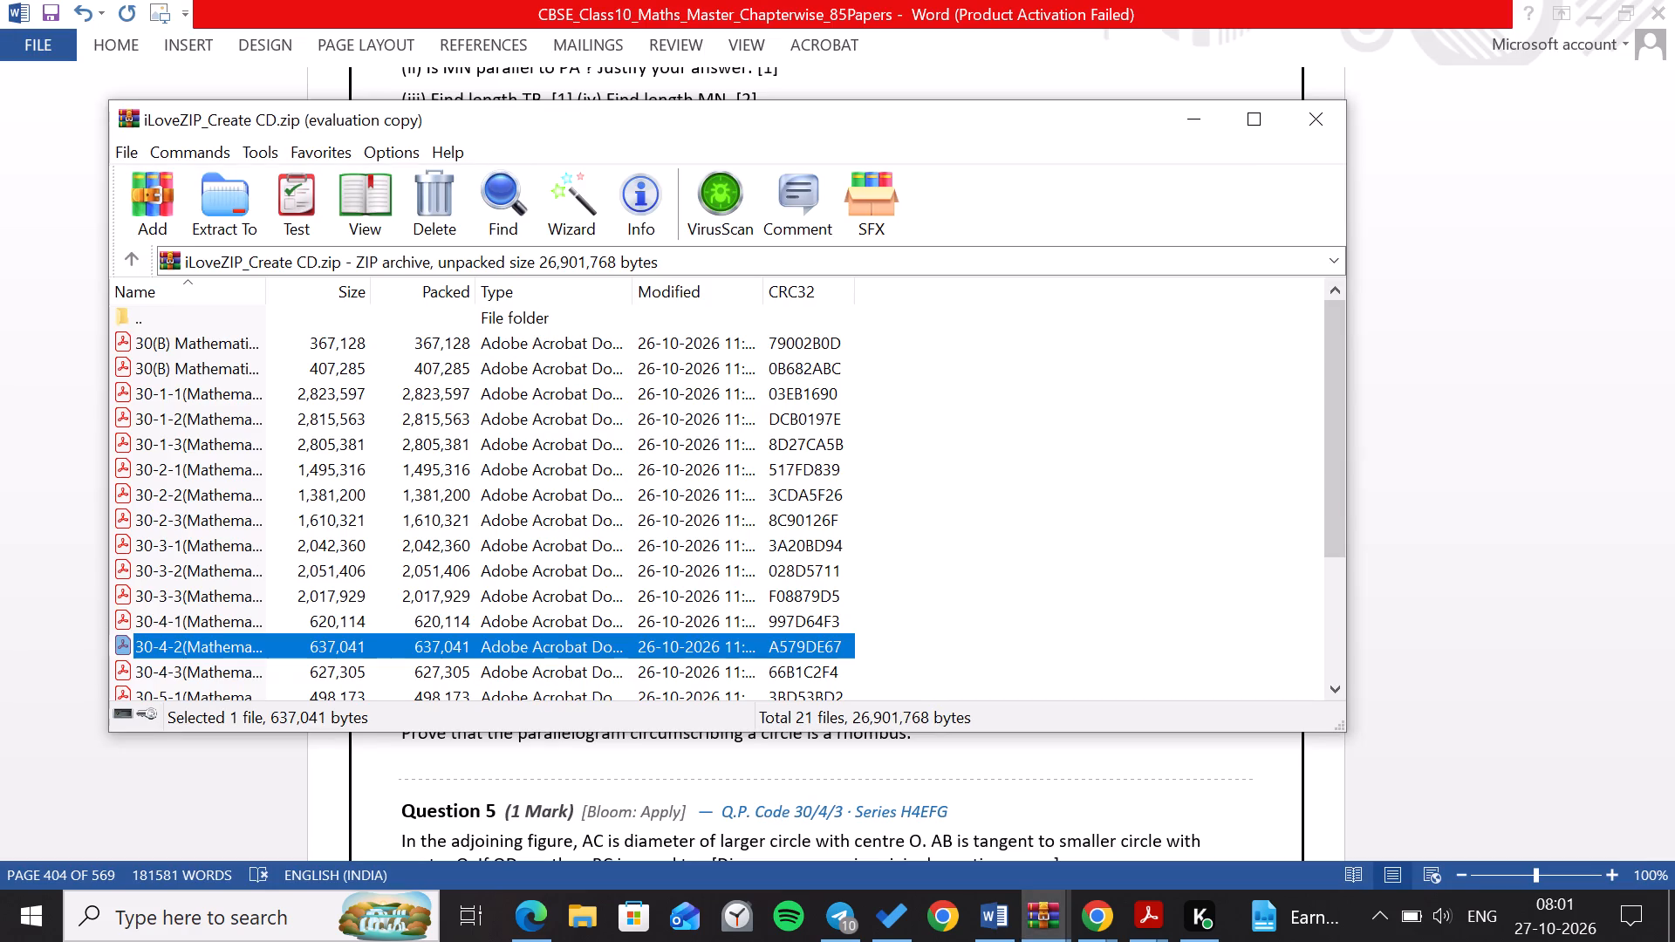
double_click(302, 671)
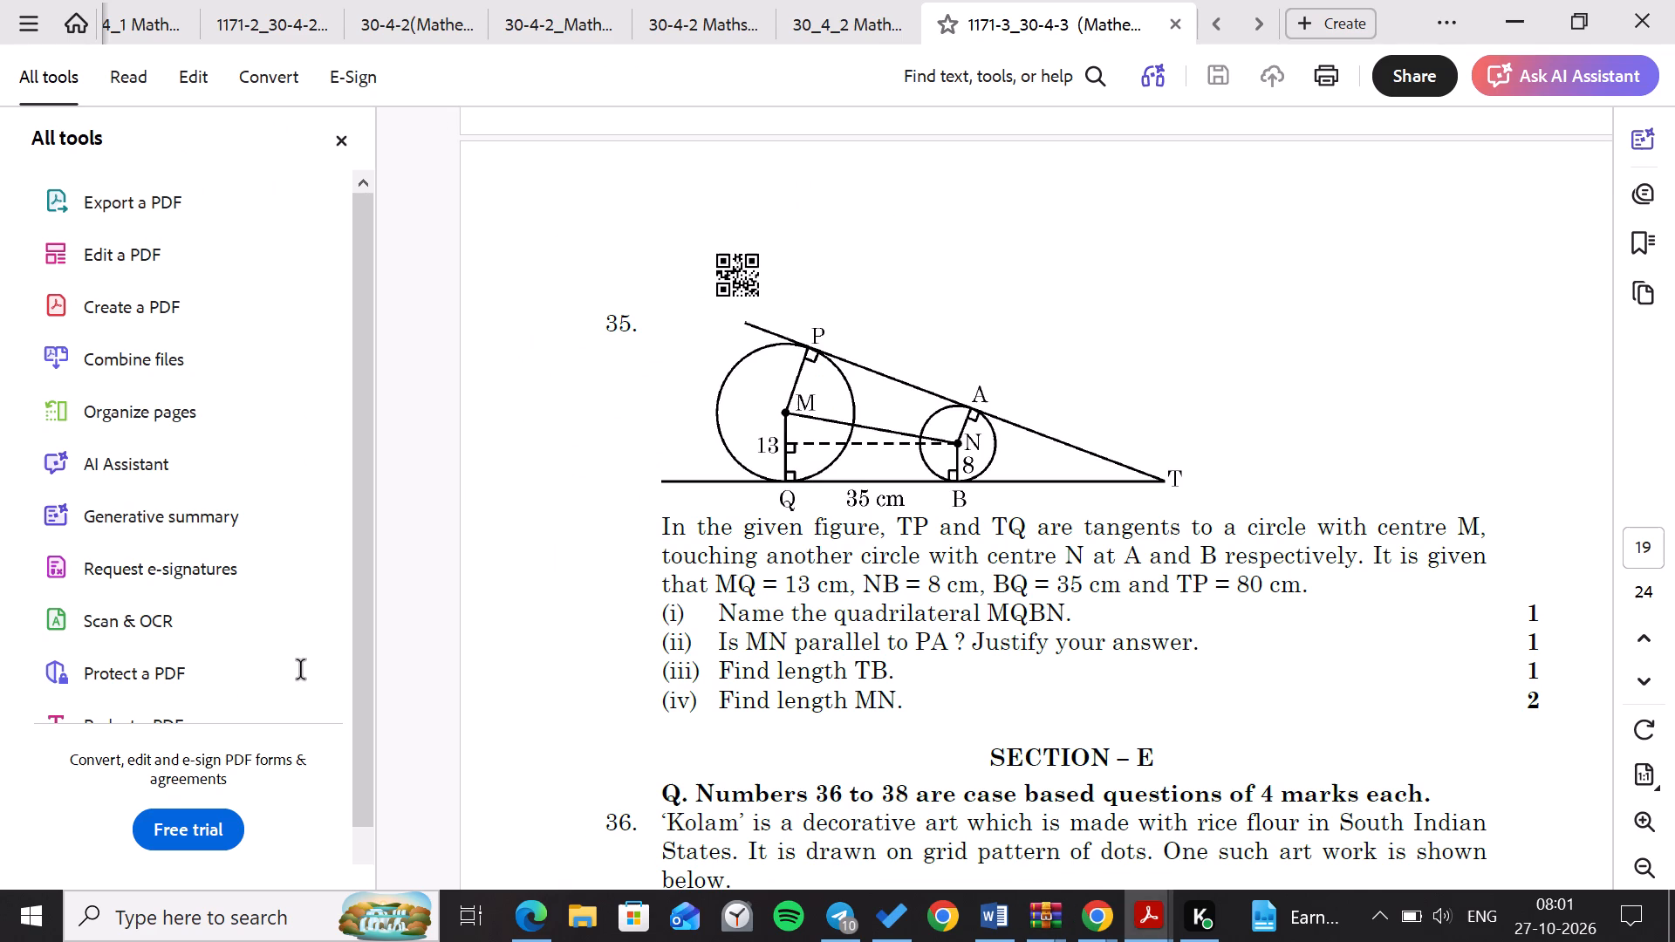
Capture question 6's figure of two touching circles, including the full line through Q, P and R, as a screenshot.
left_click_drag(1609, 133, 1606, 277)
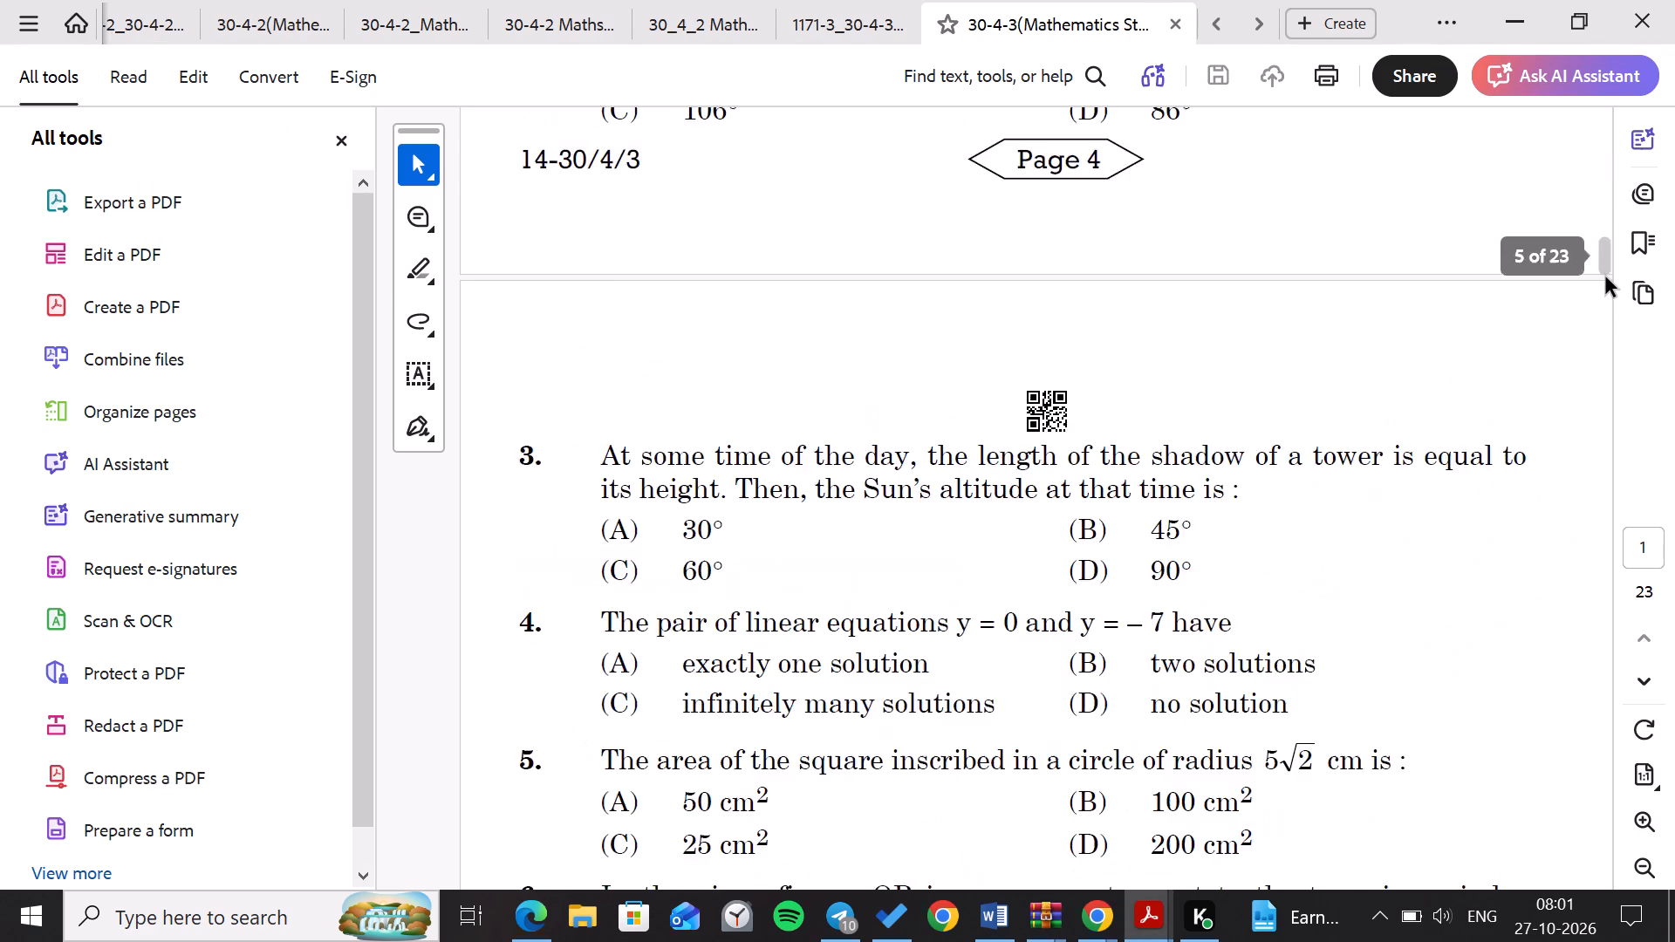
left_click_drag(1606, 277, 1605, 276)
scroll(1084, 421, "down", 8)
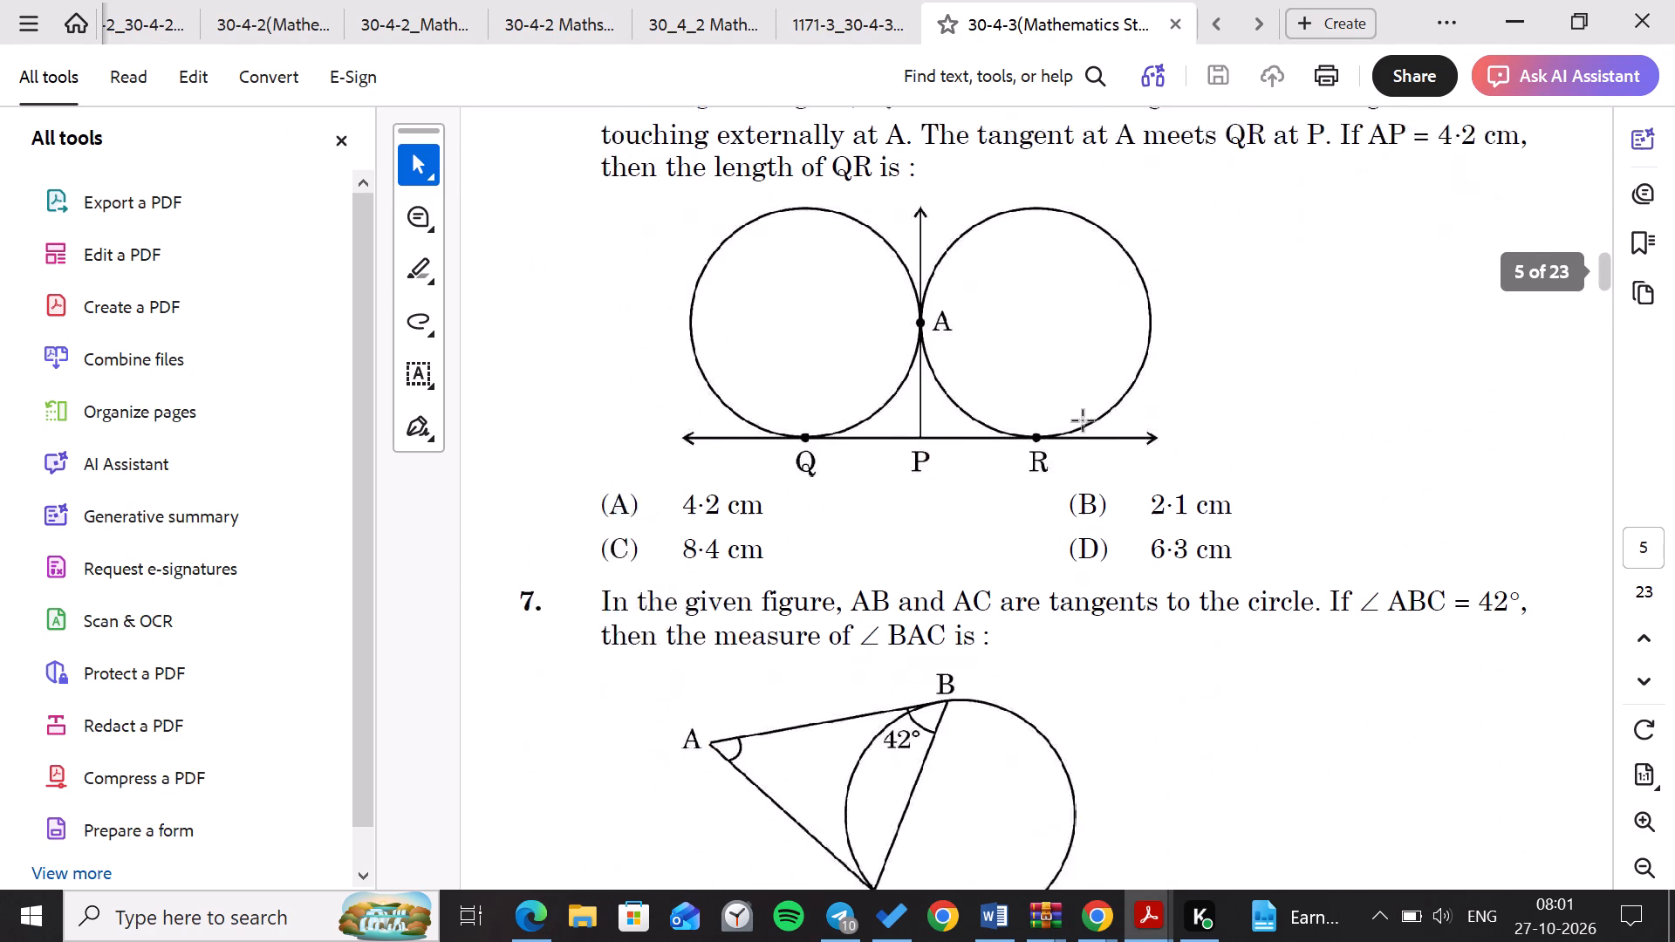
scroll(1084, 421, "up", 15)
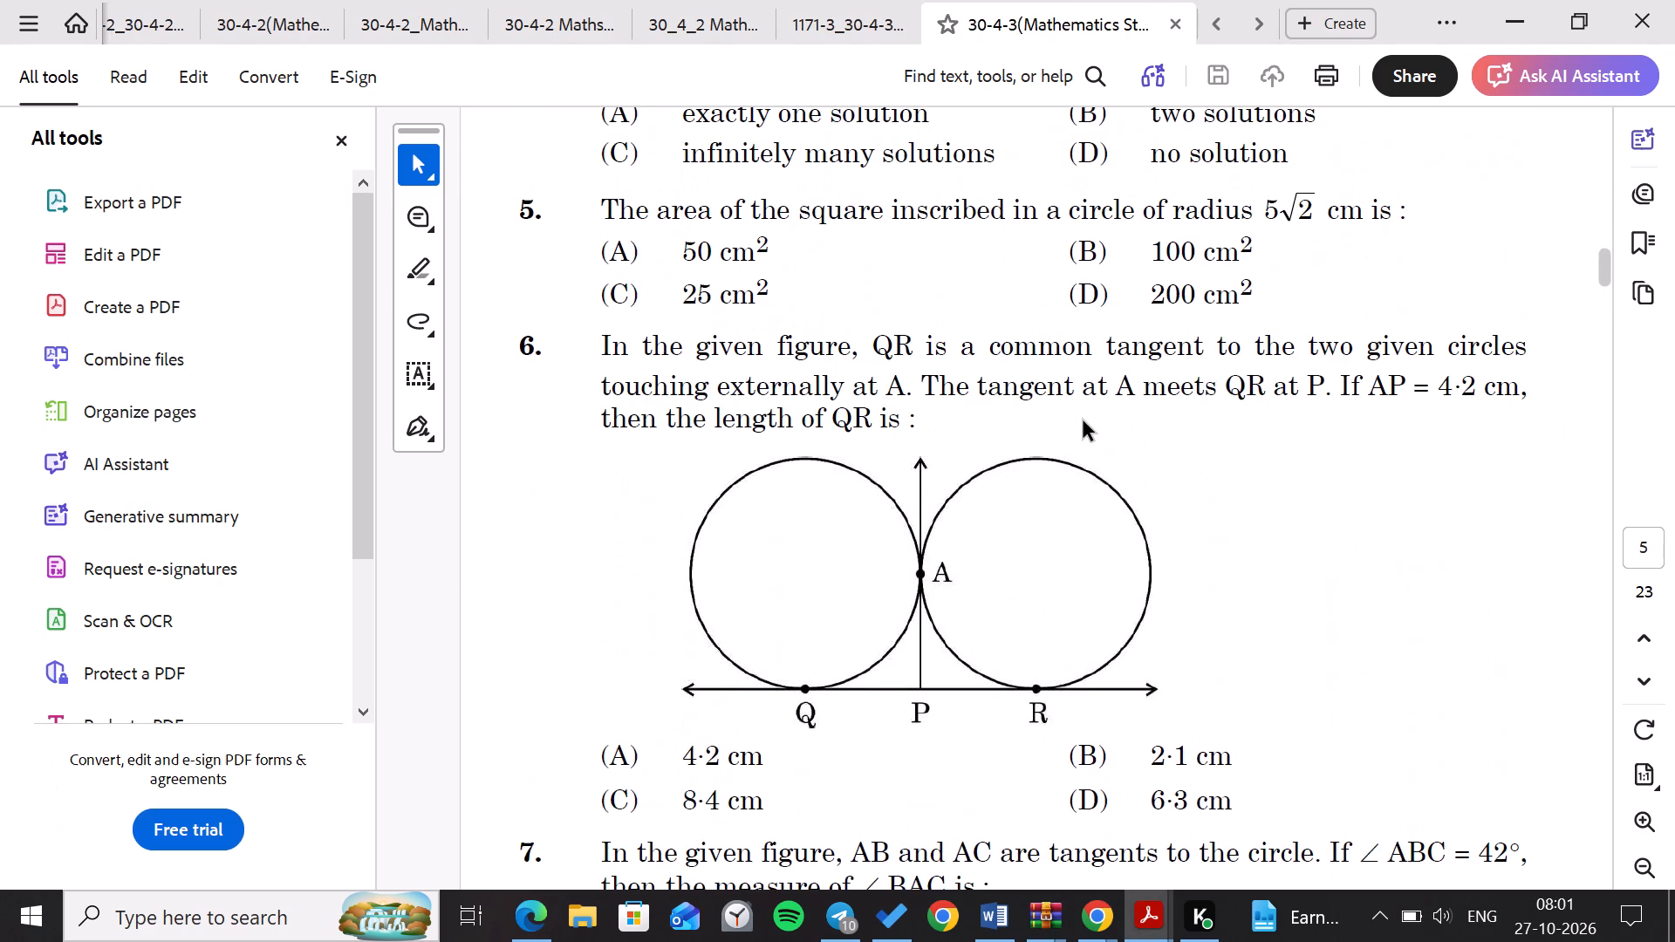
key("shift+super+s")
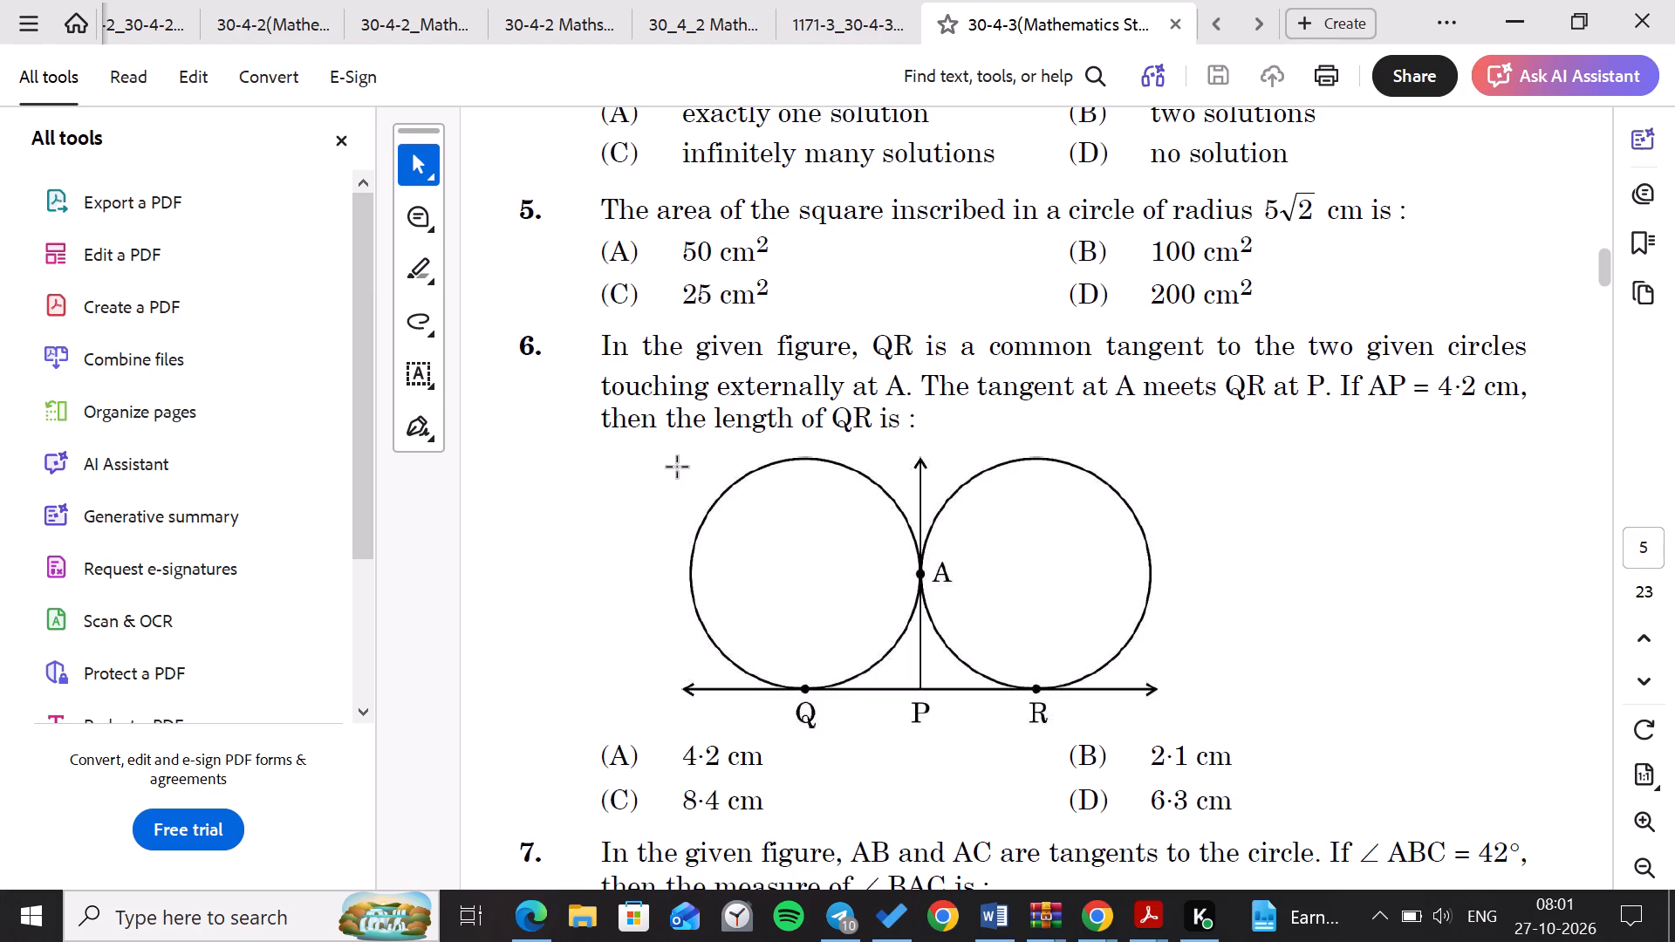
left_click_drag(656, 434, 673, 469)
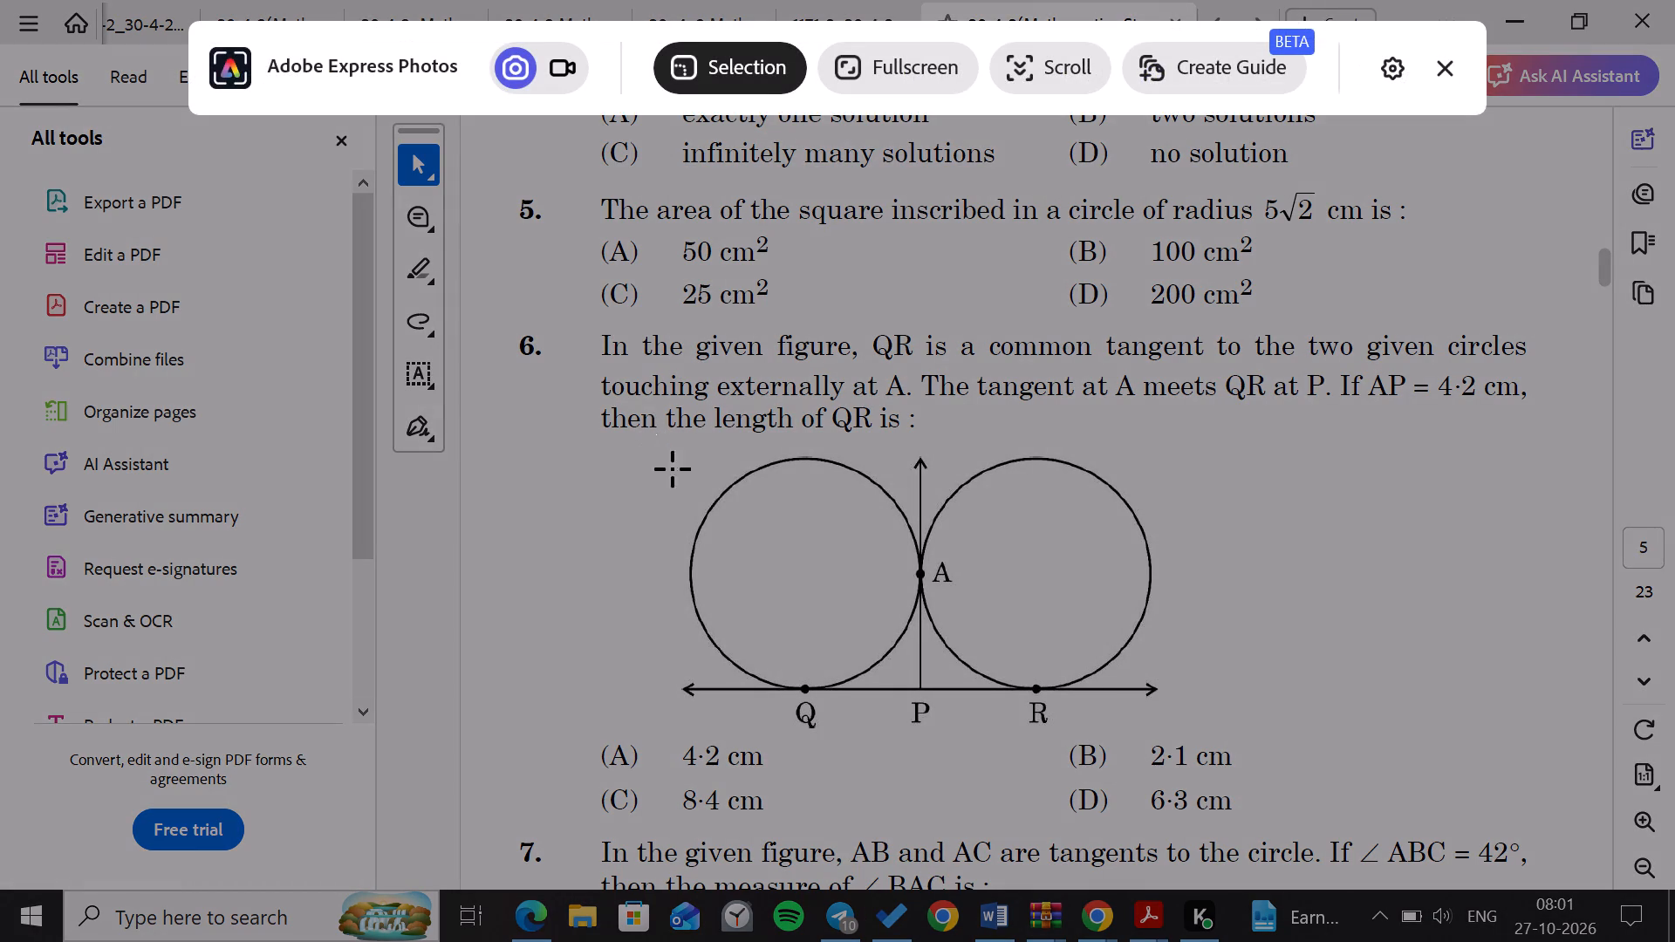
left_click_drag(673, 469, 1054, 739)
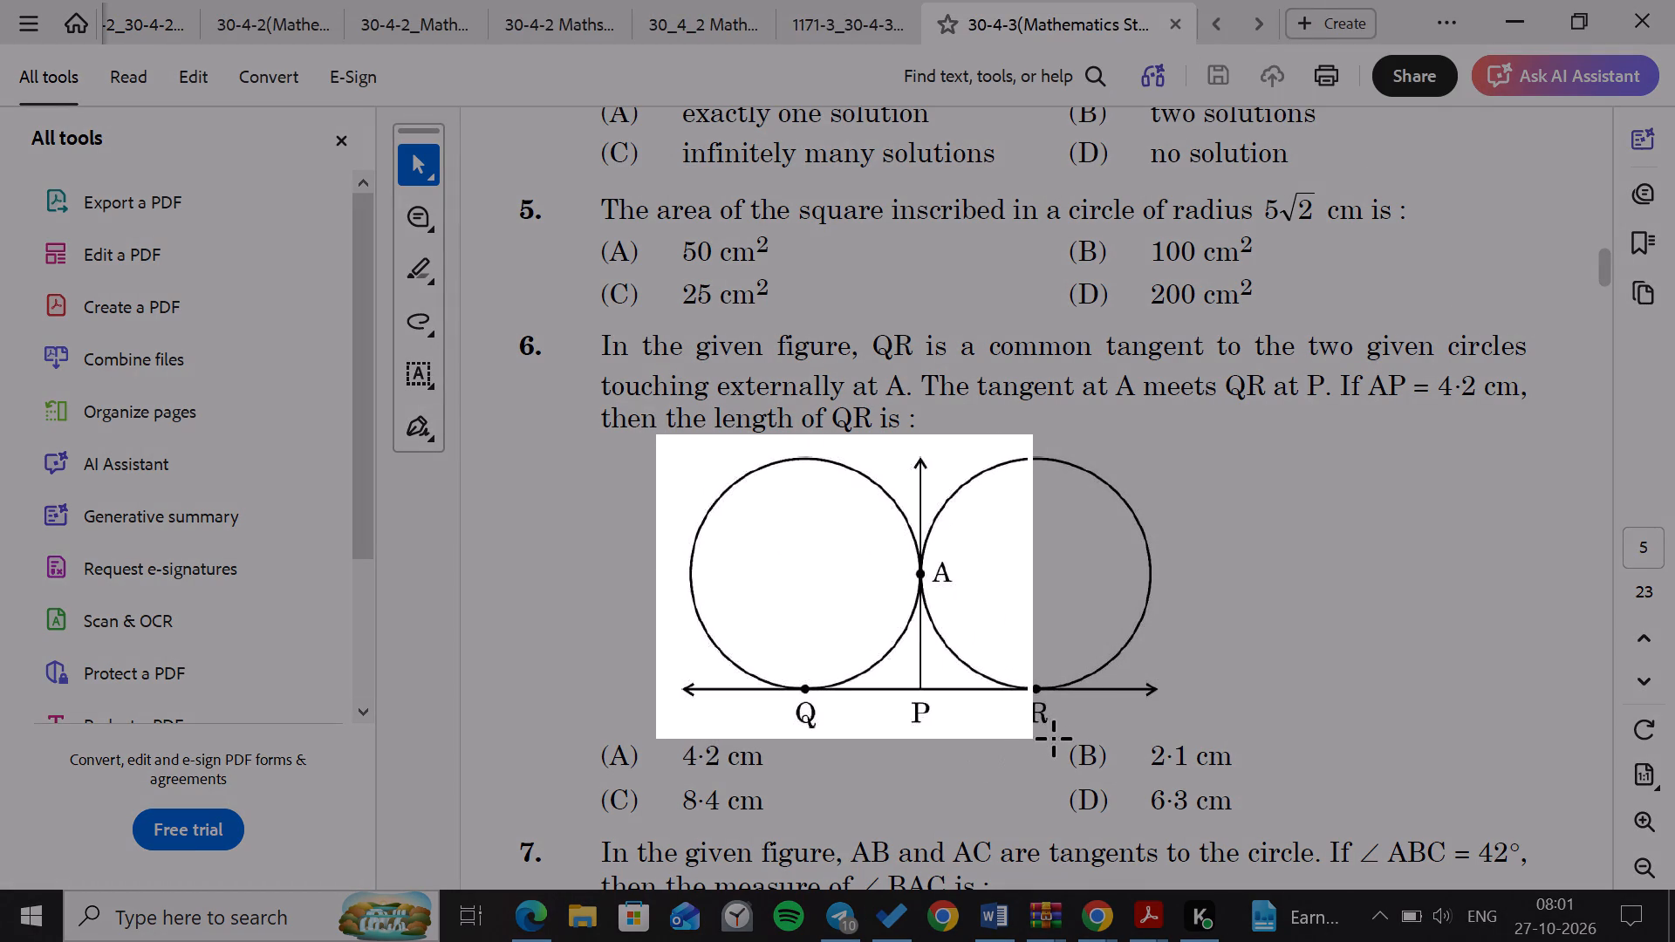
left_click_drag(1054, 739, 1177, 735)
Switch to Word and delete Question 6's bracketed diagram note, ending the question text with a colon and a new blank line below.
left_click(983, 937)
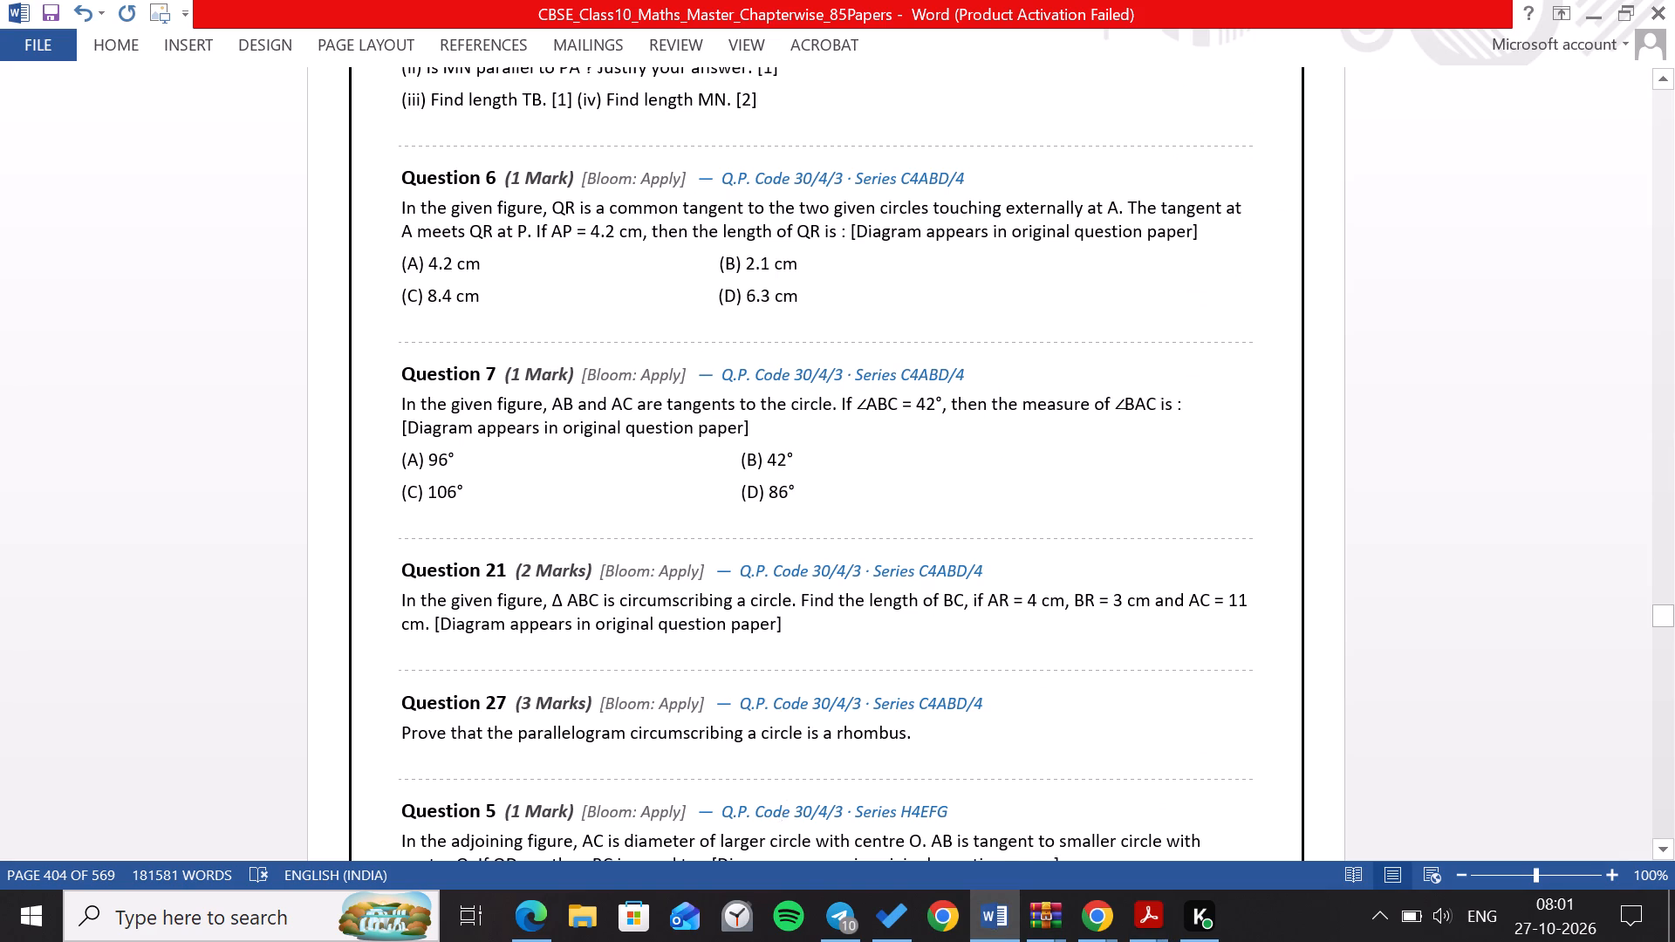
scroll(809, 389, "up", 4)
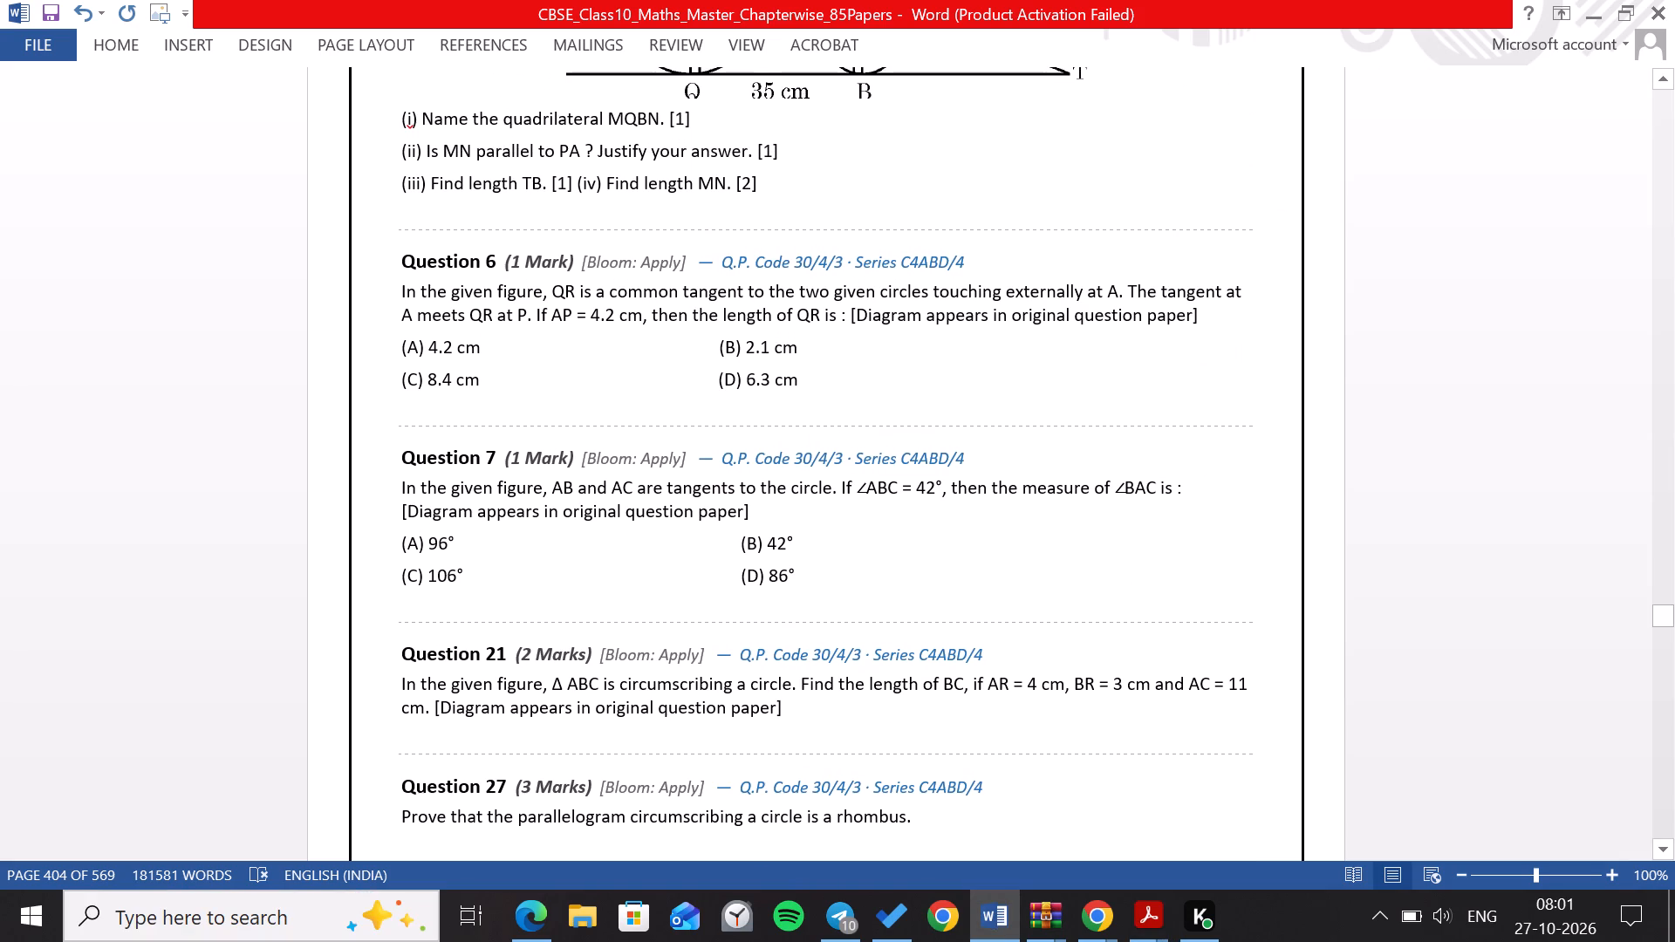
left_click_drag(848, 315, 1179, 312)
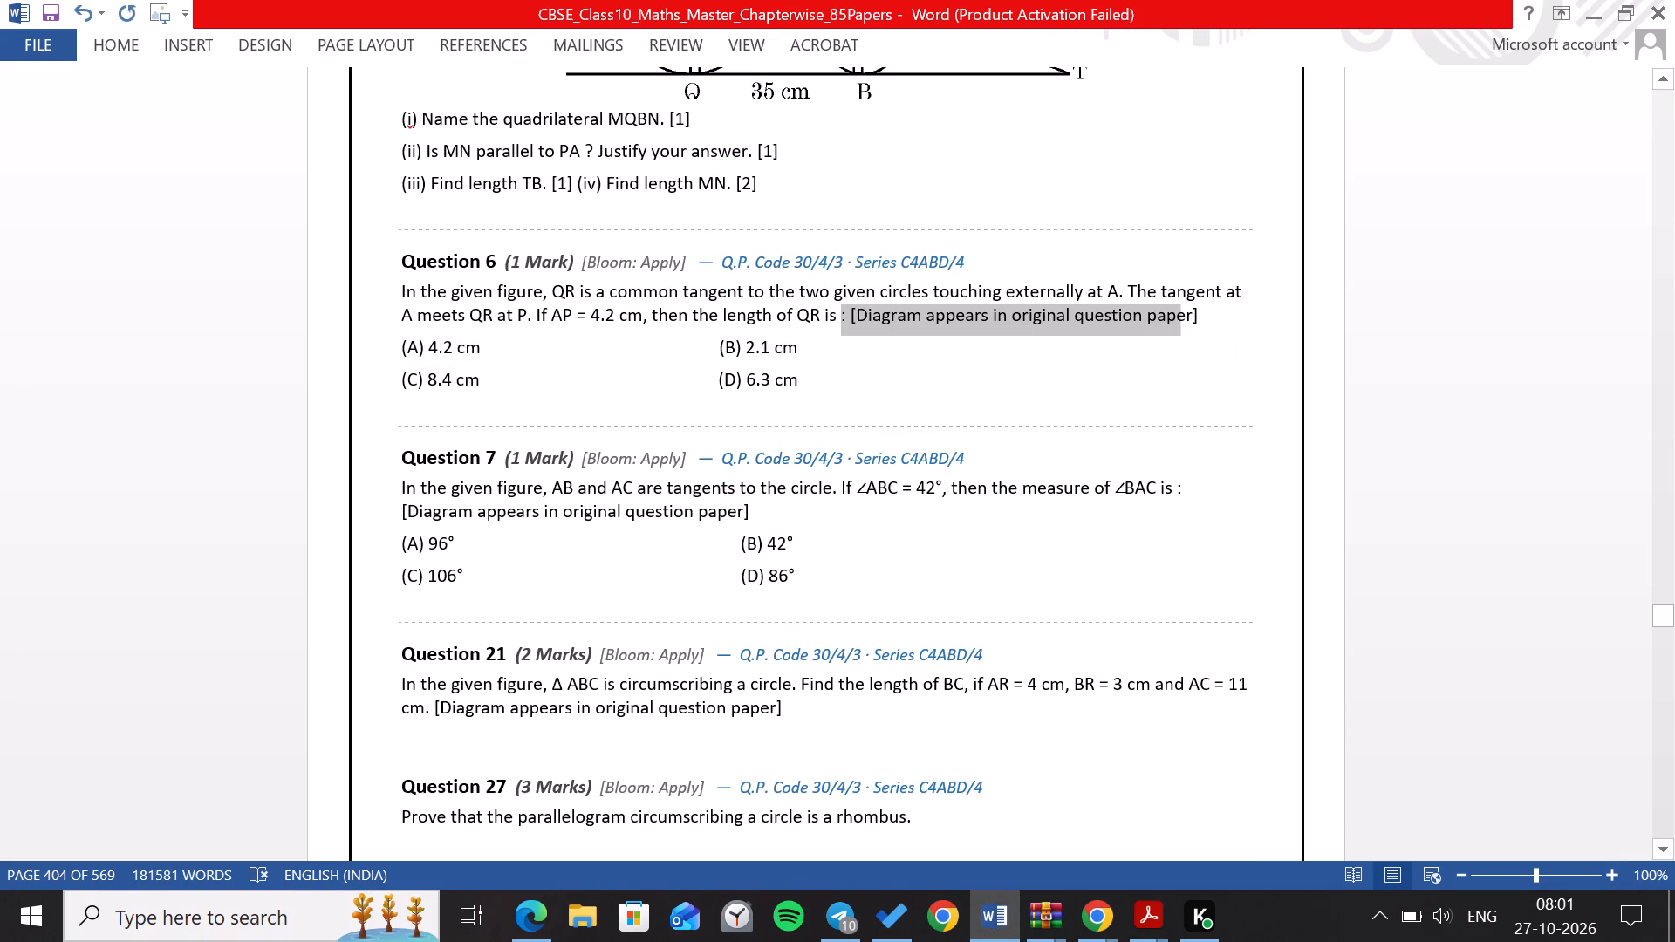
left_click_drag(1179, 312, 1193, 312)
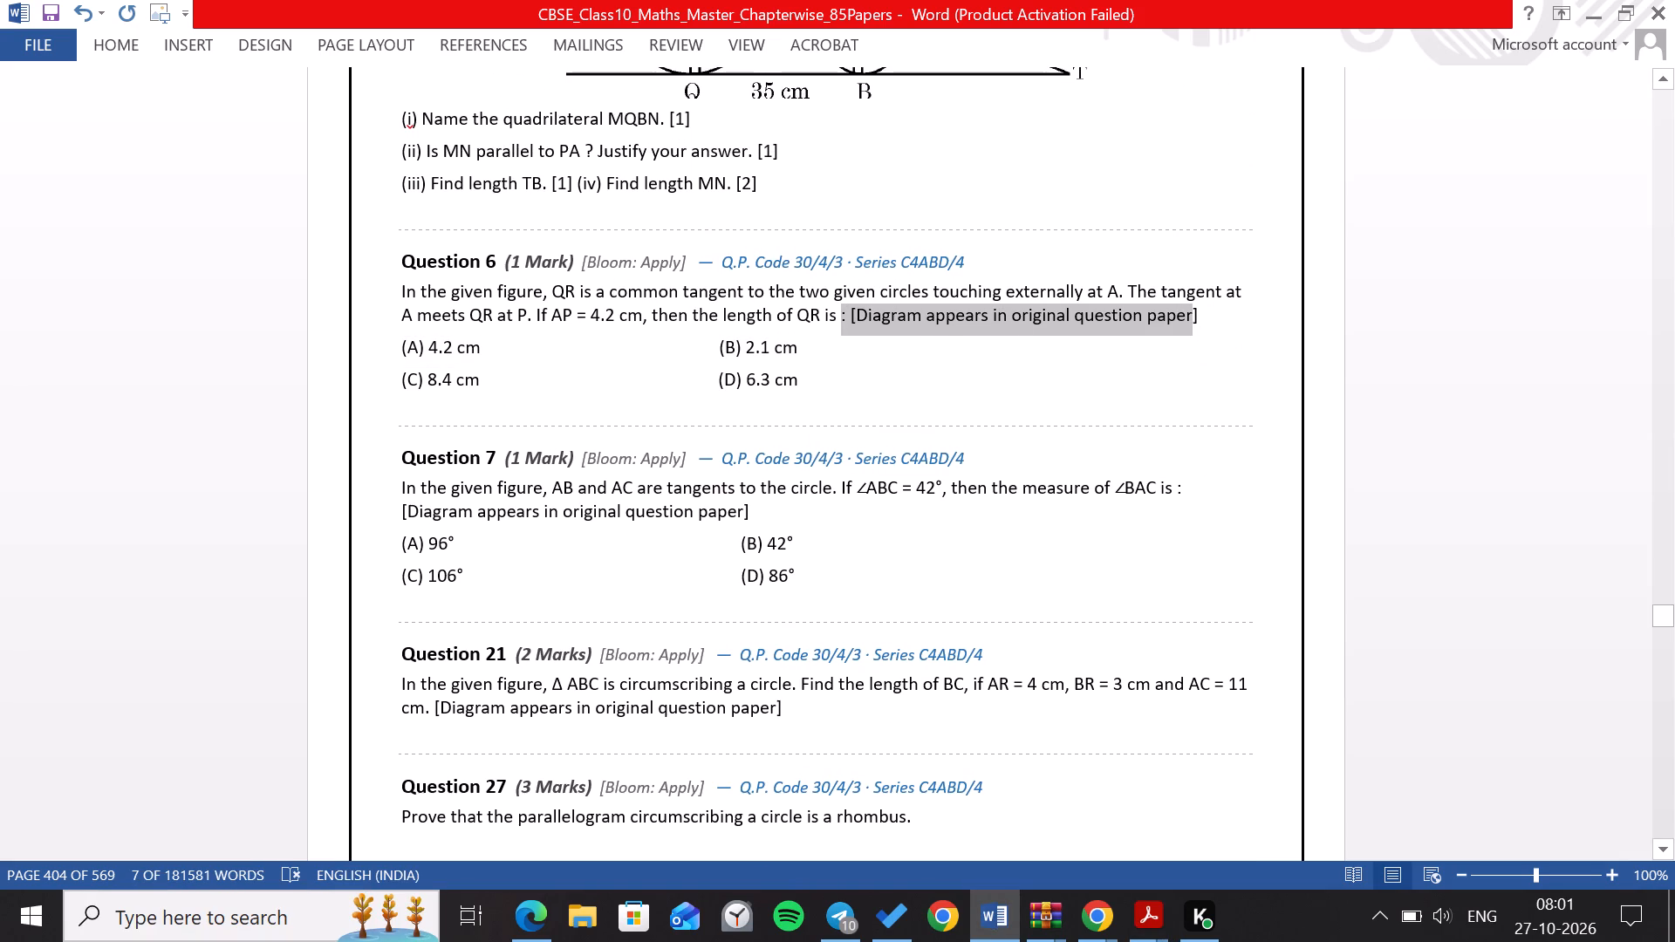
left_click(854, 309)
left_click_drag(848, 317, 1078, 323)
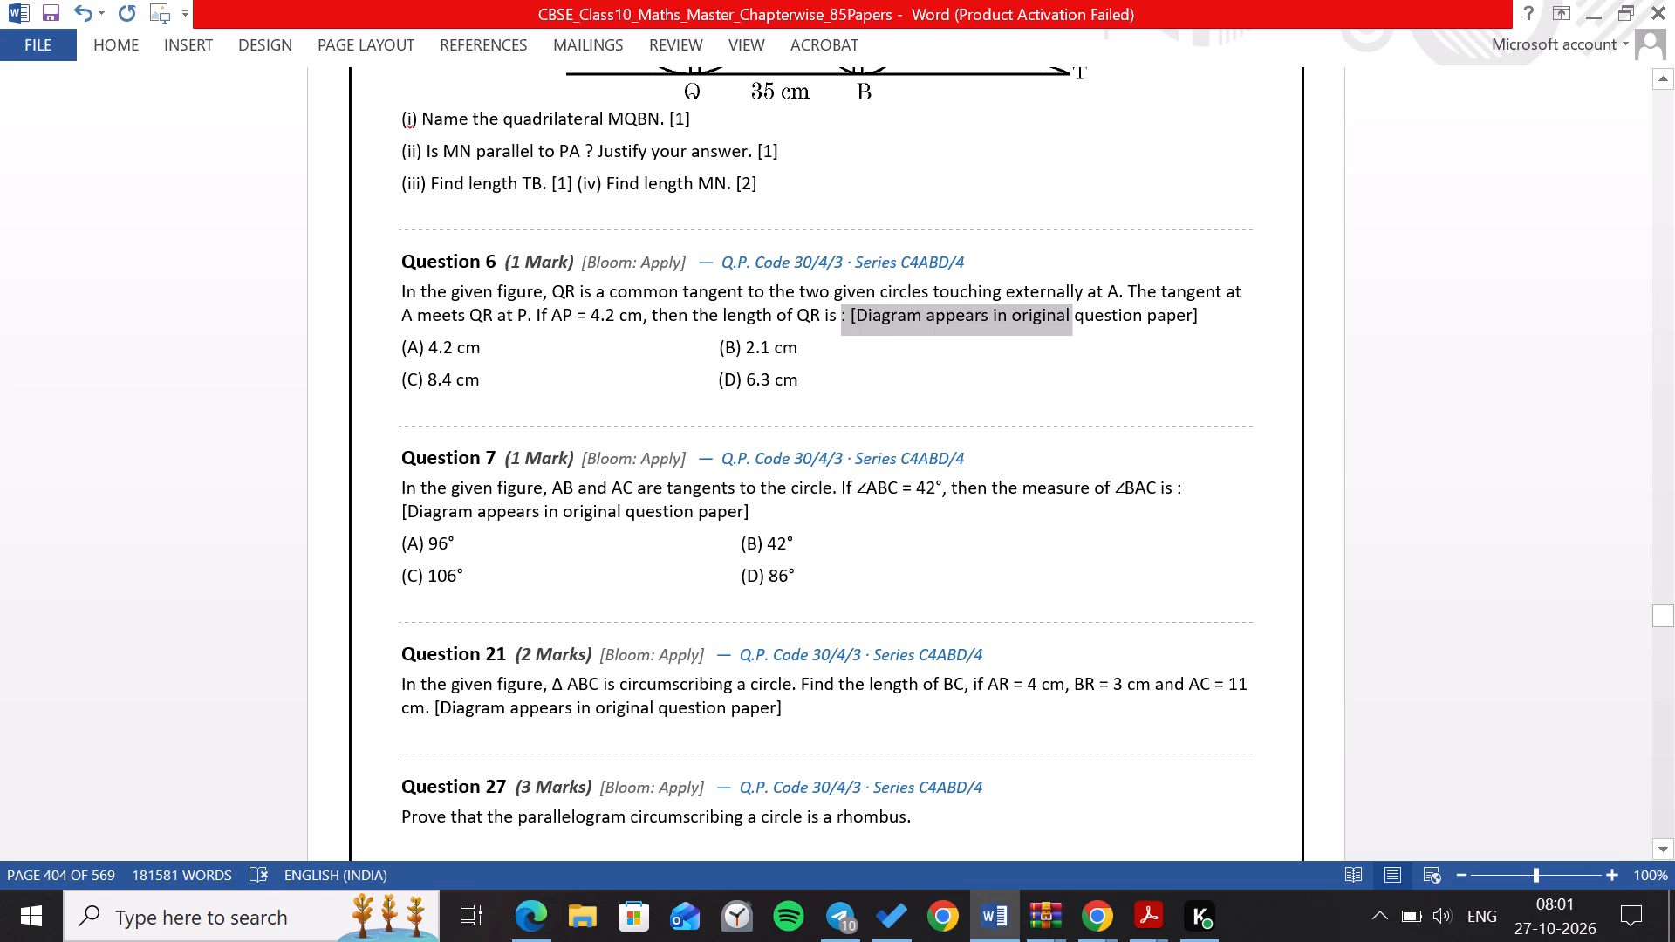
left_click_drag(1078, 323, 1206, 326)
key("BackSpace")
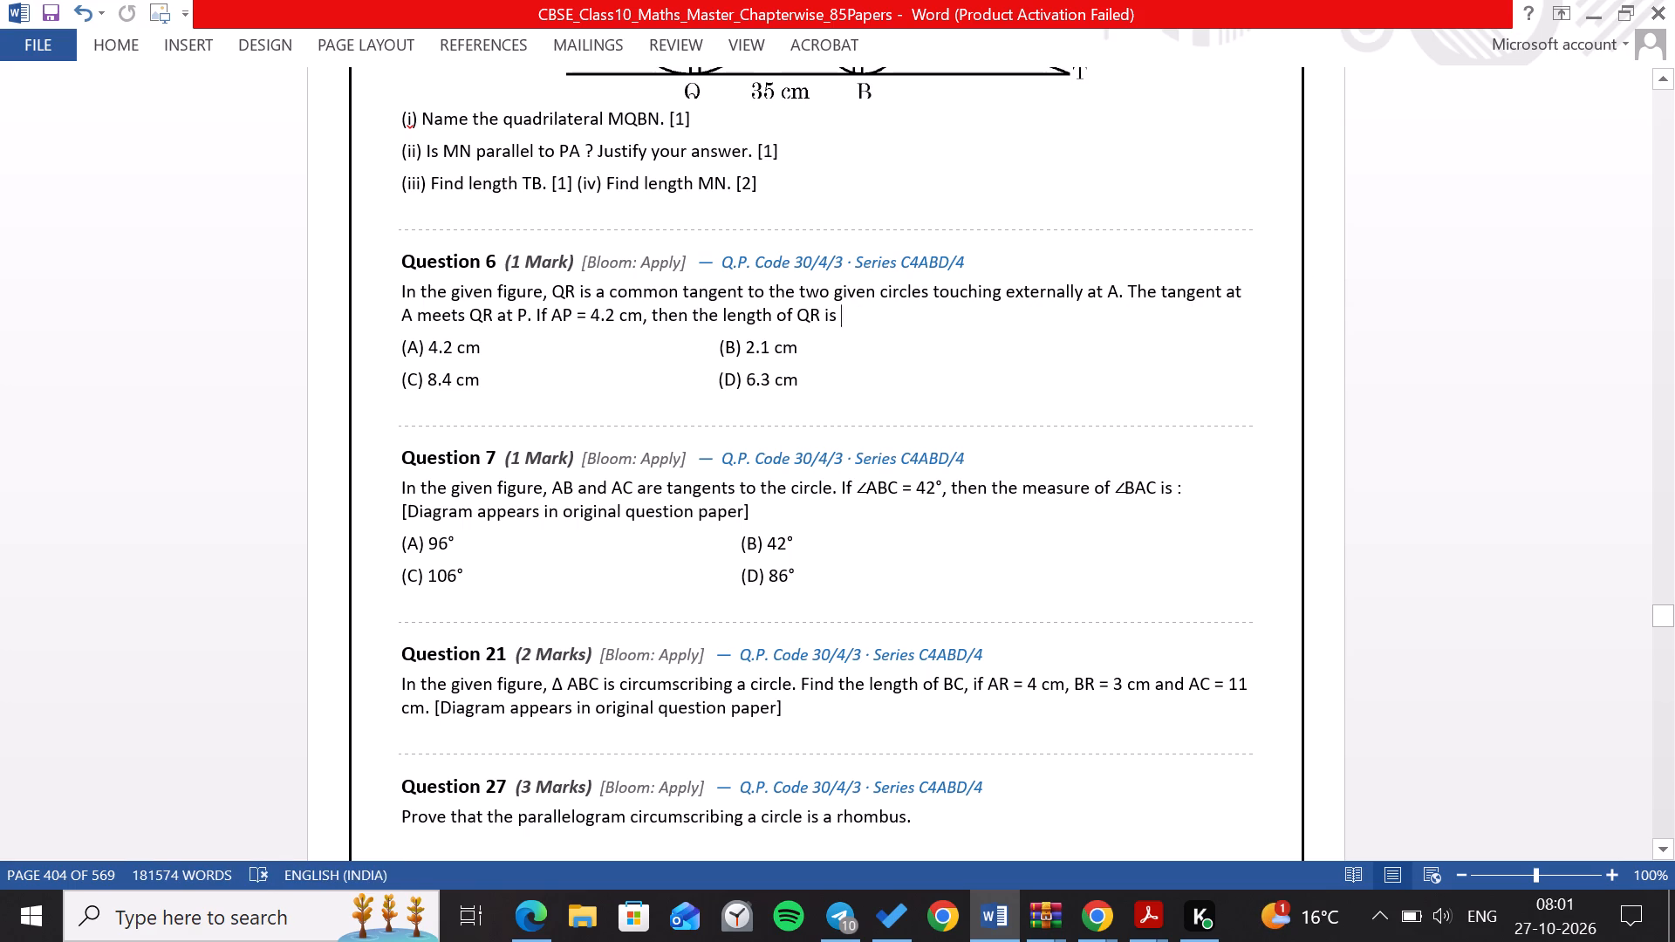
key("shift+colon")
key("Return")
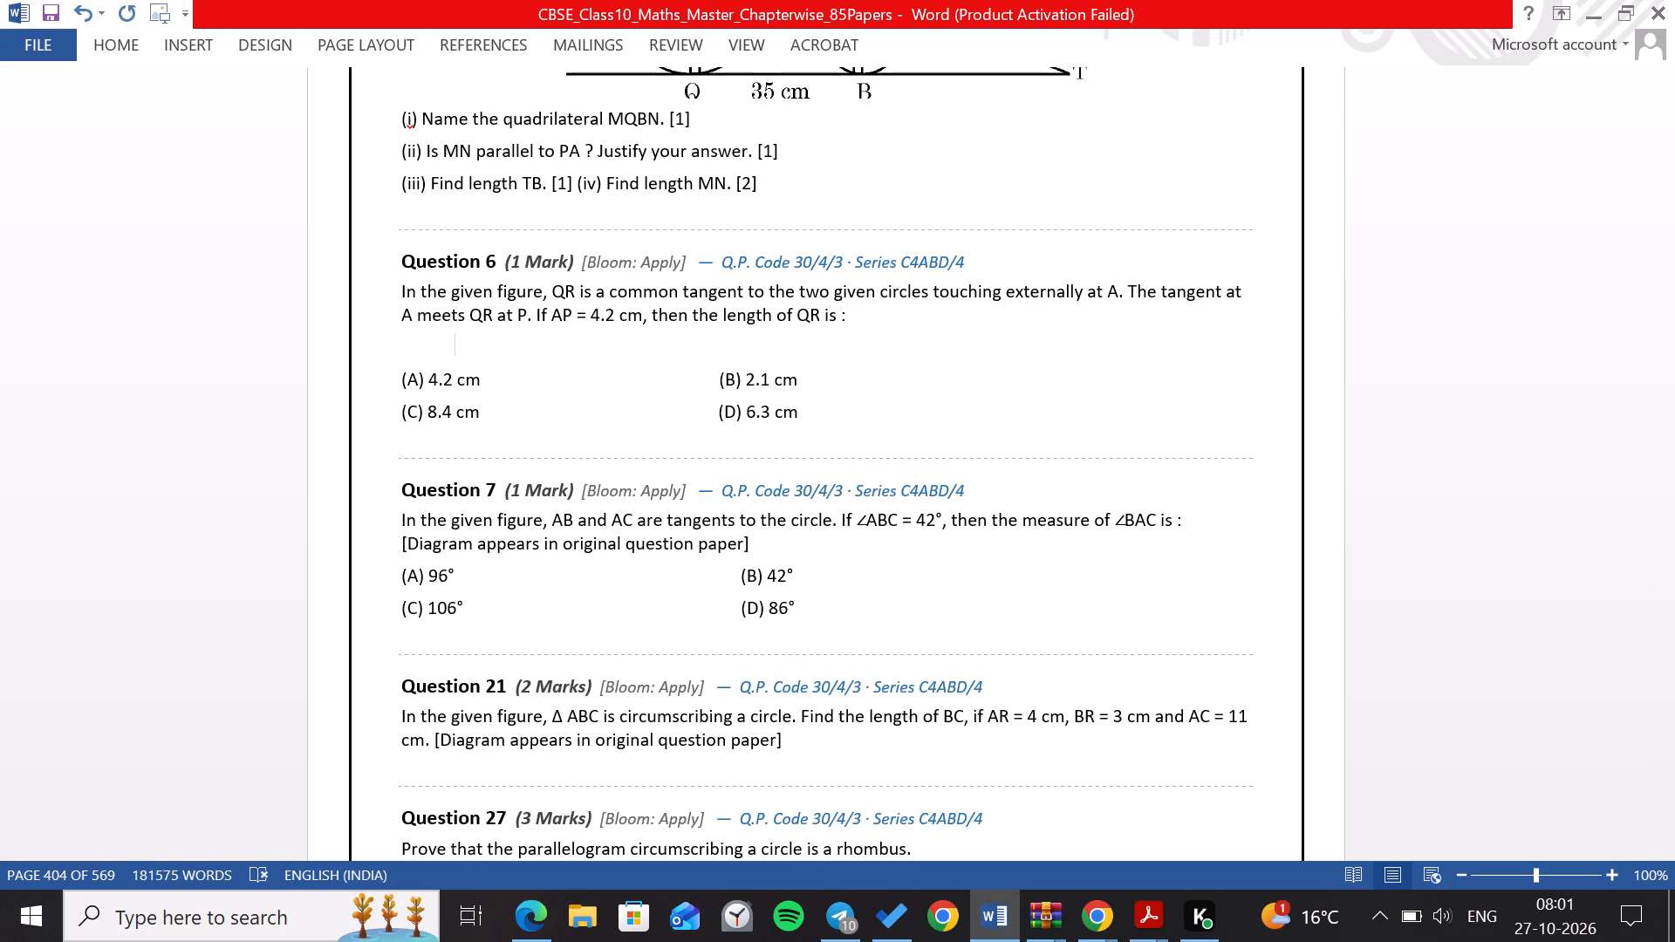
Insert the captured figure on Question 6's blank line, shrink it proportionally to about 60% of its size, and centre it.
key("ctrl+v")
left_click(713, 514)
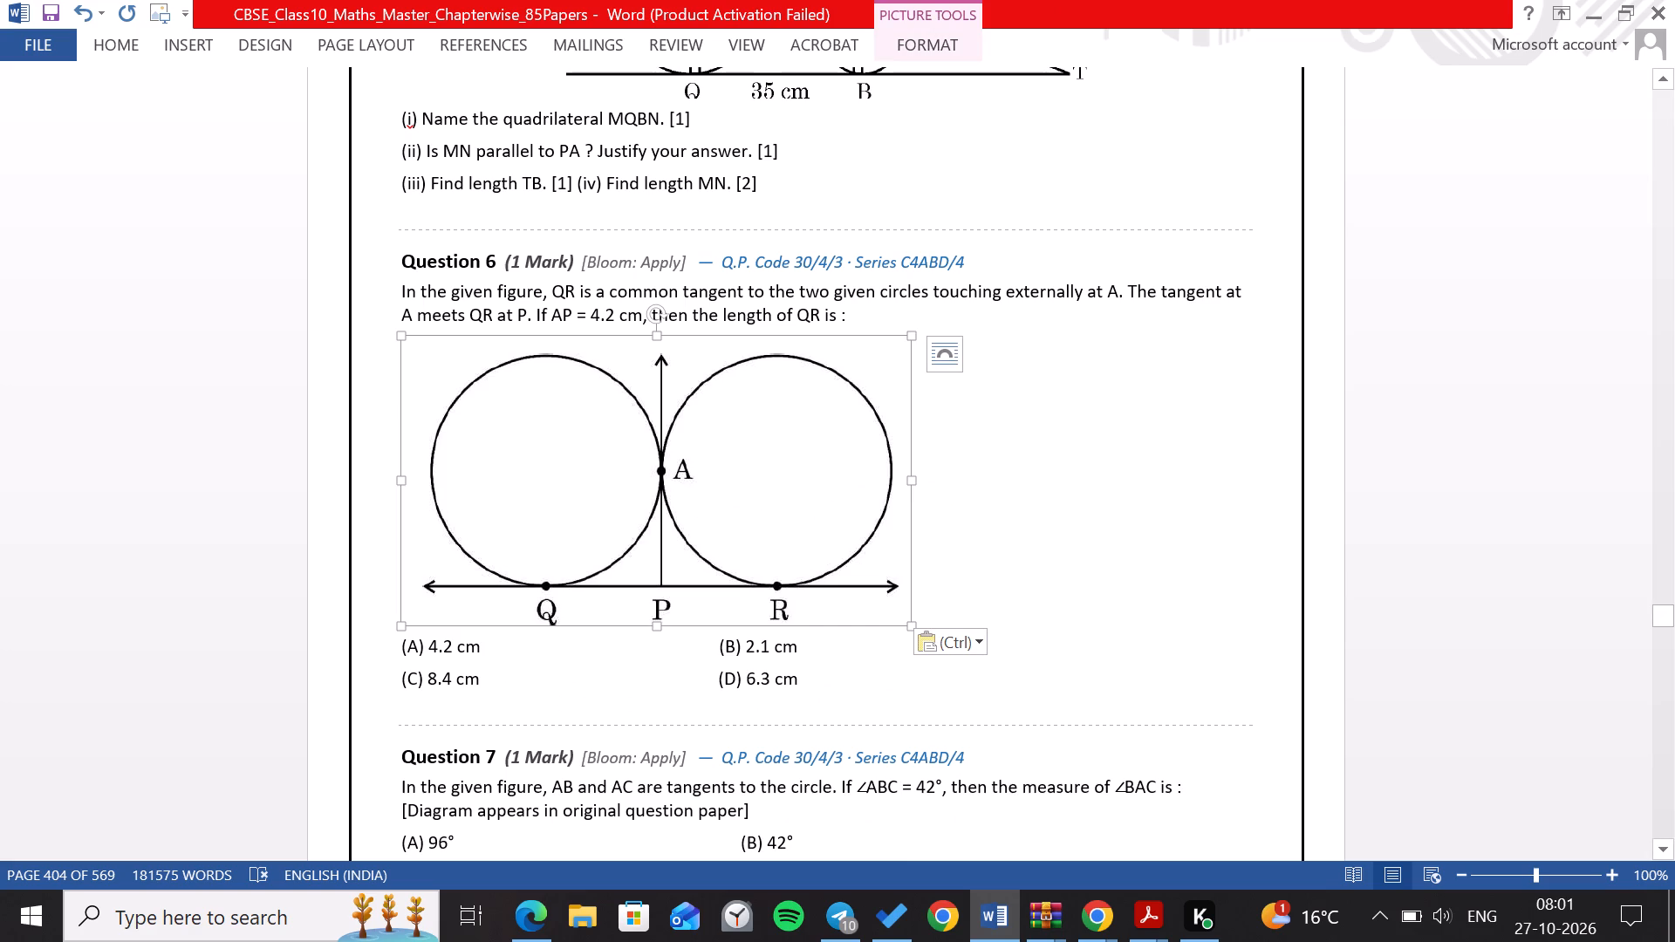
left_click_drag(908, 625, 709, 449)
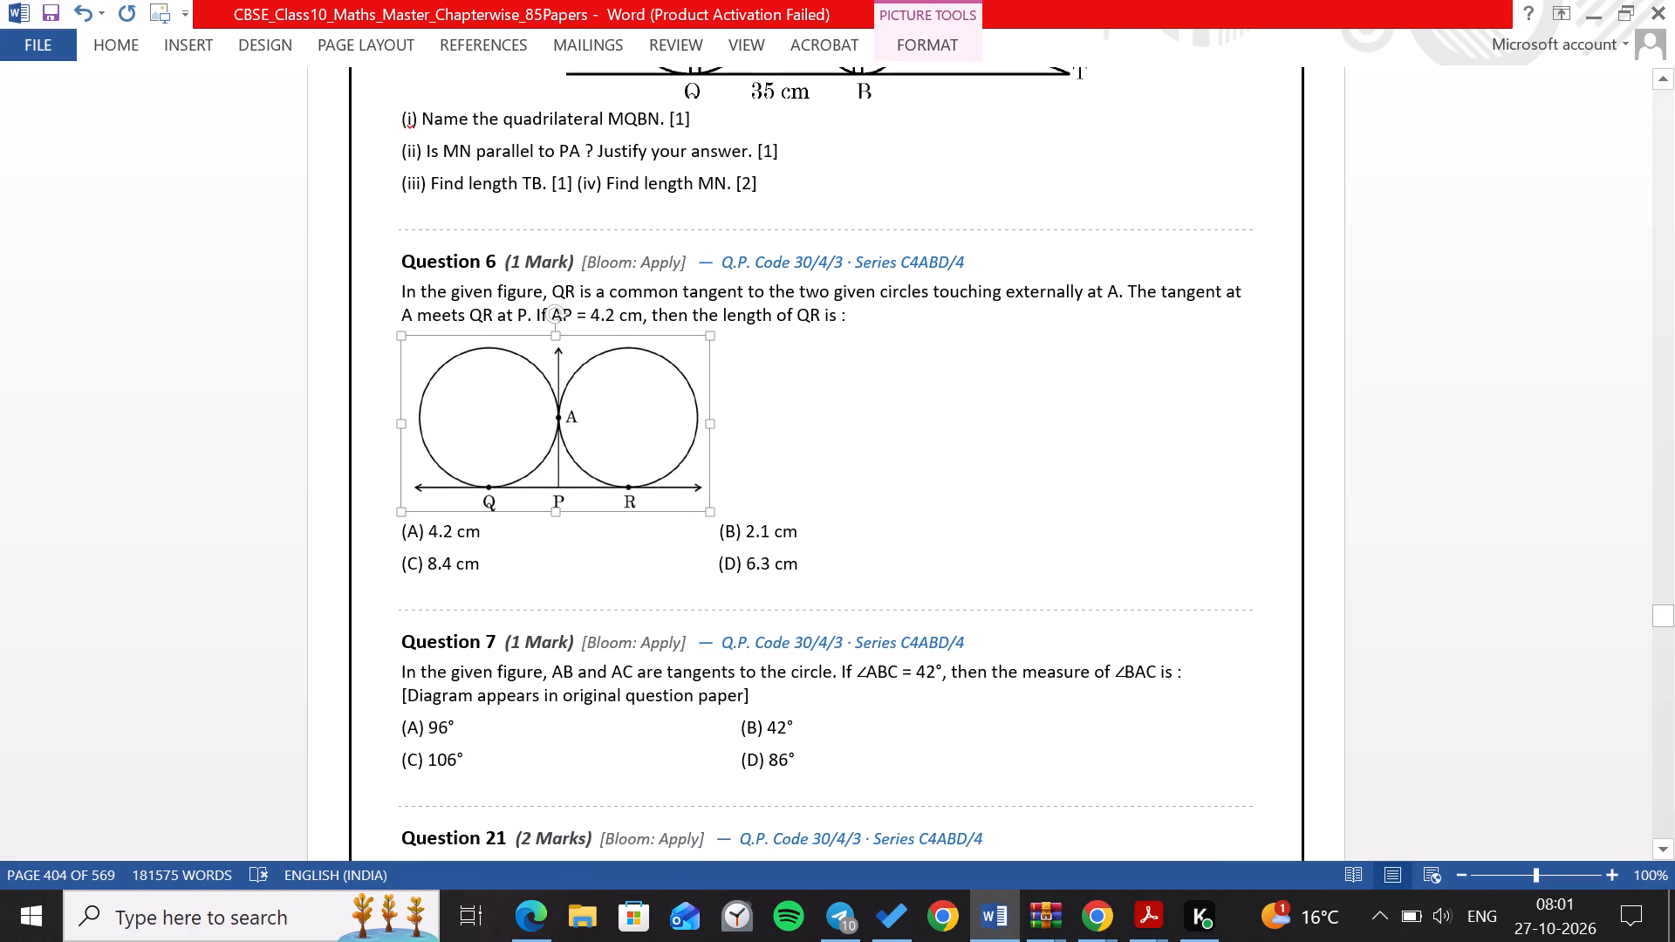
left_click_drag(709, 449, 716, 466)
left_click(139, 37)
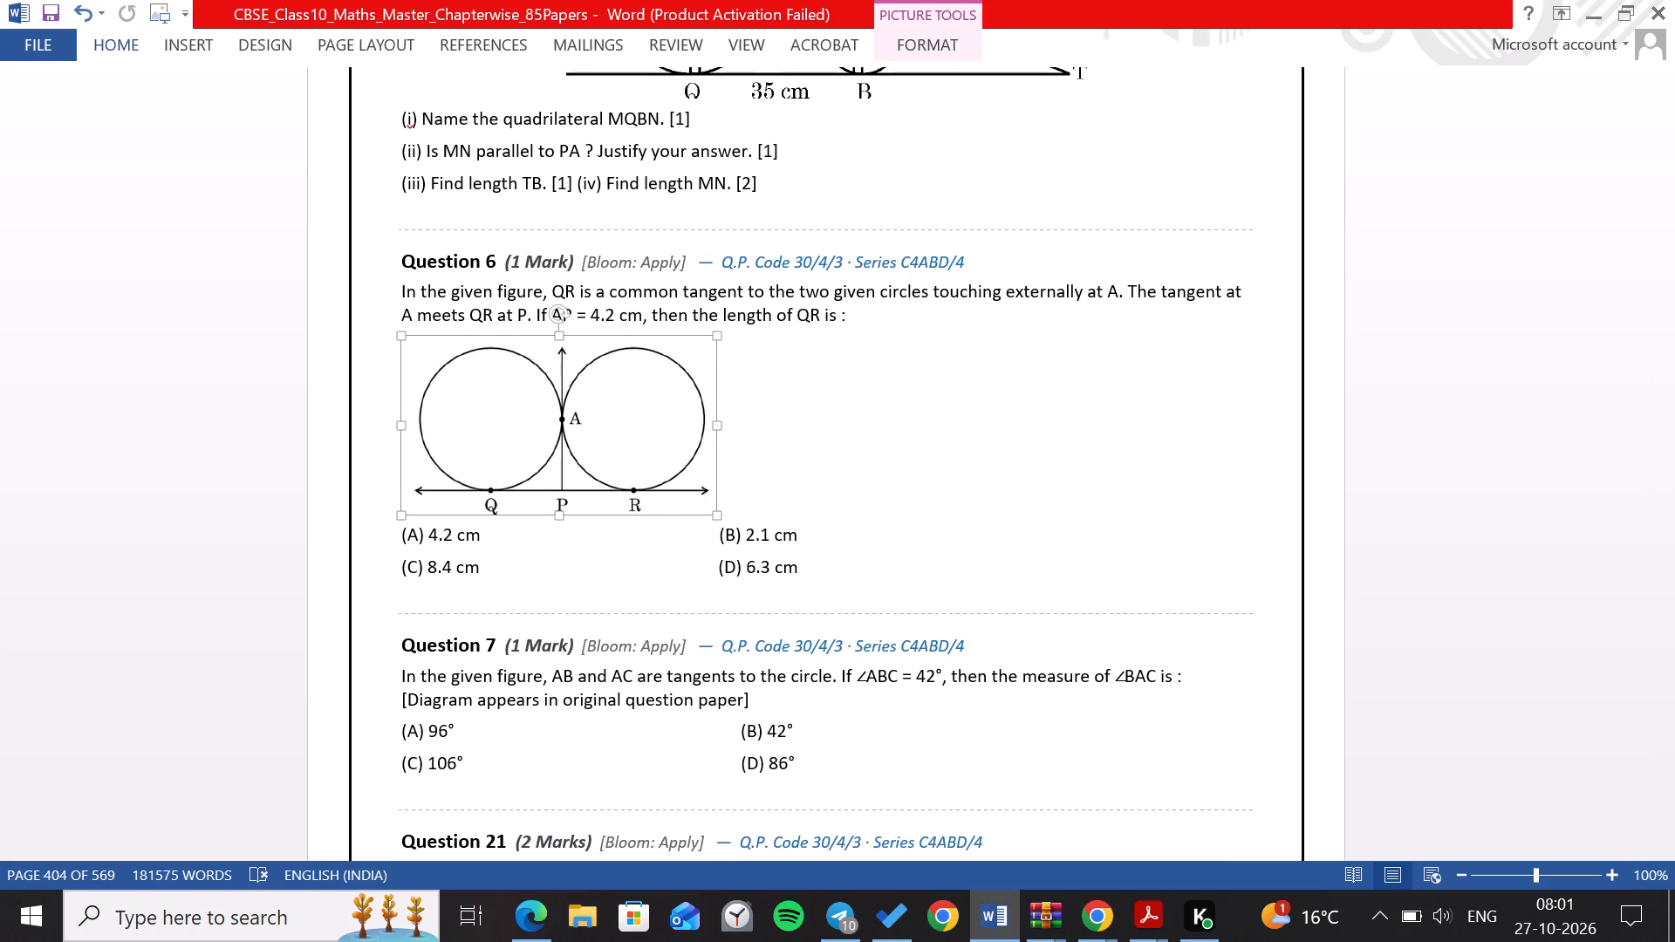
left_click(528, 128)
Return to the 30-4-3 paper in Acrobat and capture question 7's figure with tangents AB and AC and the full circle.
scroll(675, 419, "down", 12)
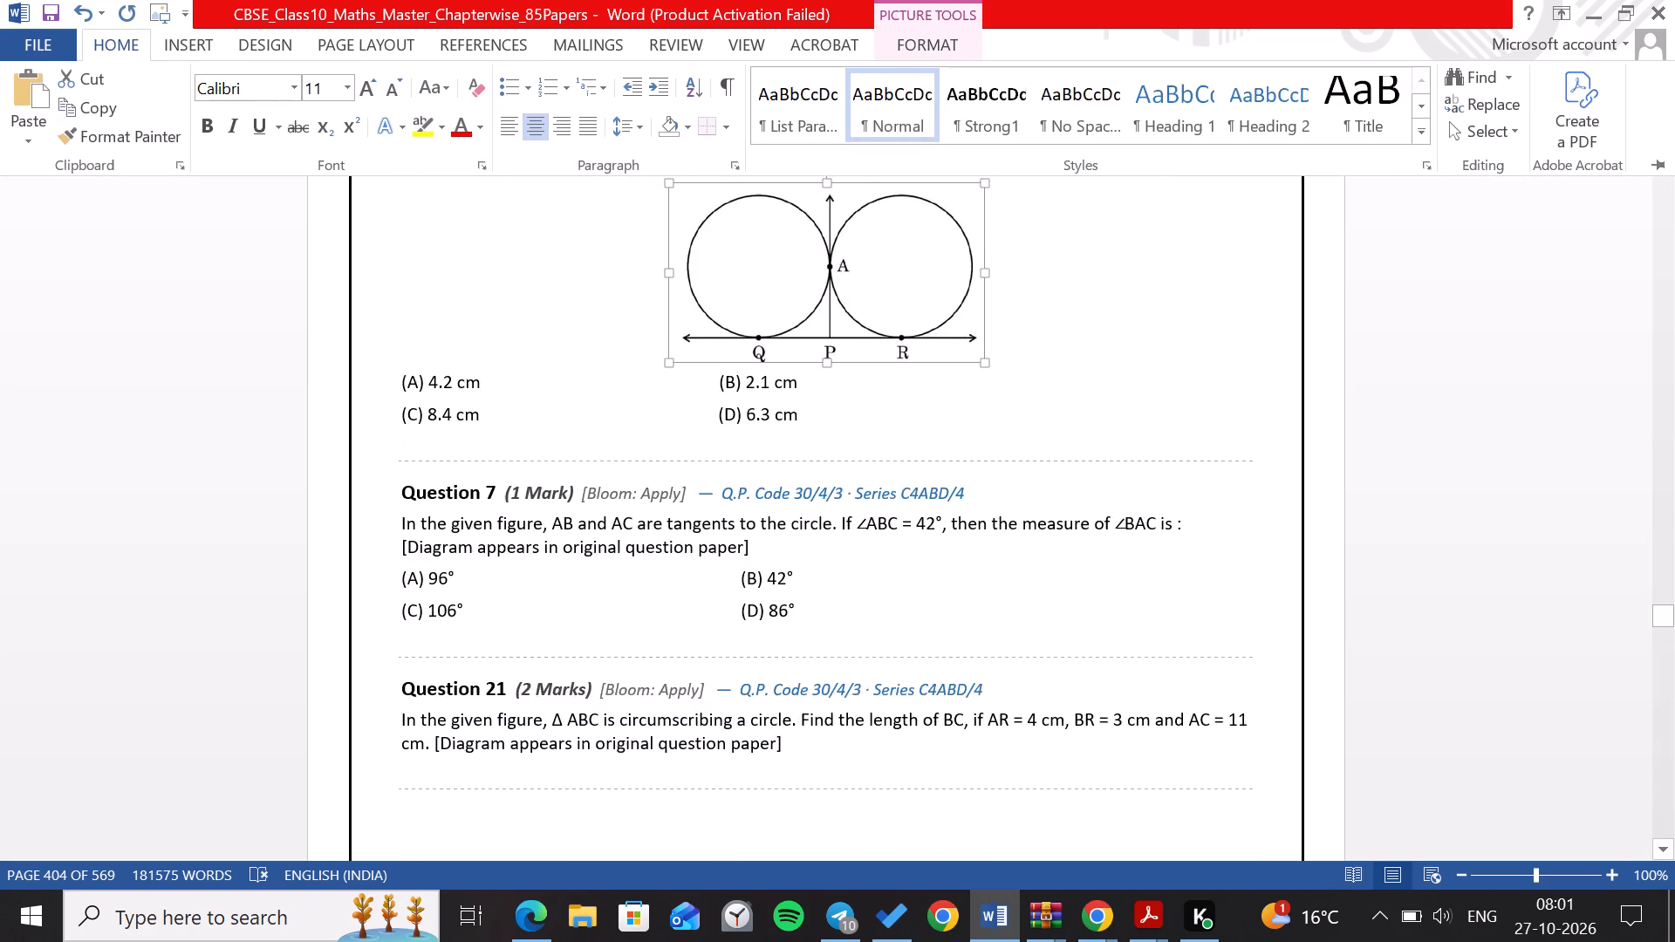
scroll(668, 453, "down", 5)
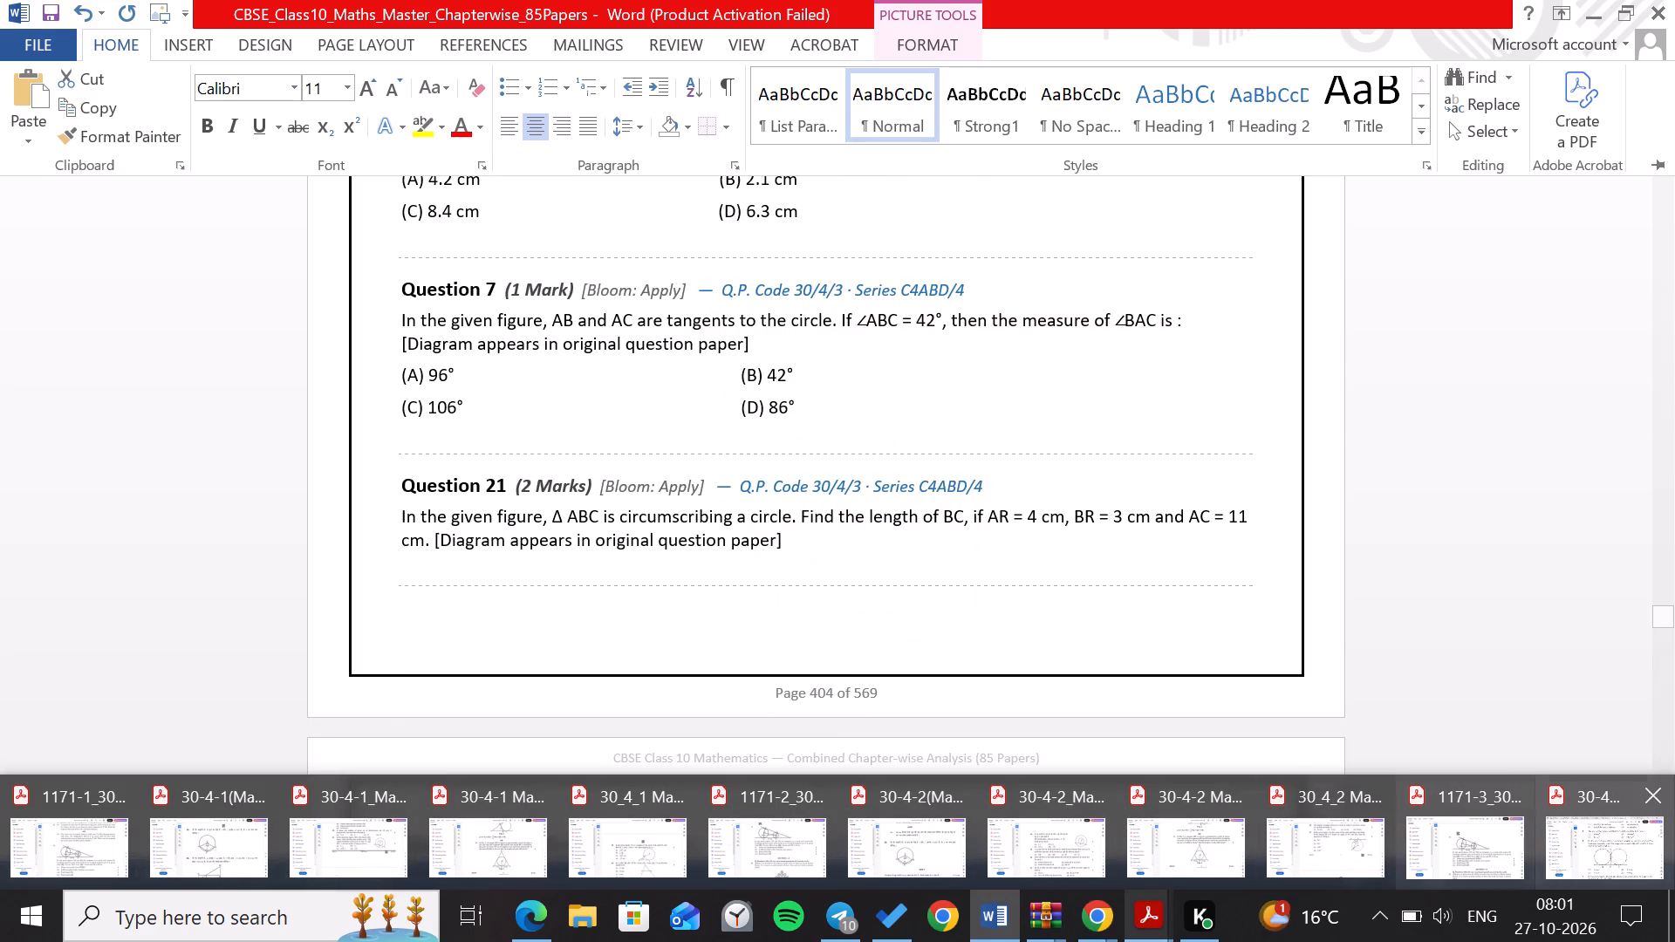
left_click(1610, 834)
scroll(1090, 714, "down", 14)
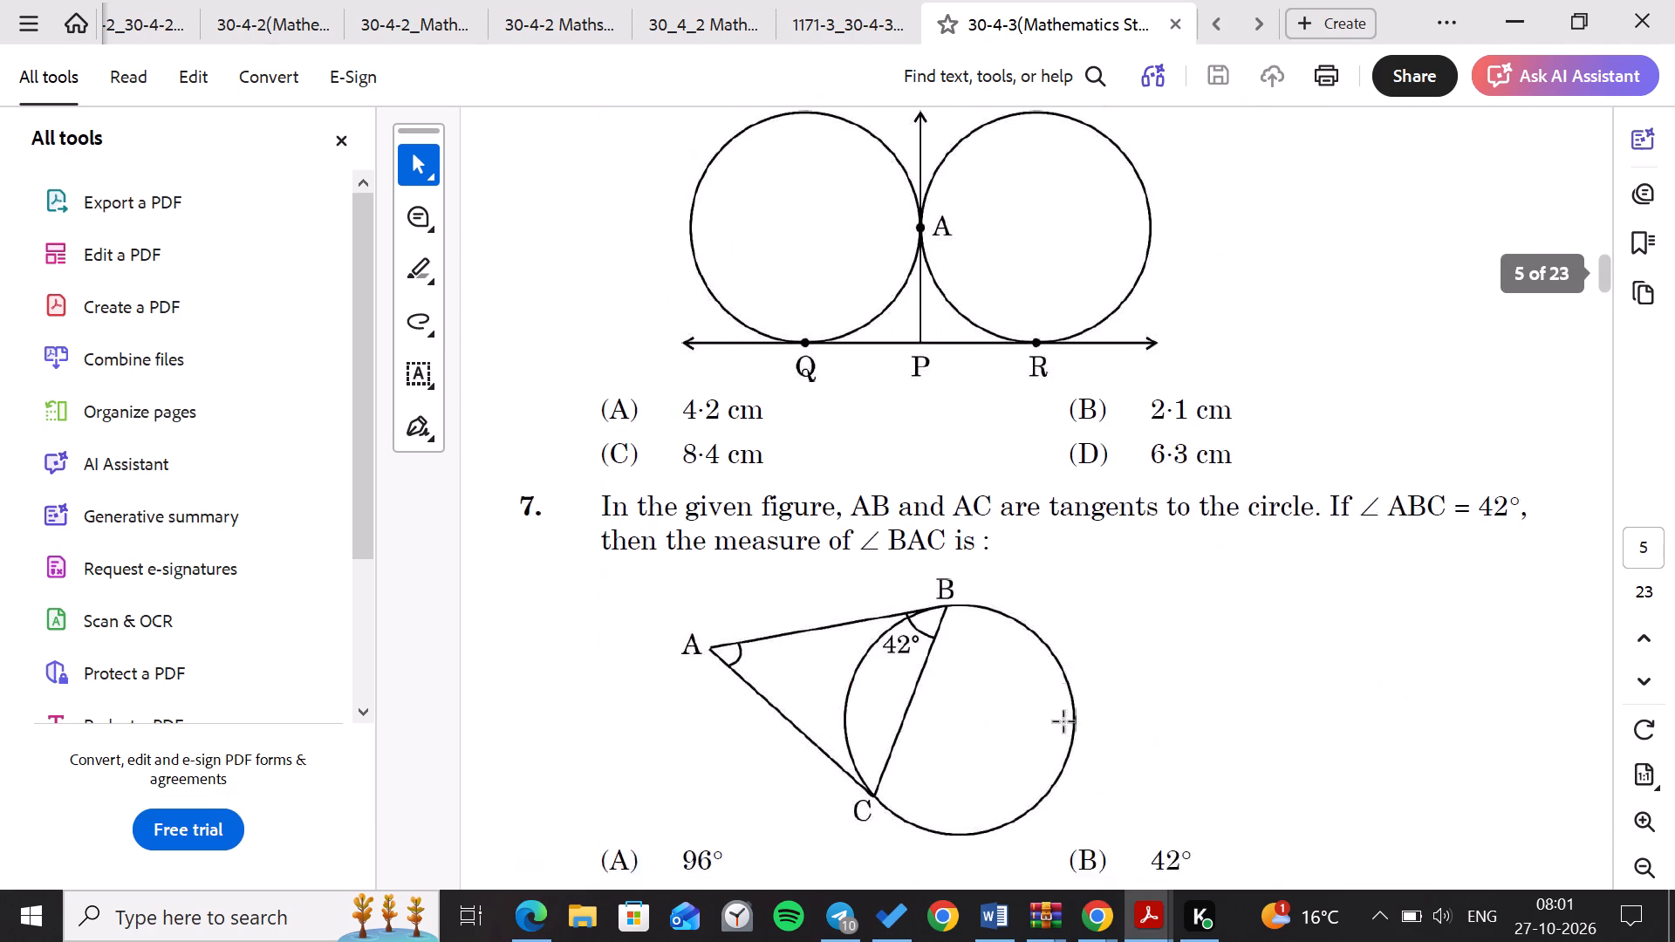
key("shift+super+s")
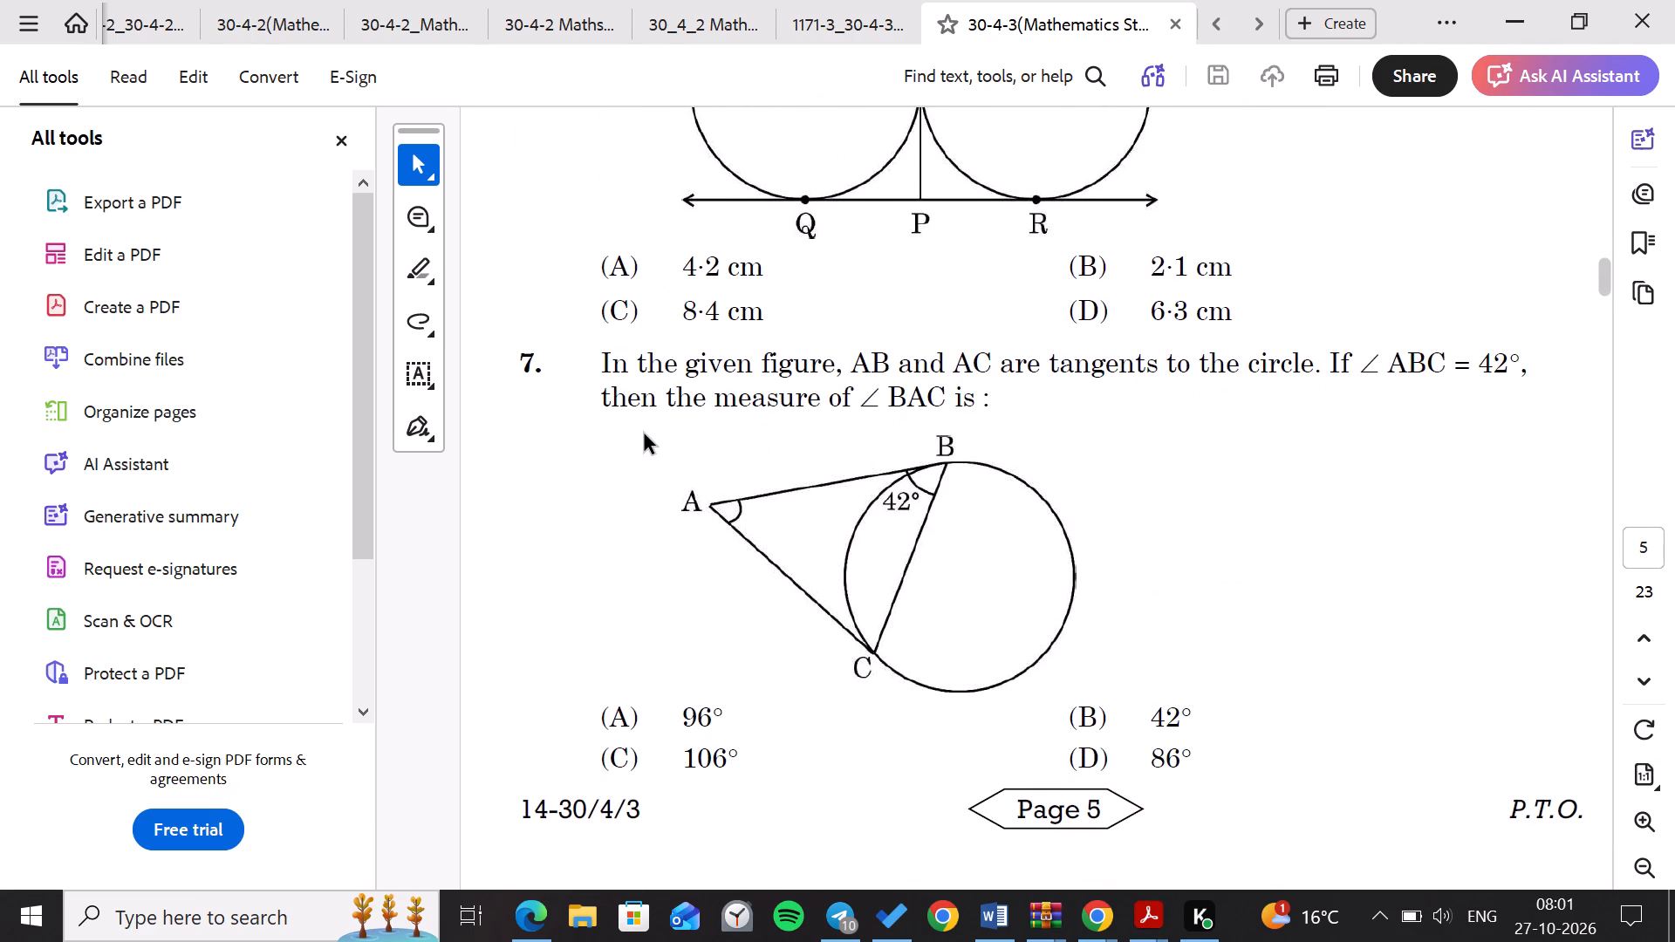
left_click_drag(666, 421, 1094, 709)
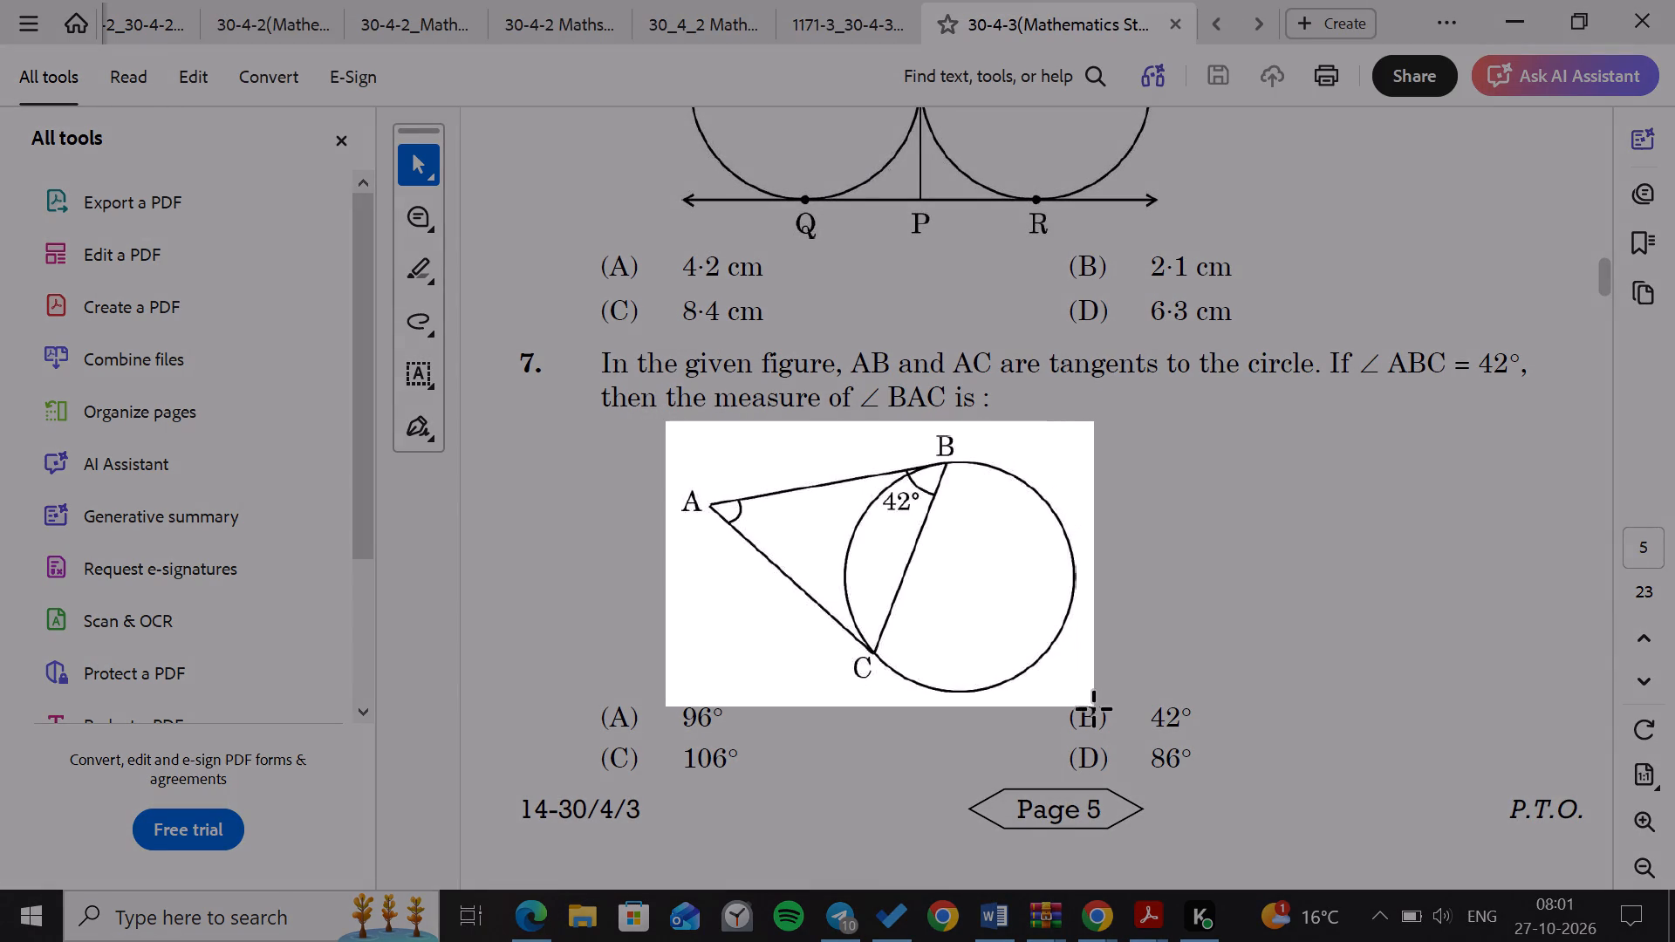
left_click_drag(1094, 709, 1094, 698)
Switch to Word and delete Question 7's bracketed diagram note, leaving a new blank line below the question text.
left_click(1005, 908)
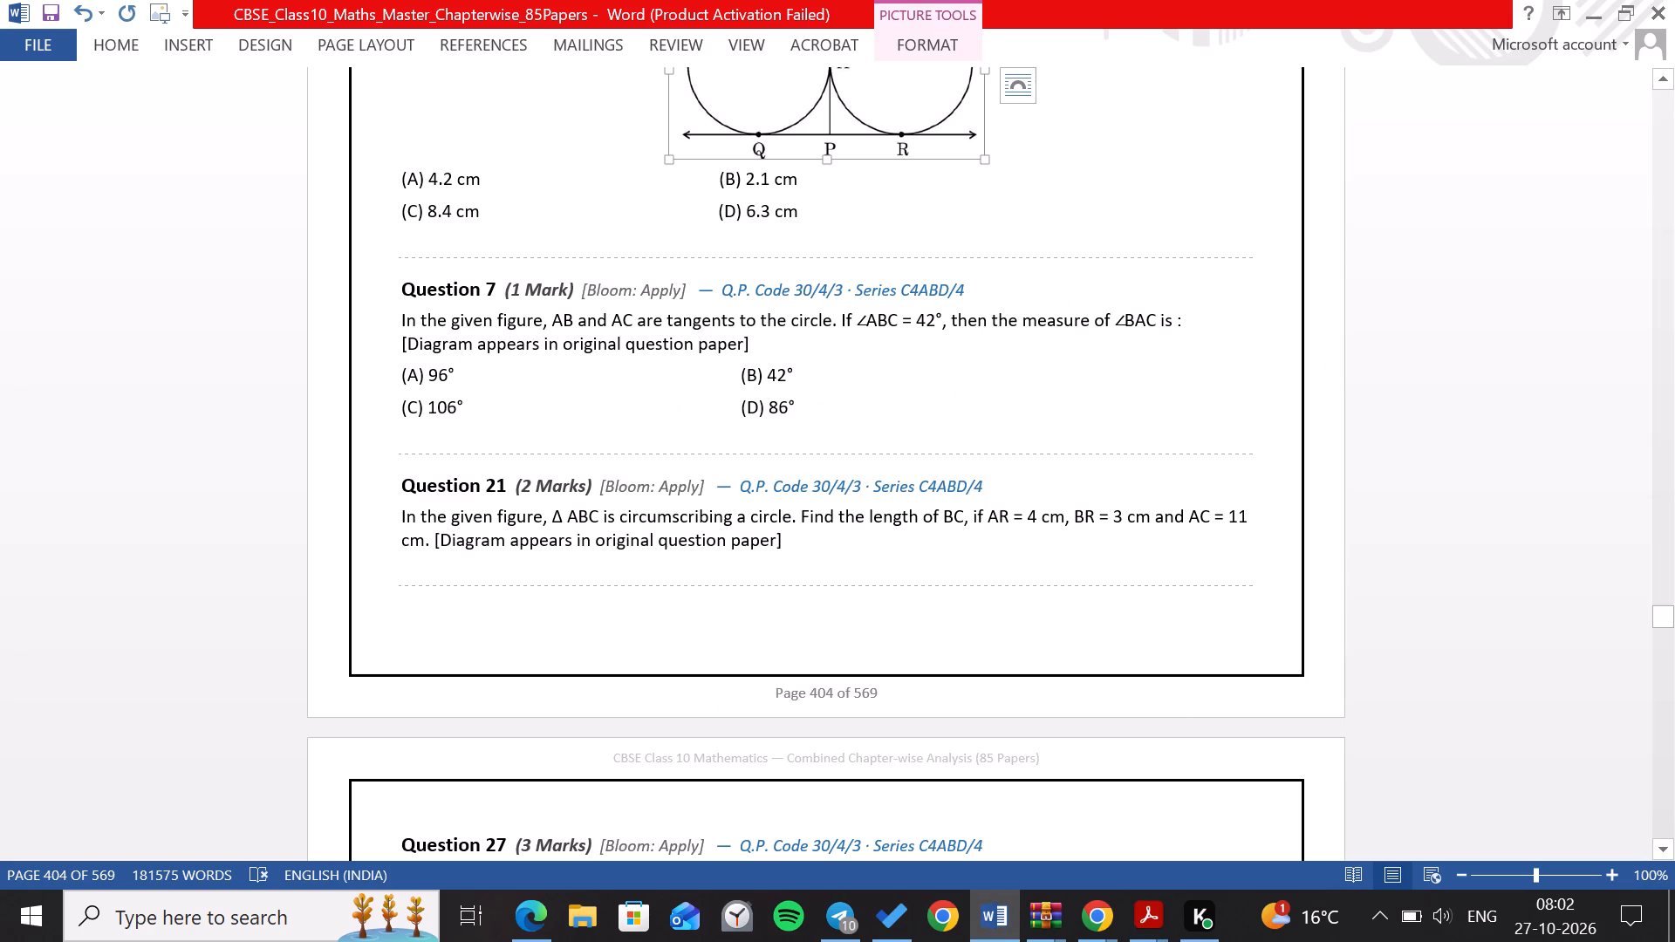
left_click_drag(402, 343, 753, 356)
key("BackSpace")
key("Return")
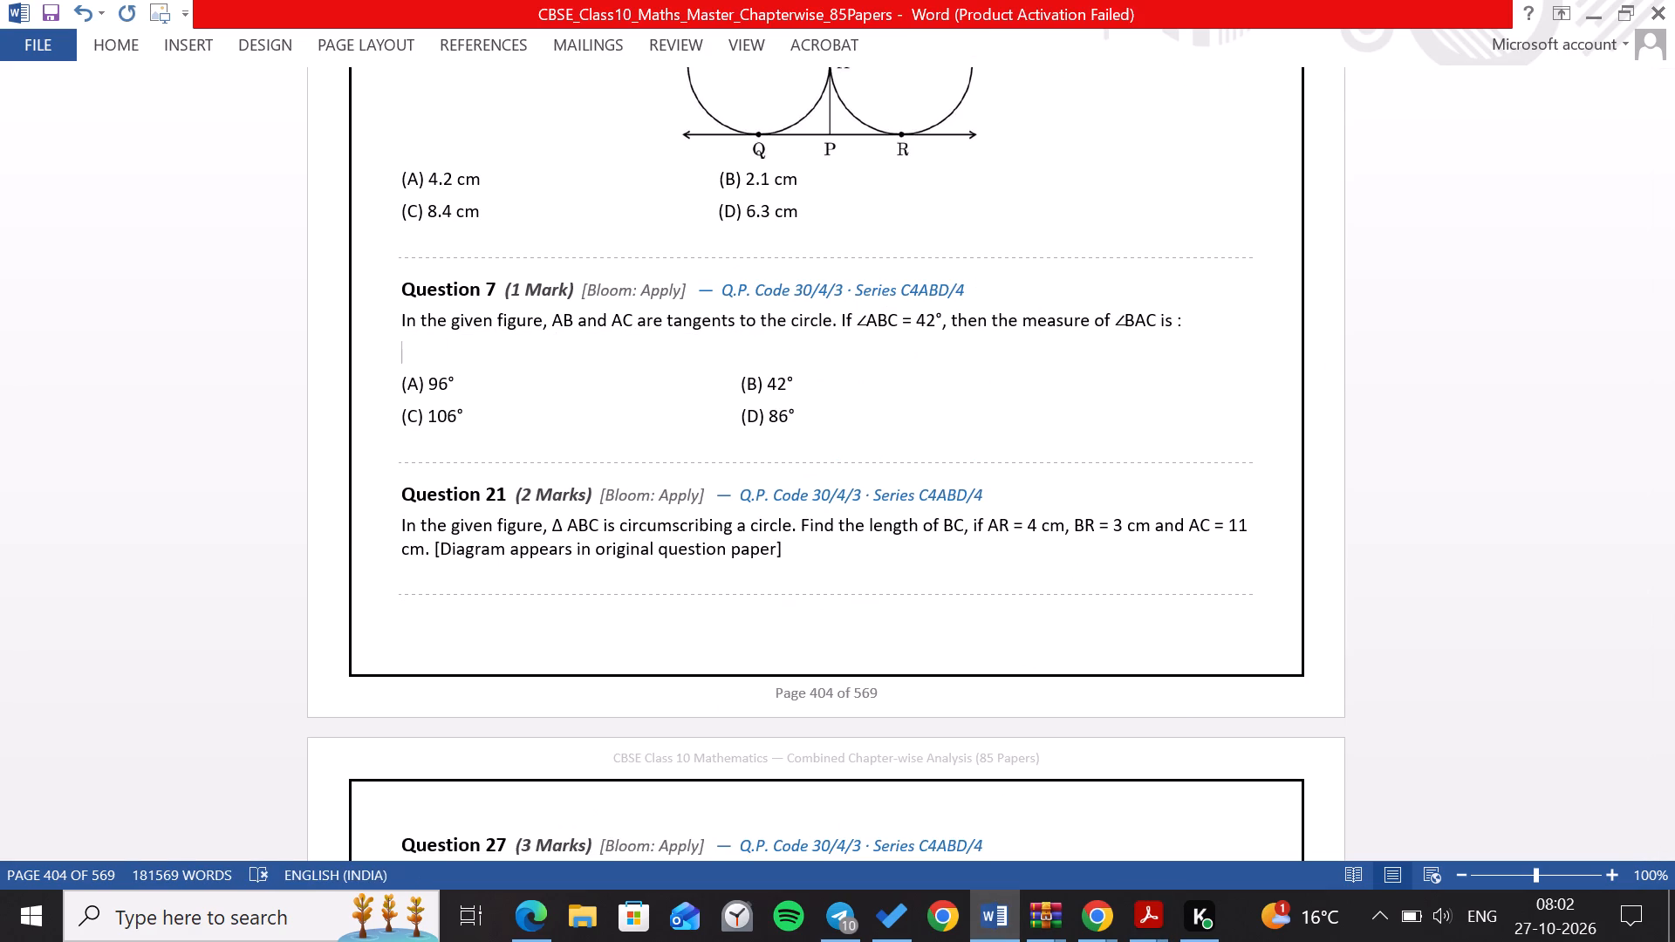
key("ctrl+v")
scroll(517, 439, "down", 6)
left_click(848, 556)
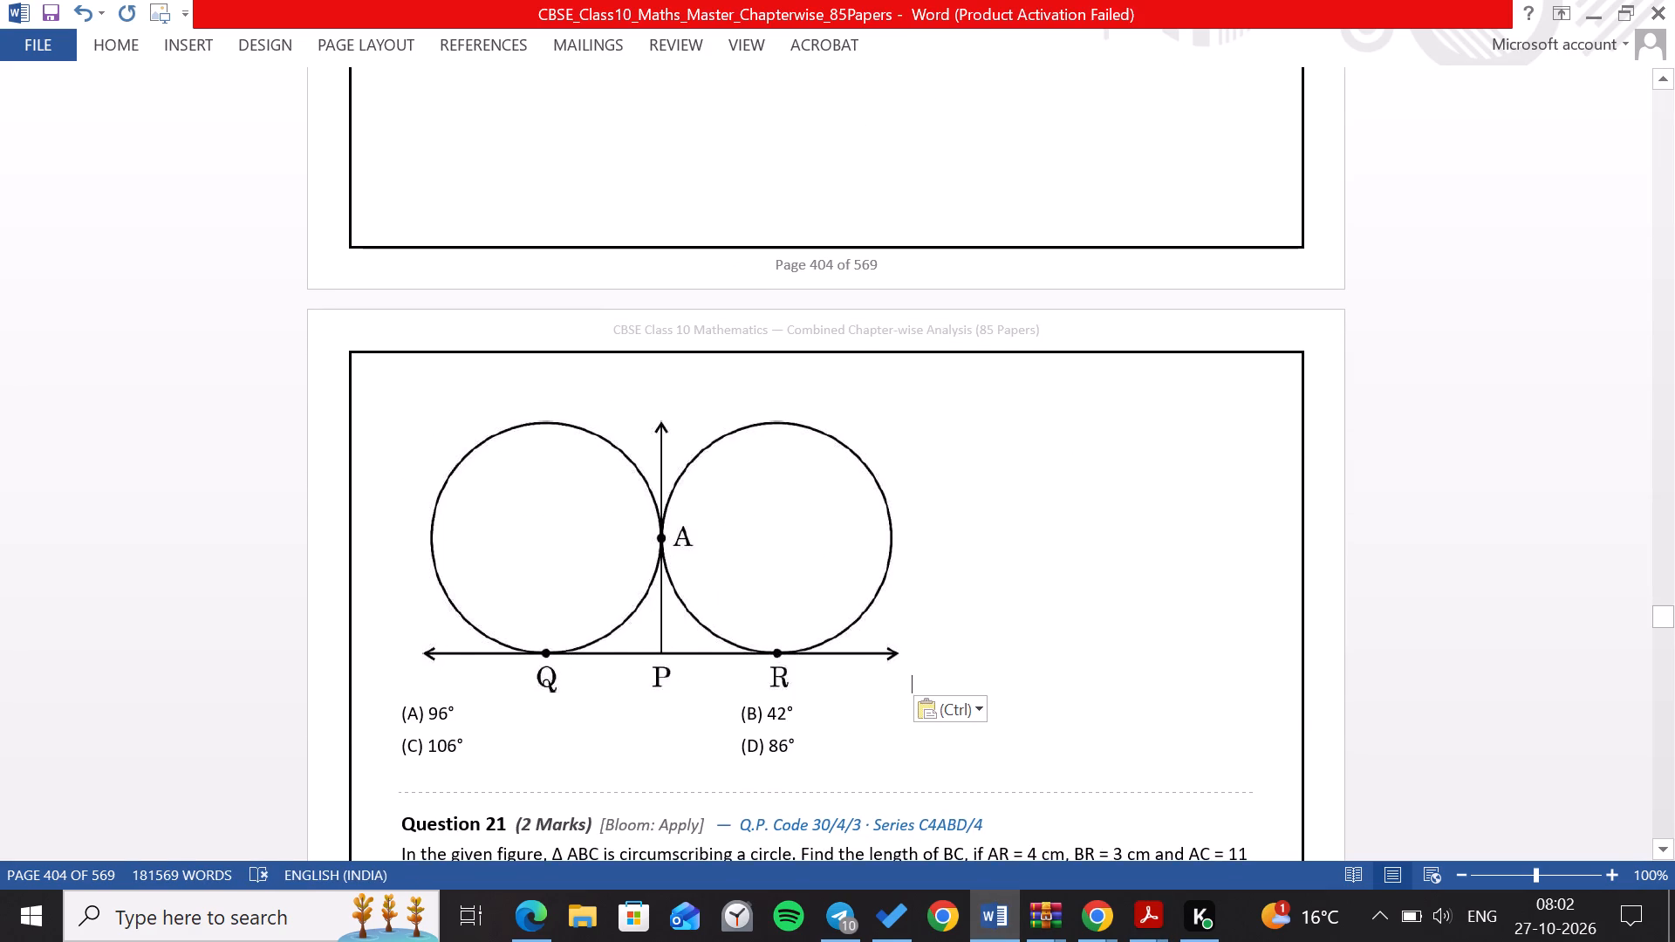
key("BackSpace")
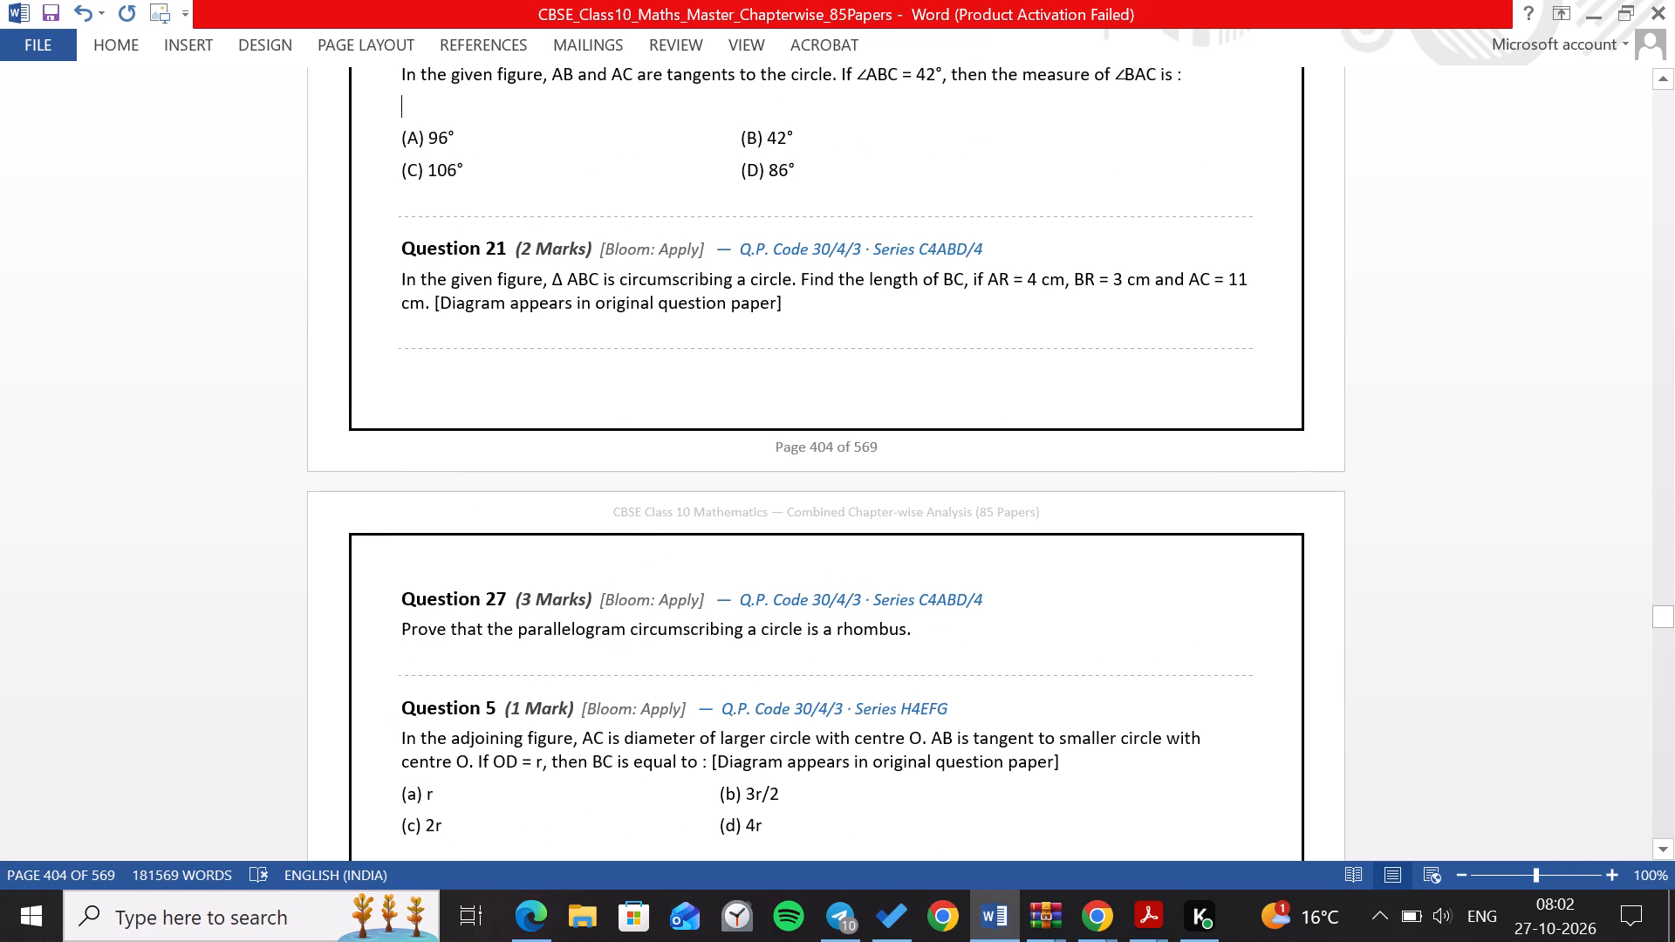
Insert the captured tangents figure on Question 7's blank line, shrink it proportionally to about 64% of its size, and centre it.
key("ctrl+v")
left_click(538, 271)
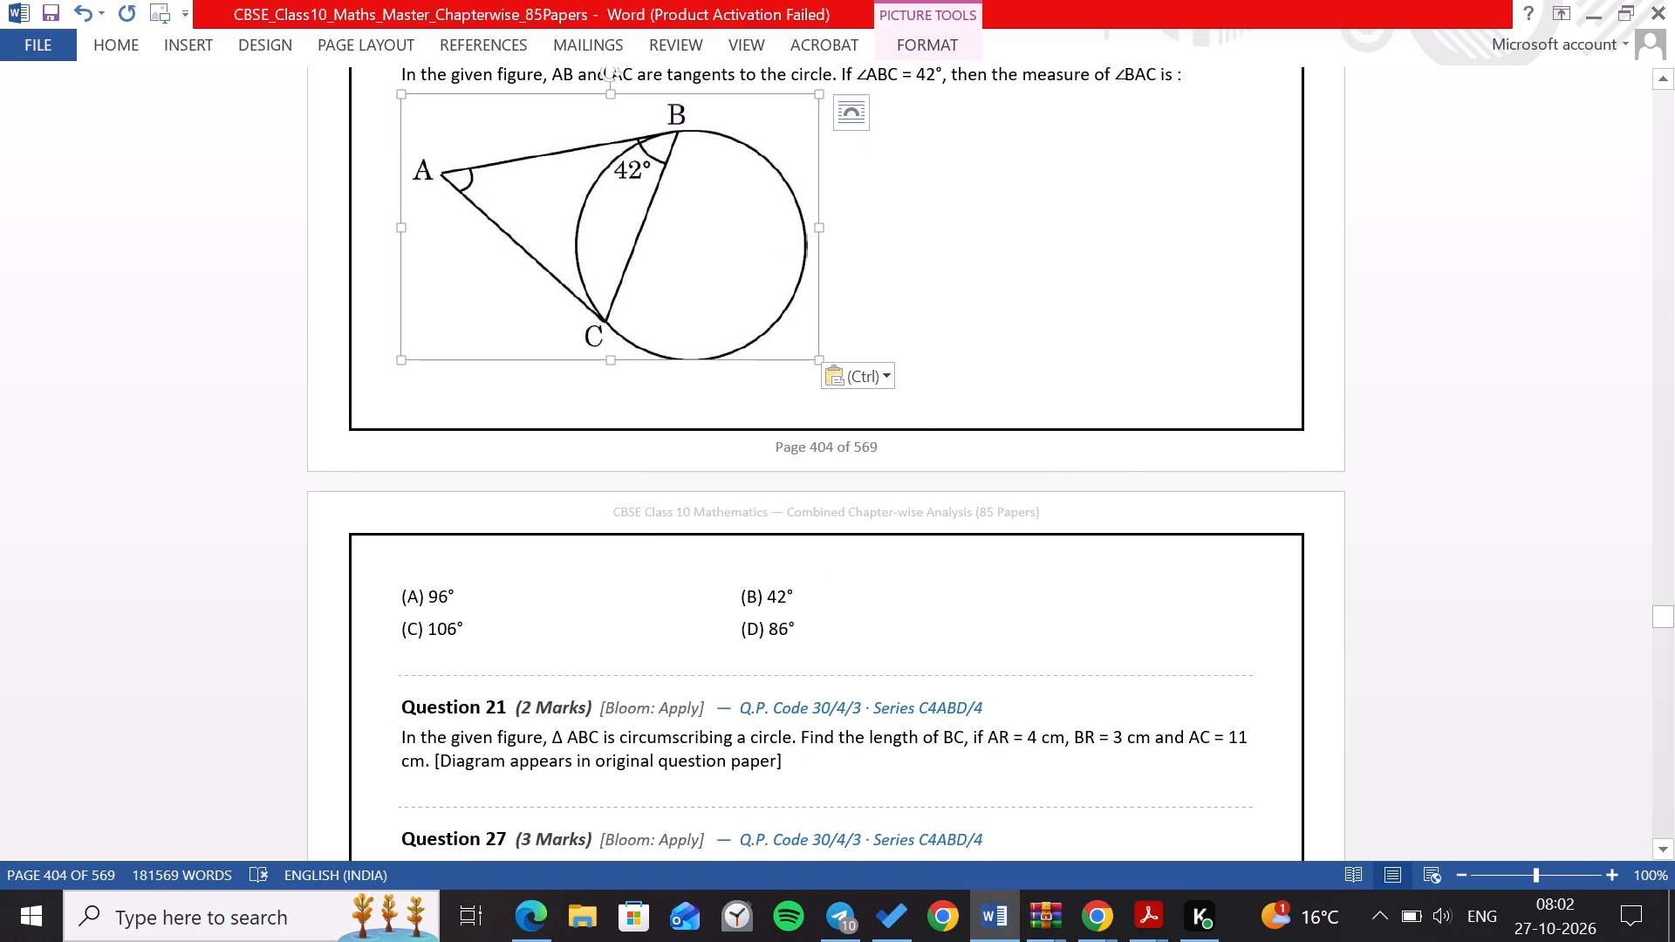
left_click_drag(817, 362, 666, 230)
left_click(99, 50)
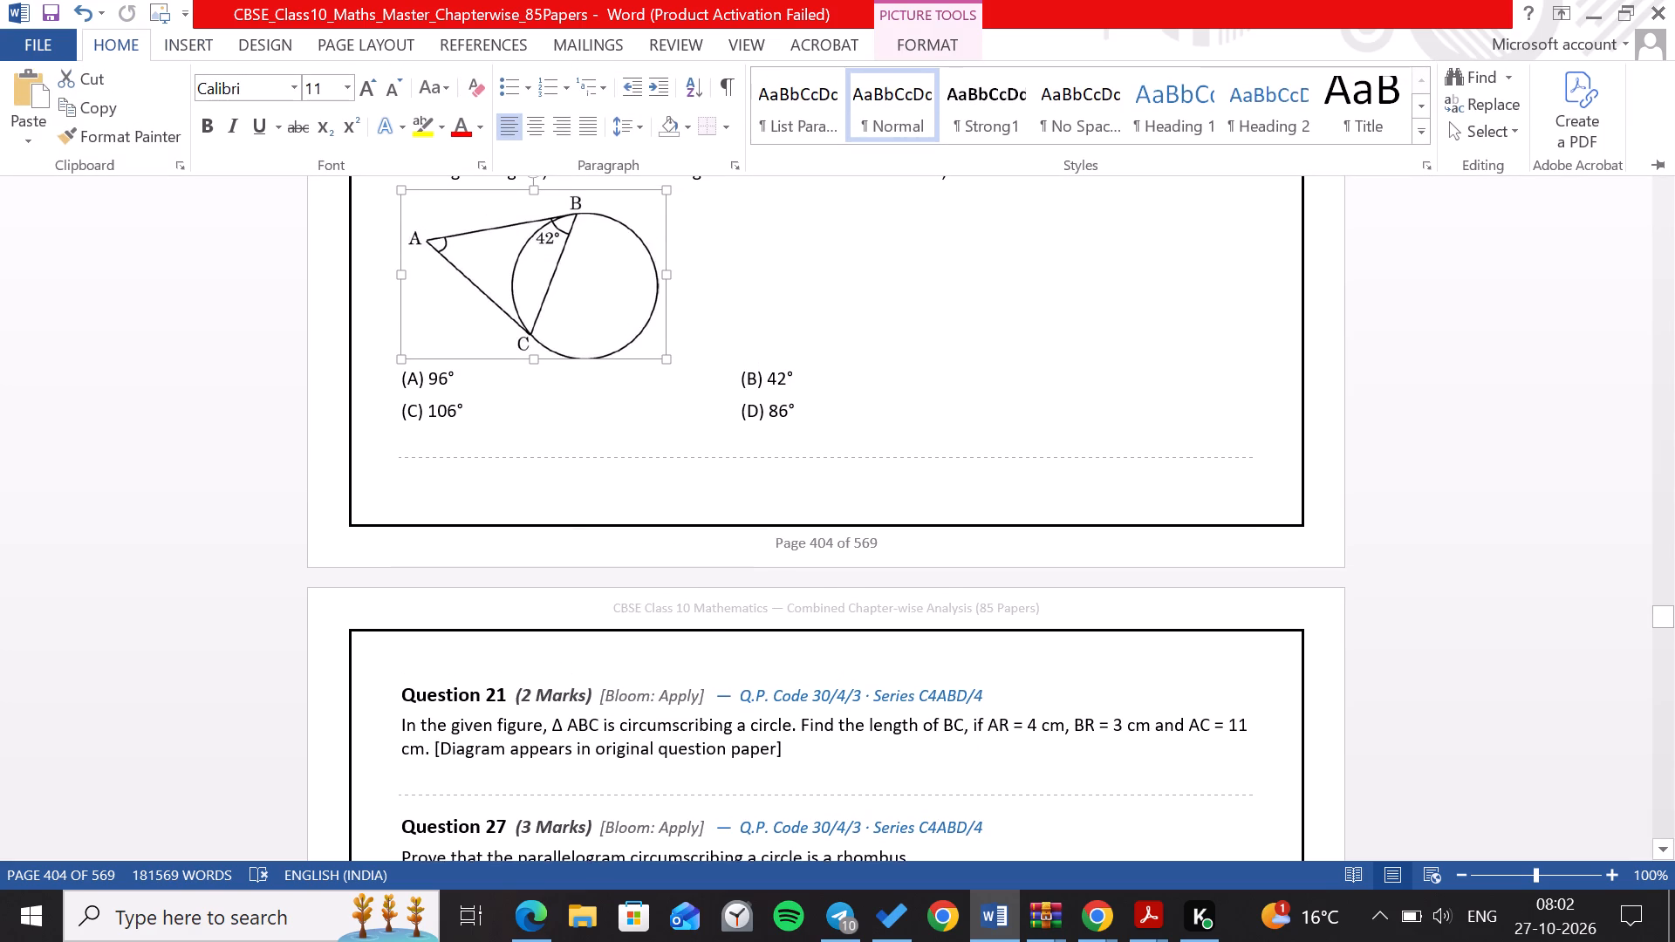
left_click(528, 124)
Return to the 30-4-3 paper in Acrobat and capture question 21's figure of triangle ABC around the circle, including all length labels.
scroll(523, 428, "down", 18)
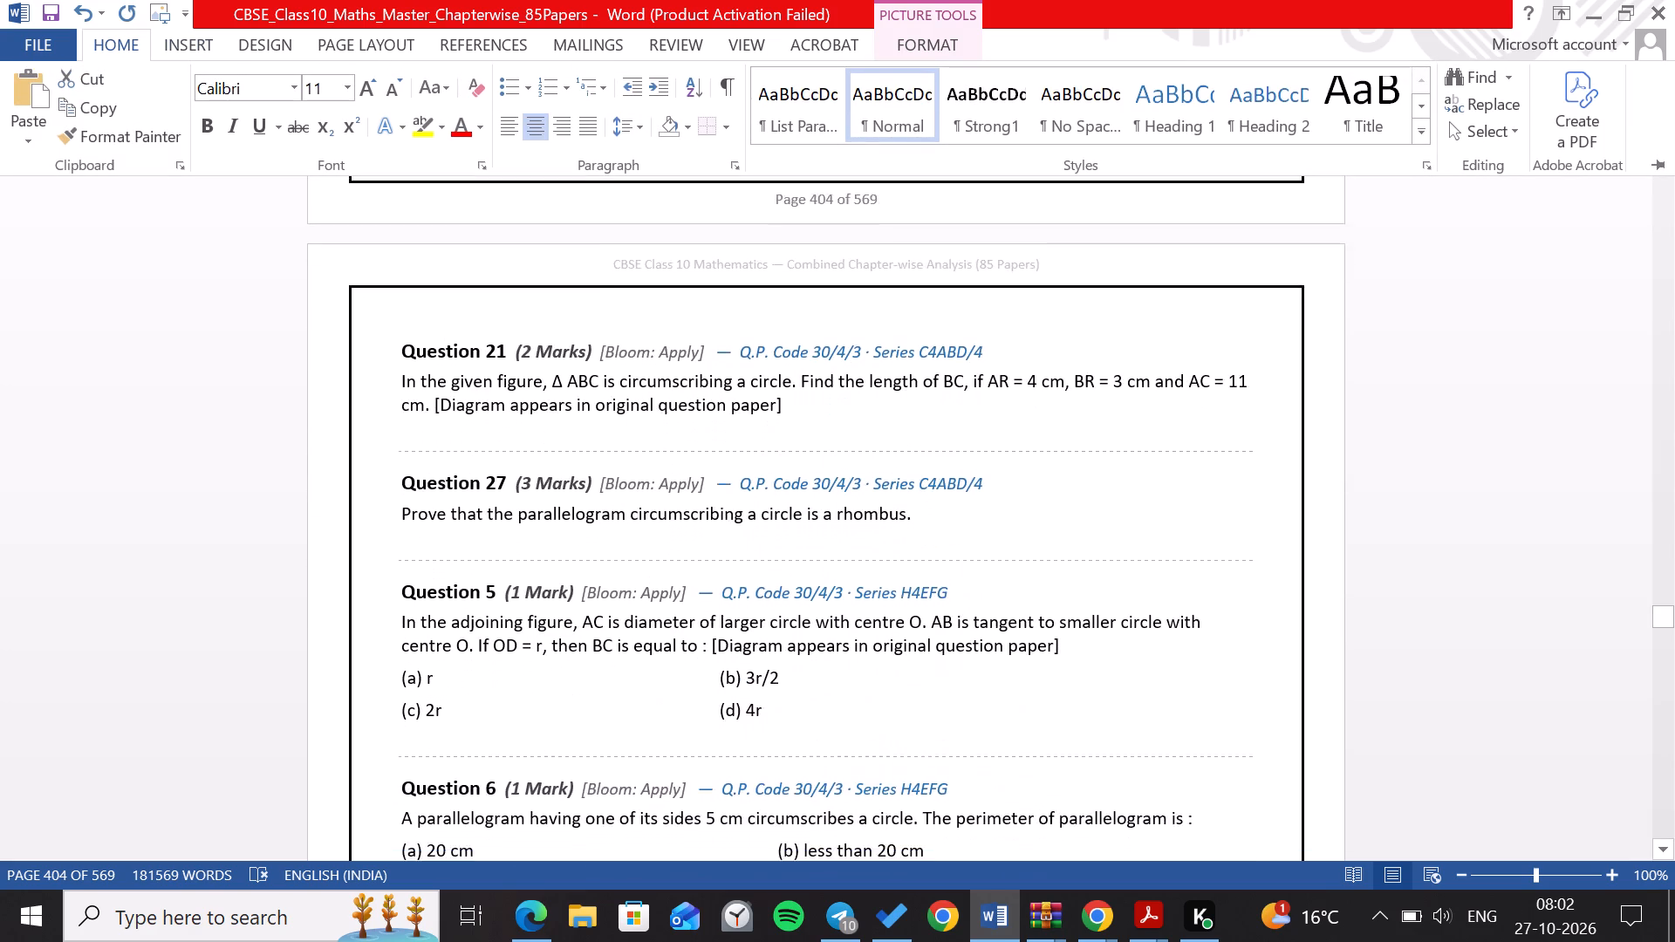
scroll(520, 449, "down", 5)
scroll(671, 583, "down", 2)
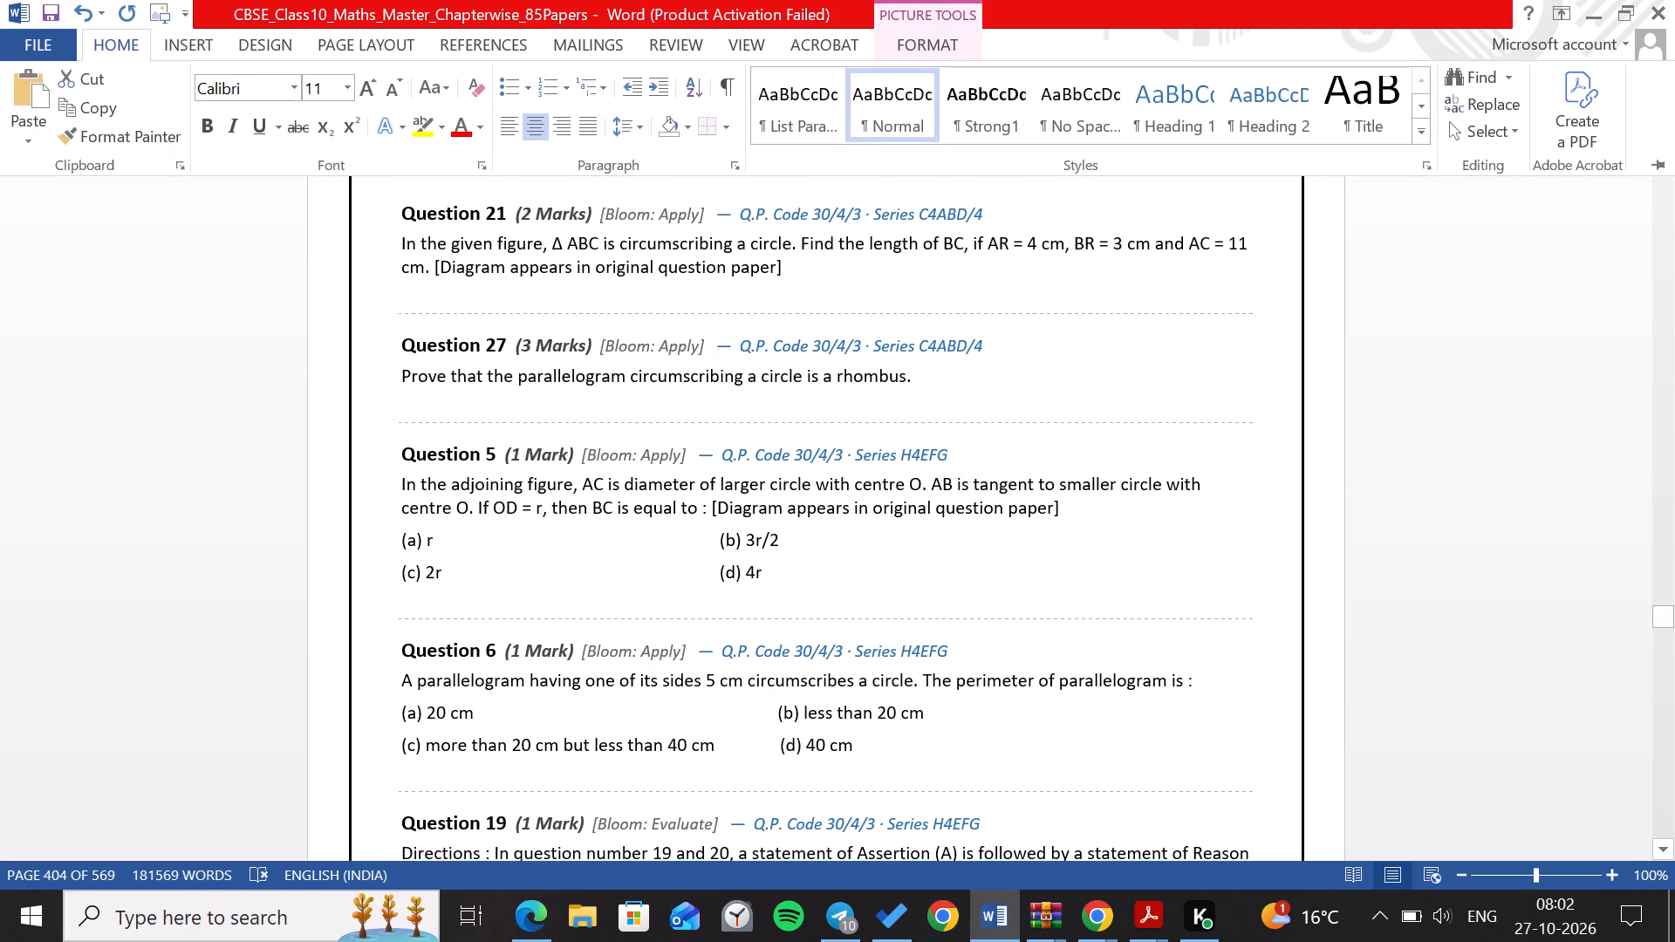
scroll(671, 583, "down", 4)
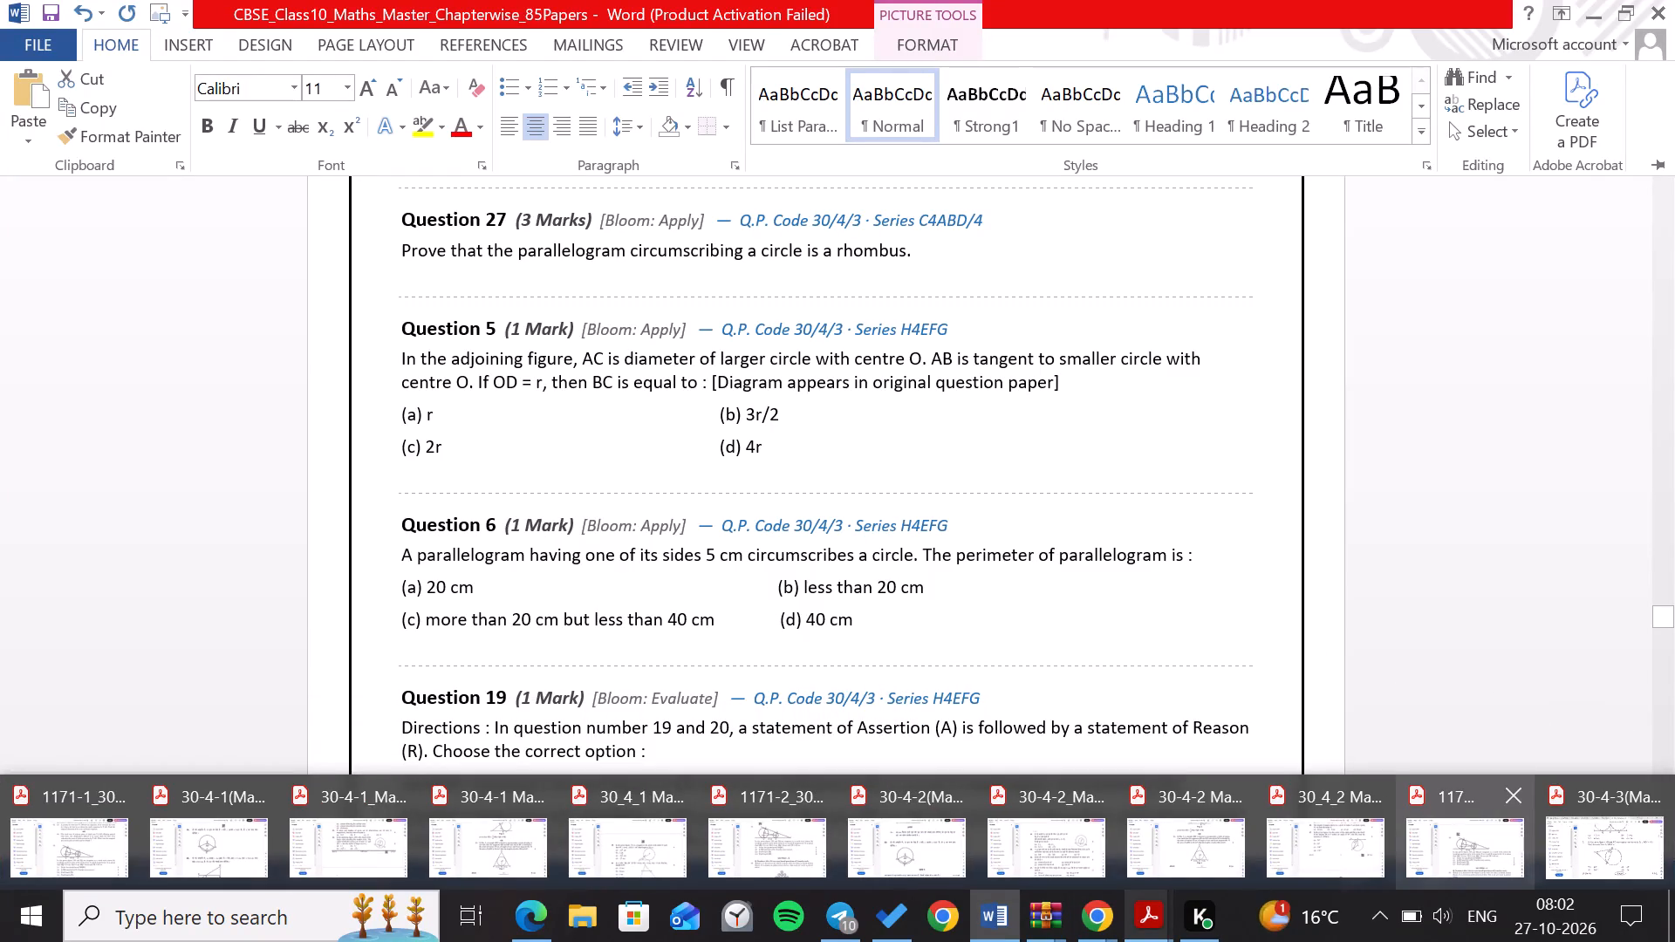
left_click(1554, 845)
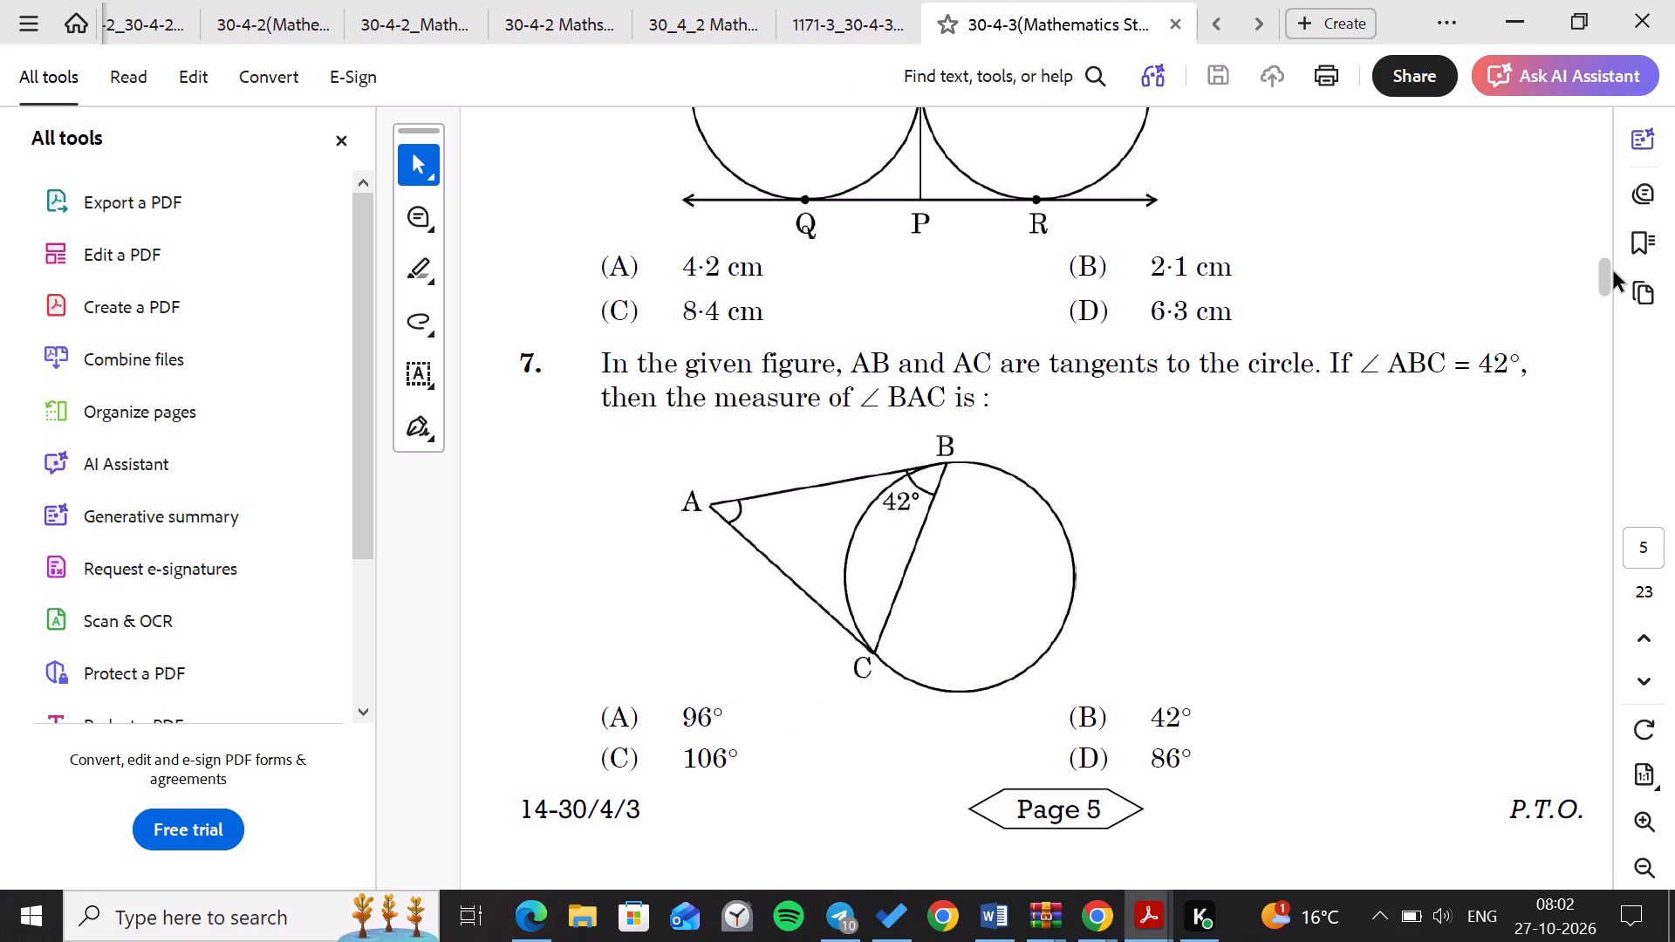
left_click_drag(1600, 277, 1604, 386)
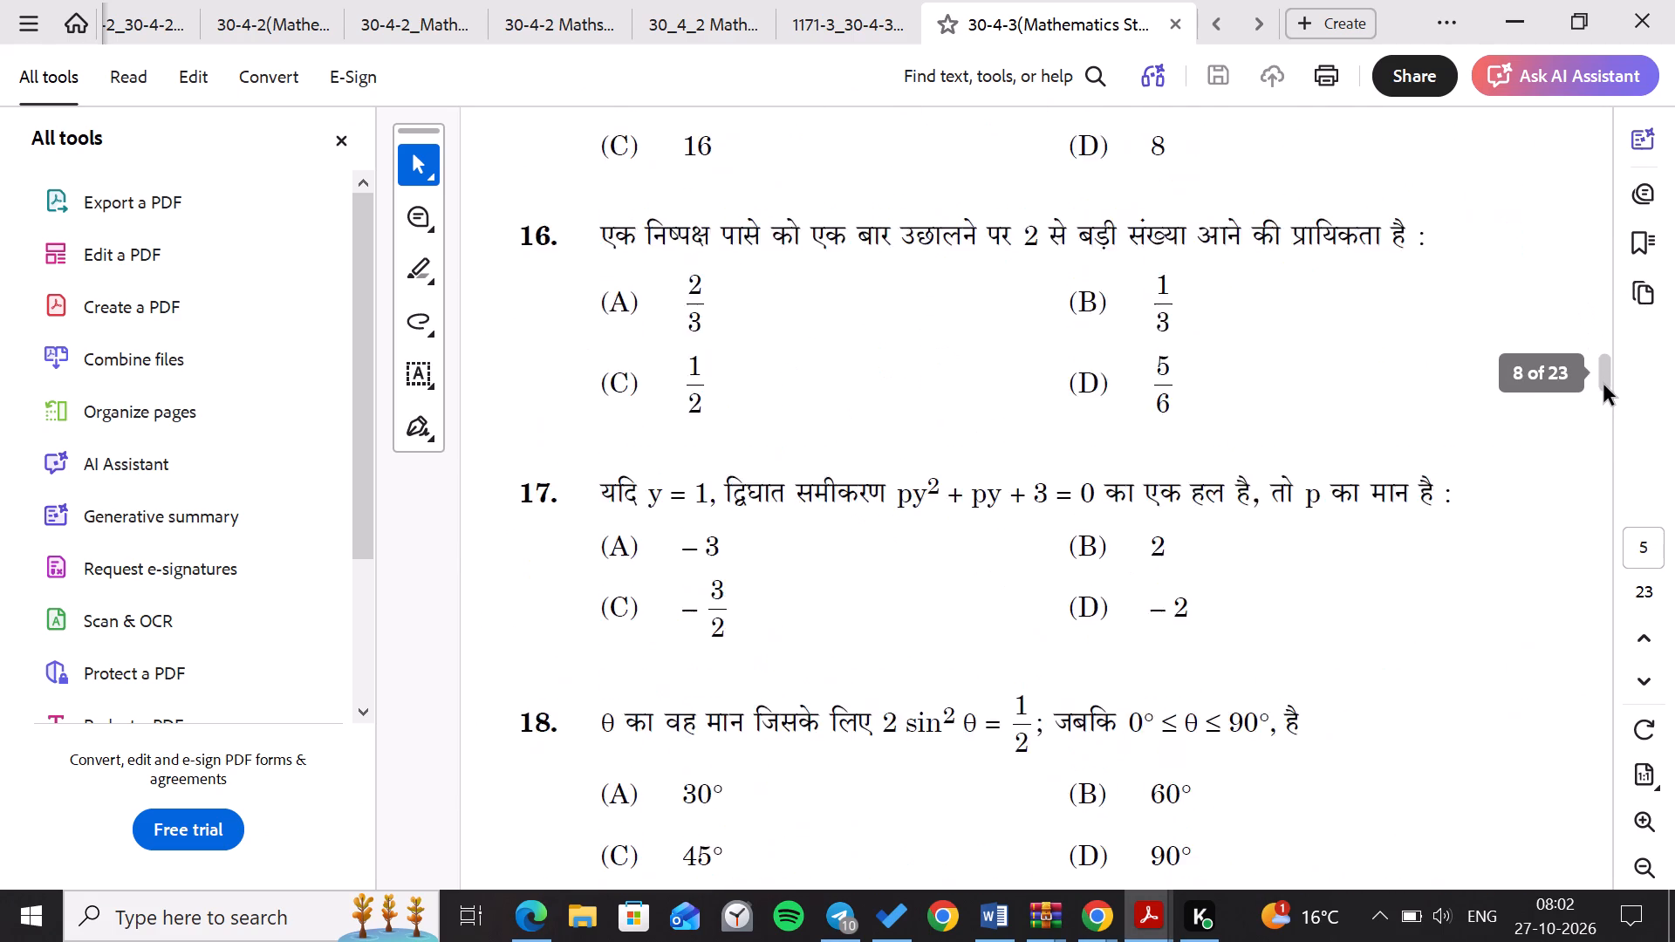
left_click_drag(1604, 386, 1608, 461)
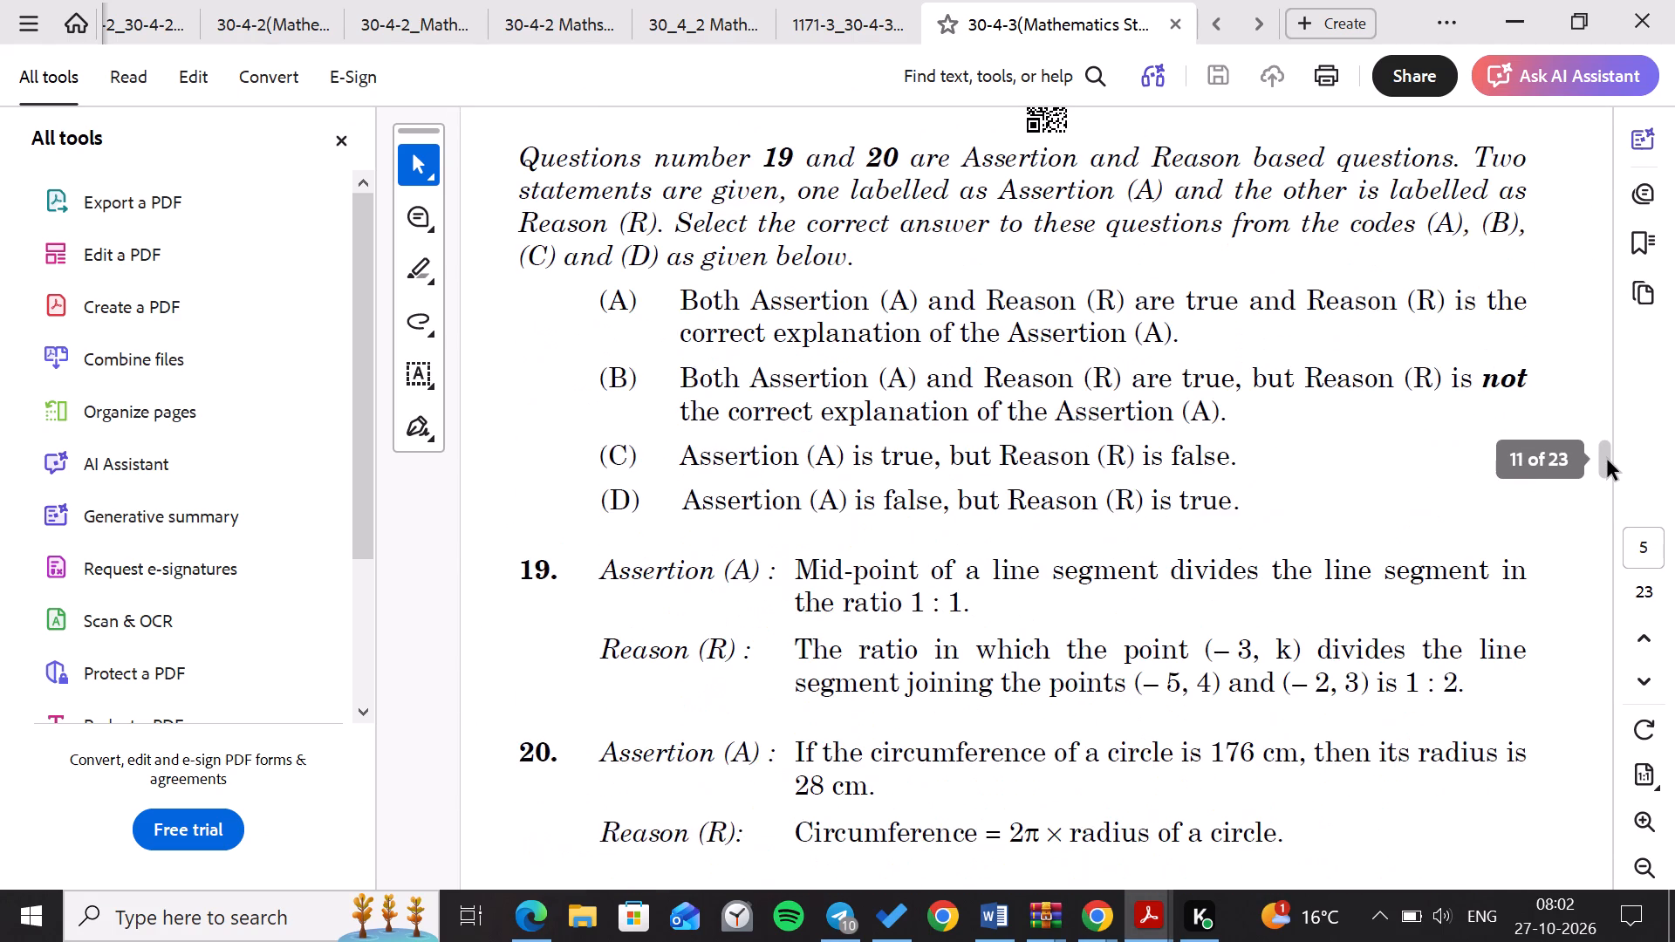
left_click_drag(1608, 461, 1608, 472)
scroll(910, 604, "down", 7)
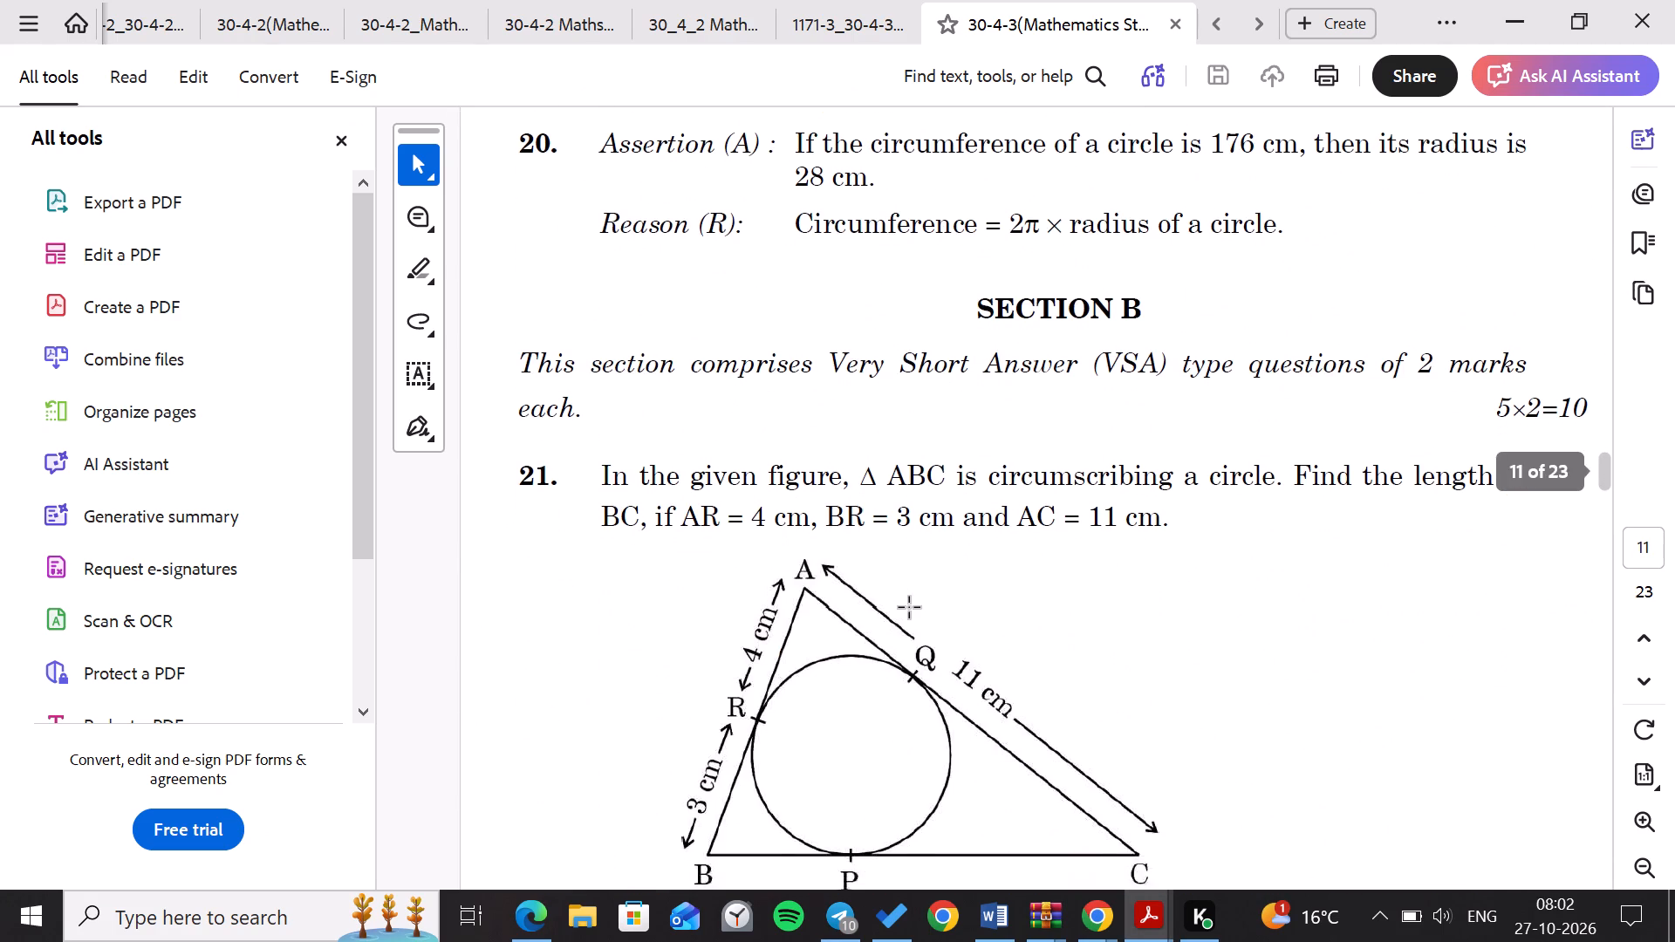
key("shift+super+s")
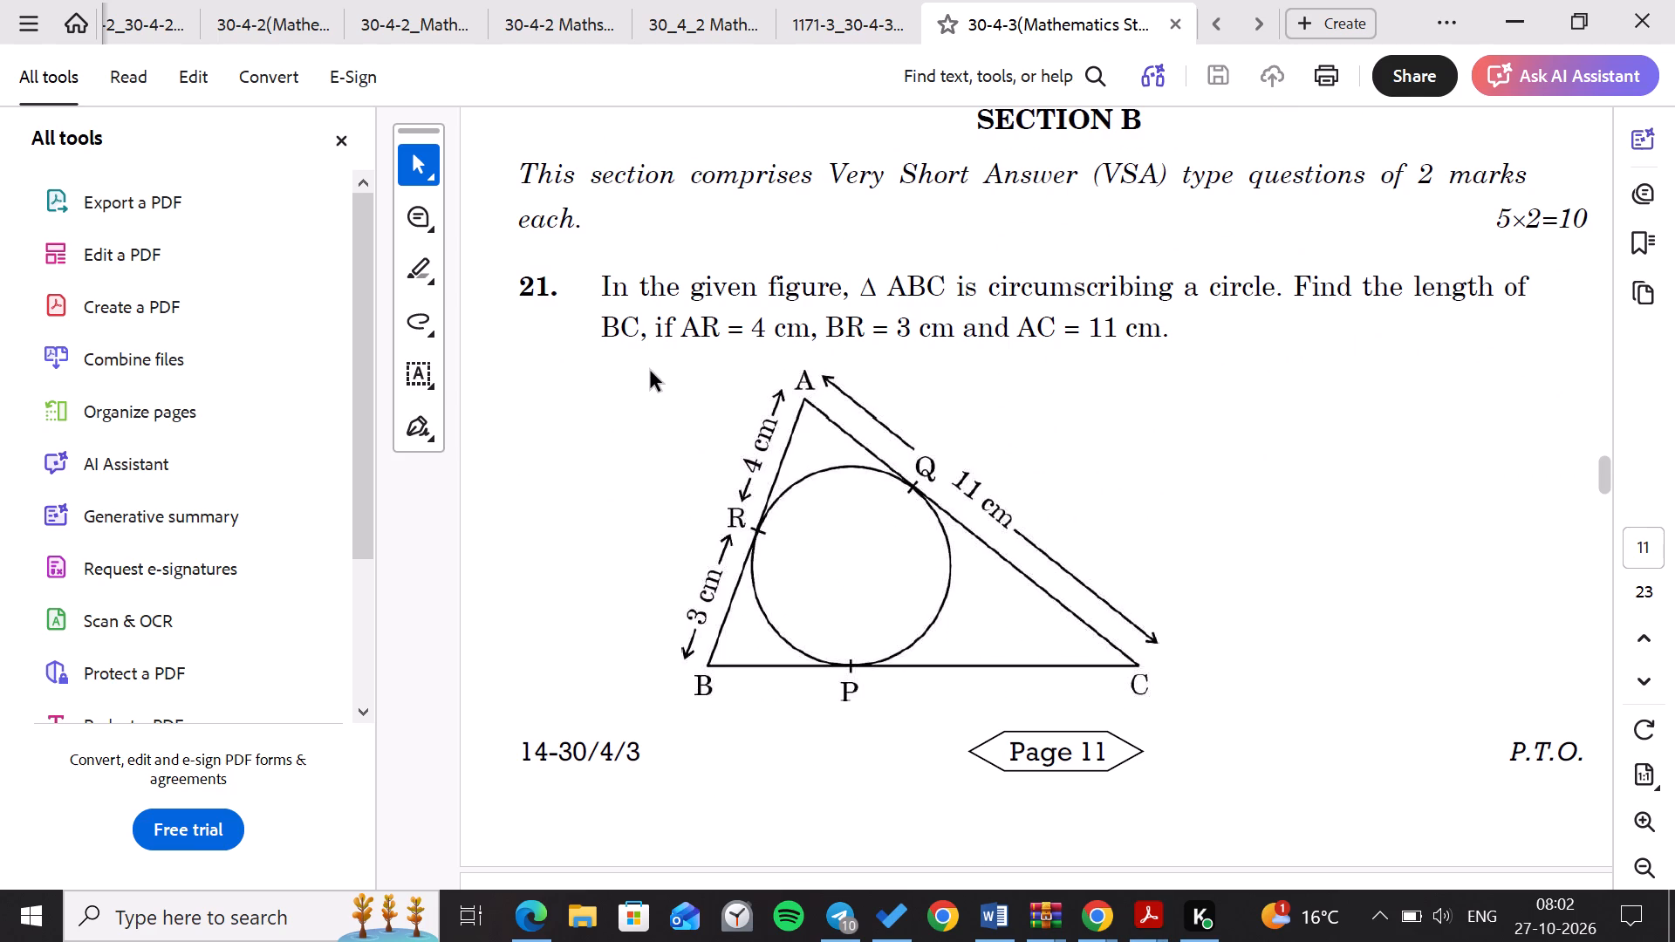
left_click_drag(667, 354, 915, 553)
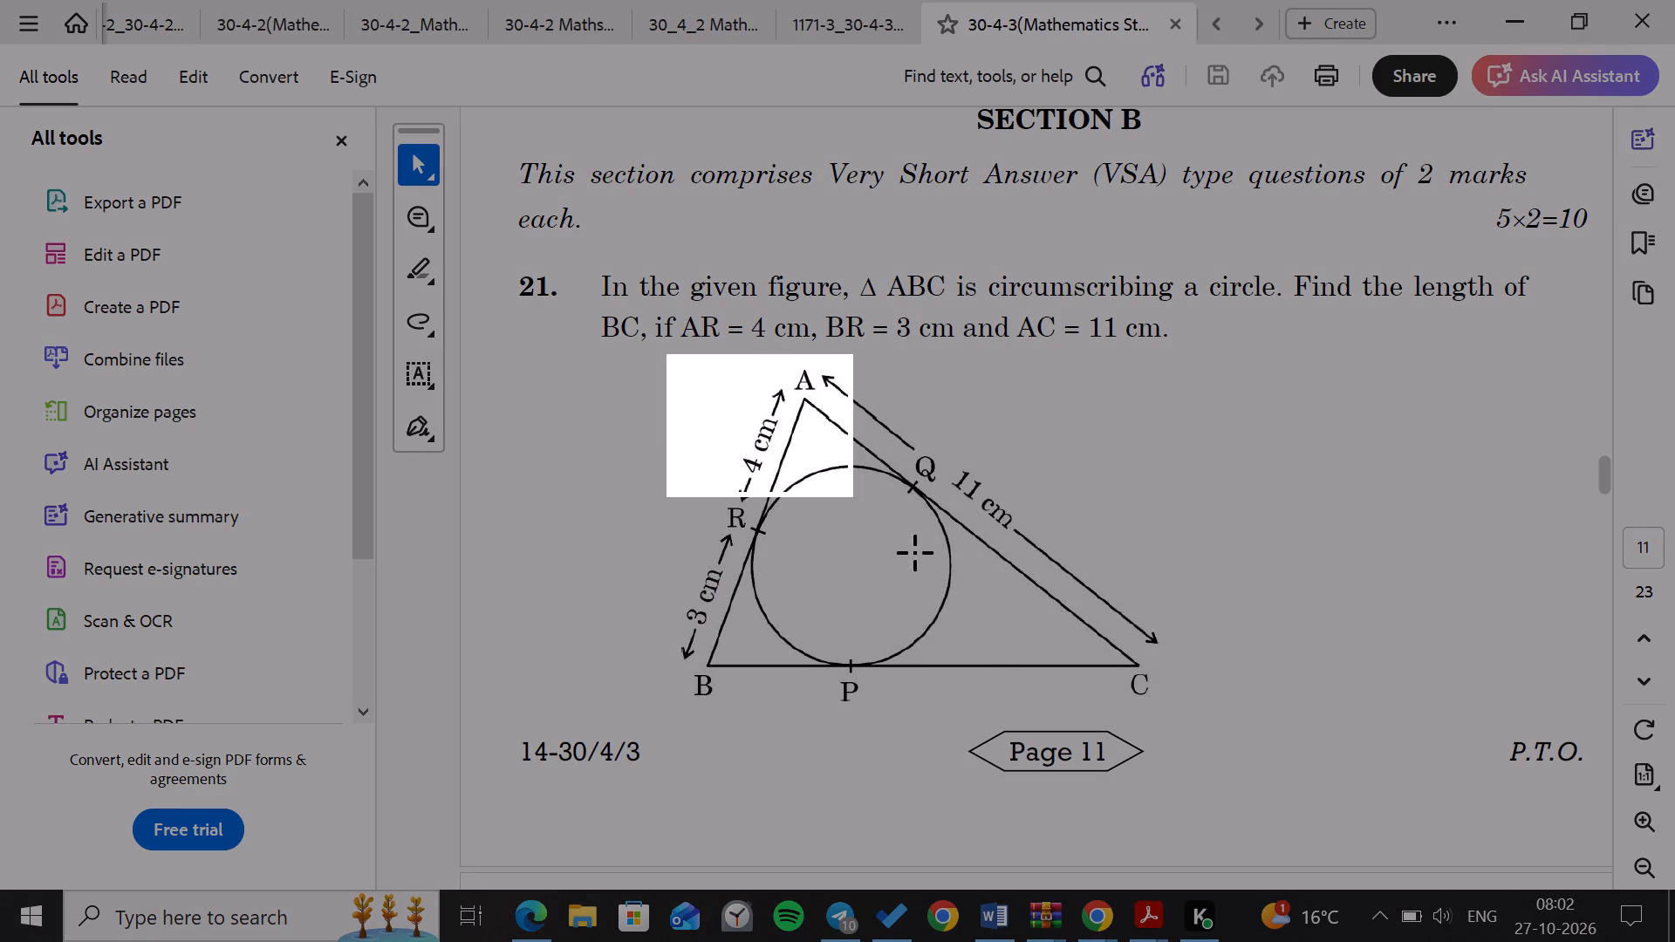
left_click_drag(915, 553, 1178, 713)
Switch to Word and delete the bracketed diagram note in Question 21 of Series C4ABD/4, adding a blank line below the text.
left_click(989, 926)
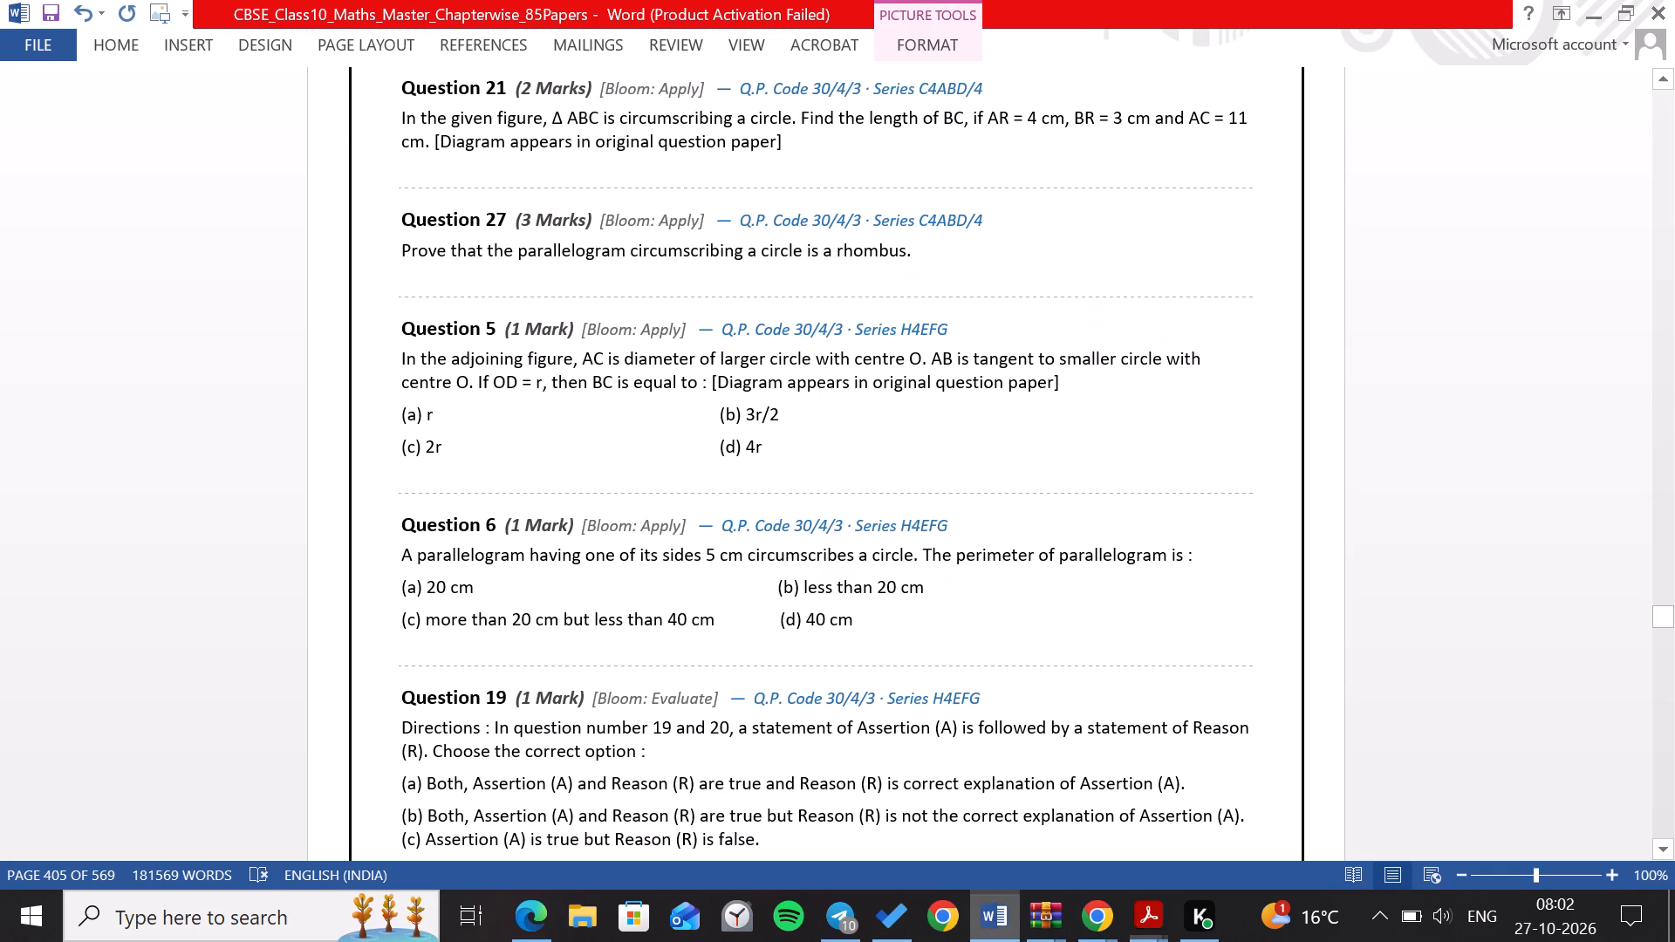
scroll(623, 301, "up", 6)
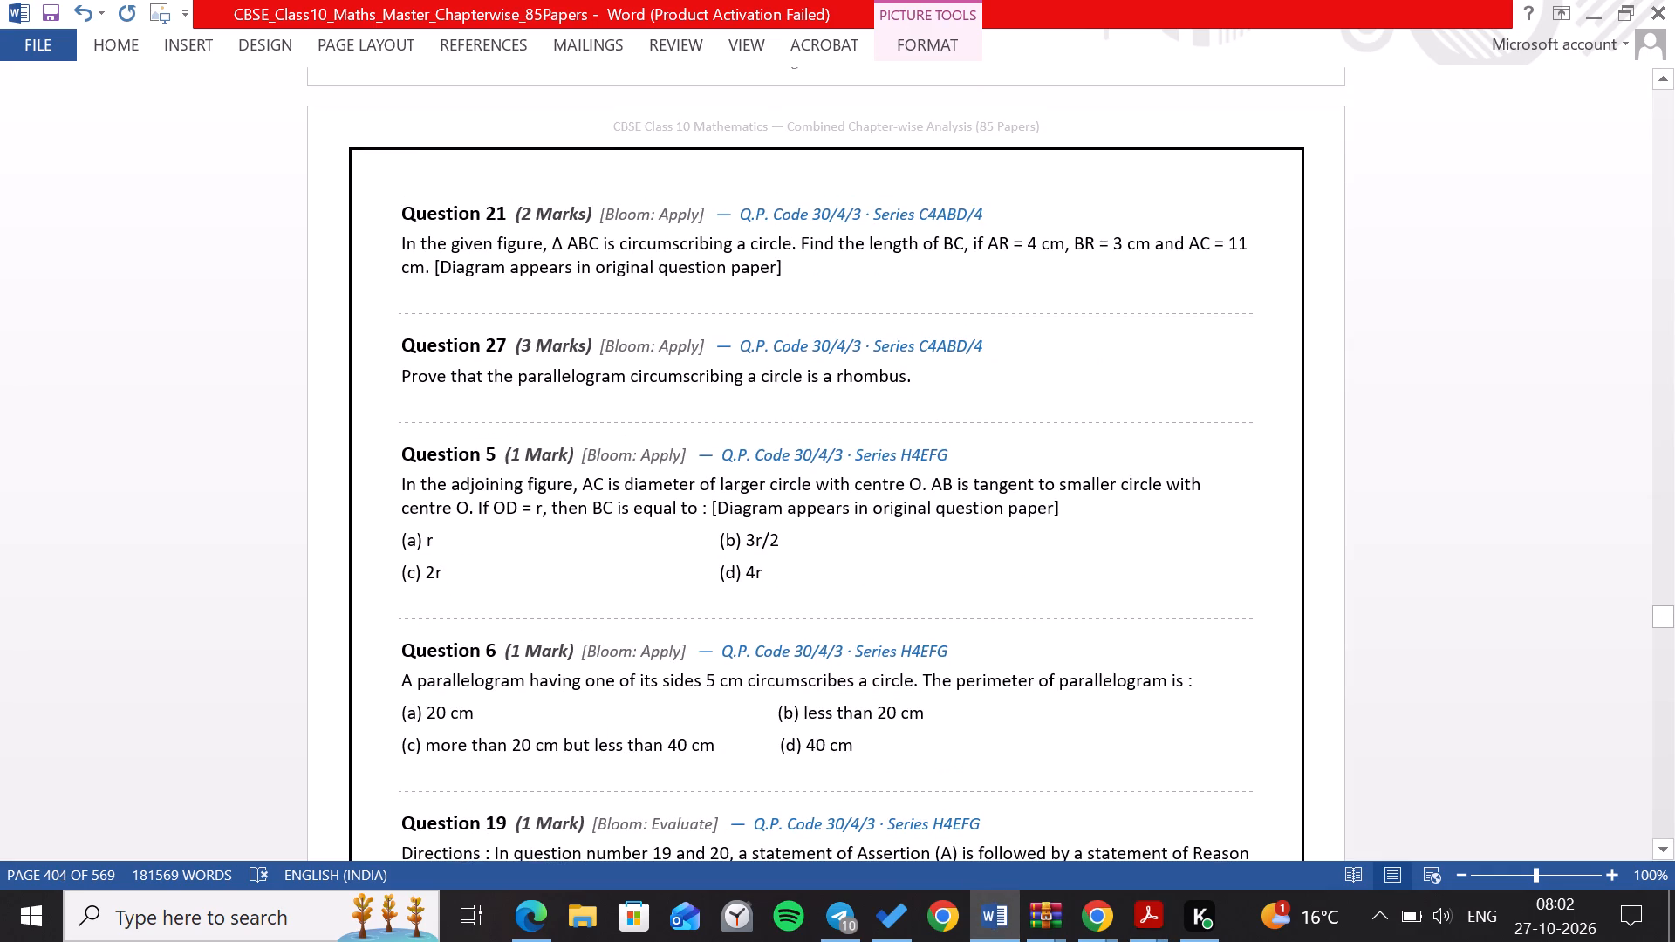
left_click_drag(434, 267, 548, 280)
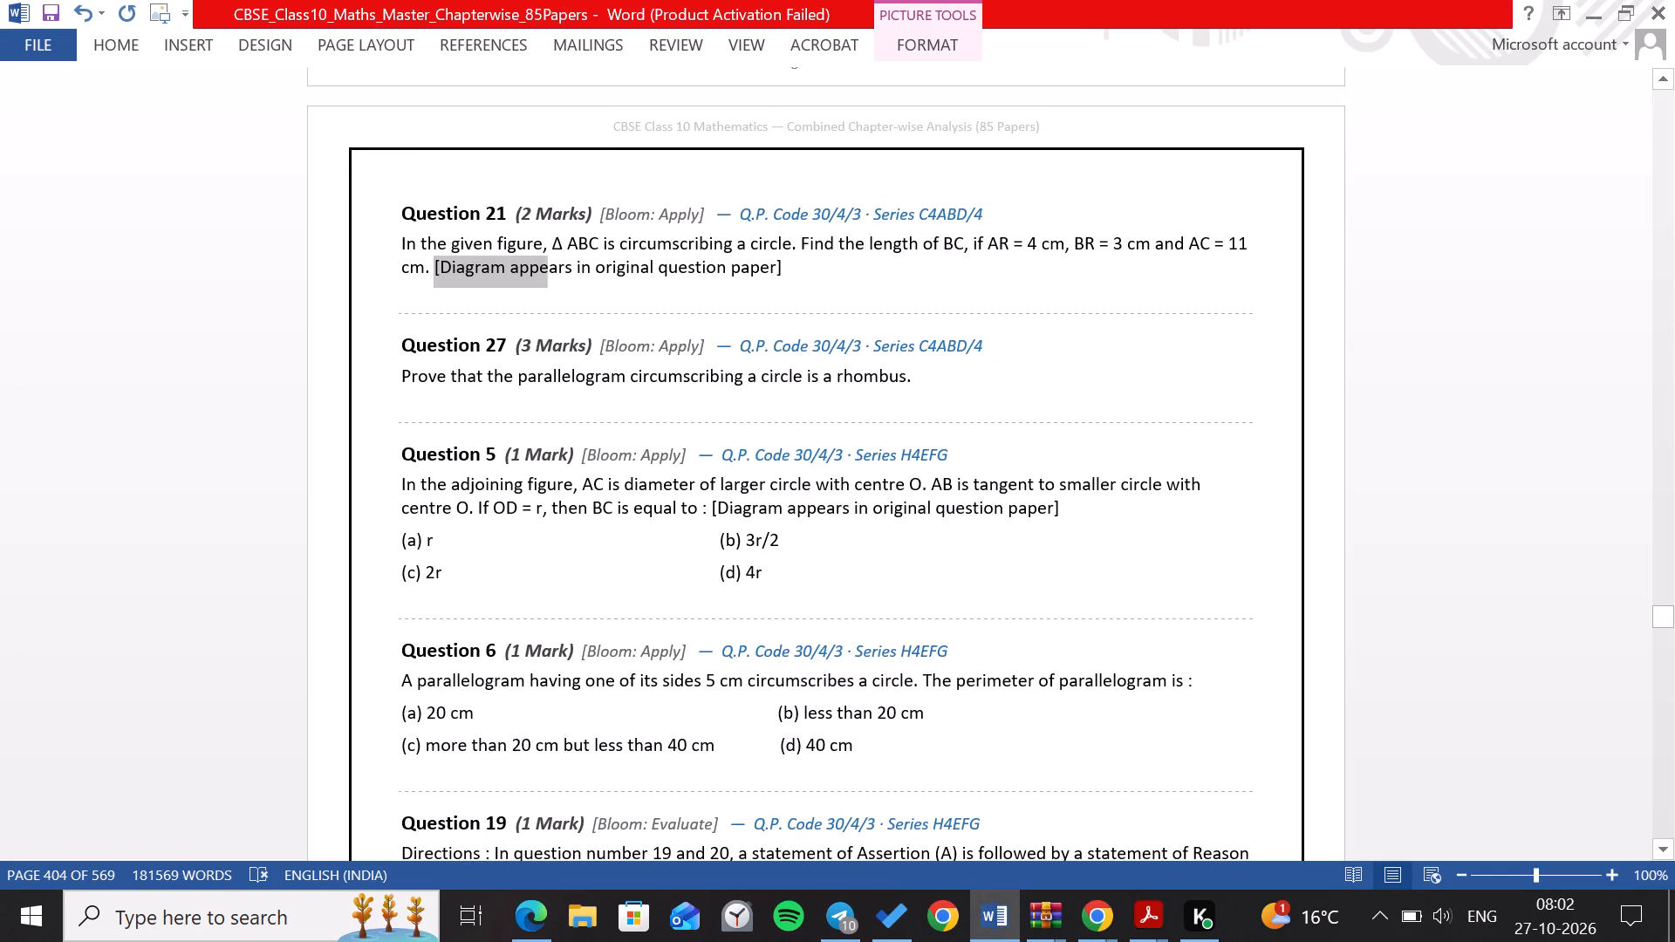
left_click_drag(548, 280, 786, 276)
key("BackSpace")
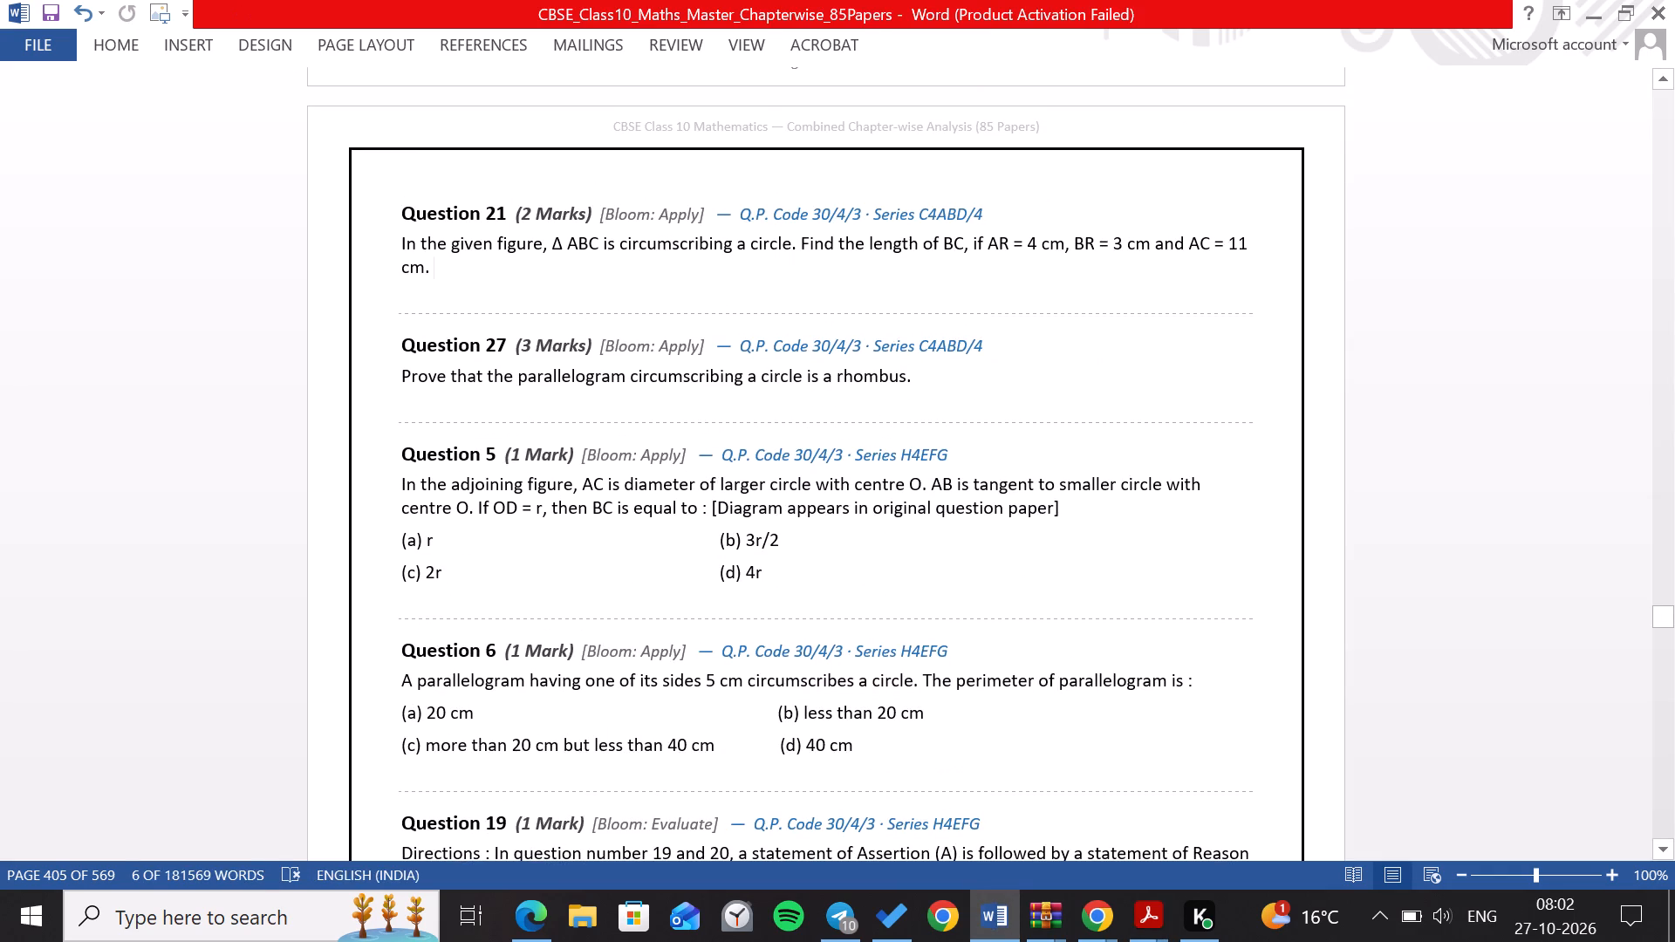
key("Return")
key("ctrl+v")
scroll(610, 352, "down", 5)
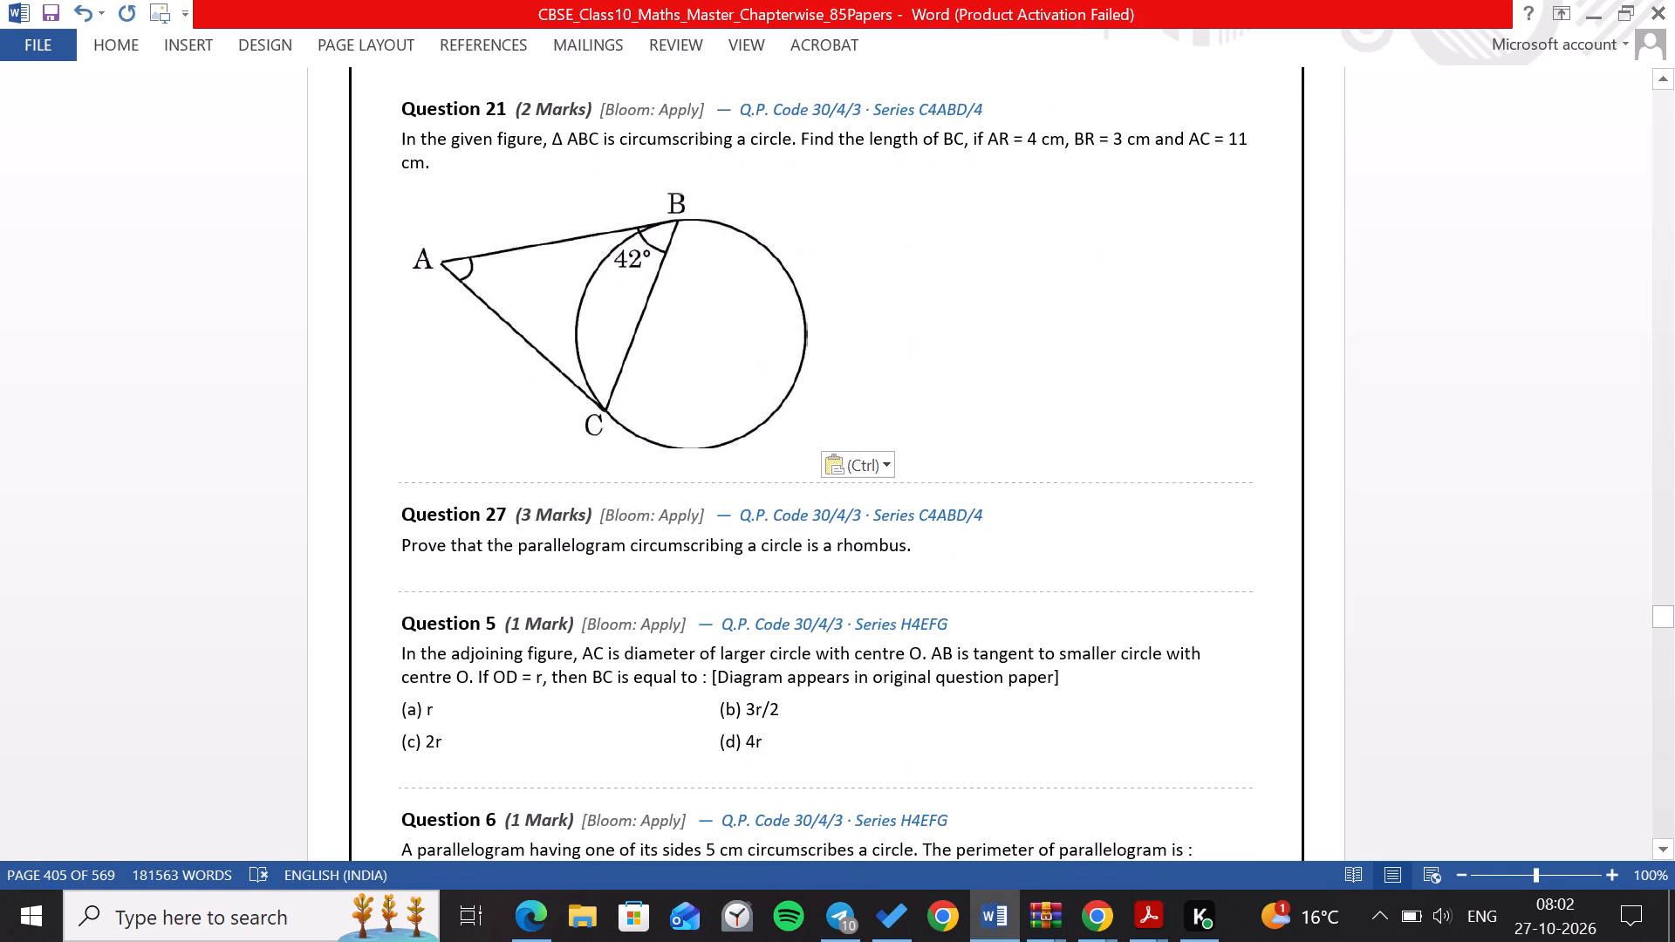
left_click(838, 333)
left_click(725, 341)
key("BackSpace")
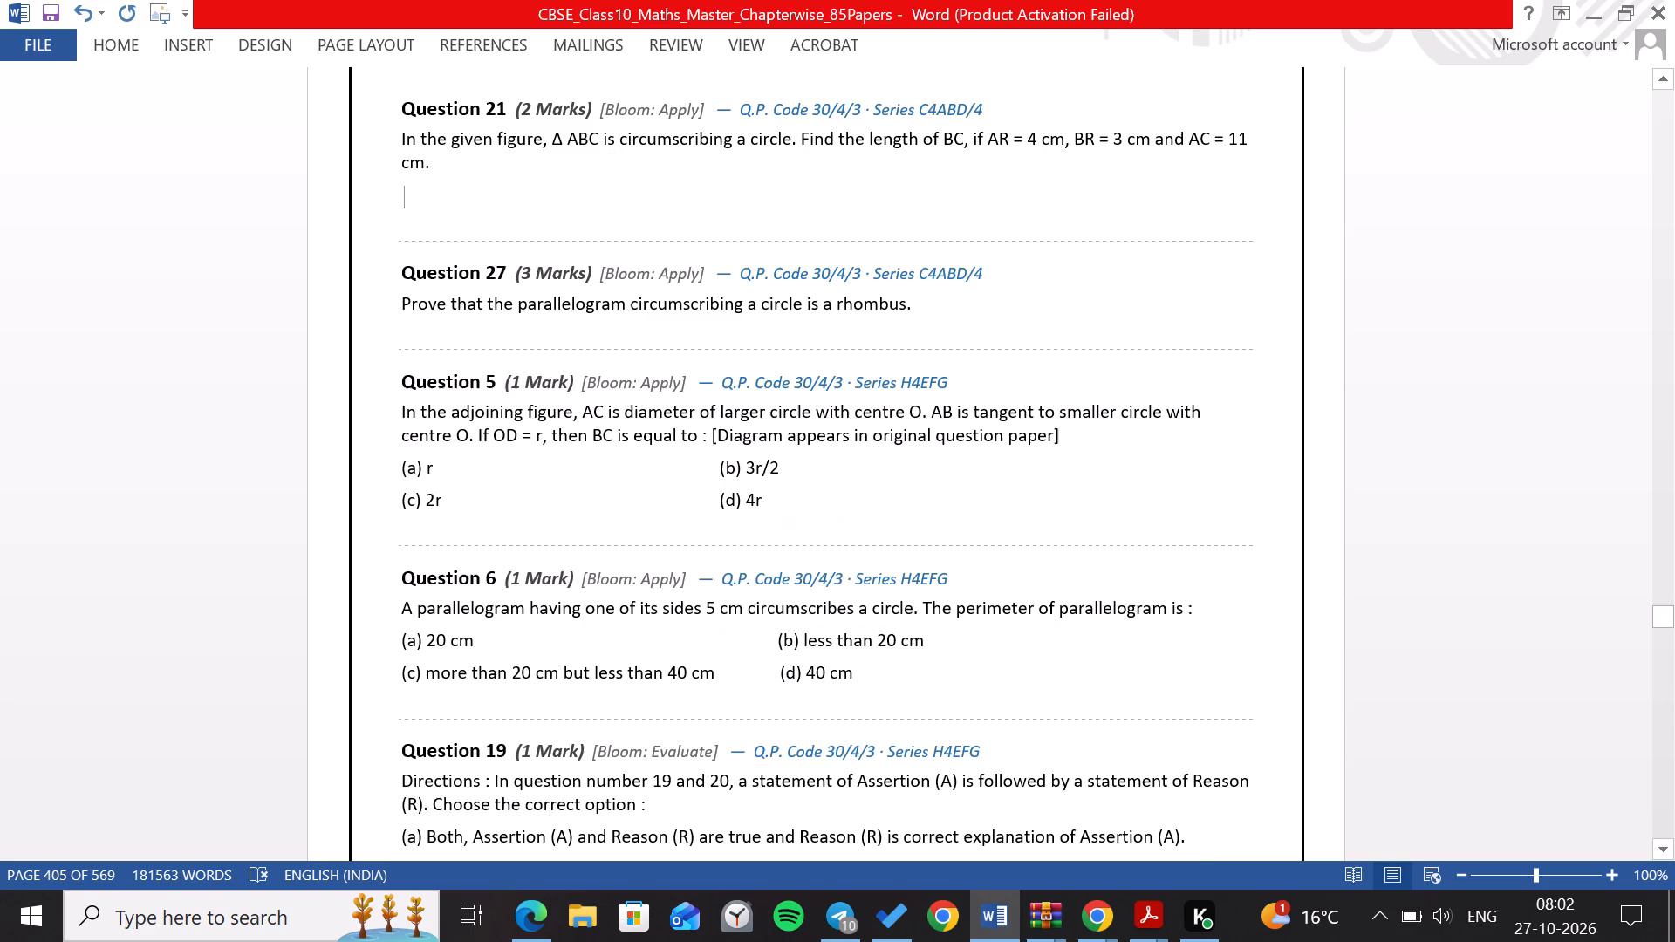
Insert the captured triangle figure on Question 21's blank line, shrink it proportionally to about 53% of its size, and centre it.
key("ctrl+v")
left_click(577, 340)
scroll(660, 413, "down", 5)
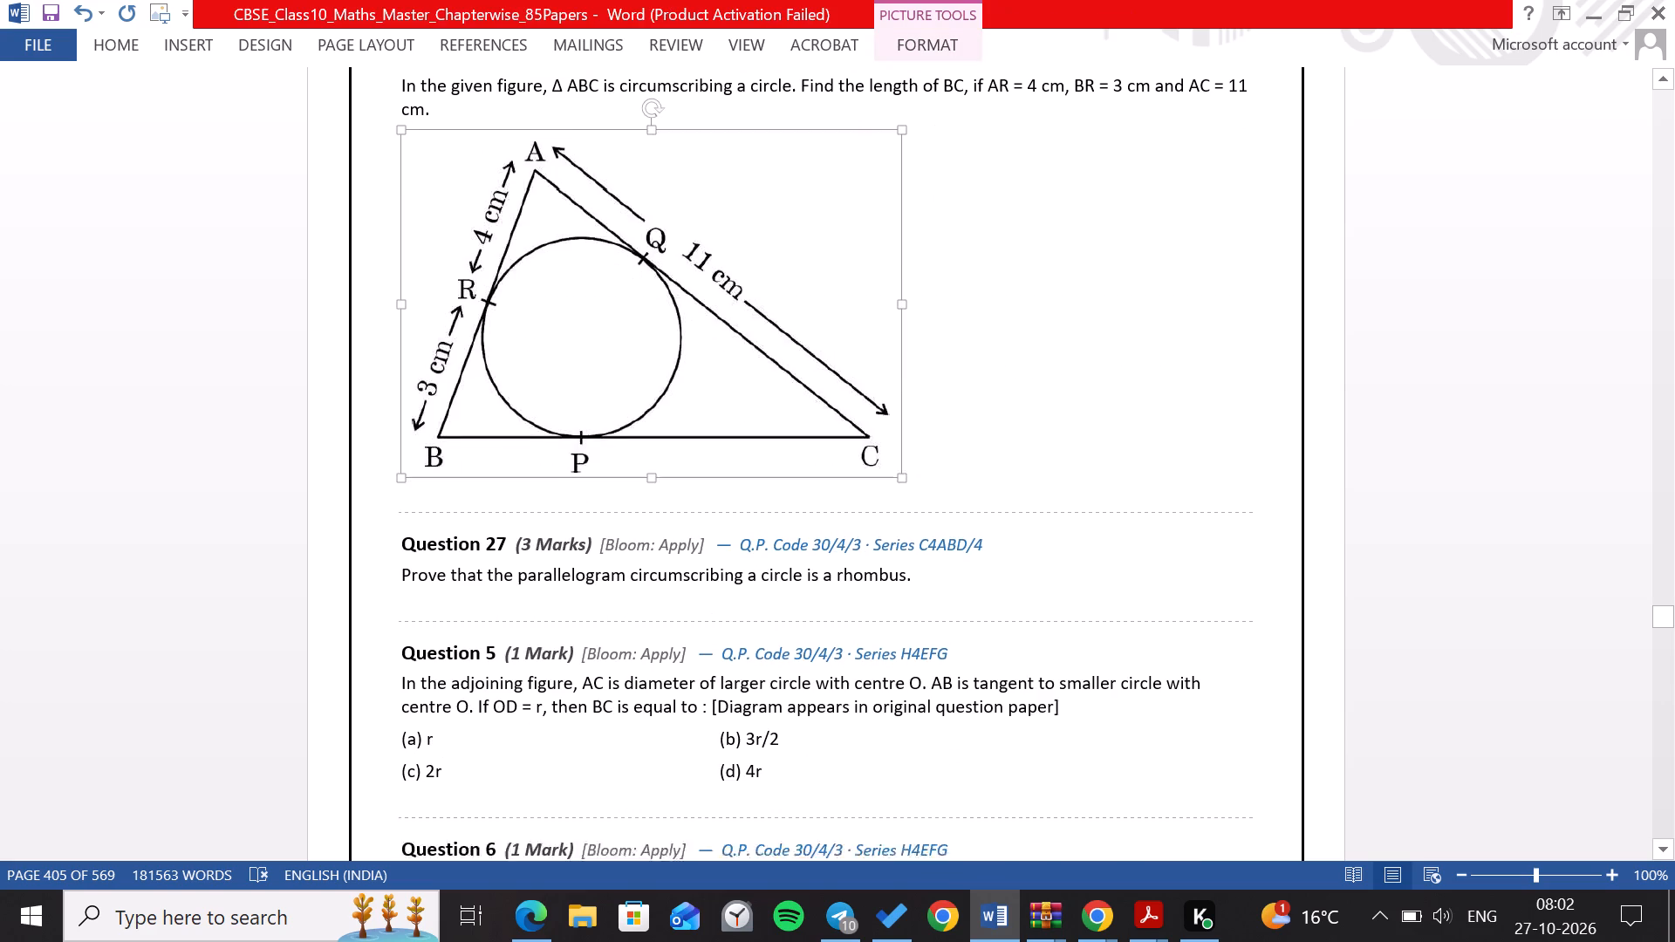
left_click_drag(899, 424, 666, 246)
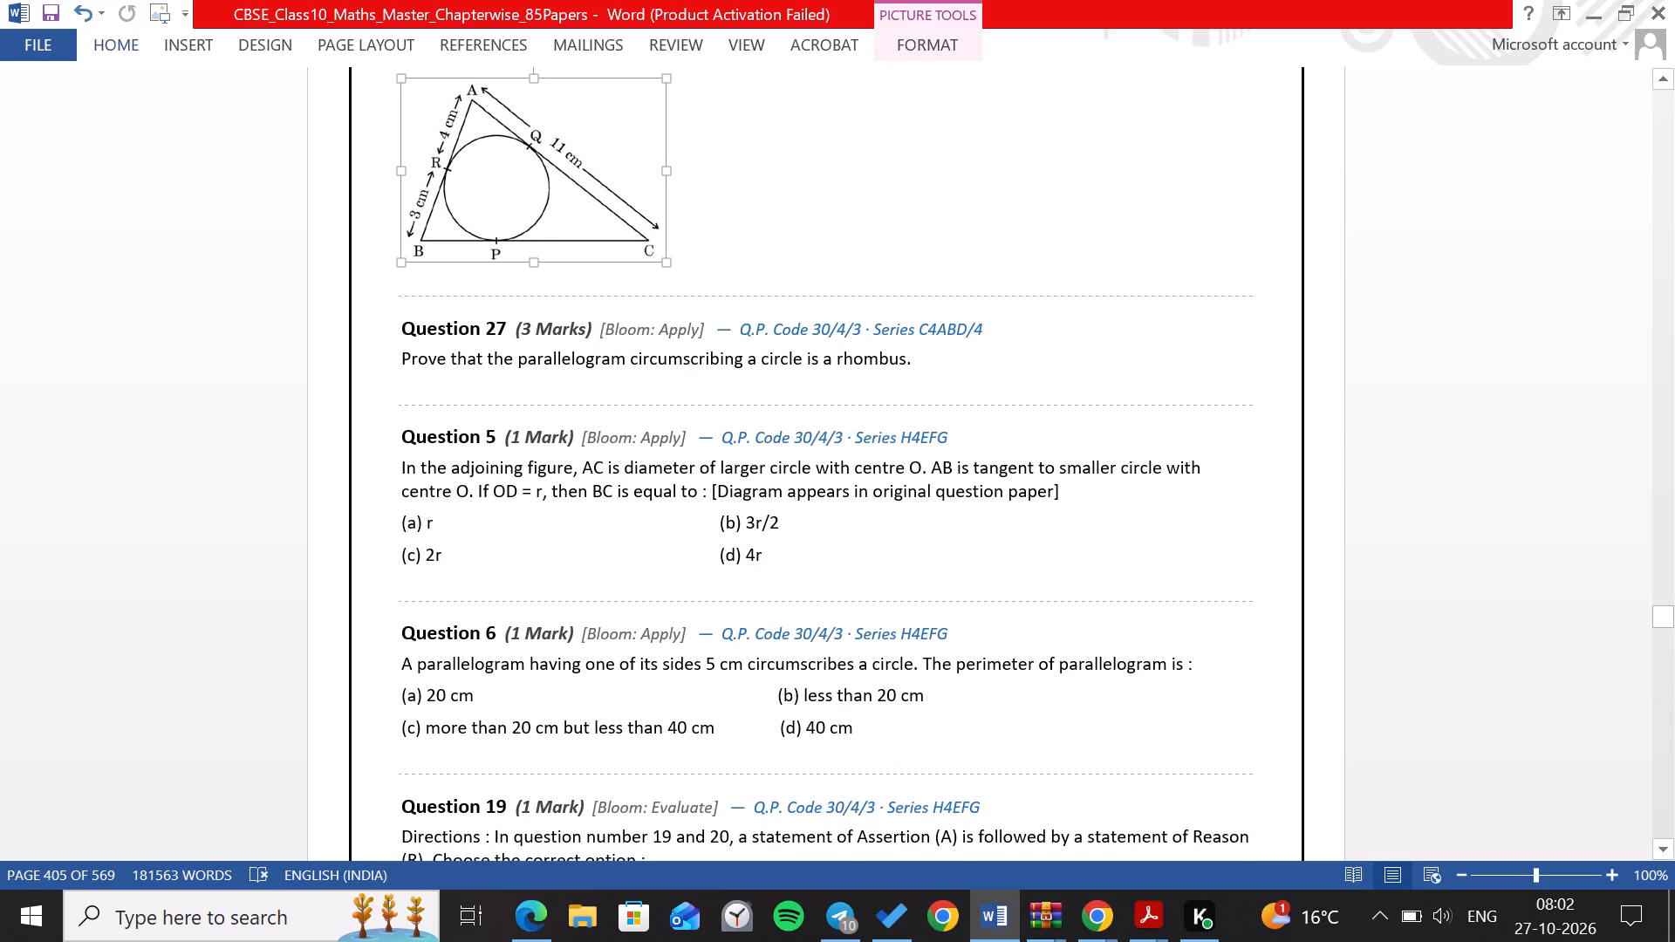
left_click(124, 51)
left_click(537, 126)
For Question 5 of Series H4EFG, open the 30-4-3_Mathematics paper from the iLoveZIP_Create GEH.zip archive in WinRAR.
scroll(685, 355, "down", 7)
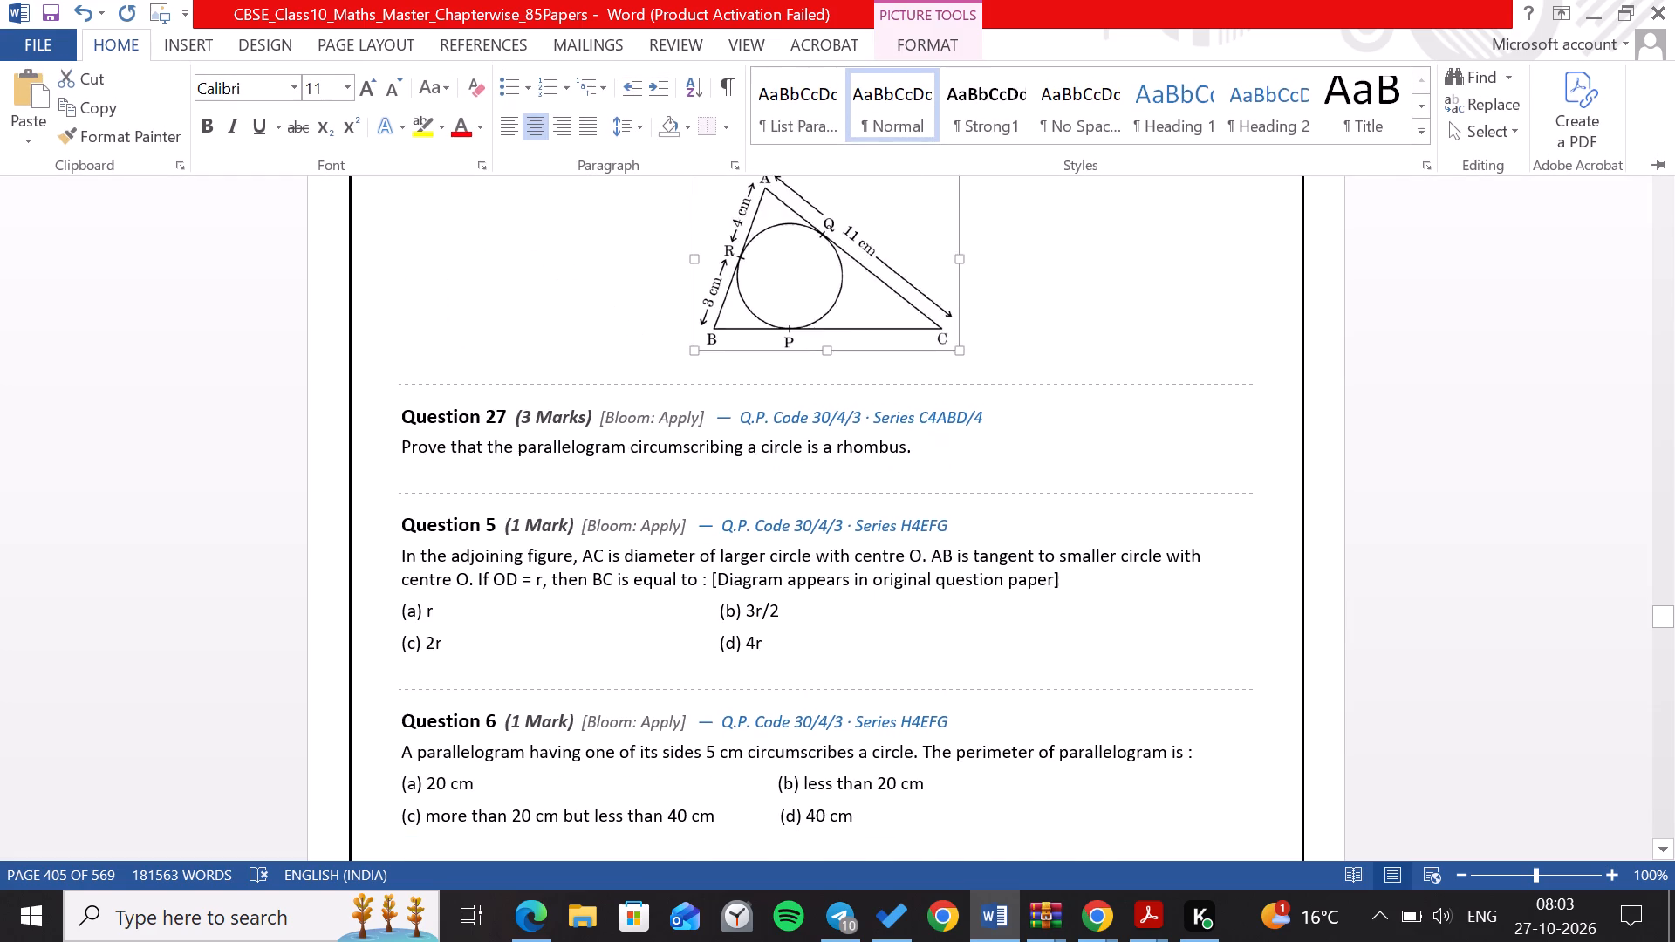
scroll(660, 477, "down", 8)
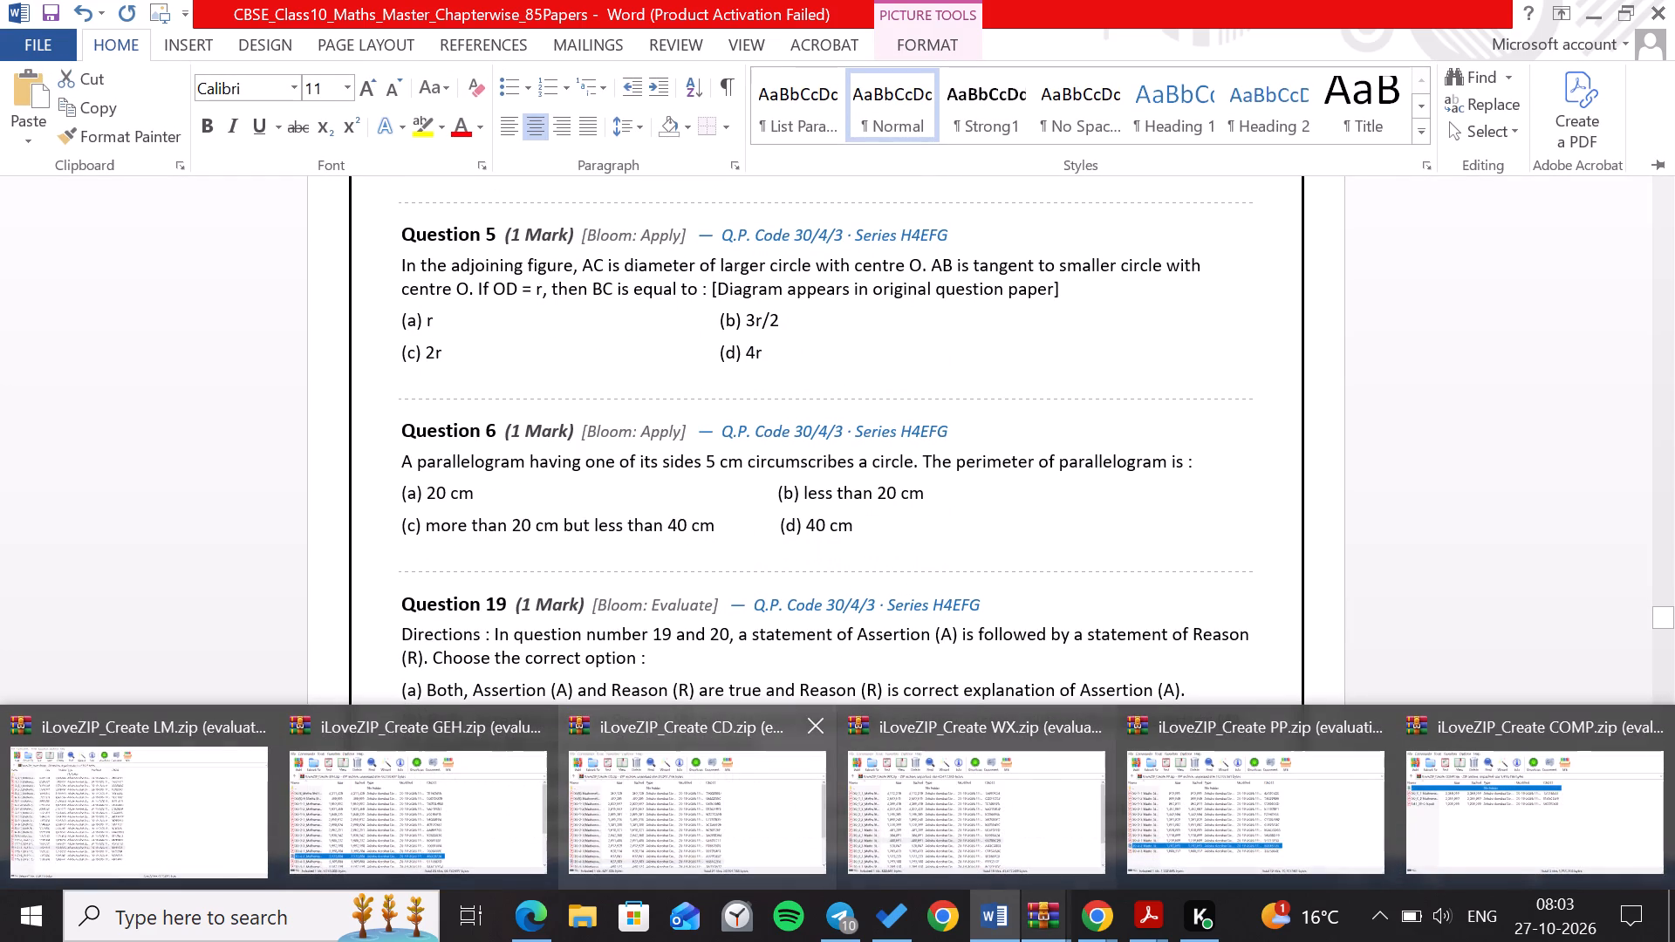
left_click(491, 769)
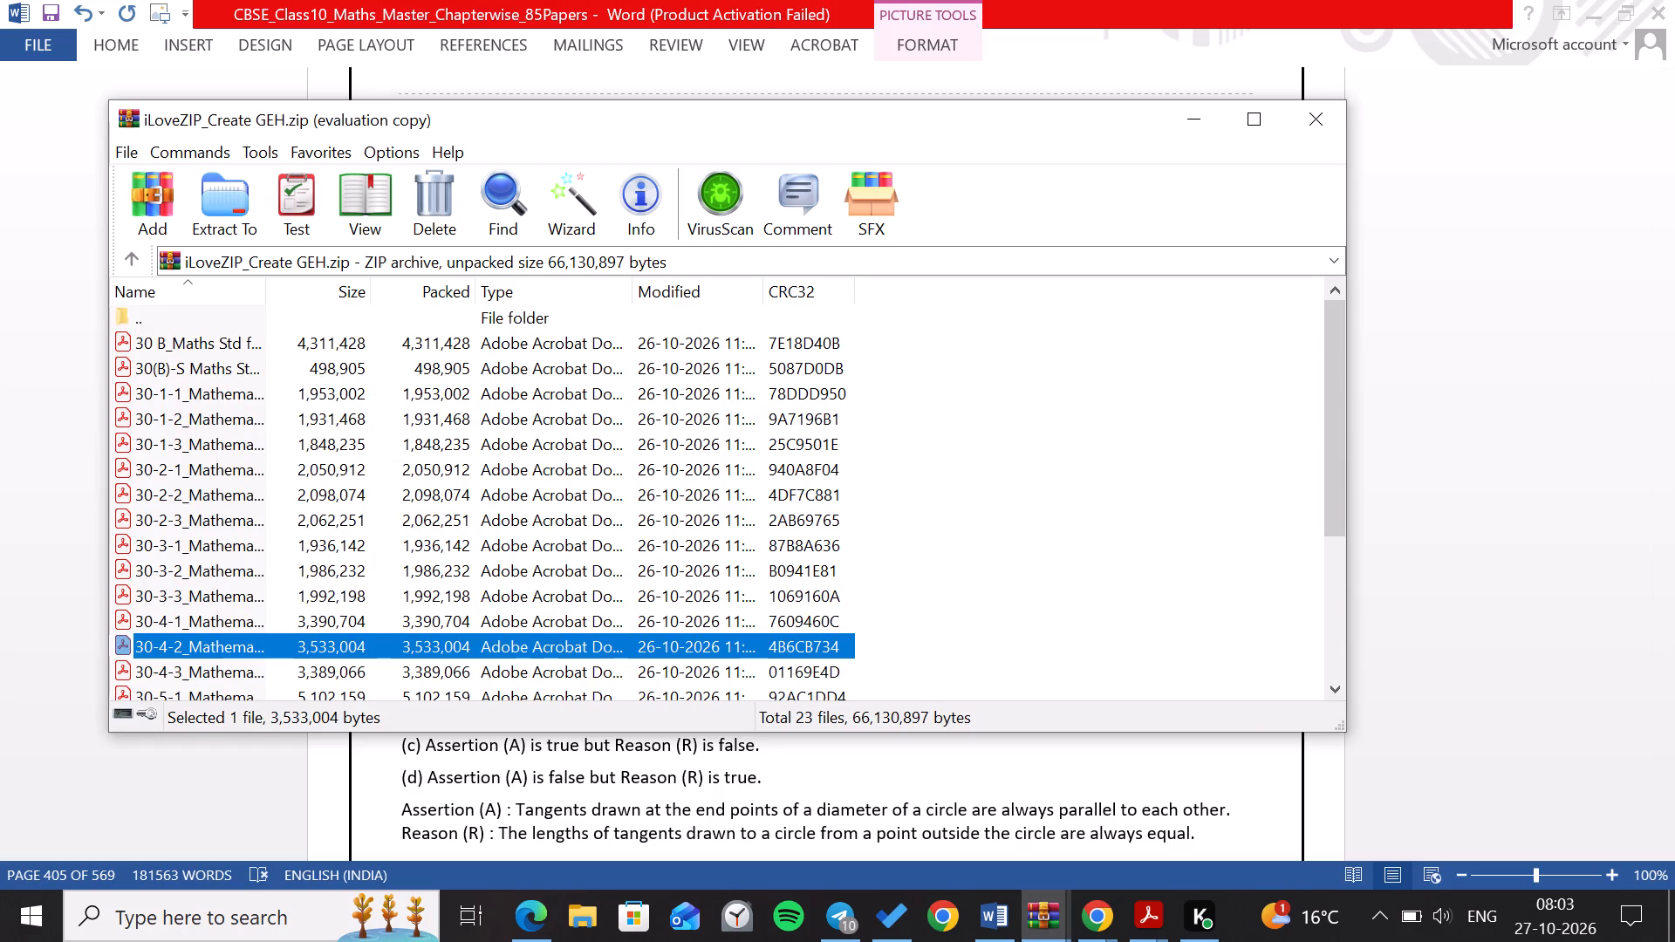
left_click(307, 664)
left_click(307, 664)
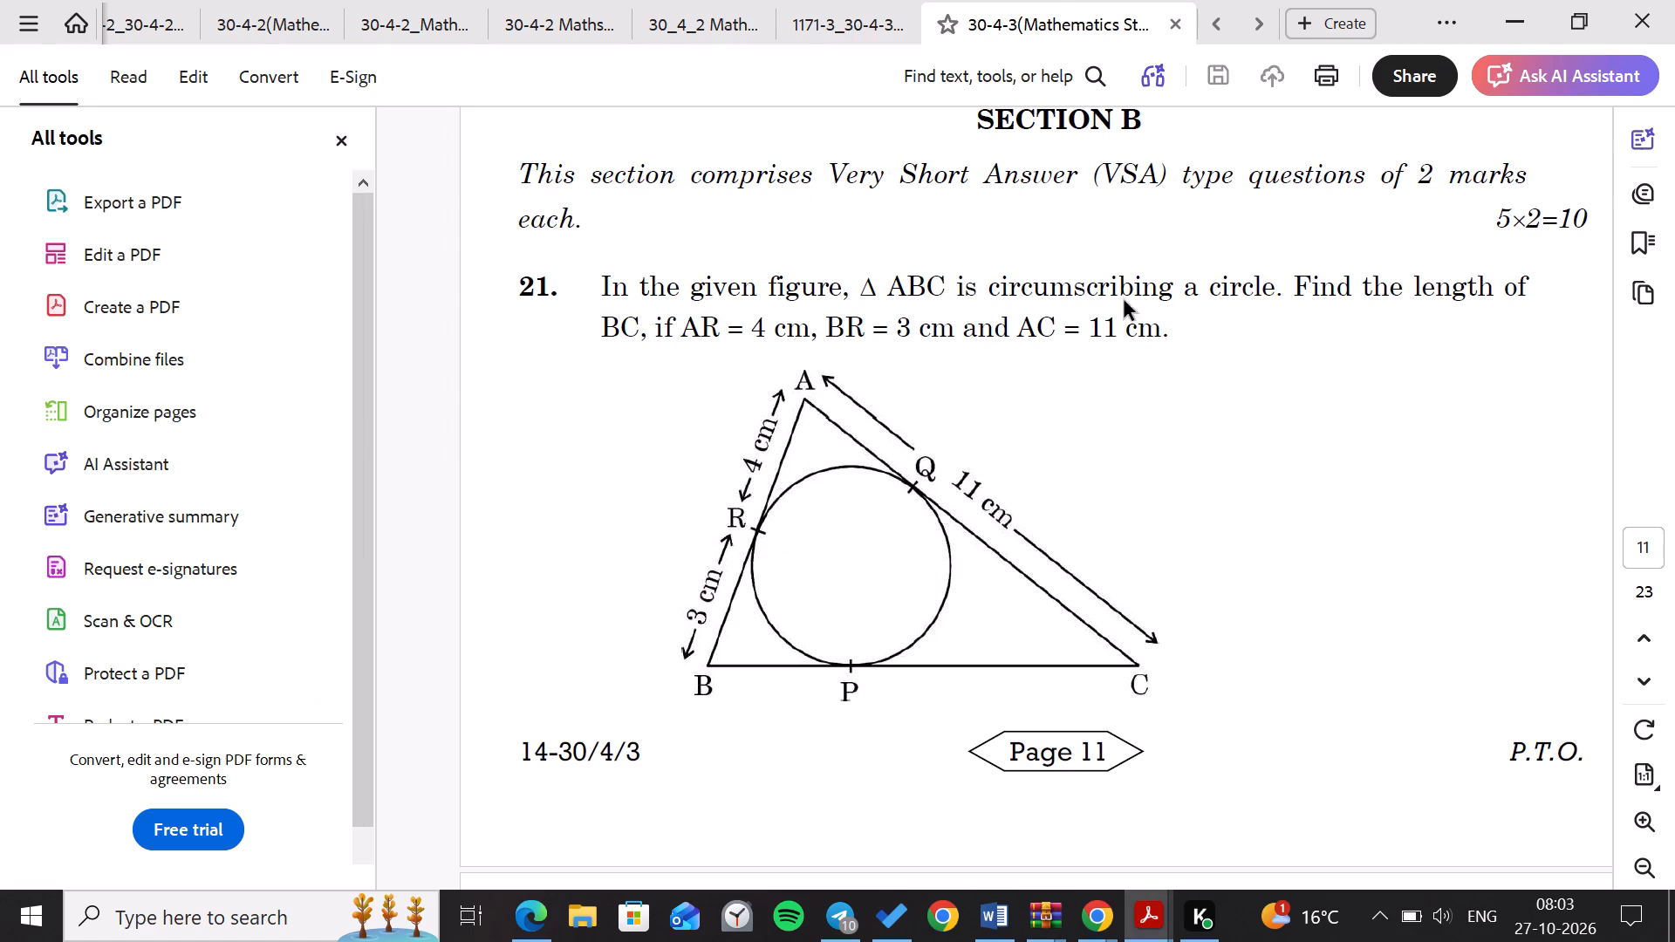
Capture question 5's figure of two concentric circles with centre O, including labels A, B, C and D, as a screenshot.
left_click_drag(1608, 119, 1606, 215)
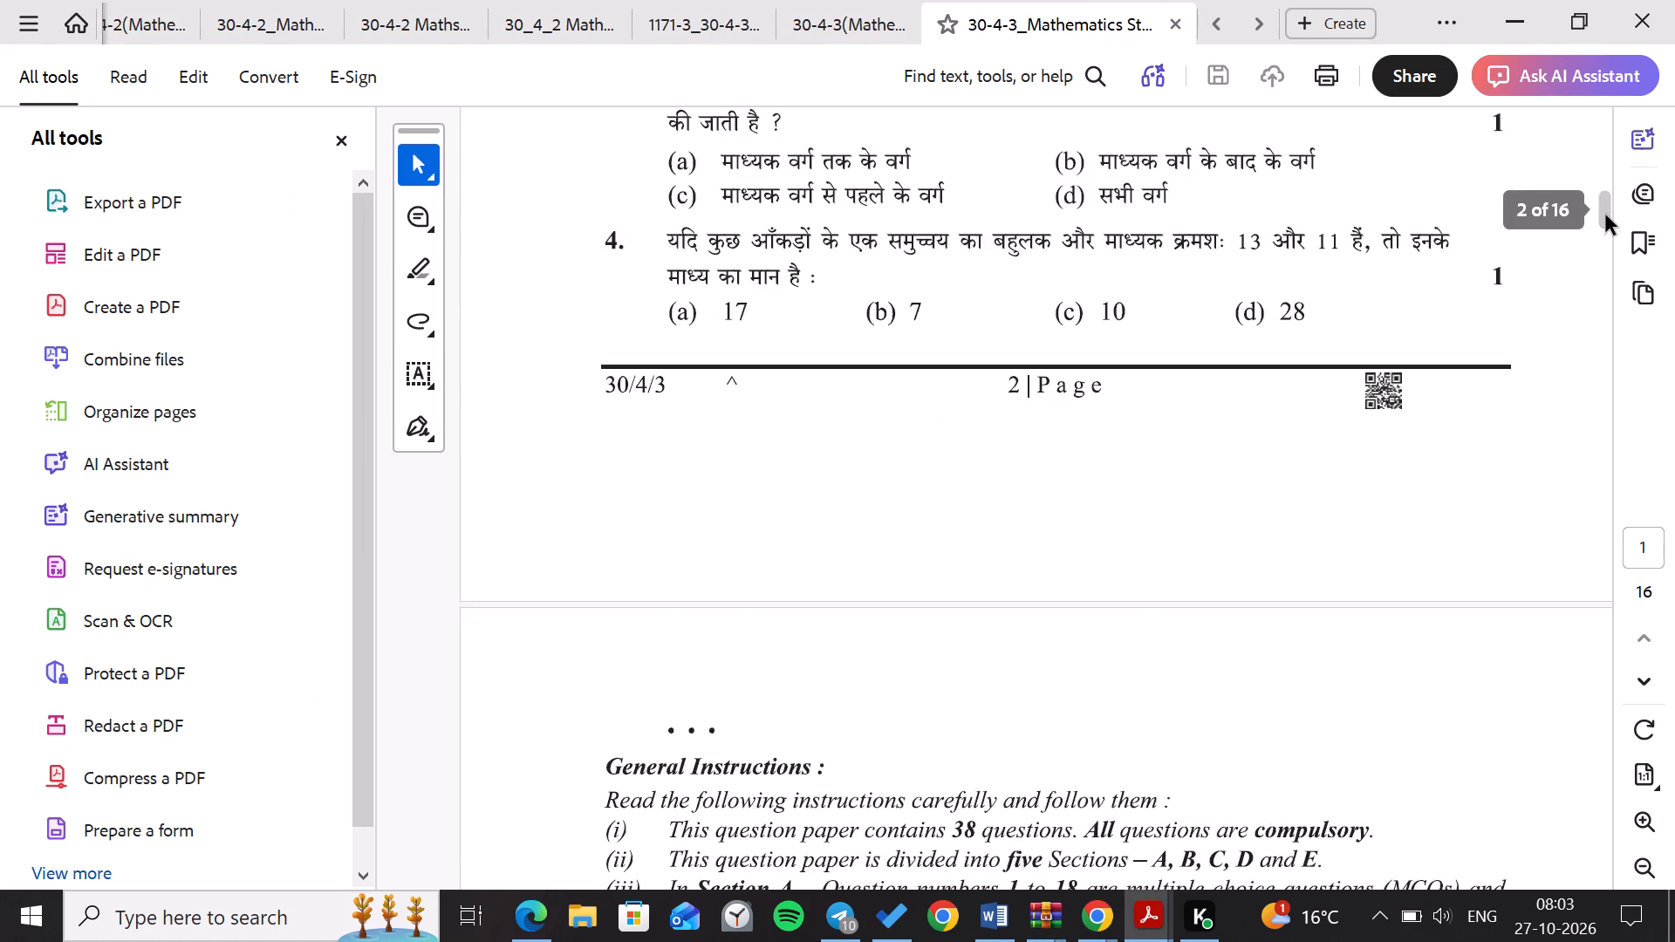
left_click_drag(1606, 215, 1604, 261)
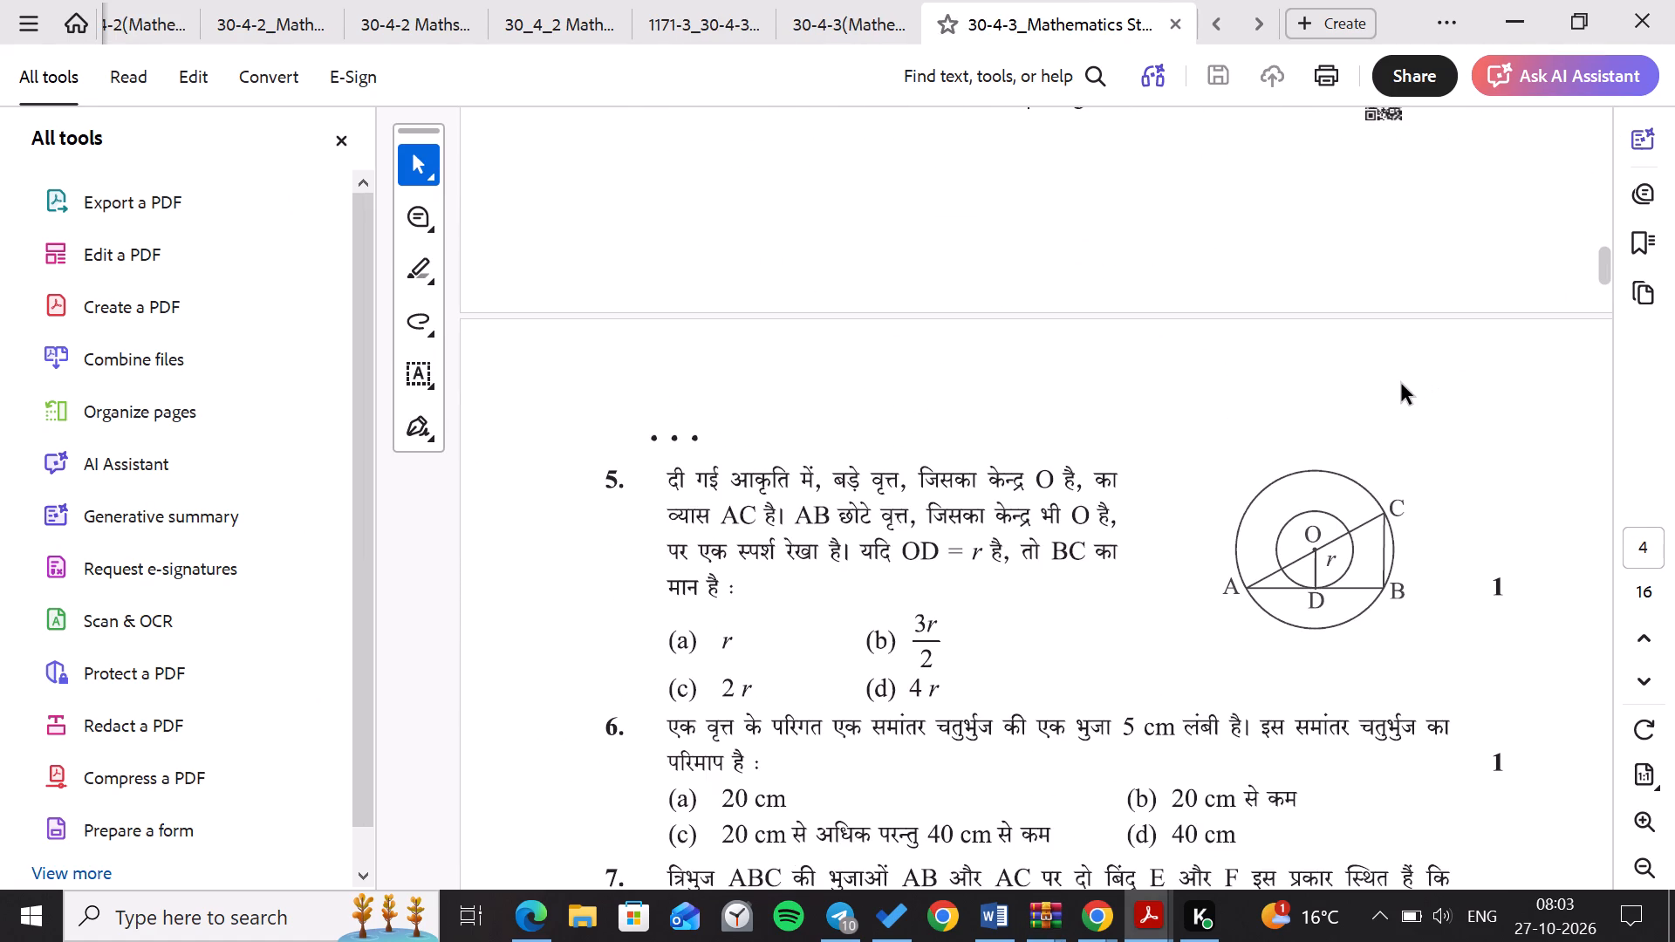
key("shift+super+s")
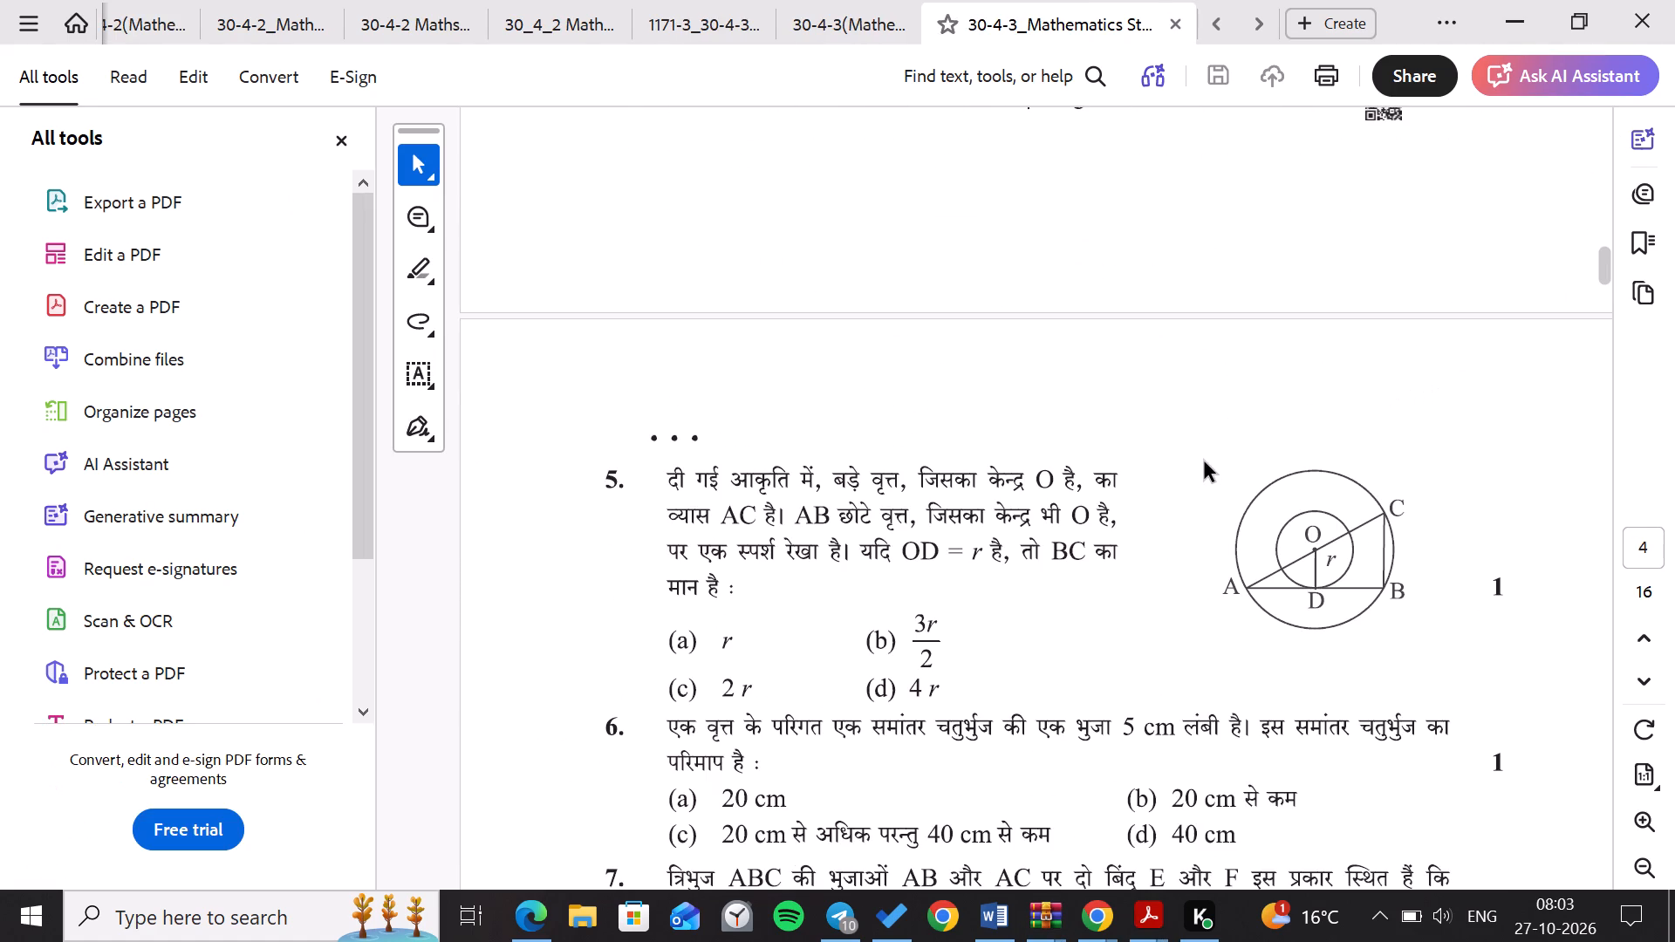
left_click_drag(1205, 448, 1432, 659)
Switch to Word and delete the bracketed diagram note in Question 5 of Series H4EFG, adding a blank line below the text.
left_click(998, 907)
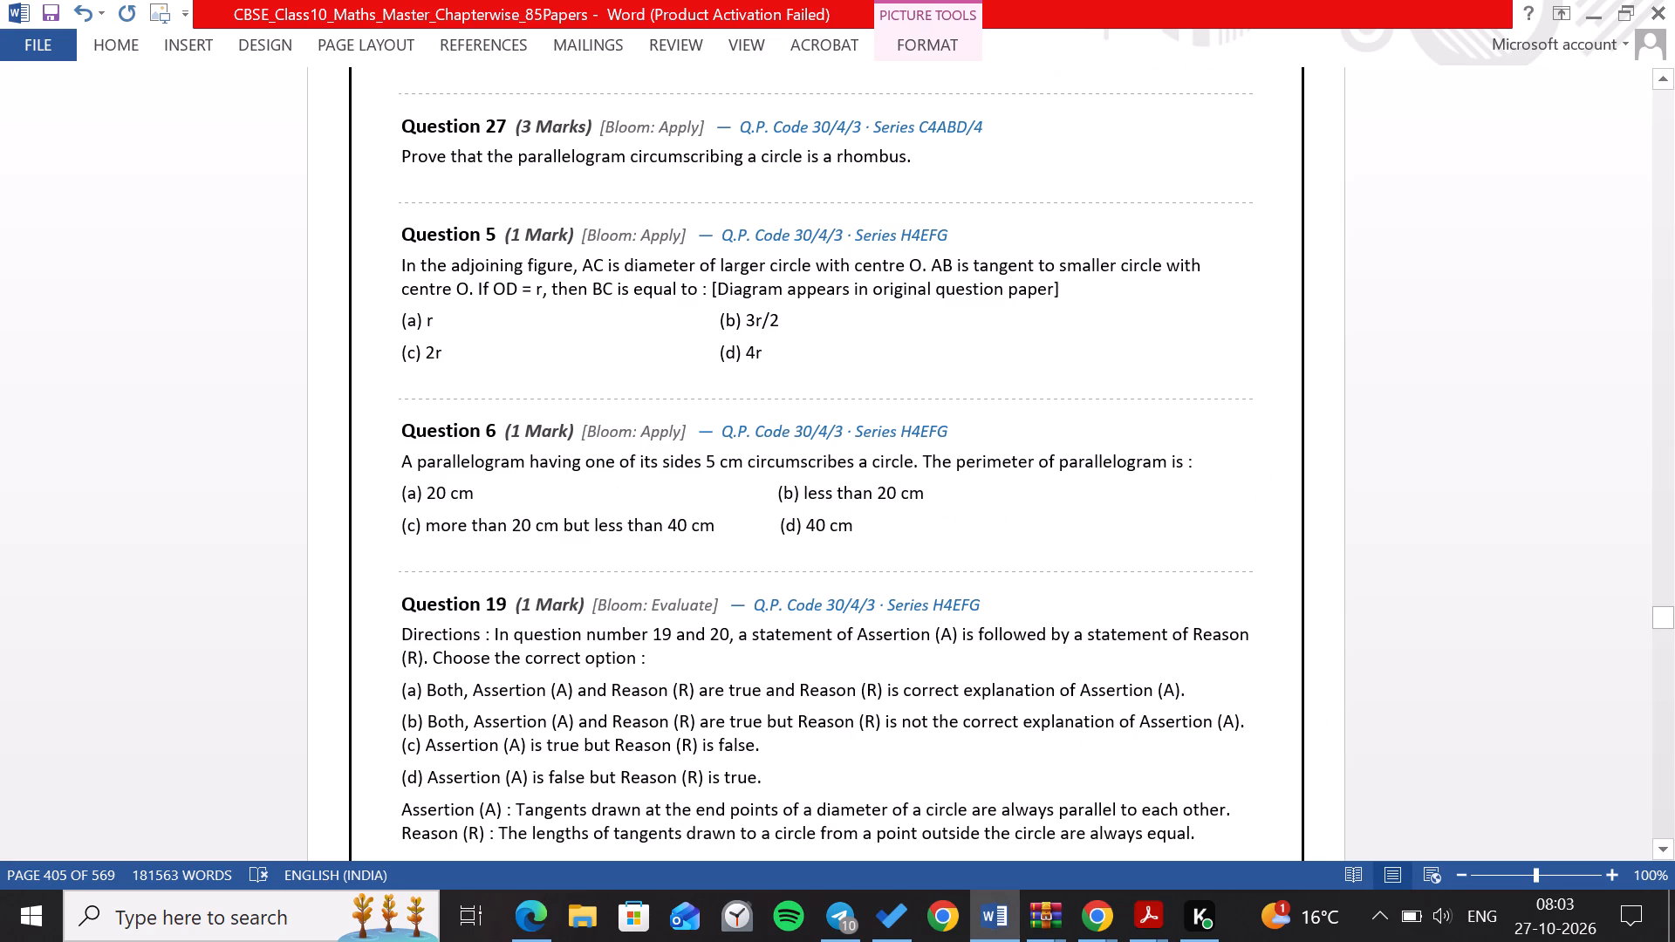
left_click_drag(710, 290, 871, 299)
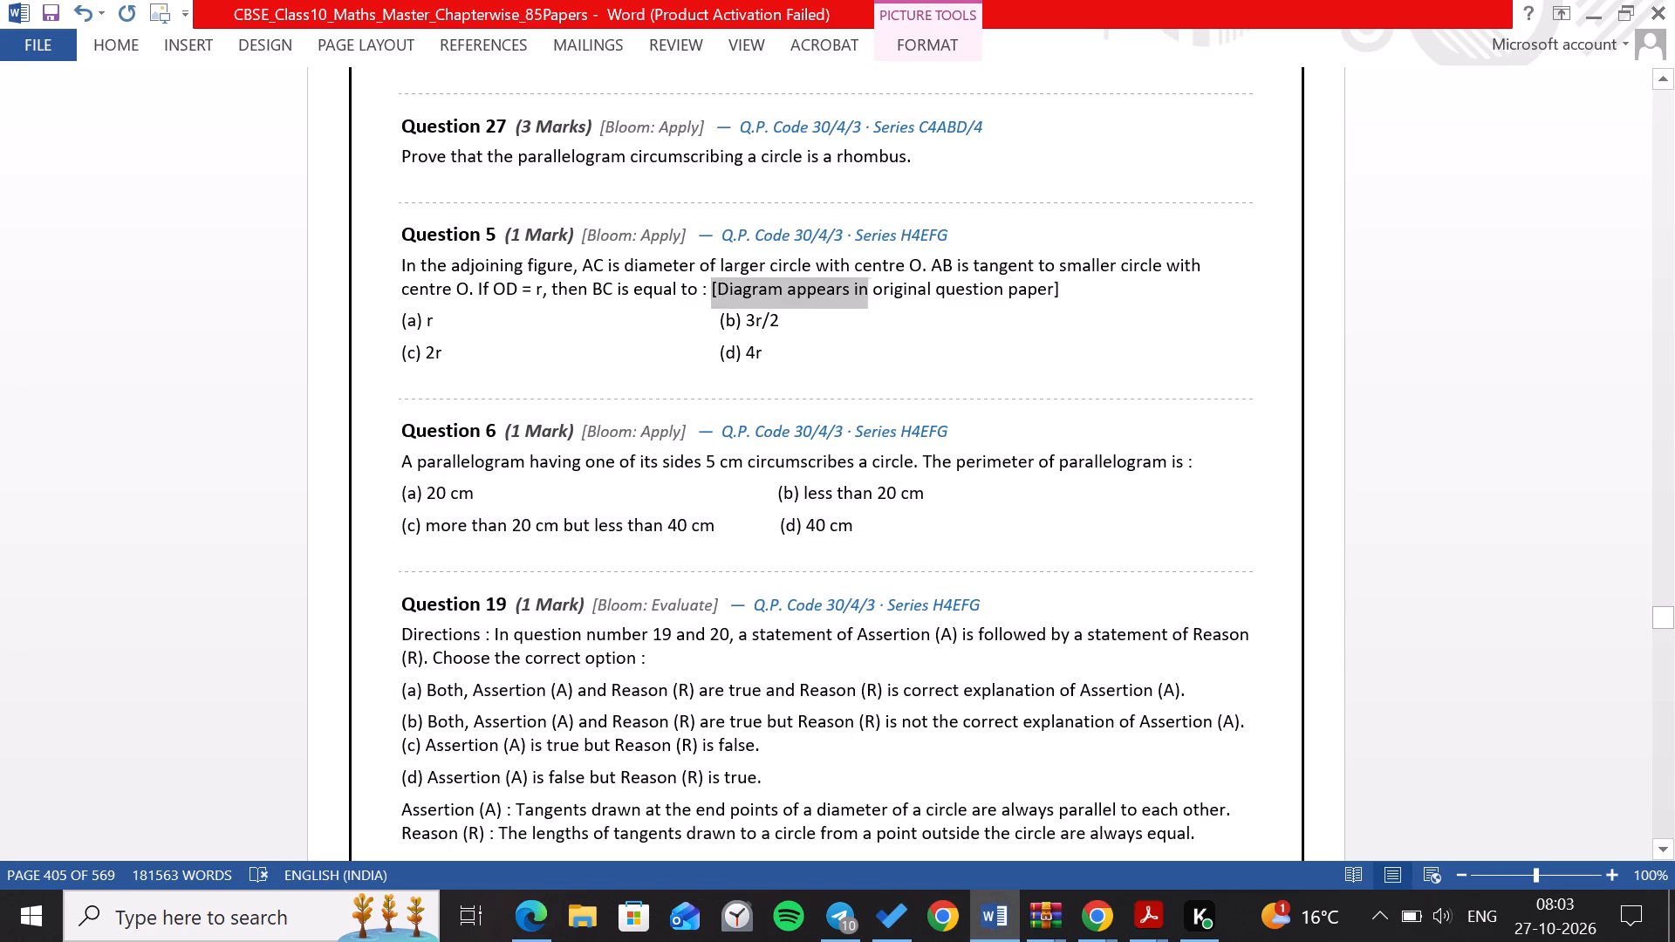
left_click_drag(871, 299, 1062, 293)
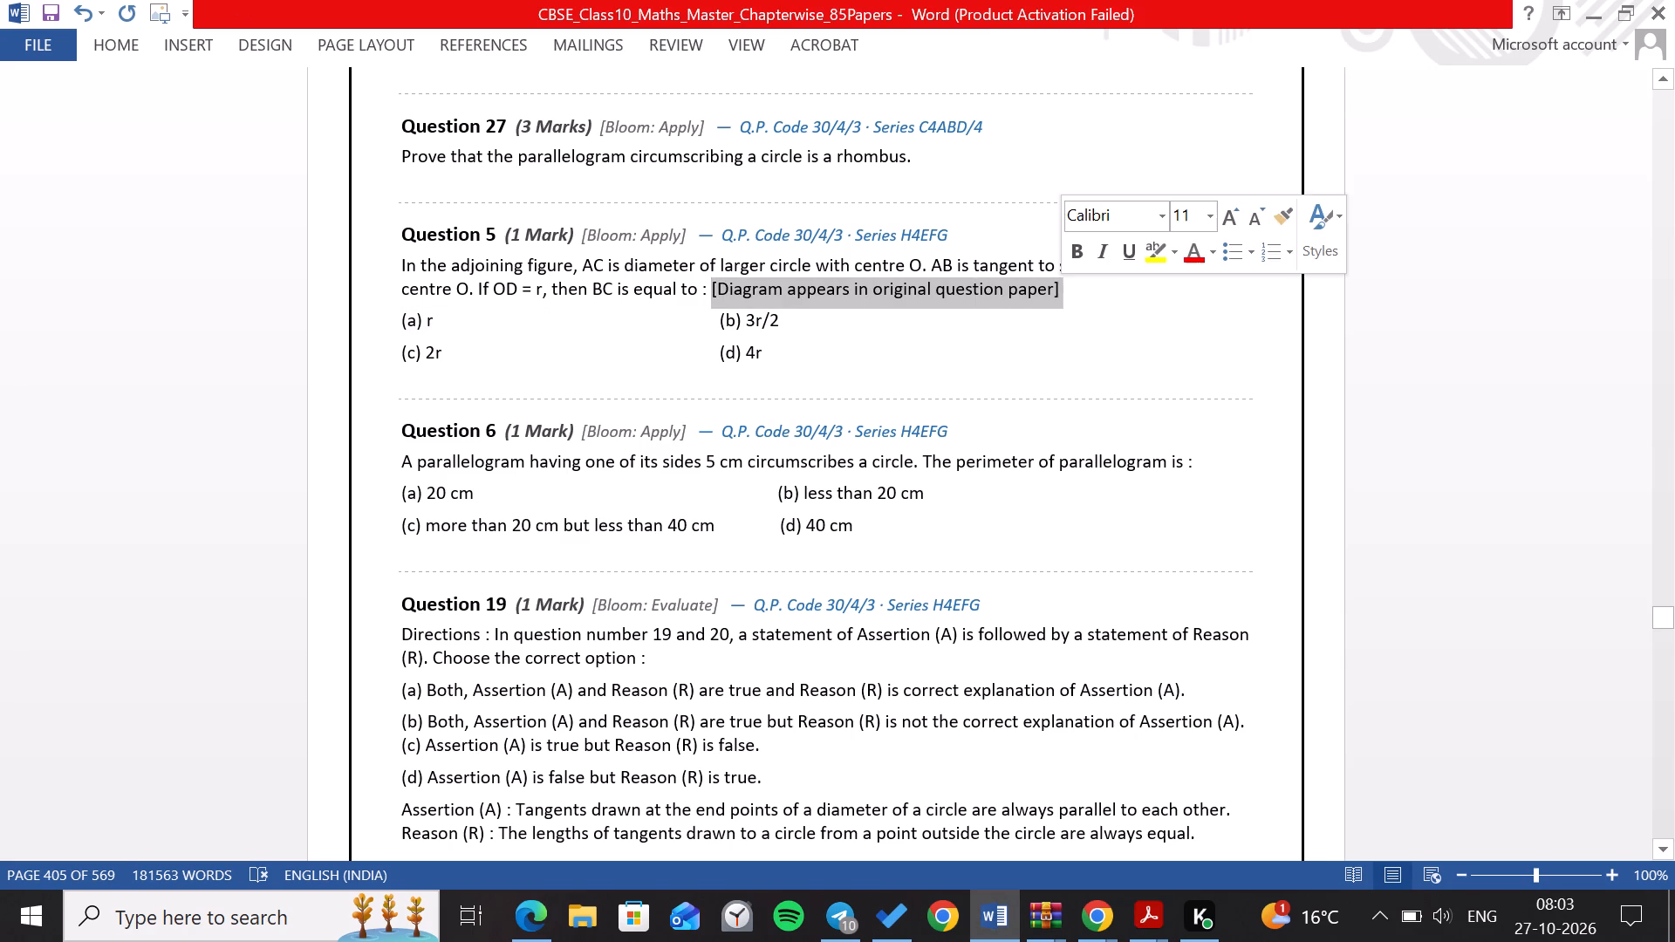
key("BackSpace")
key("Return")
Insert the captured concentric-circles figure on the blank line in Question 5 of Series H4EFG and centre it.
key("ctrl+v")
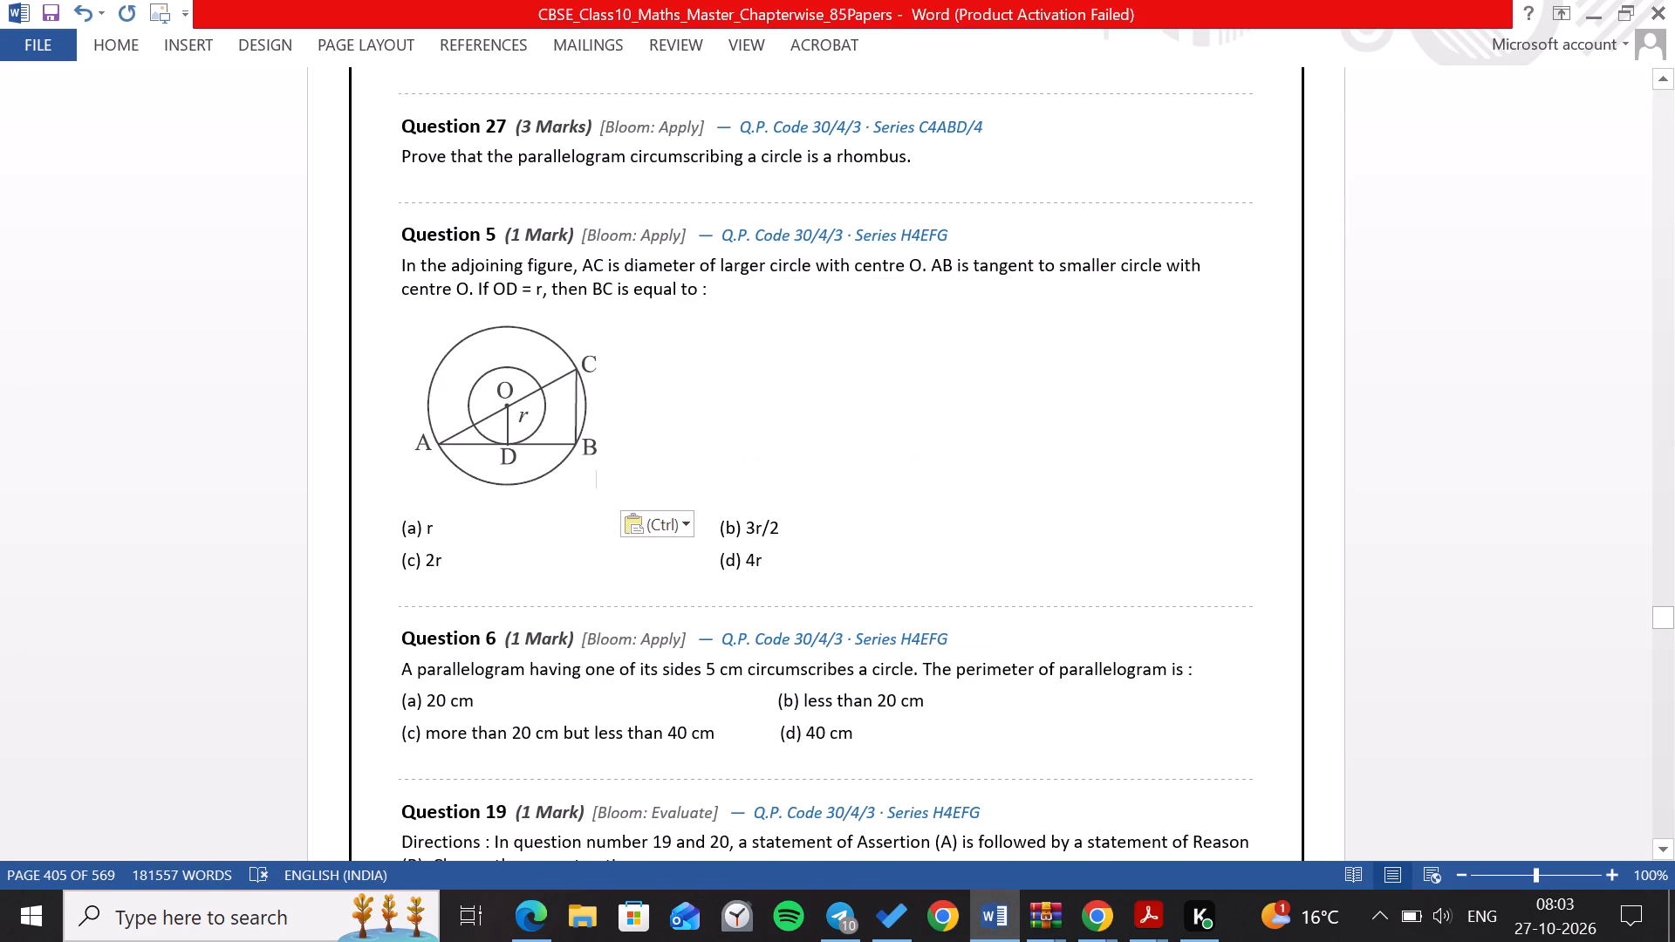
left_click(427, 412)
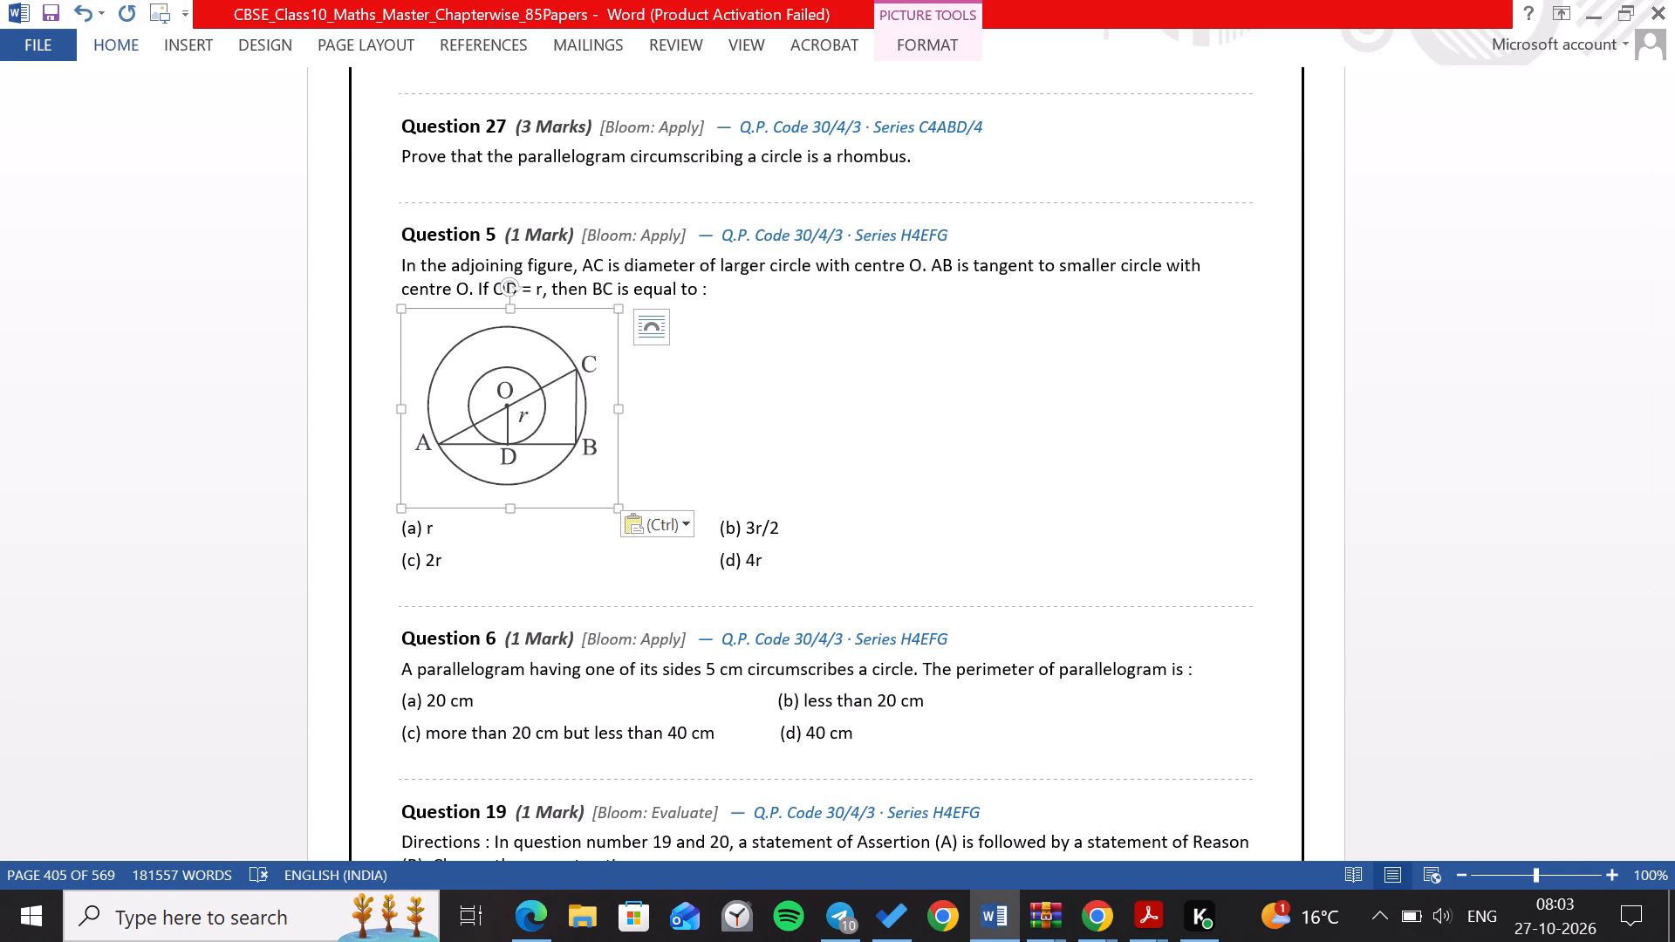
left_click(102, 47)
left_click(549, 123)
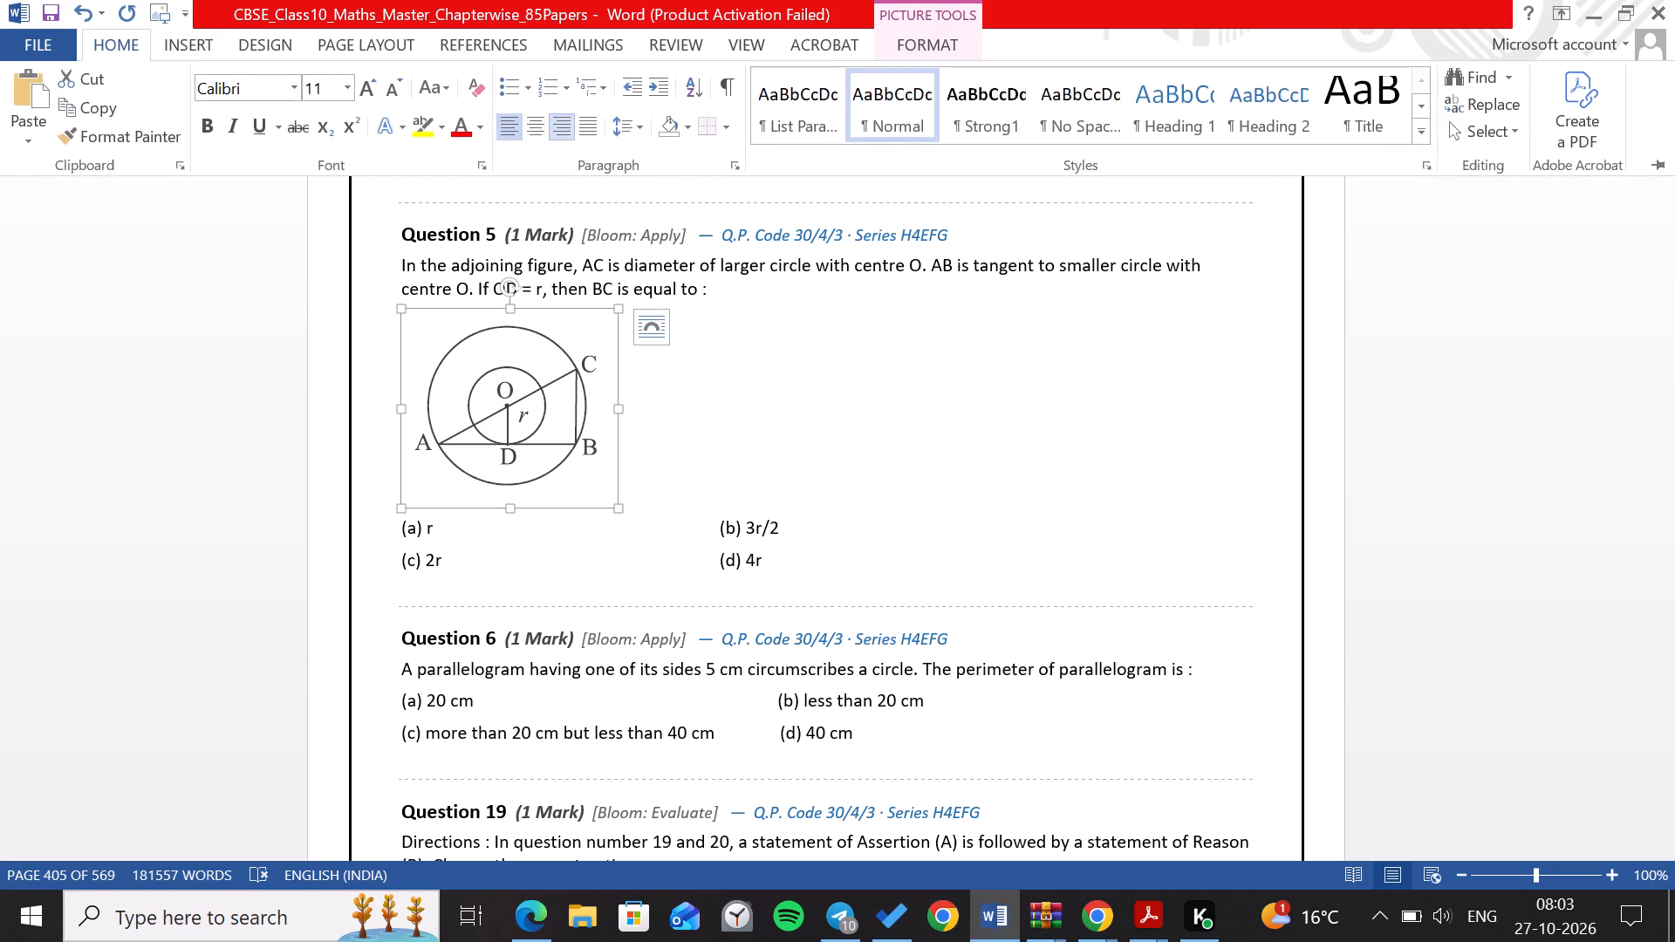
scroll(727, 275, "down", 6)
left_click(537, 129)
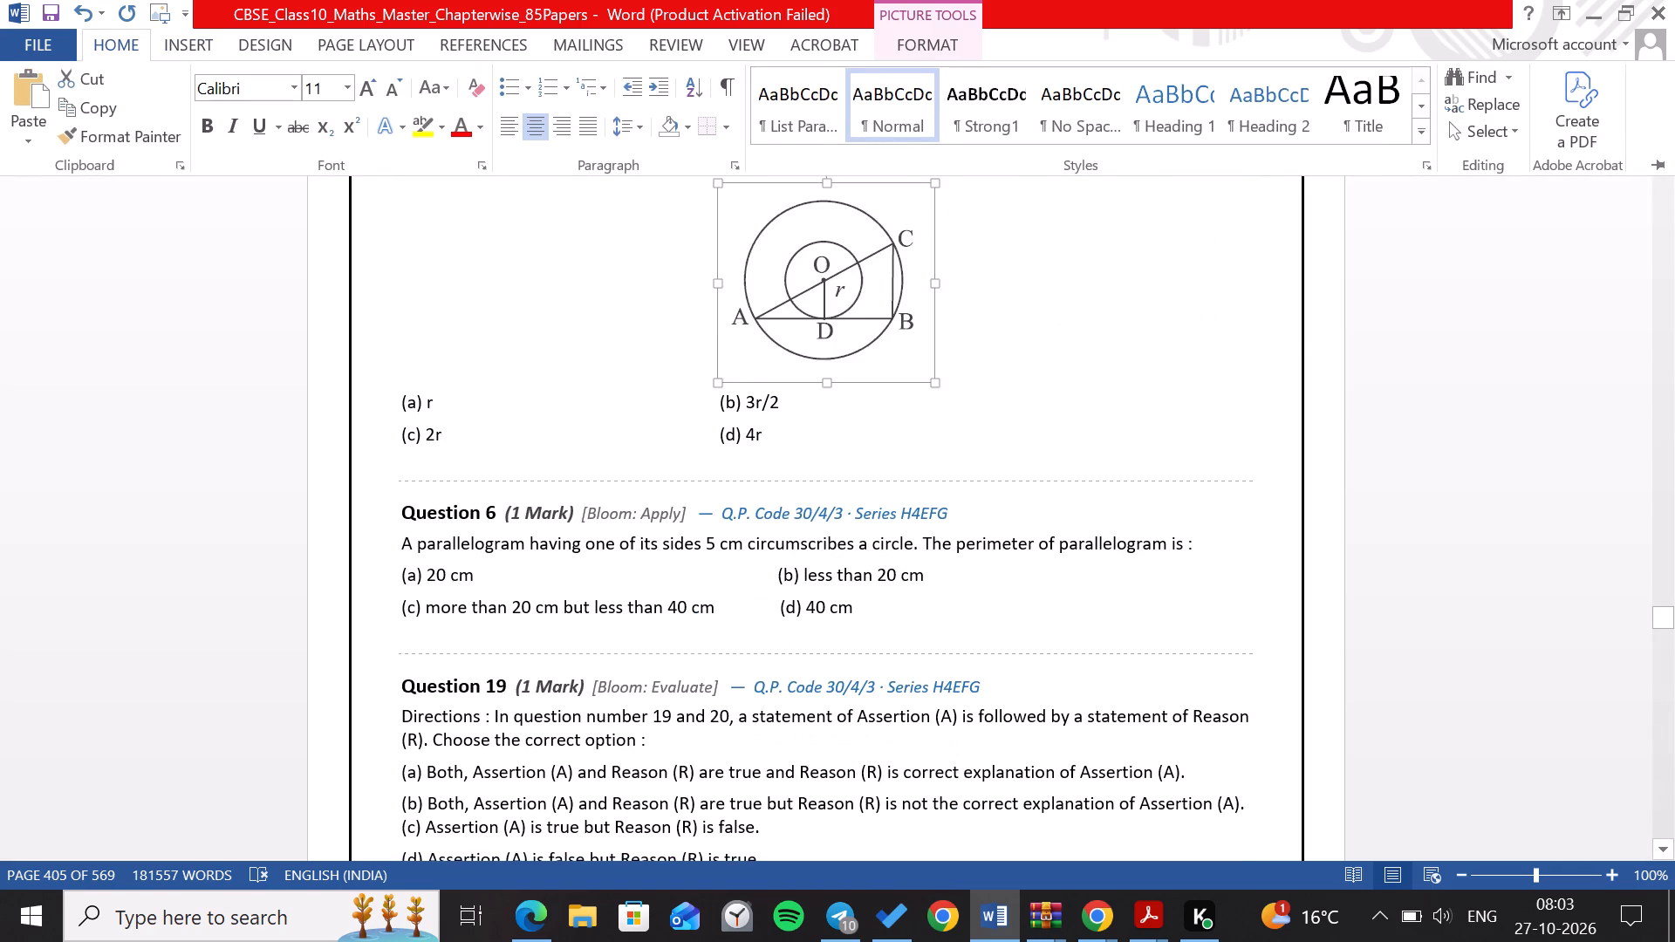
For Question 6 of Series PPQQD/4, open the 30-4-3 Maths Standard paper from the iLoveZIP_Create PP.zip archive in WinRAR.
scroll(681, 387, "down", 12)
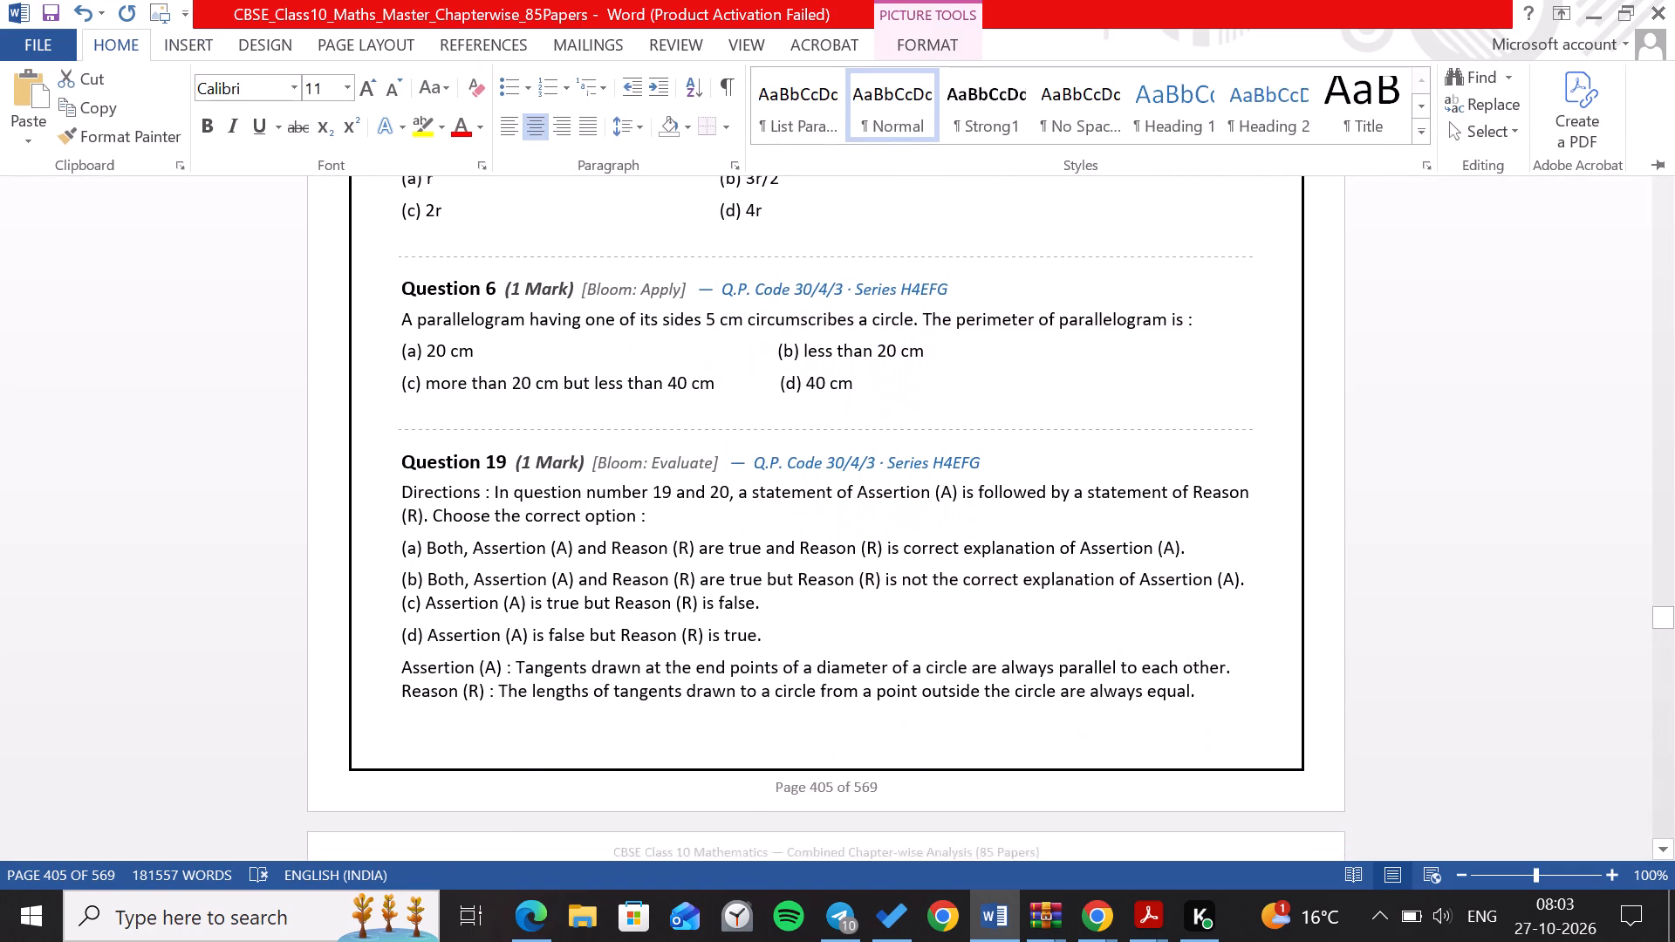
scroll(684, 413, "down", 13)
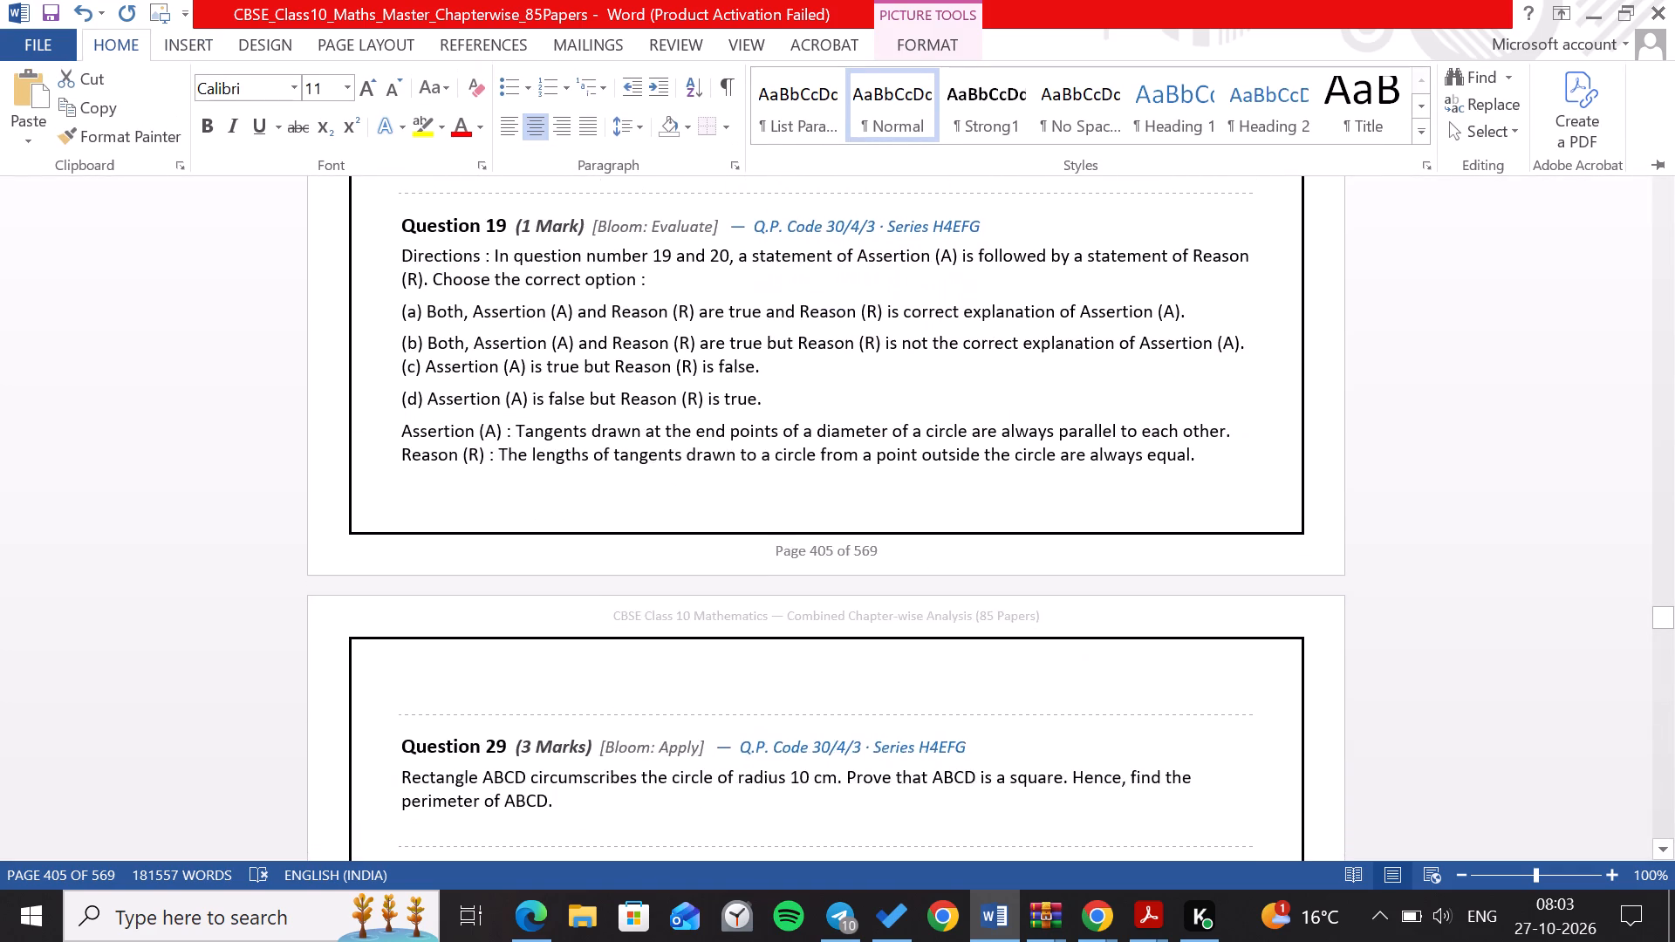
scroll(684, 418, "down", 19)
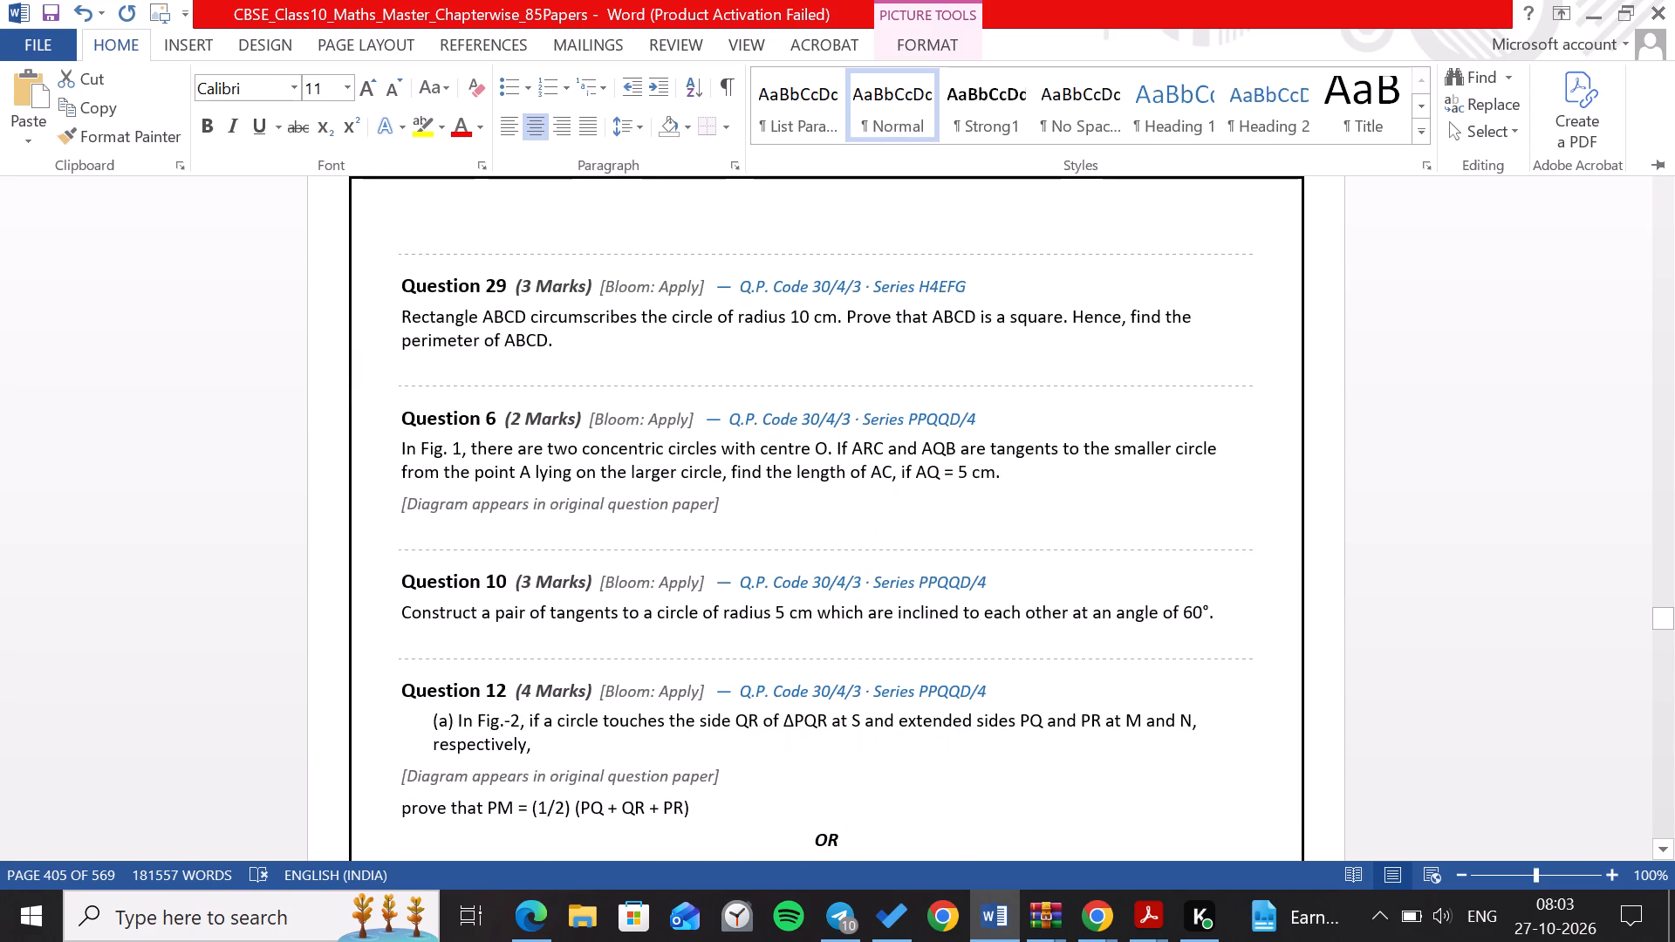
scroll(684, 418, "down", 7)
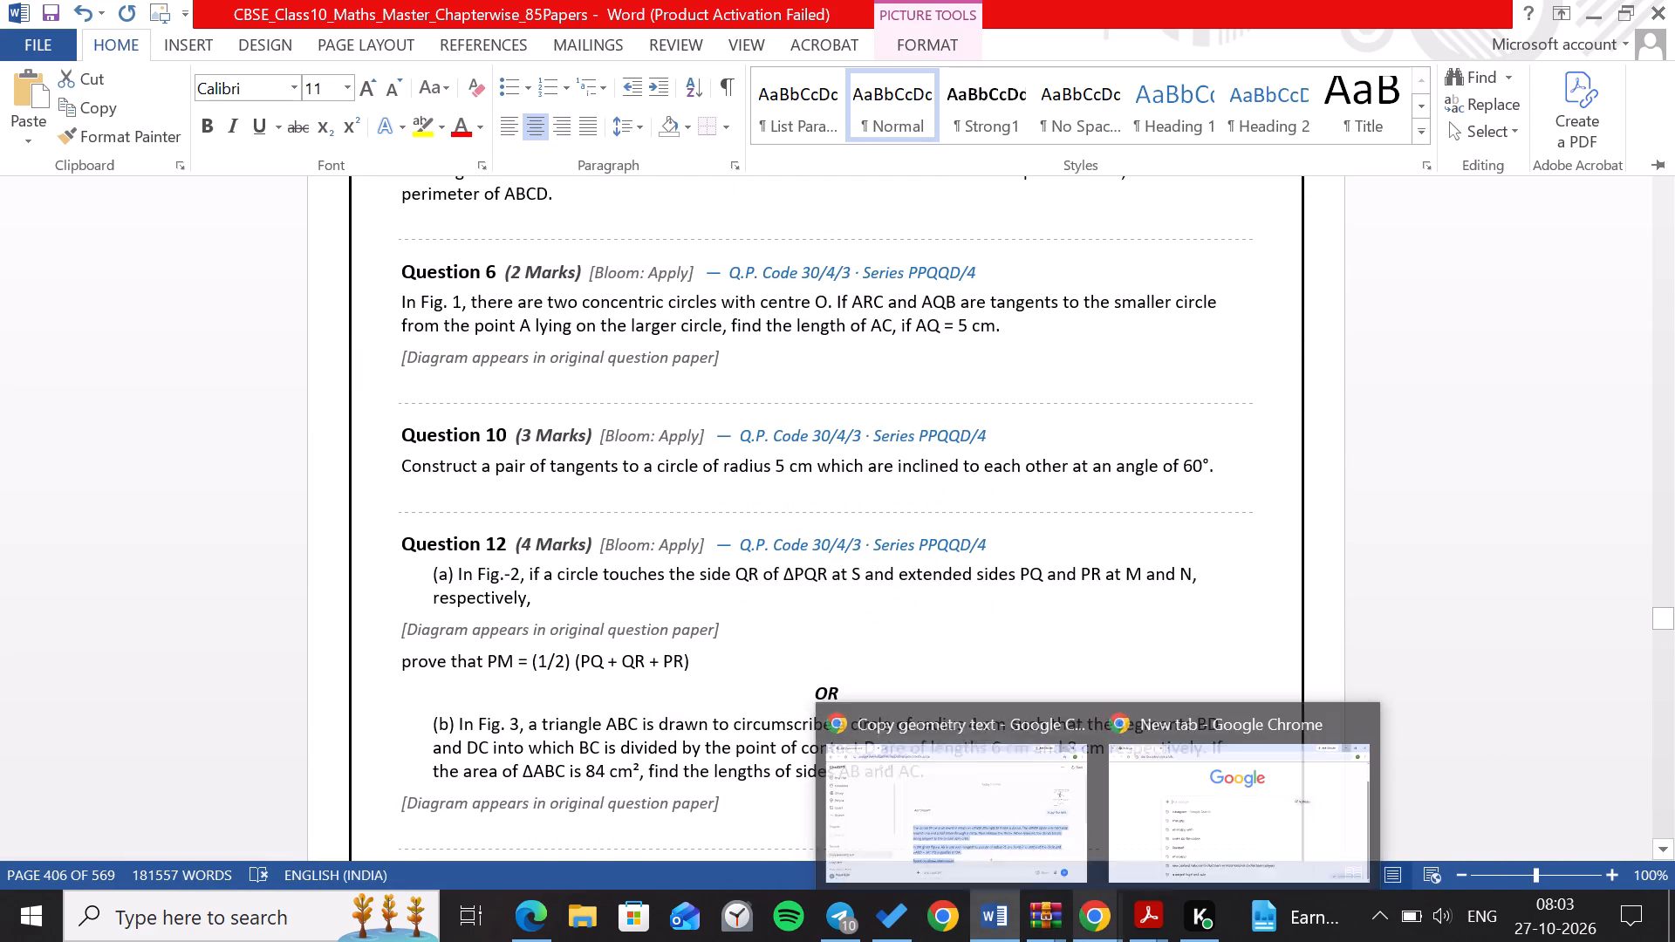
left_click(1460, 843)
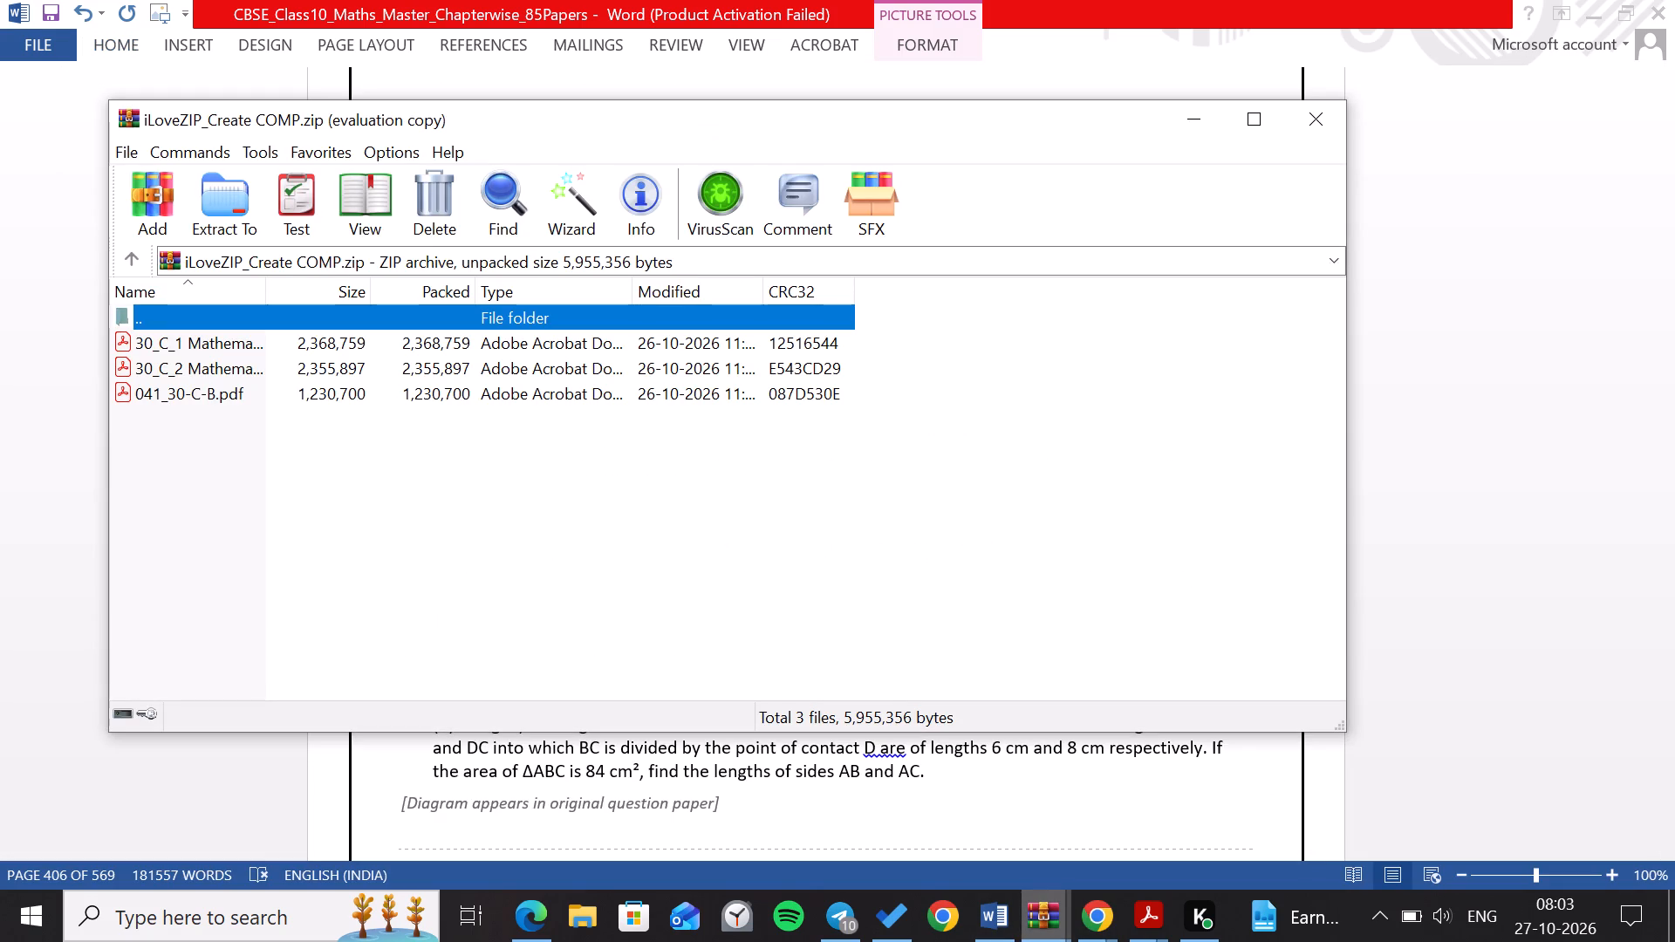
left_click(1248, 852)
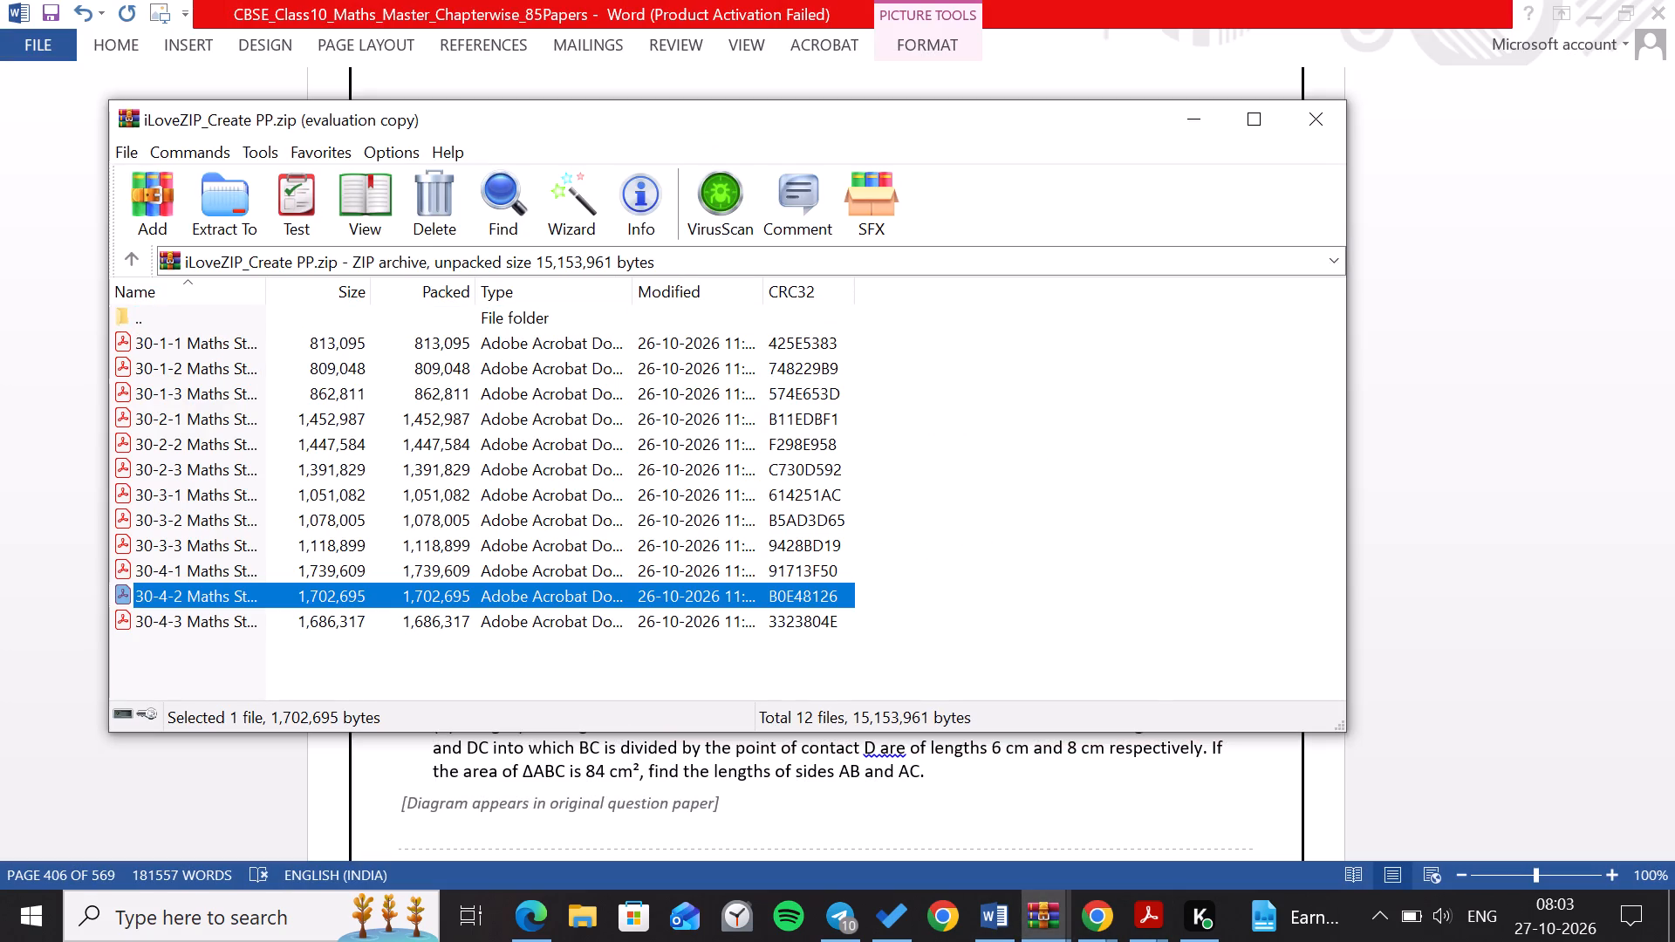
double_click(279, 622)
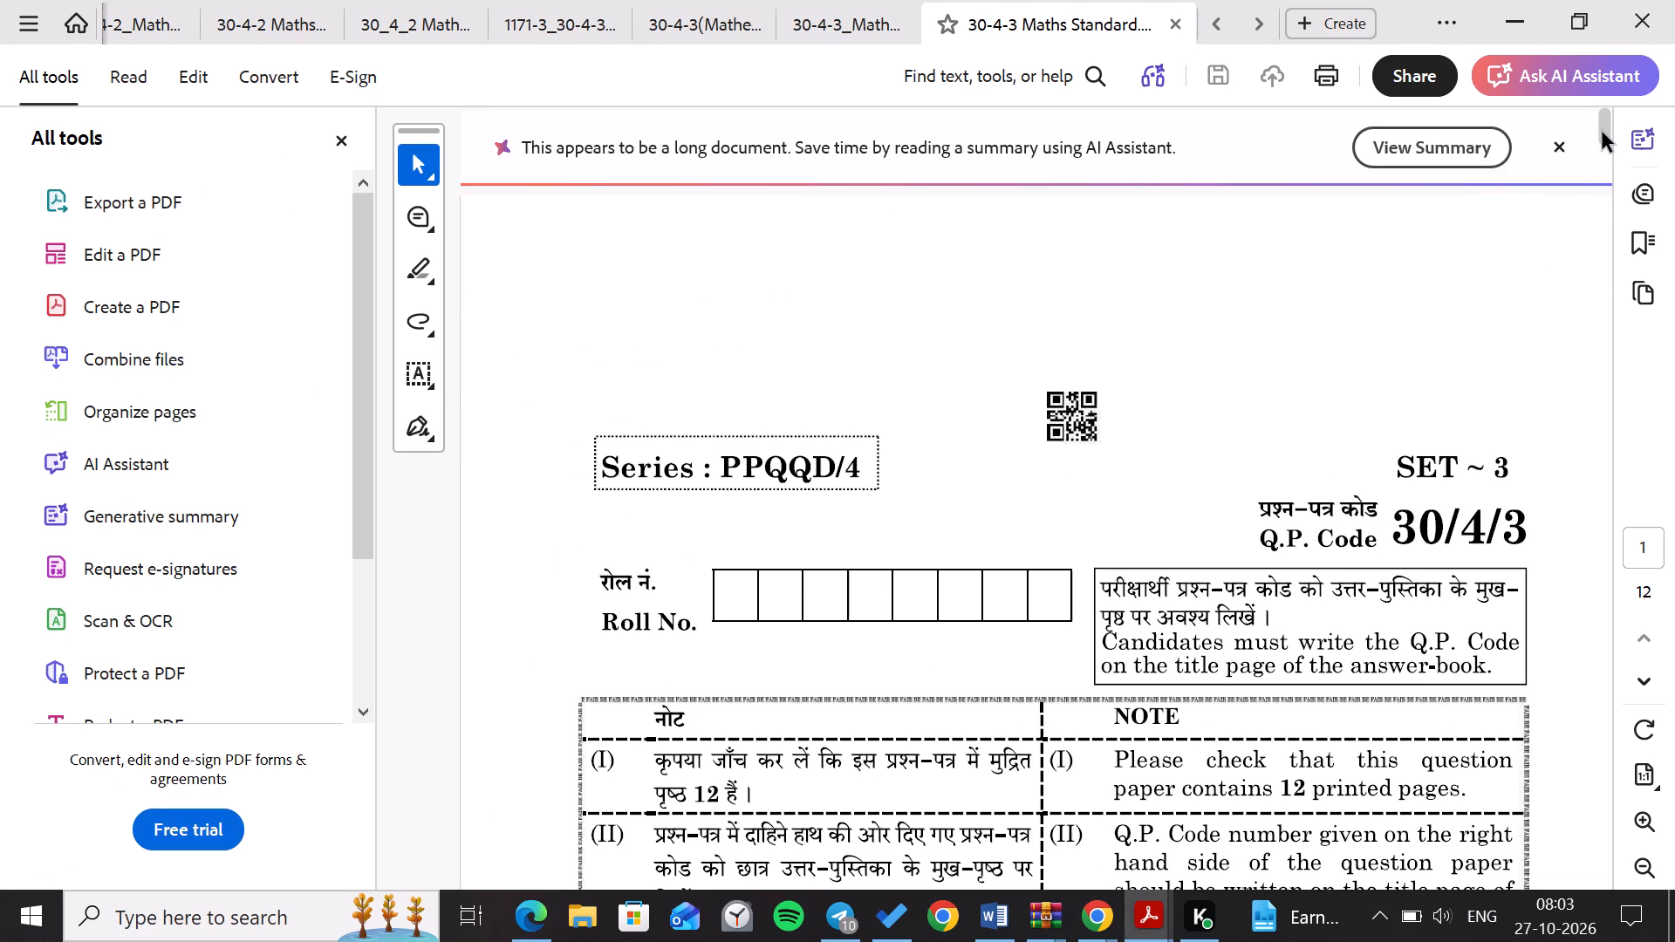
Capture question 6's English-version figure of two concentric circles with tangents from A as a screenshot, including its Fig. – 1 caption.
left_click_drag(1603, 133, 1617, 343)
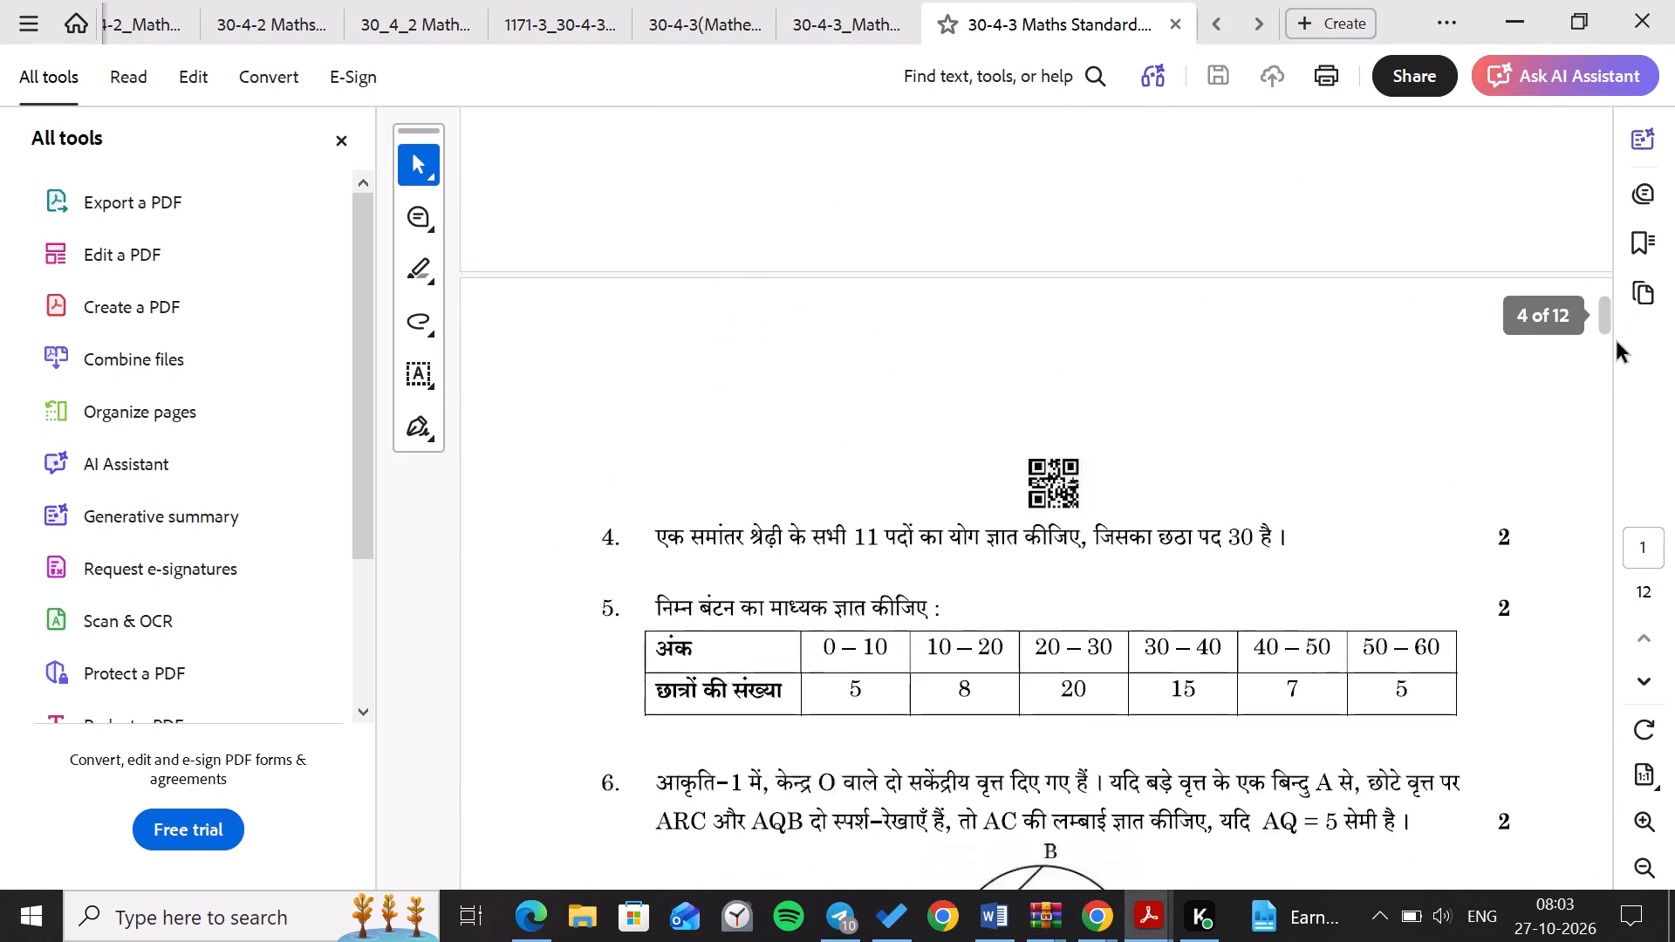
left_click_drag(1617, 343, 1621, 399)
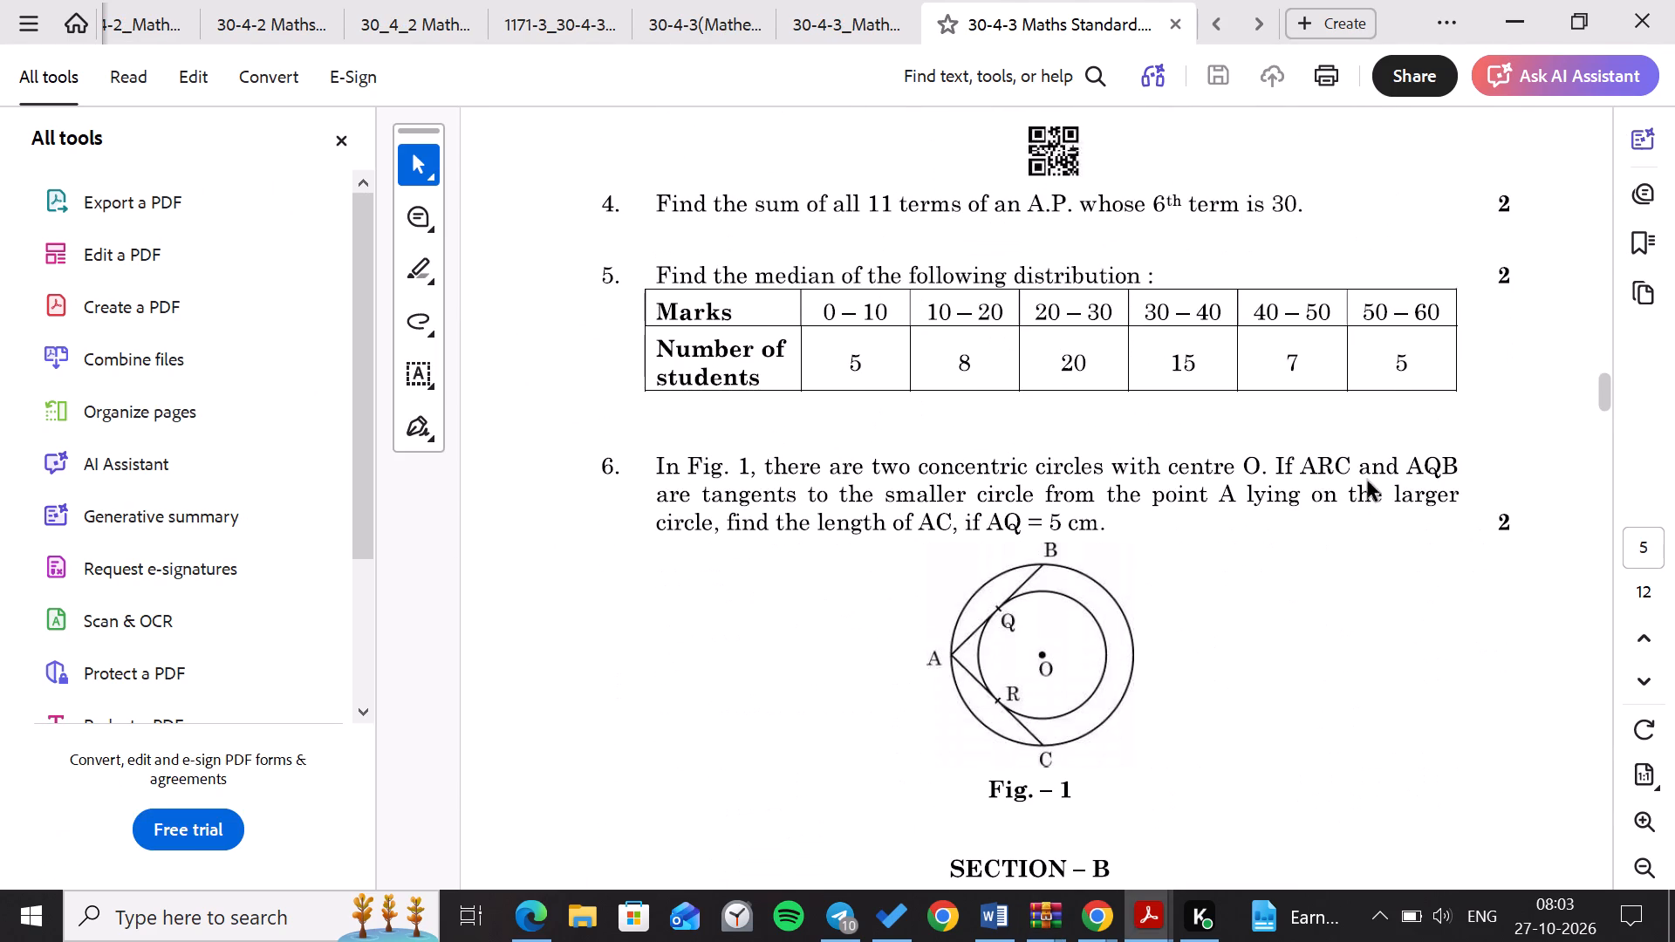
scroll(1307, 495, "down", 8)
key("shift+super+s")
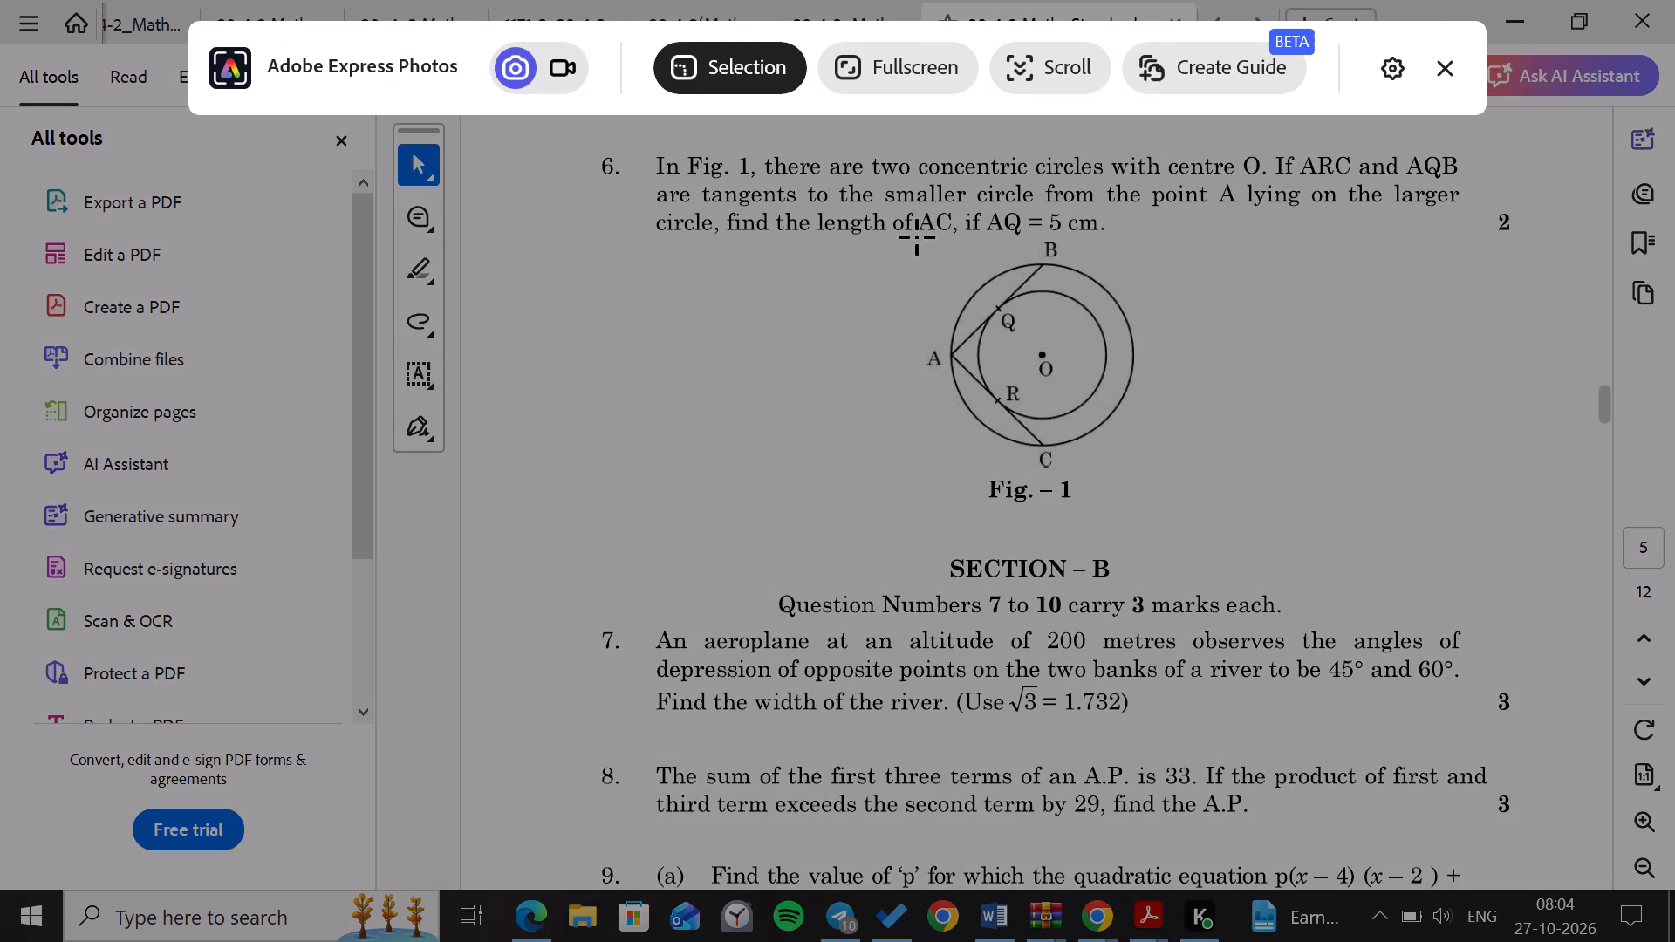
left_click_drag(917, 237, 1148, 477)
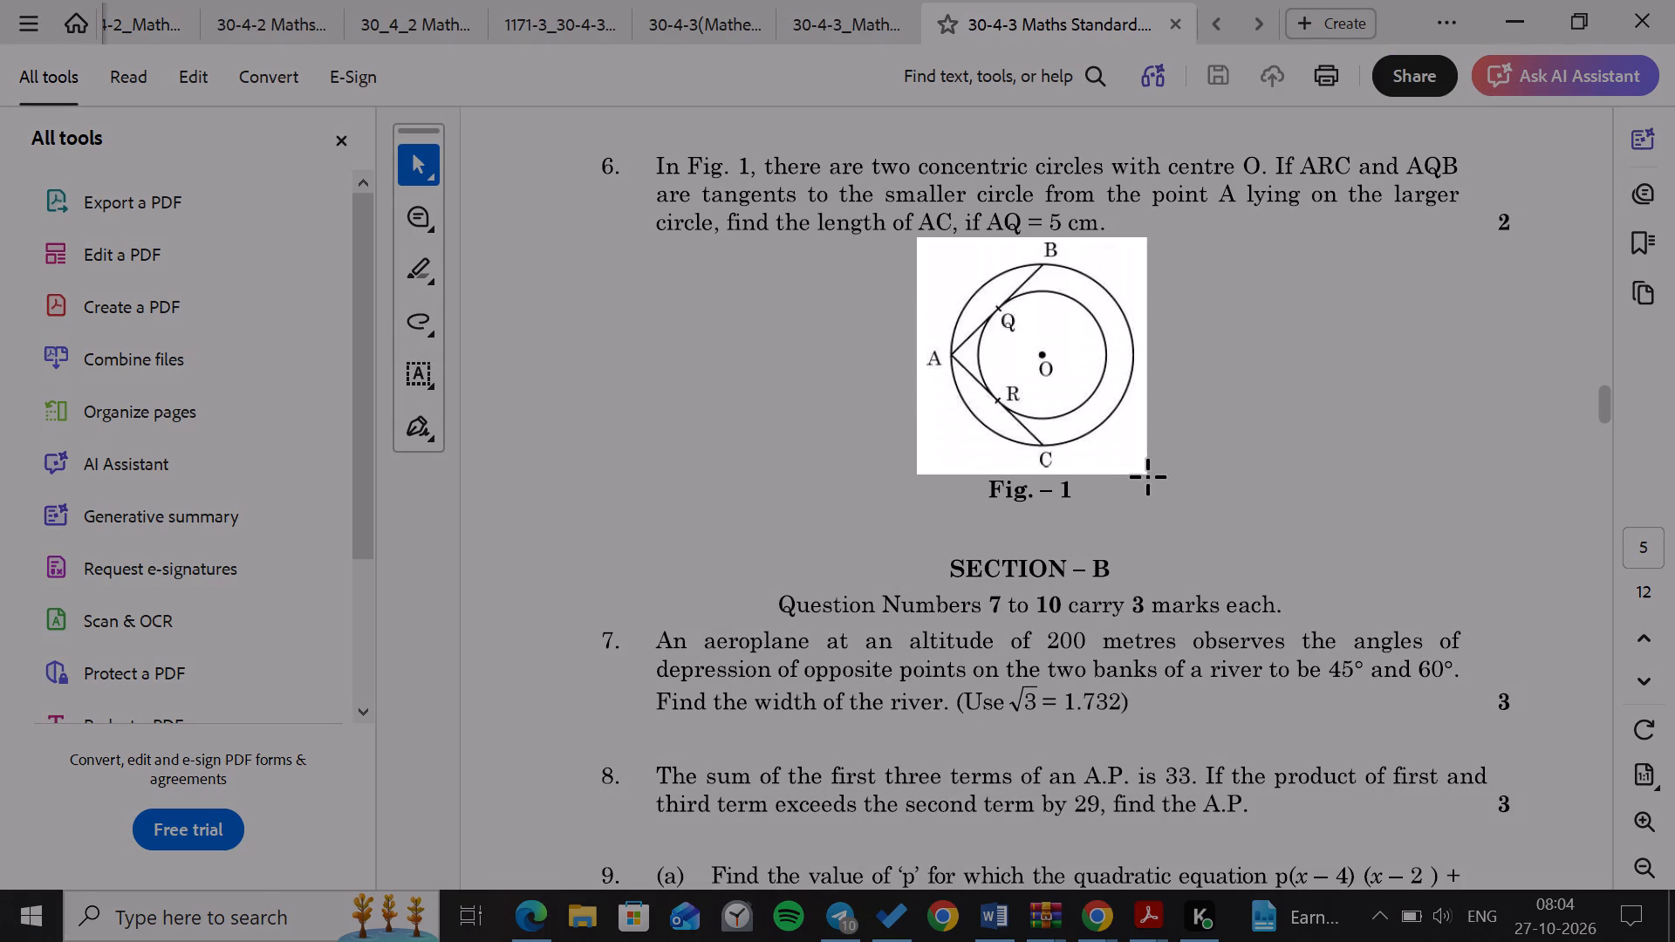
left_click_drag(1148, 477, 1148, 517)
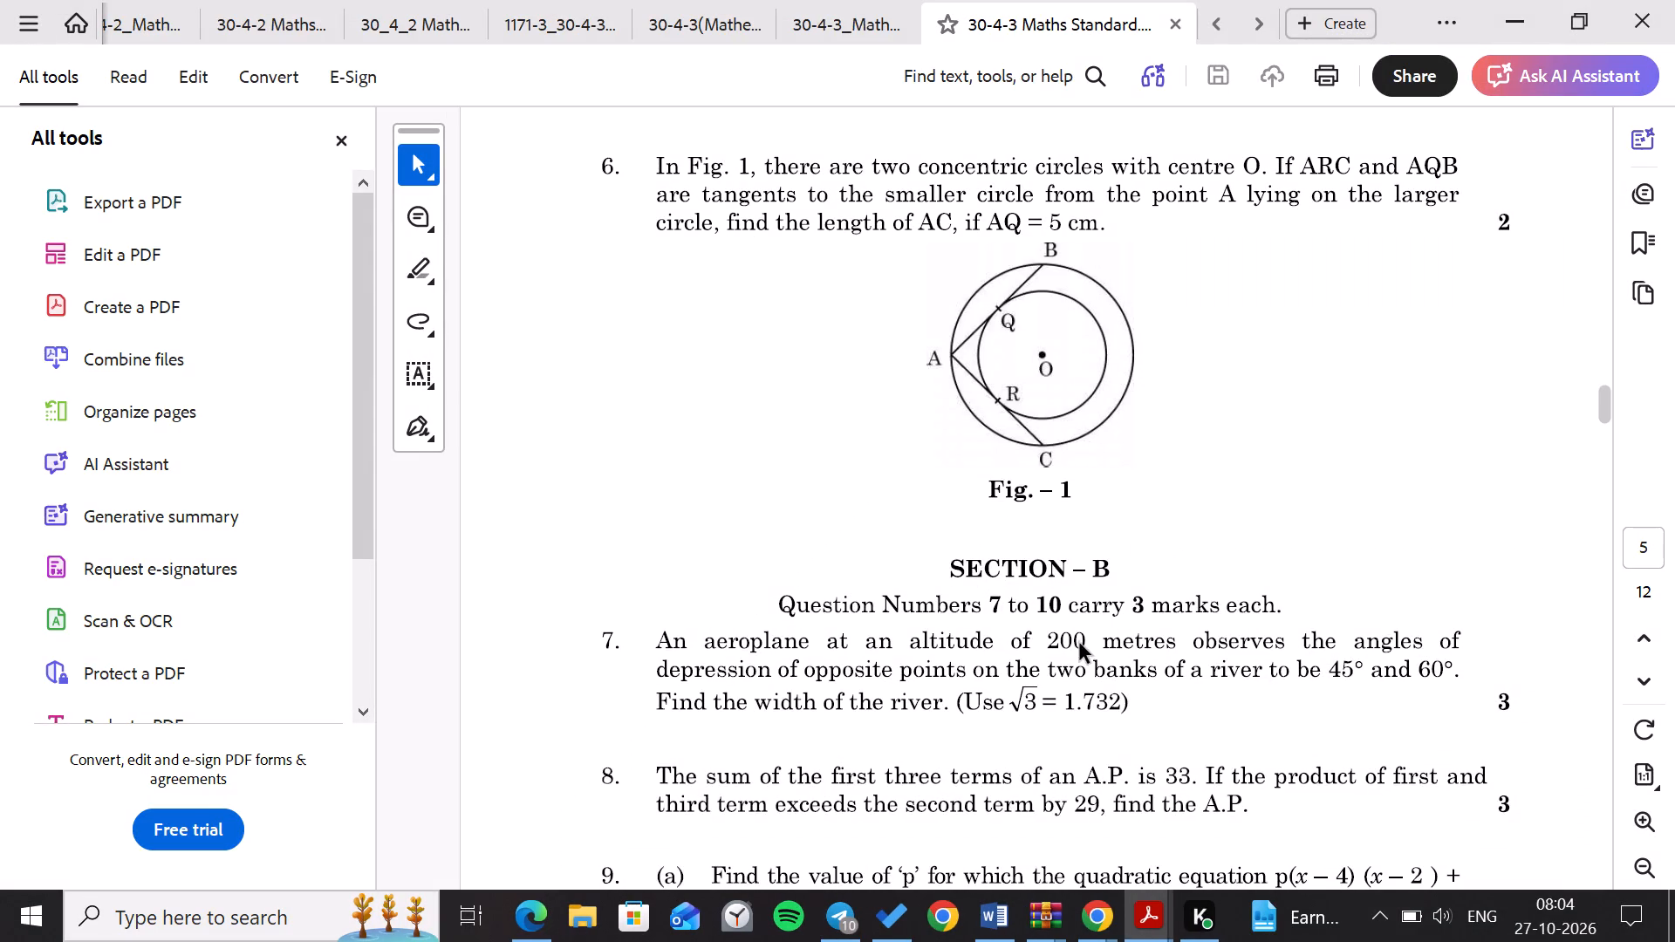
Switch to Word and delete the bracketed diagram note below Question 6 of Series PPQQD/4.
left_click(996, 941)
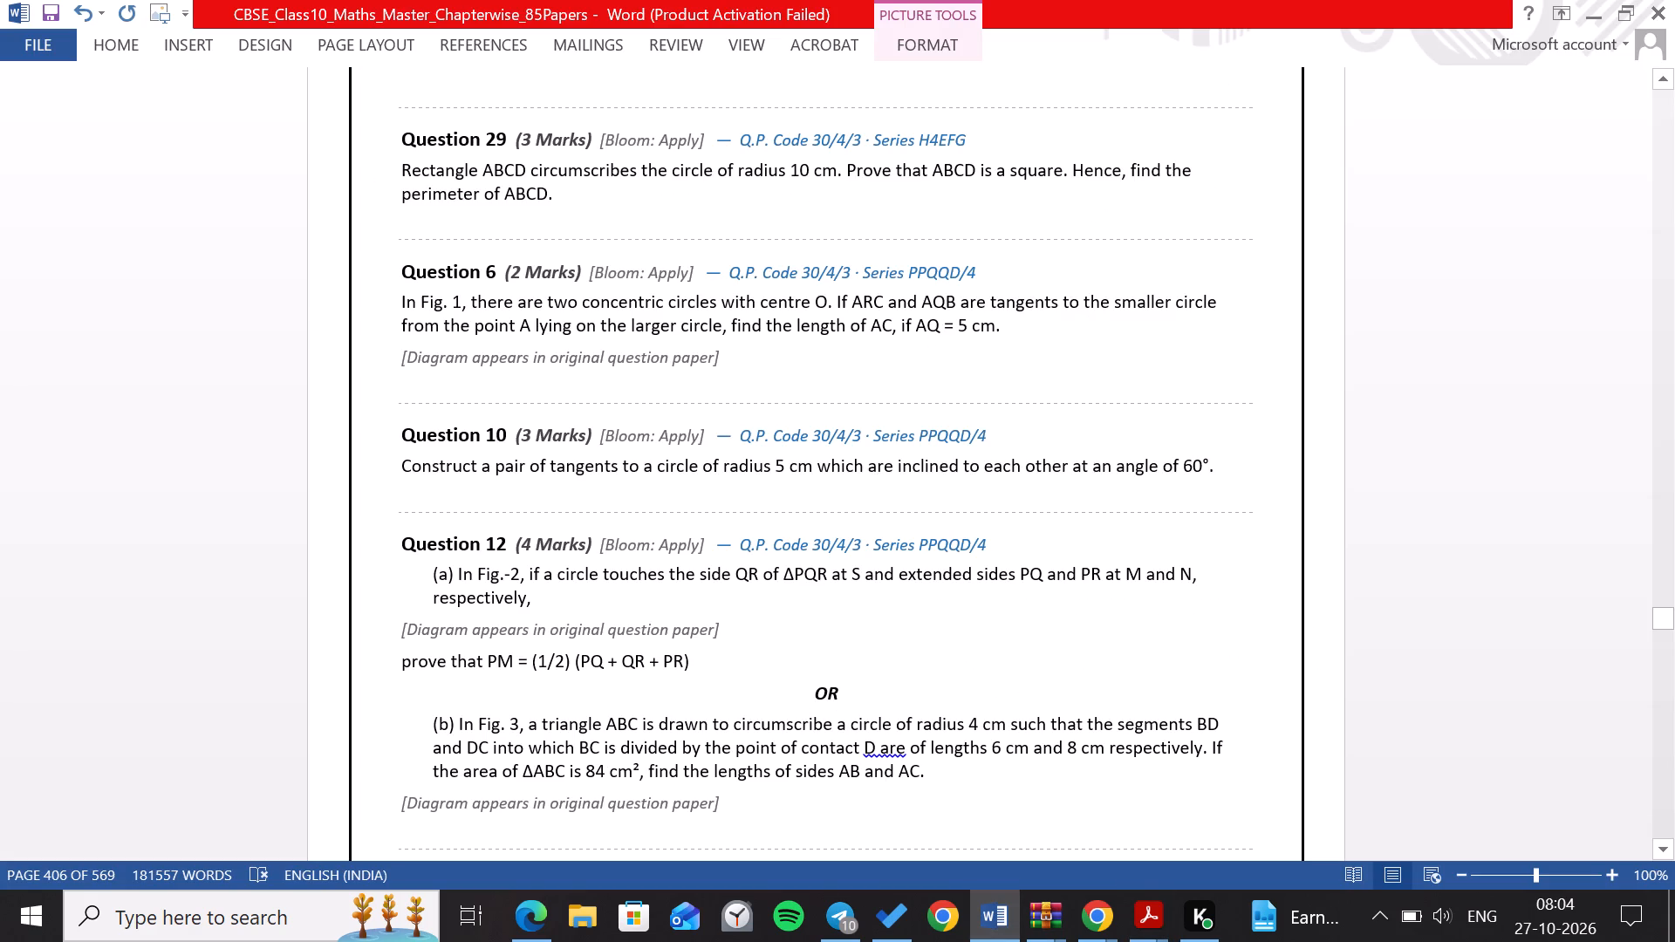
left_click_drag(395, 352, 722, 363)
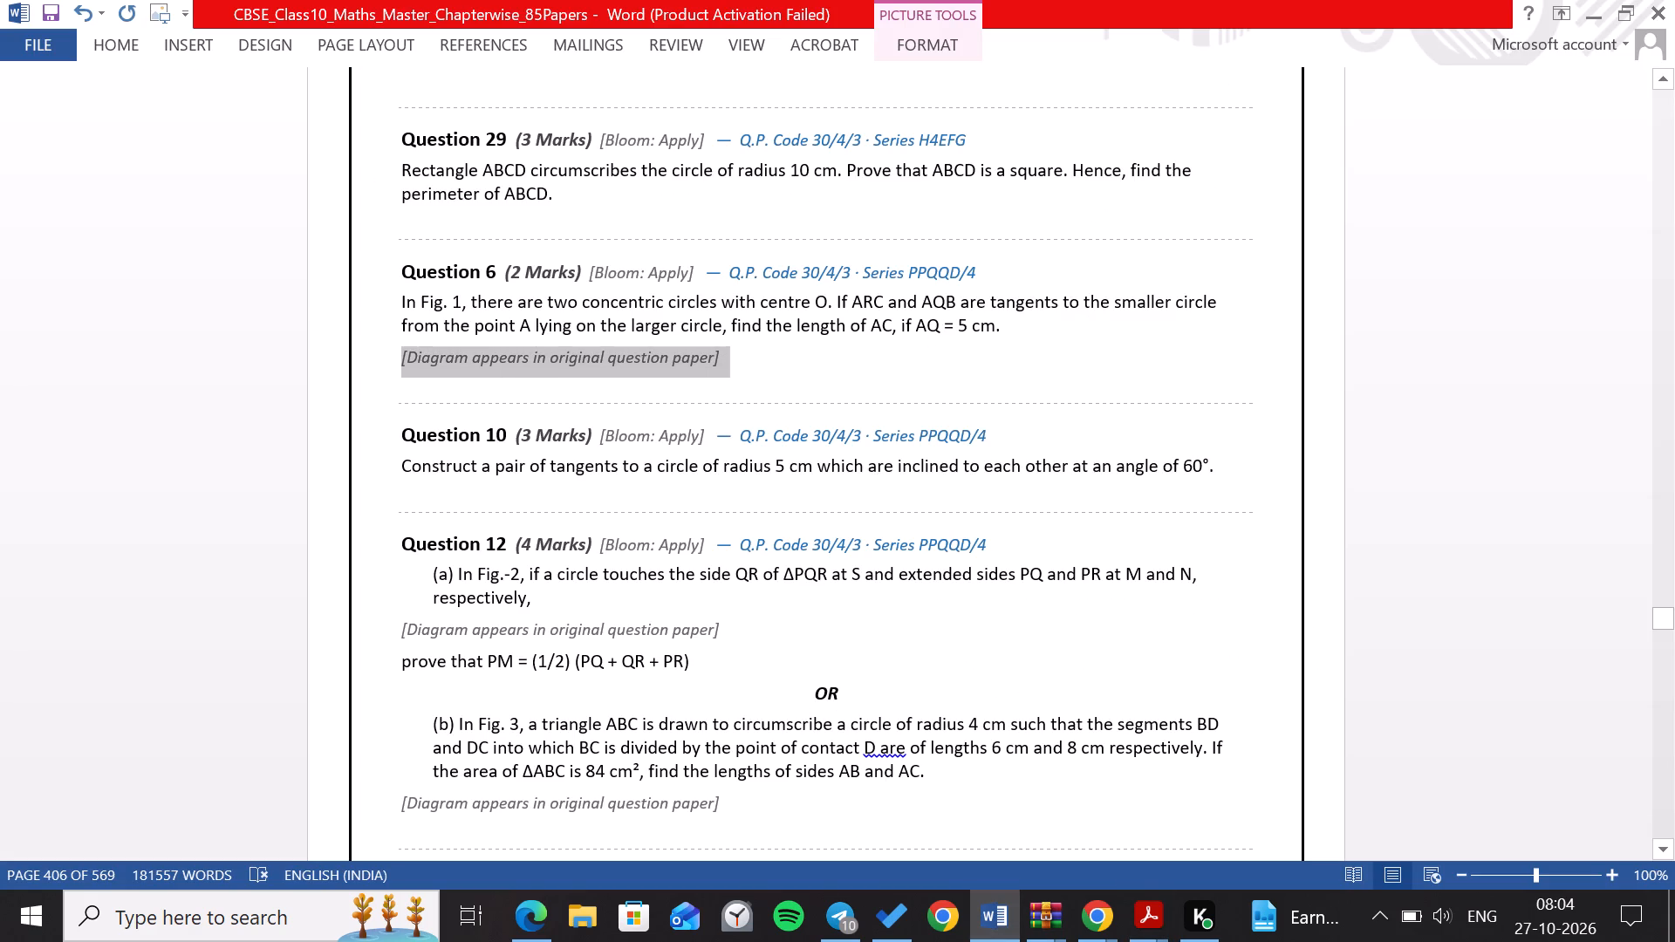
left_click_drag(722, 363, 720, 363)
key("BackSpace")
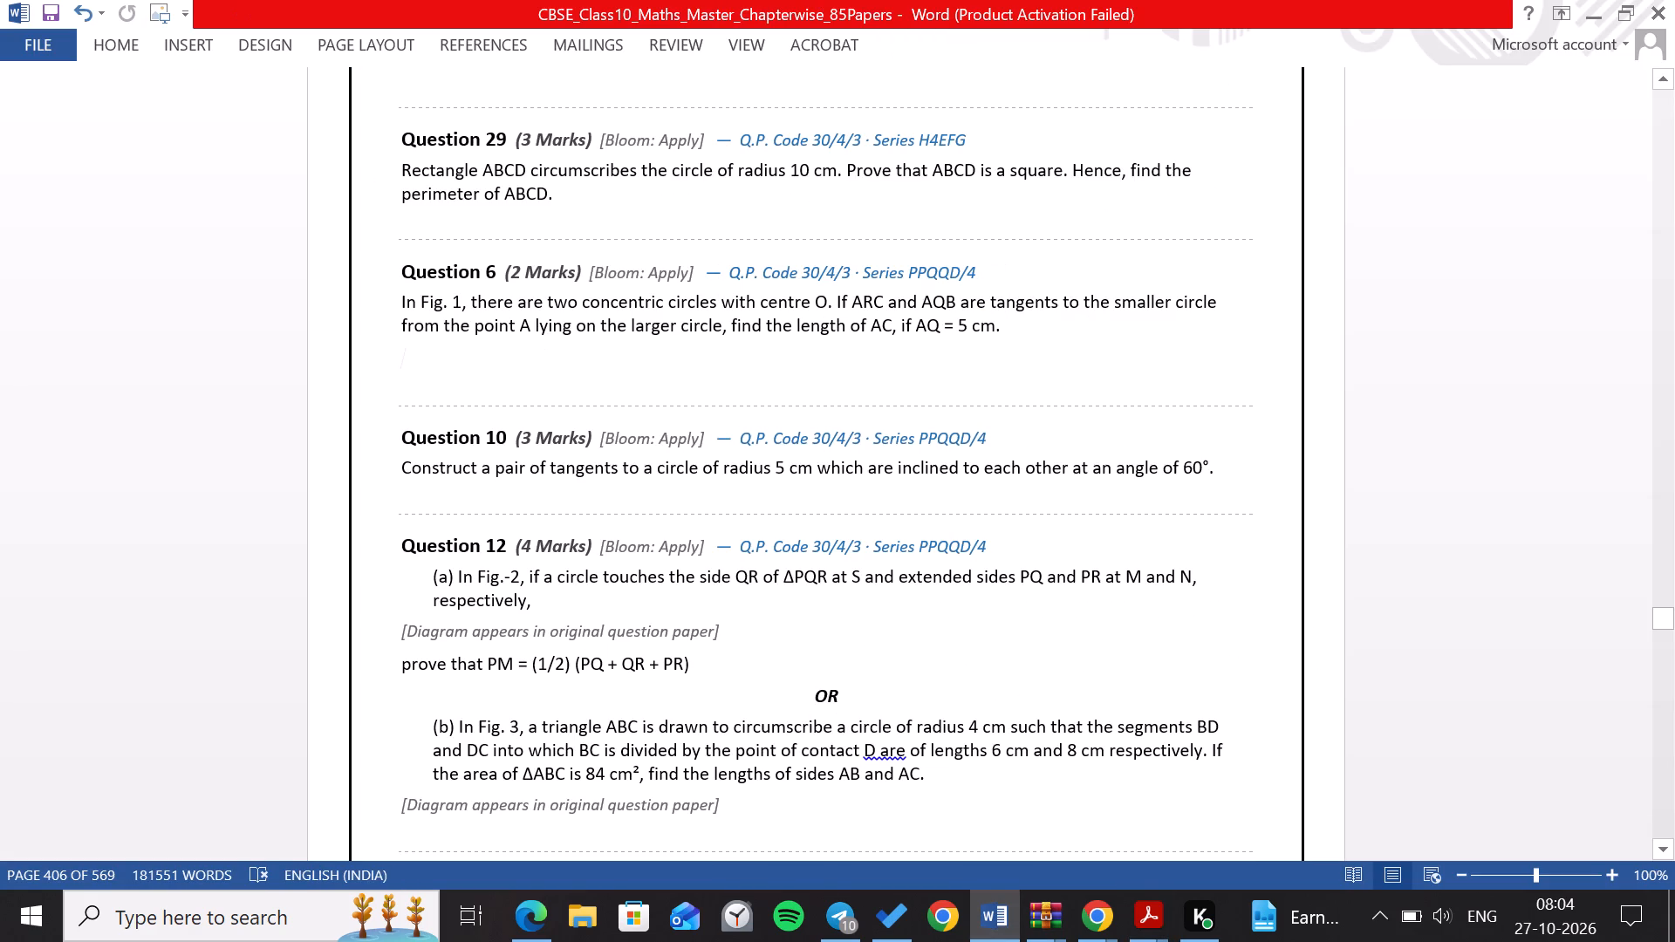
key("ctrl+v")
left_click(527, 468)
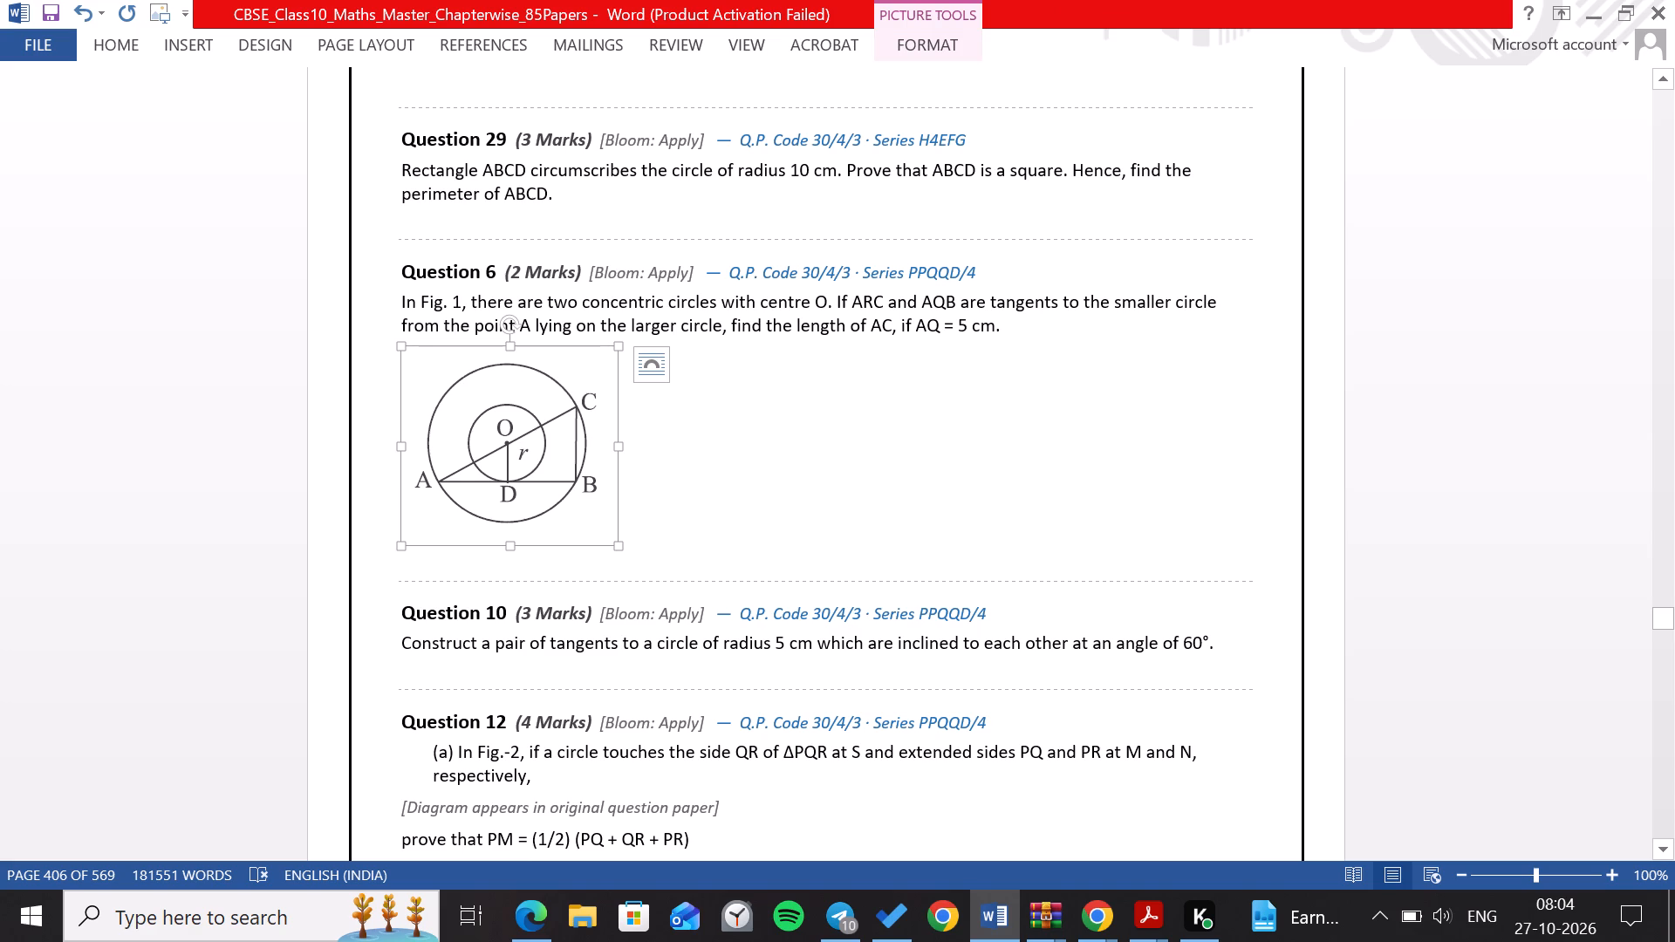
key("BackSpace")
Insert the captured Fig. – 1 on the emptied line below Question 6 and centre it.
key("ctrl+v")
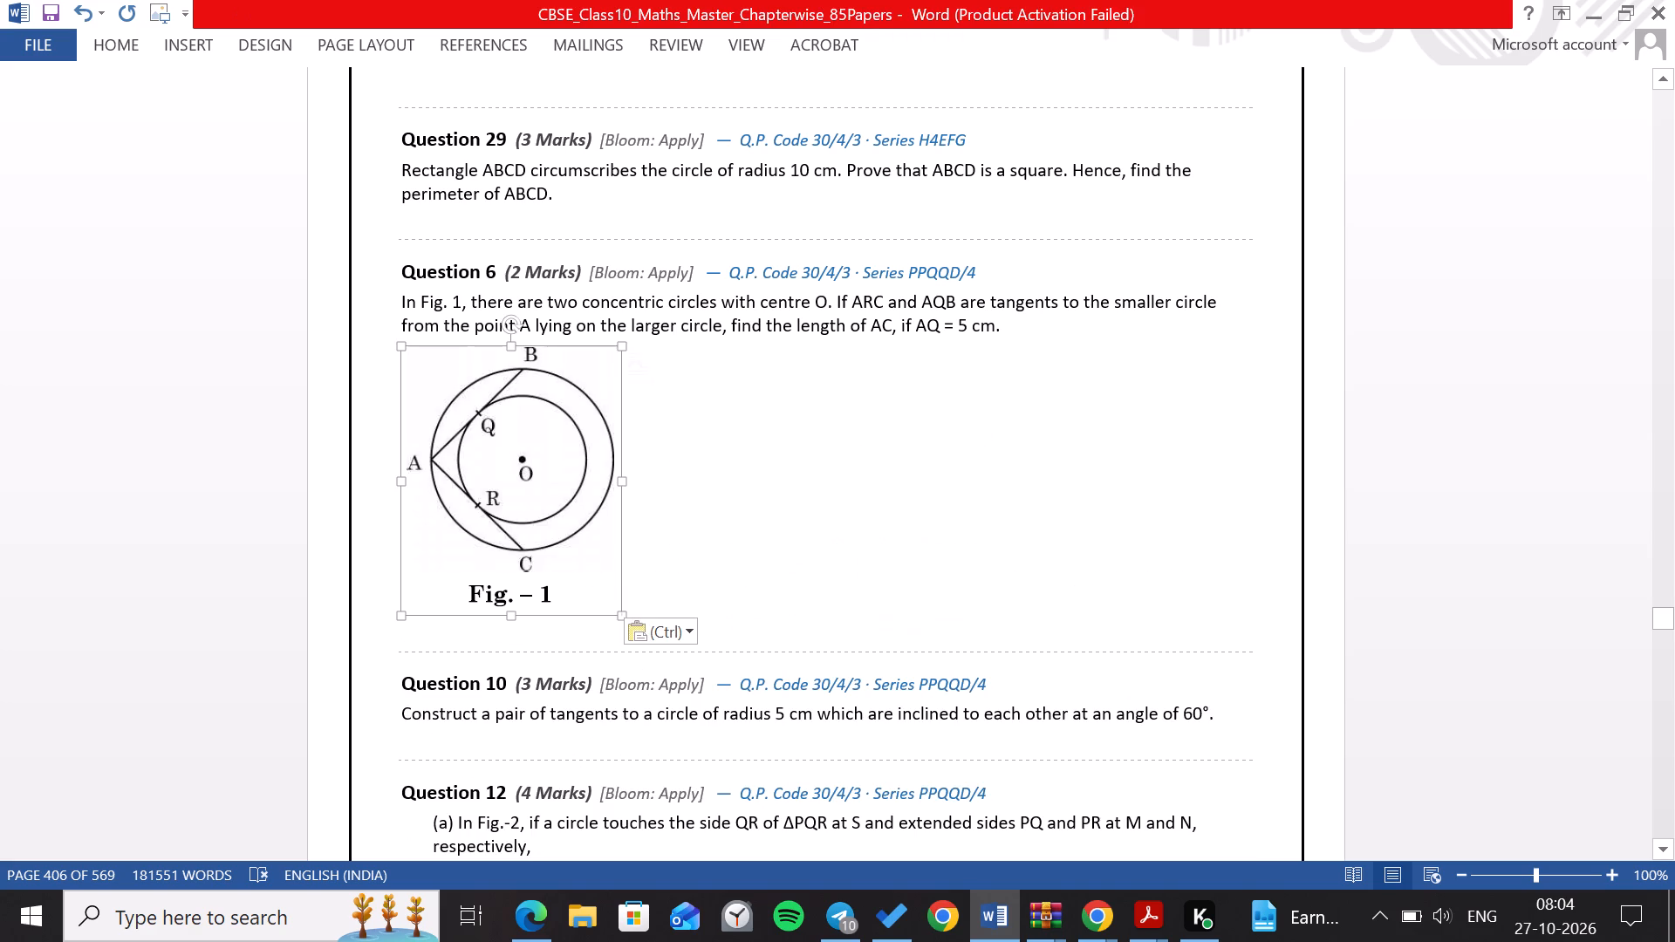
left_click(110, 42)
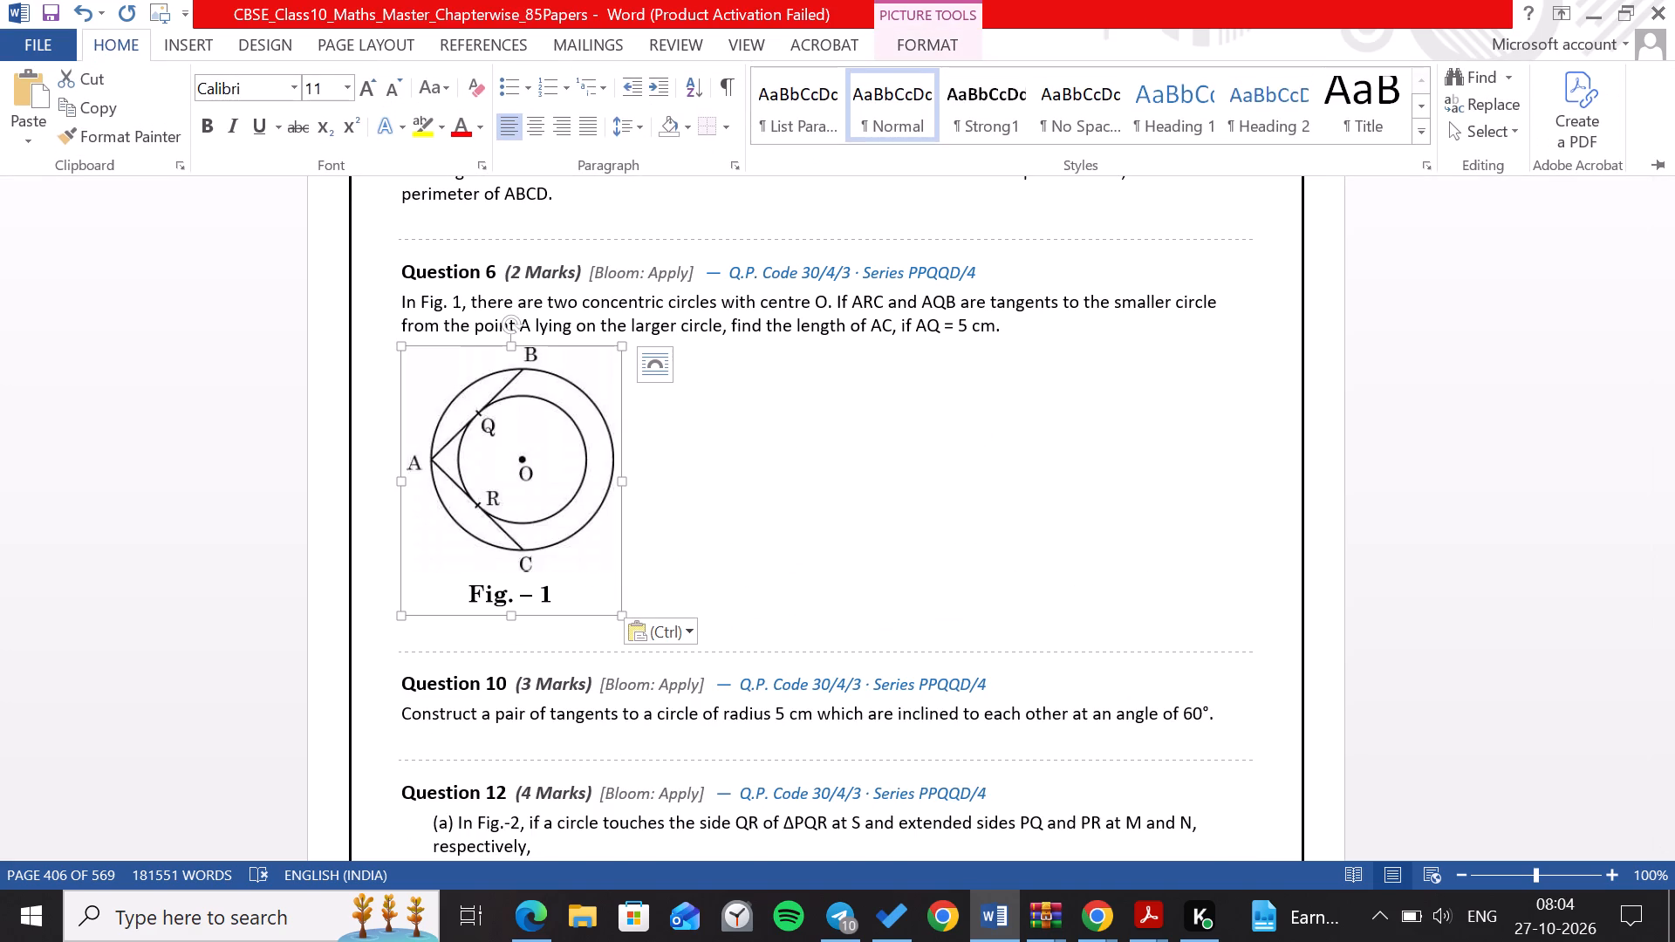
left_click(544, 128)
Switch to the 30-4-3 Maths Standard PDF and capture question 12(a)'s English-version circle-and-triangle PQR figure as a screenshot, including its Fig. 2 caption.
scroll(713, 331, "down", 16)
scroll(713, 420, "down", 7)
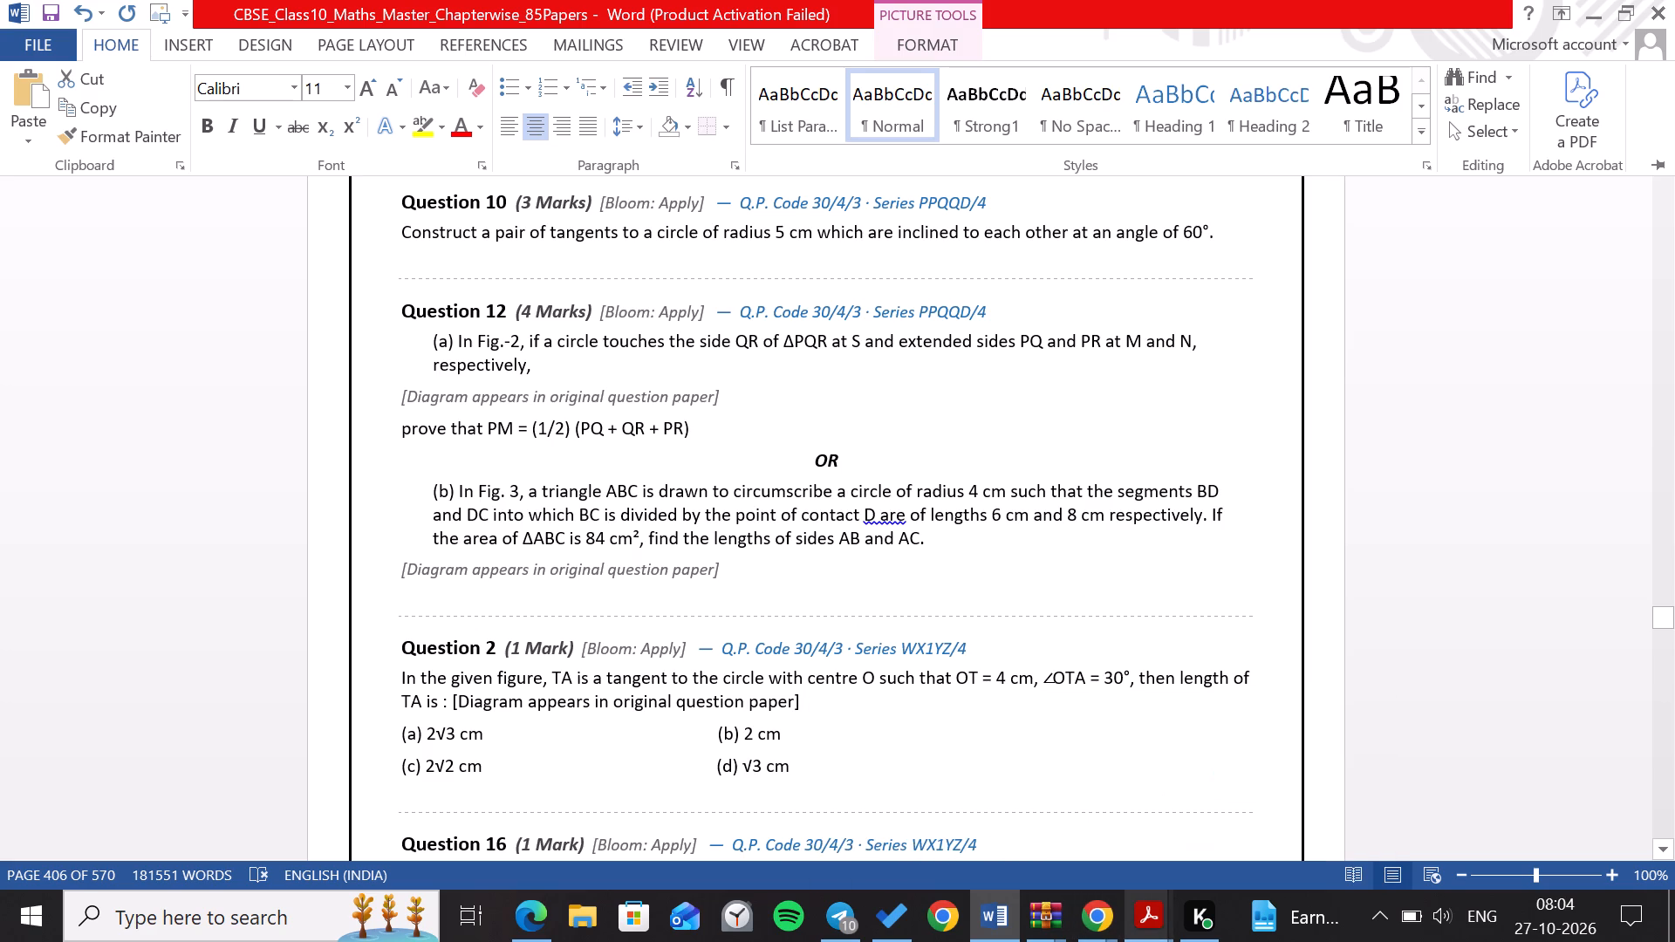
left_click(1157, 864)
scroll(1143, 712, "down", 6)
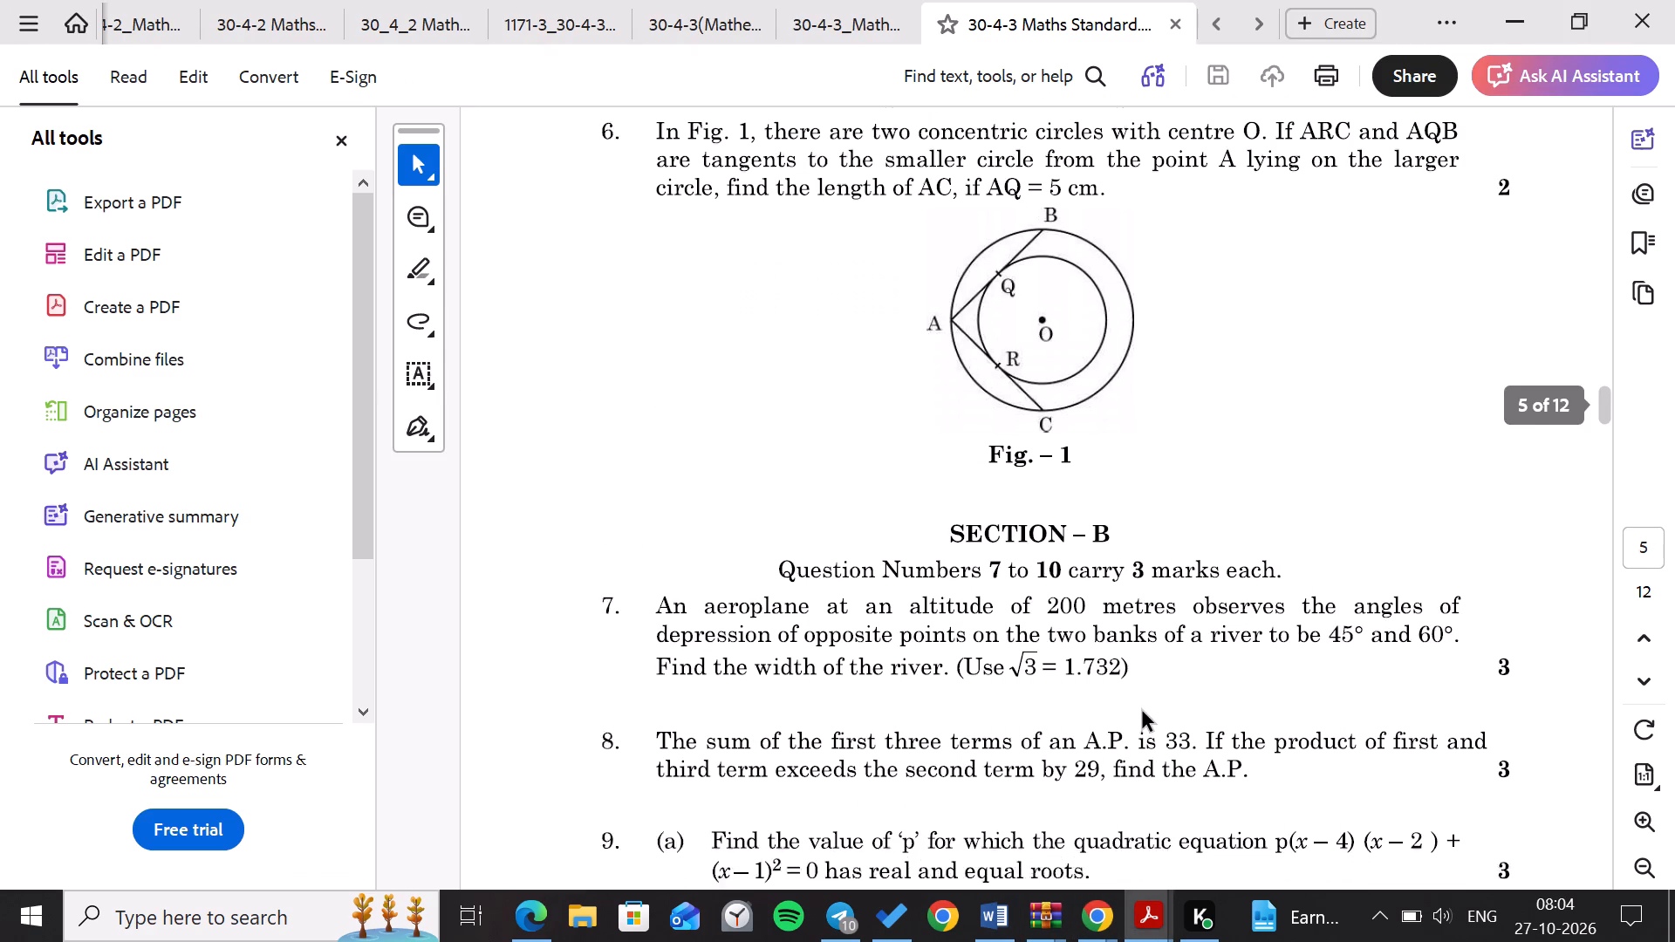
scroll(1143, 712, "down", 20)
scroll(1143, 712, "down", 20)
scroll(1143, 712, "down", 10)
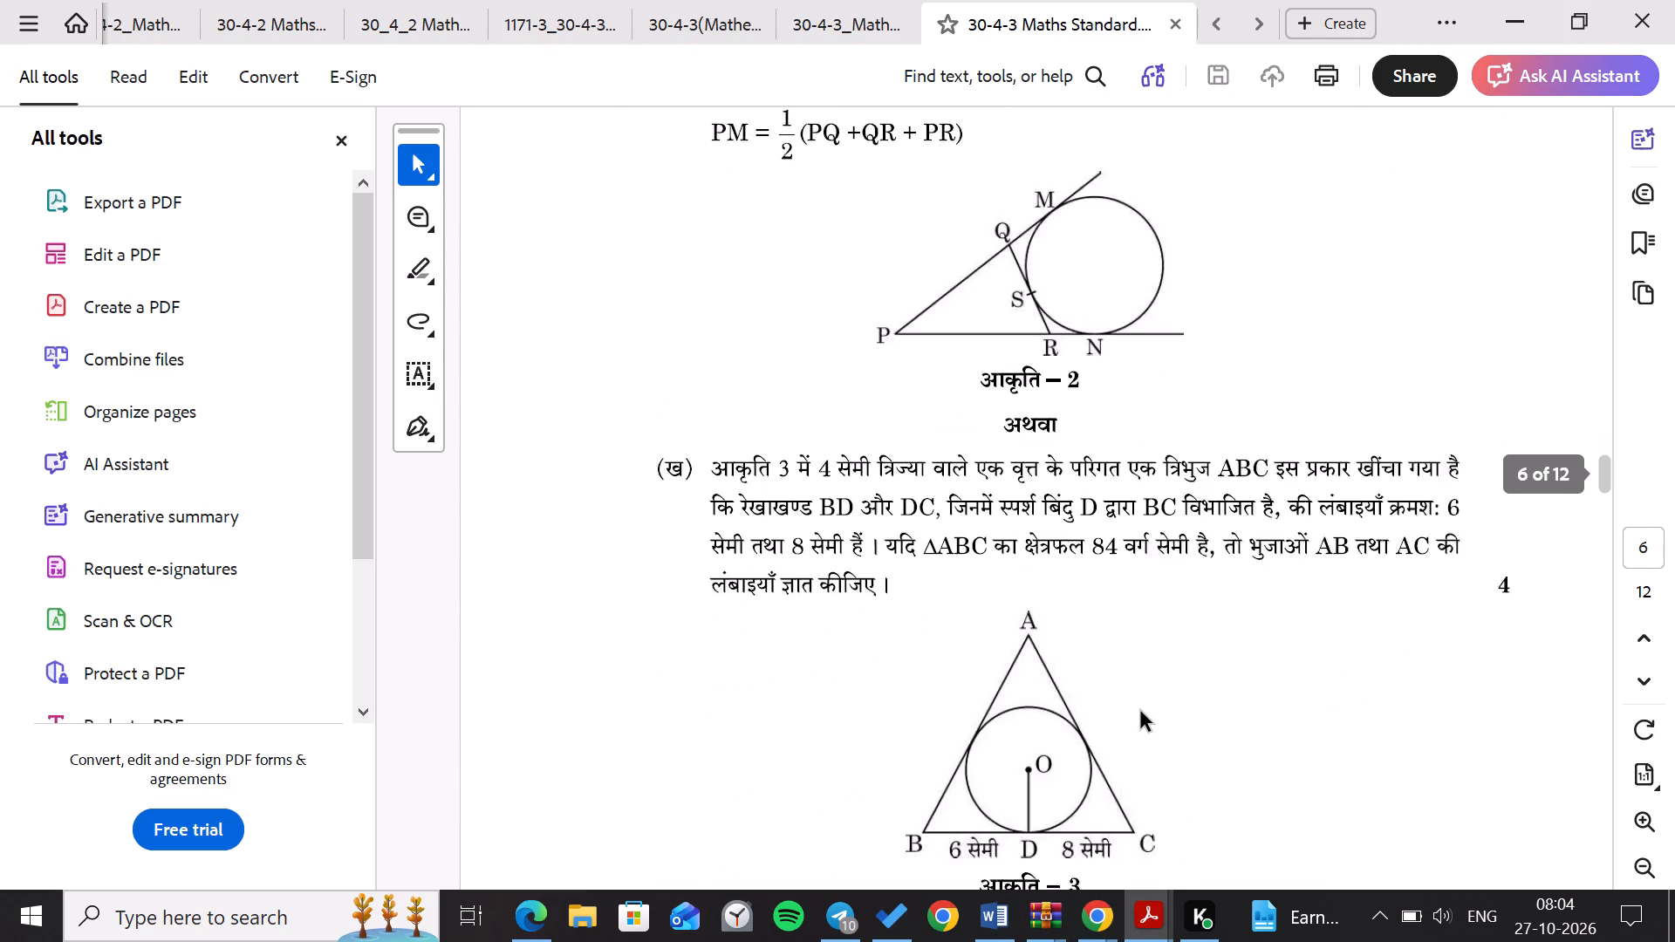
scroll(1141, 712, "down", 20)
scroll(1141, 712, "down", 20)
scroll(1141, 712, "down", 2)
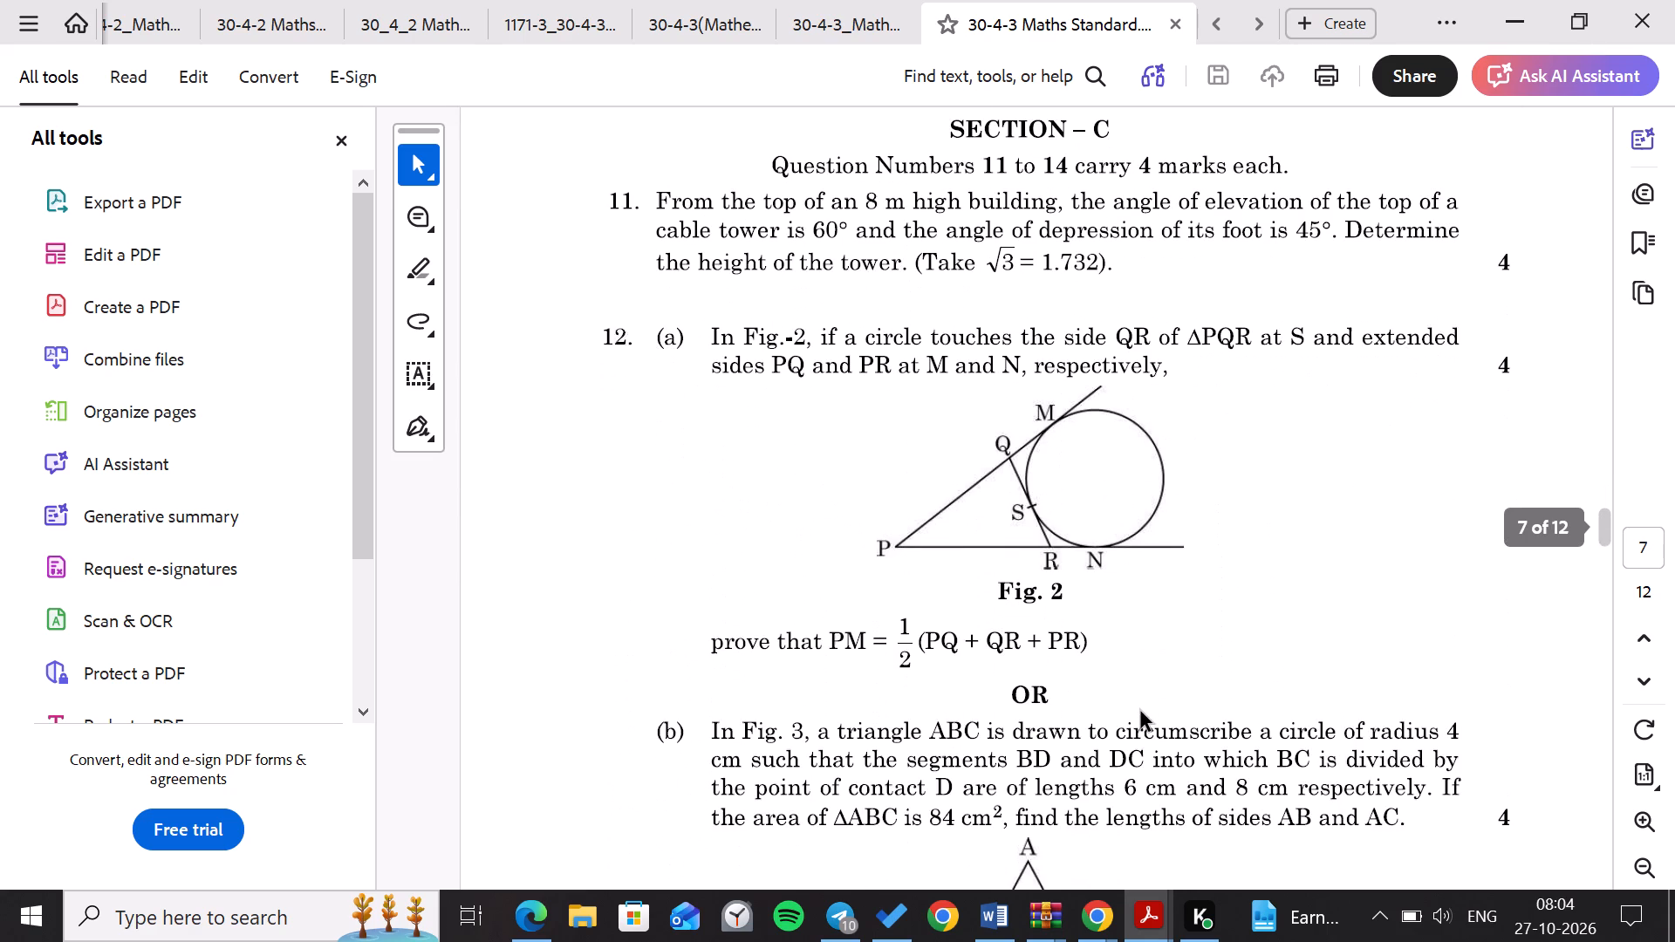
key("shift+super+s")
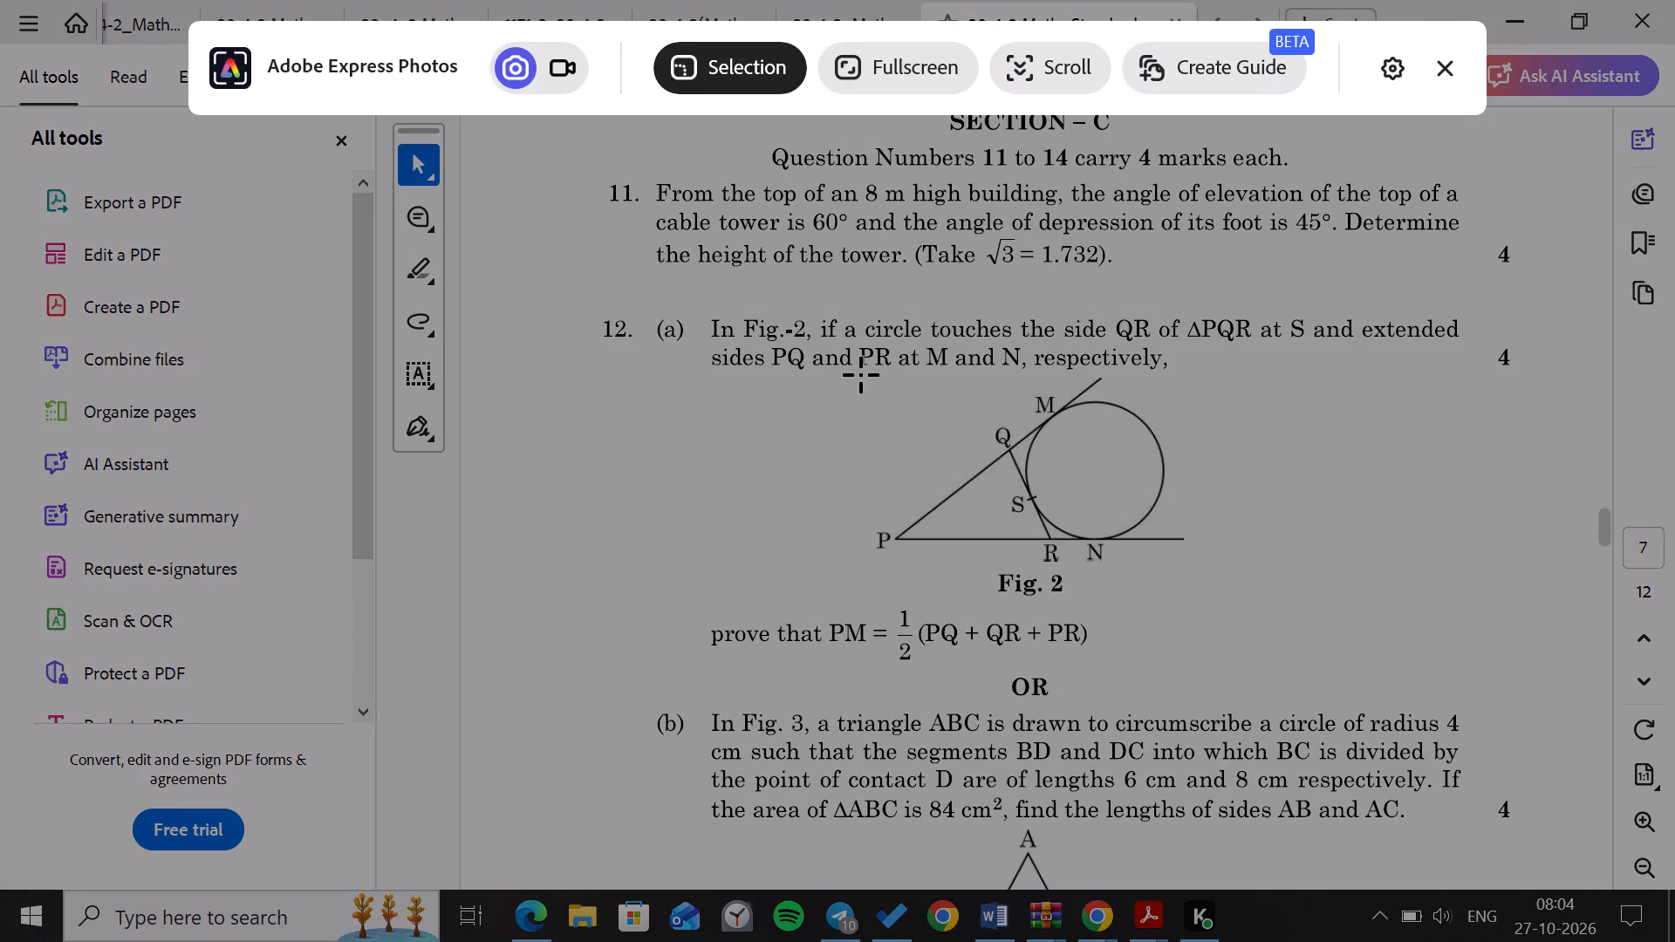
left_click_drag(861, 375, 1171, 563)
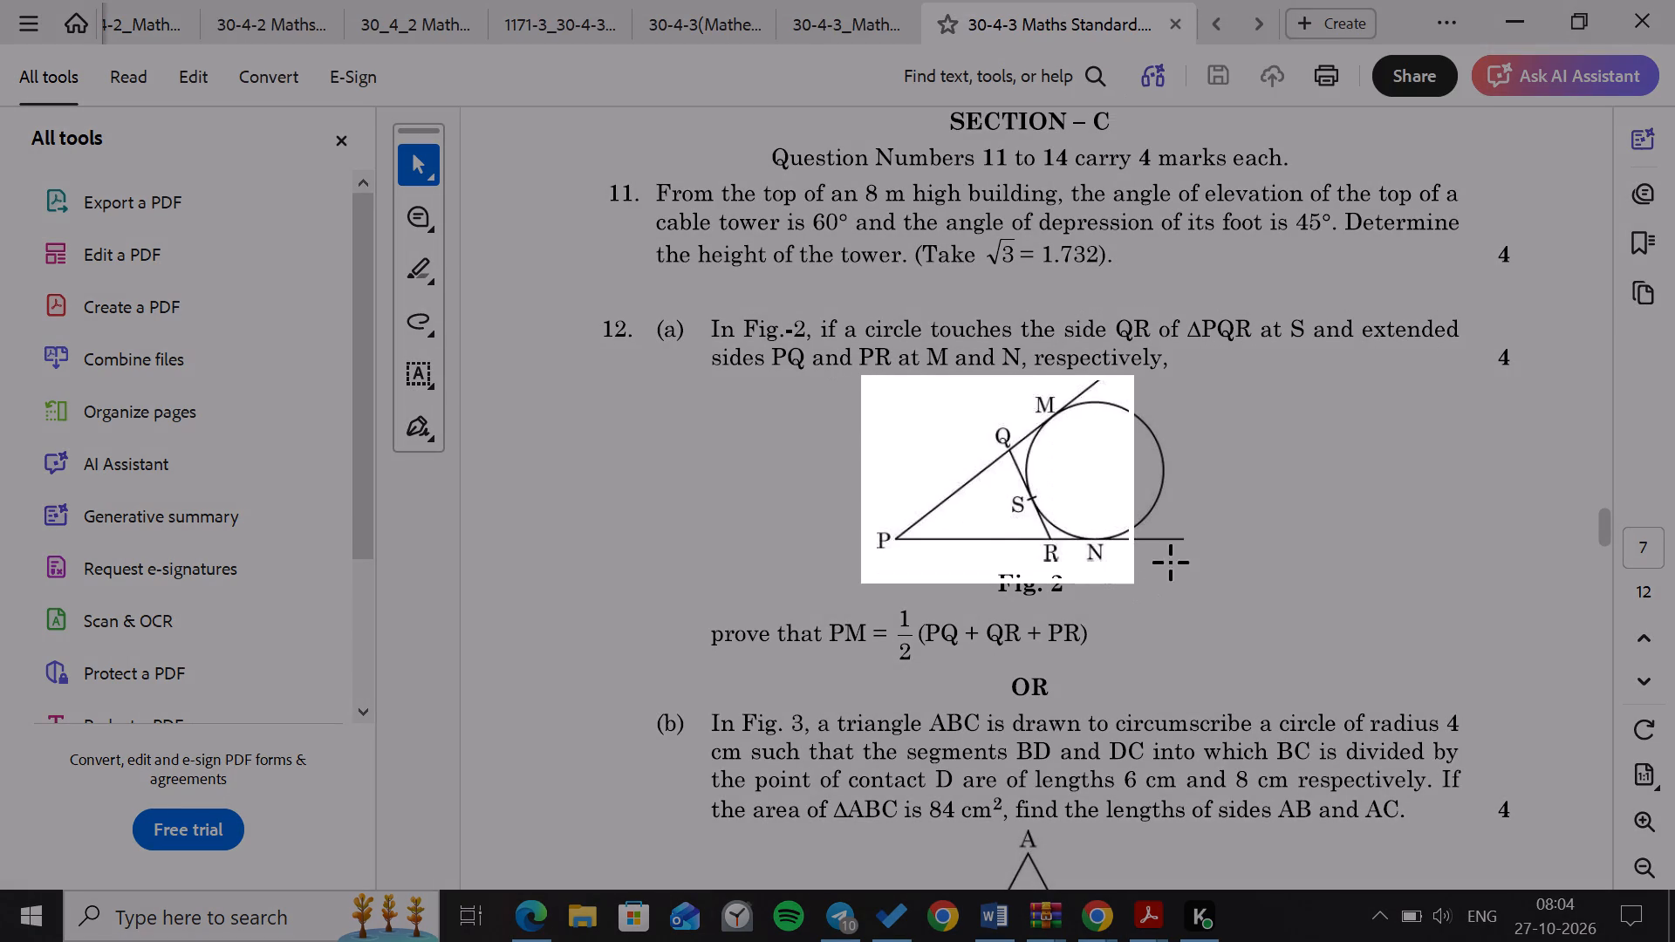
left_click_drag(1171, 563, 1413, 604)
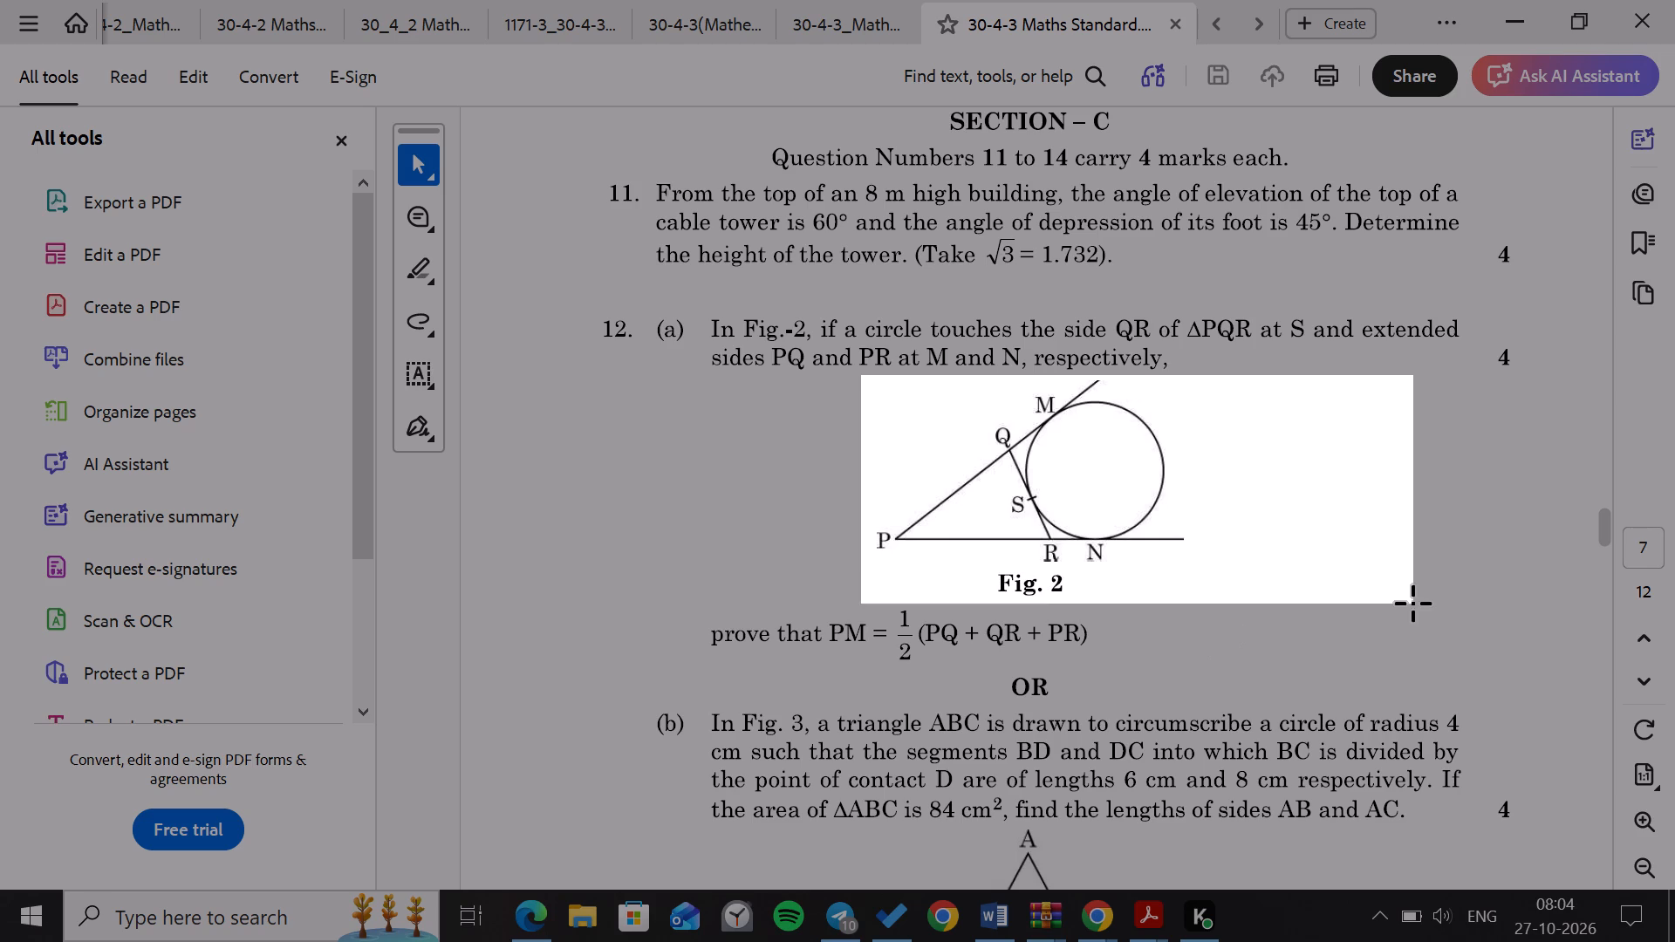
left_click_drag(1413, 604, 1207, 602)
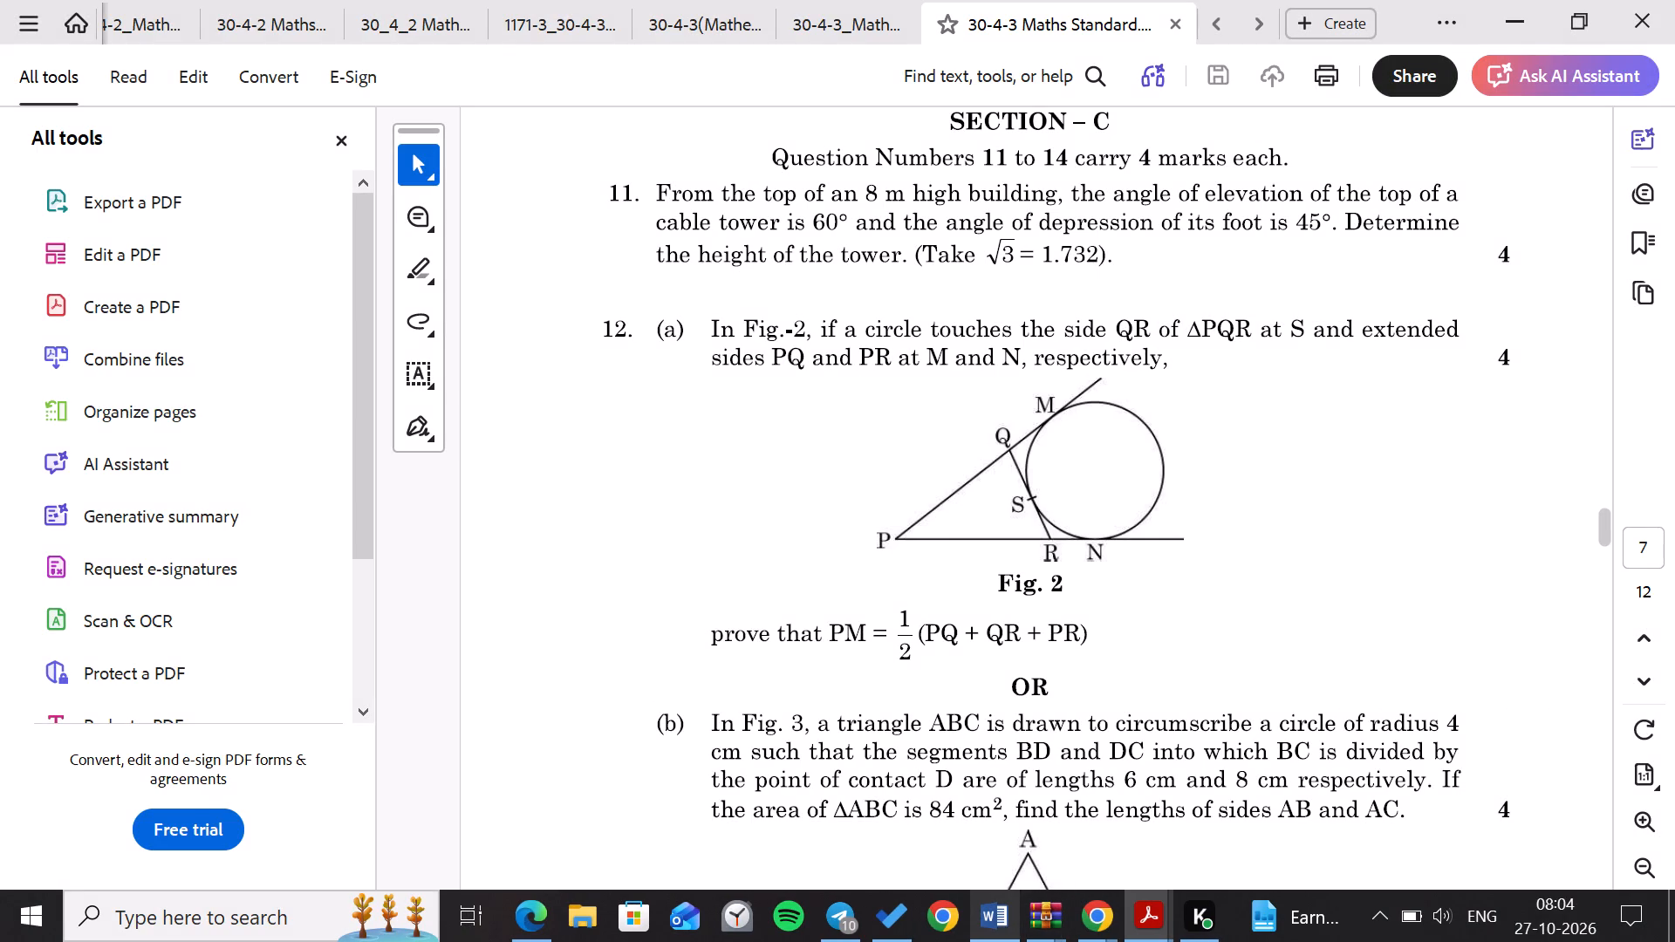
Switch to Word and delete the bracketed diagram note in Question 12 part (a) of Series PPQQD/4, above the "prove that" line.
left_click(1000, 840)
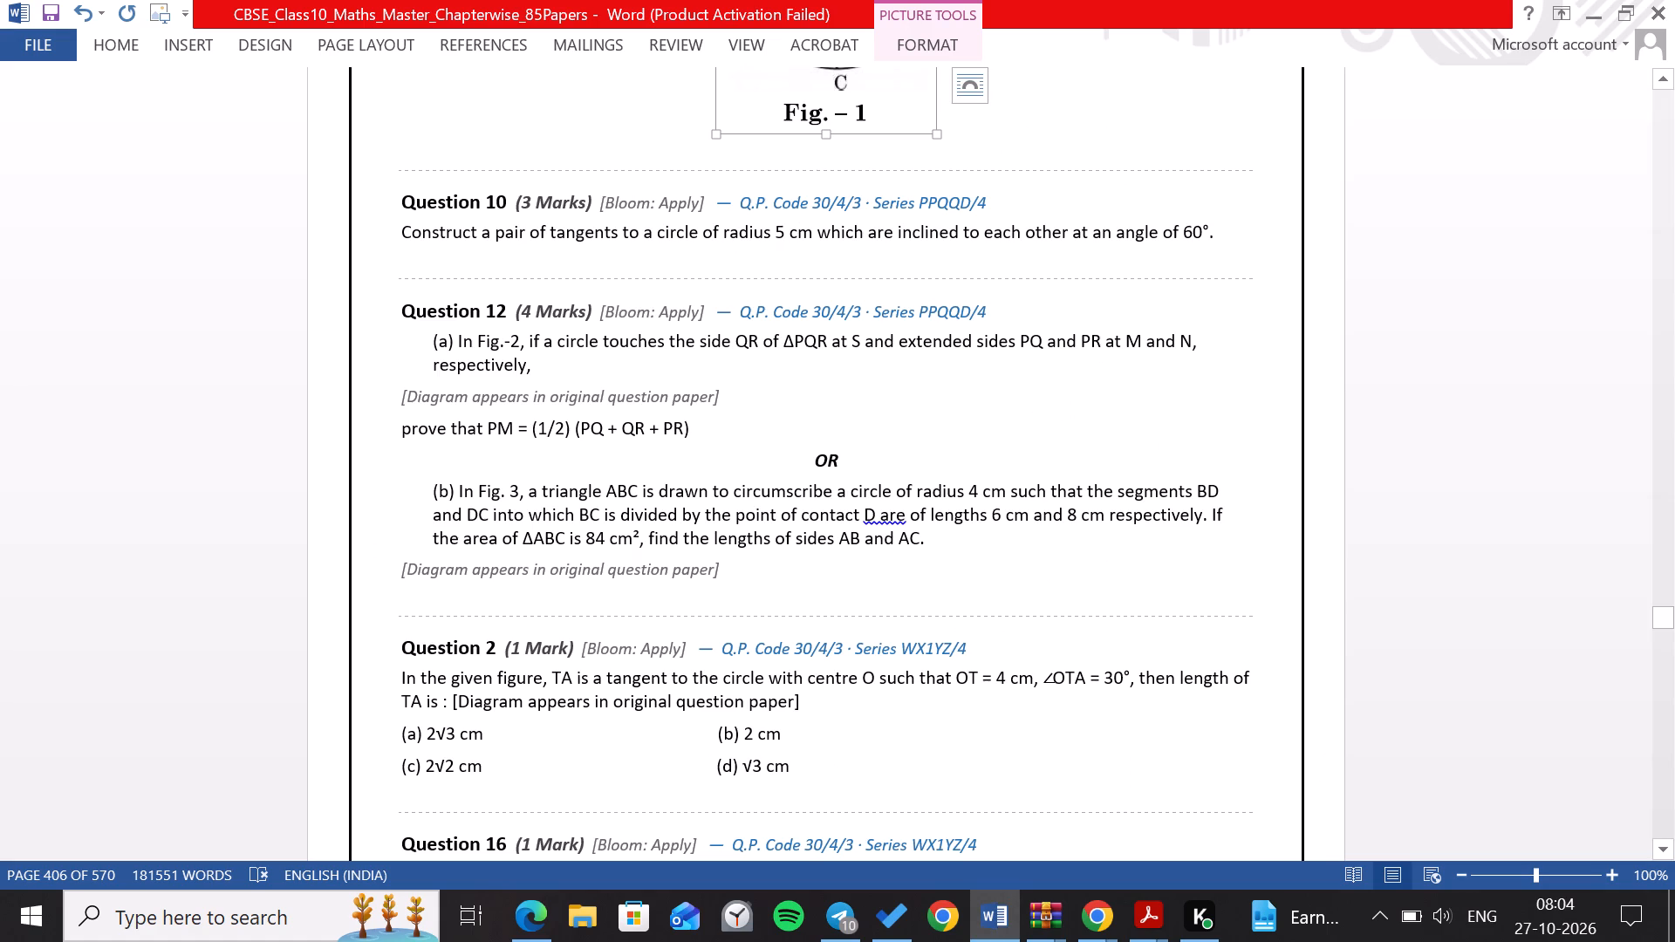
left_click_drag(393, 387, 720, 401)
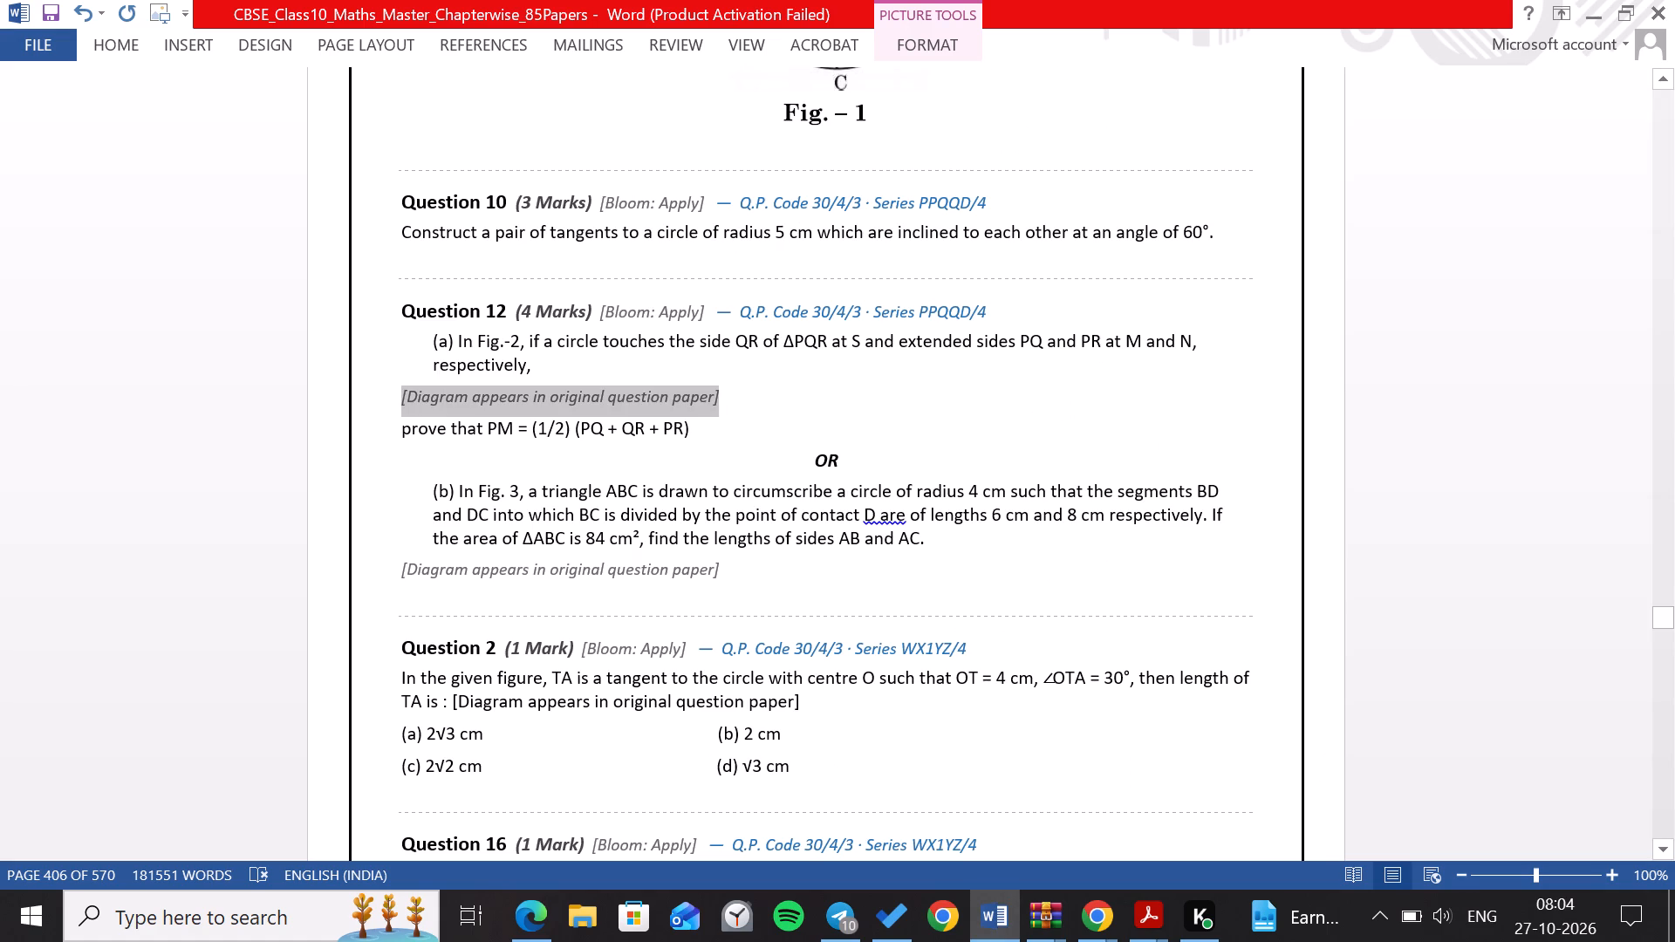
left_click_drag(720, 401, 722, 401)
key("BackSpace")
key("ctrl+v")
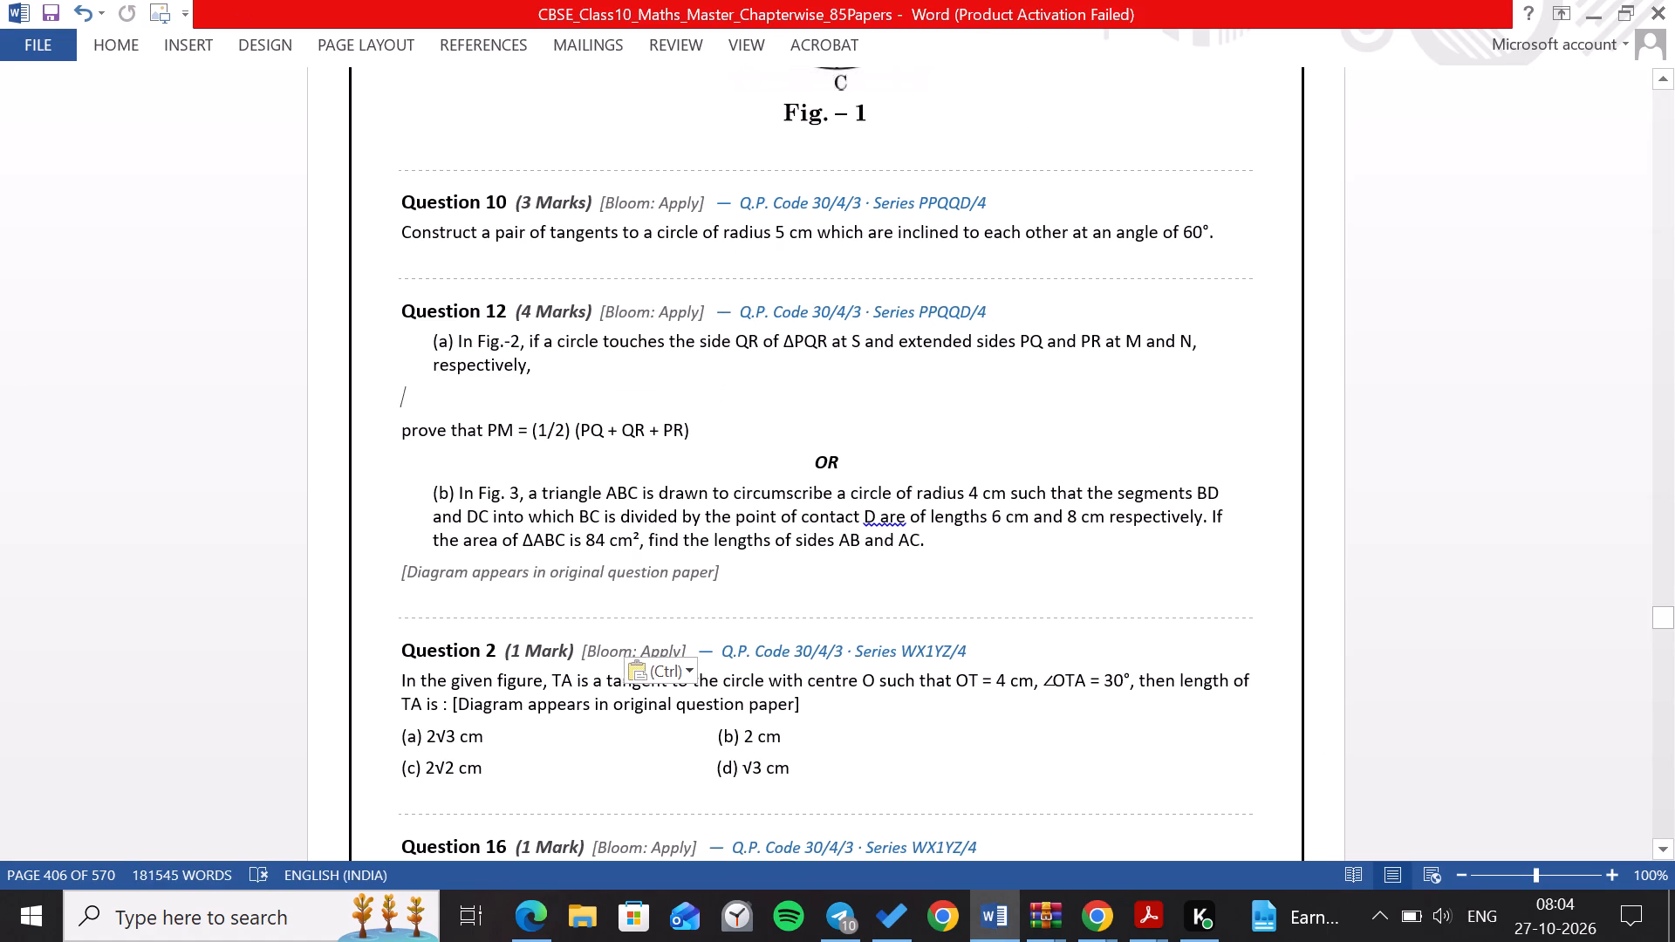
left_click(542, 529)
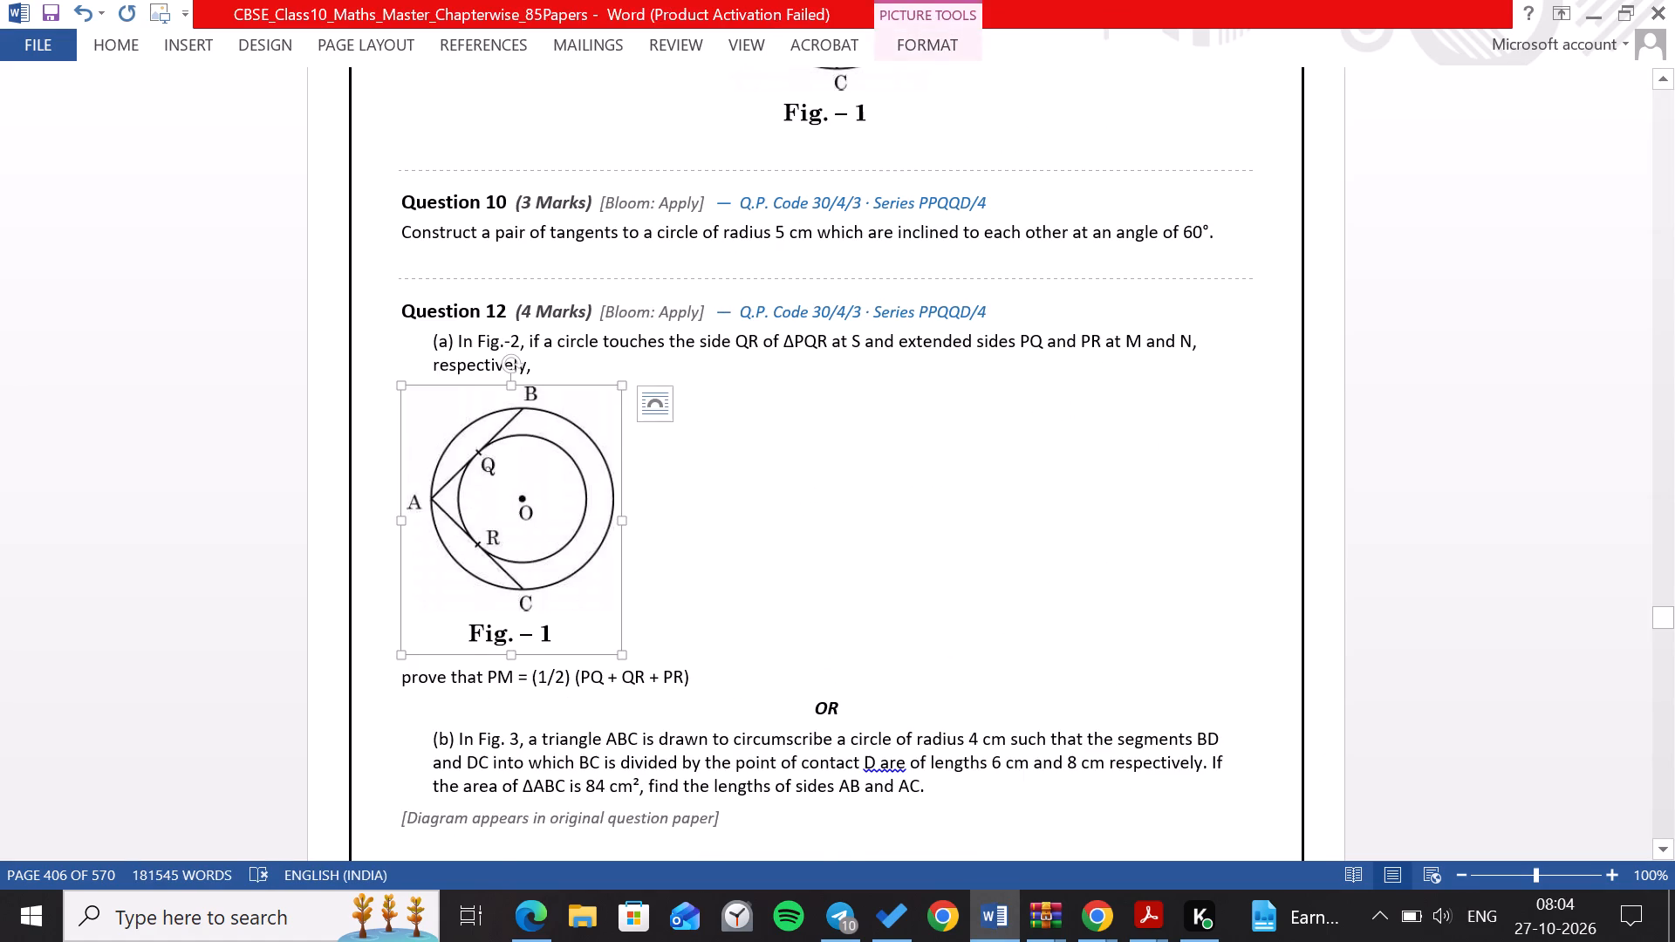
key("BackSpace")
Insert the captured Fig. 2 in Question 12 part (a), above the "prove that" line.
key("ctrl+v")
left_click(557, 529)
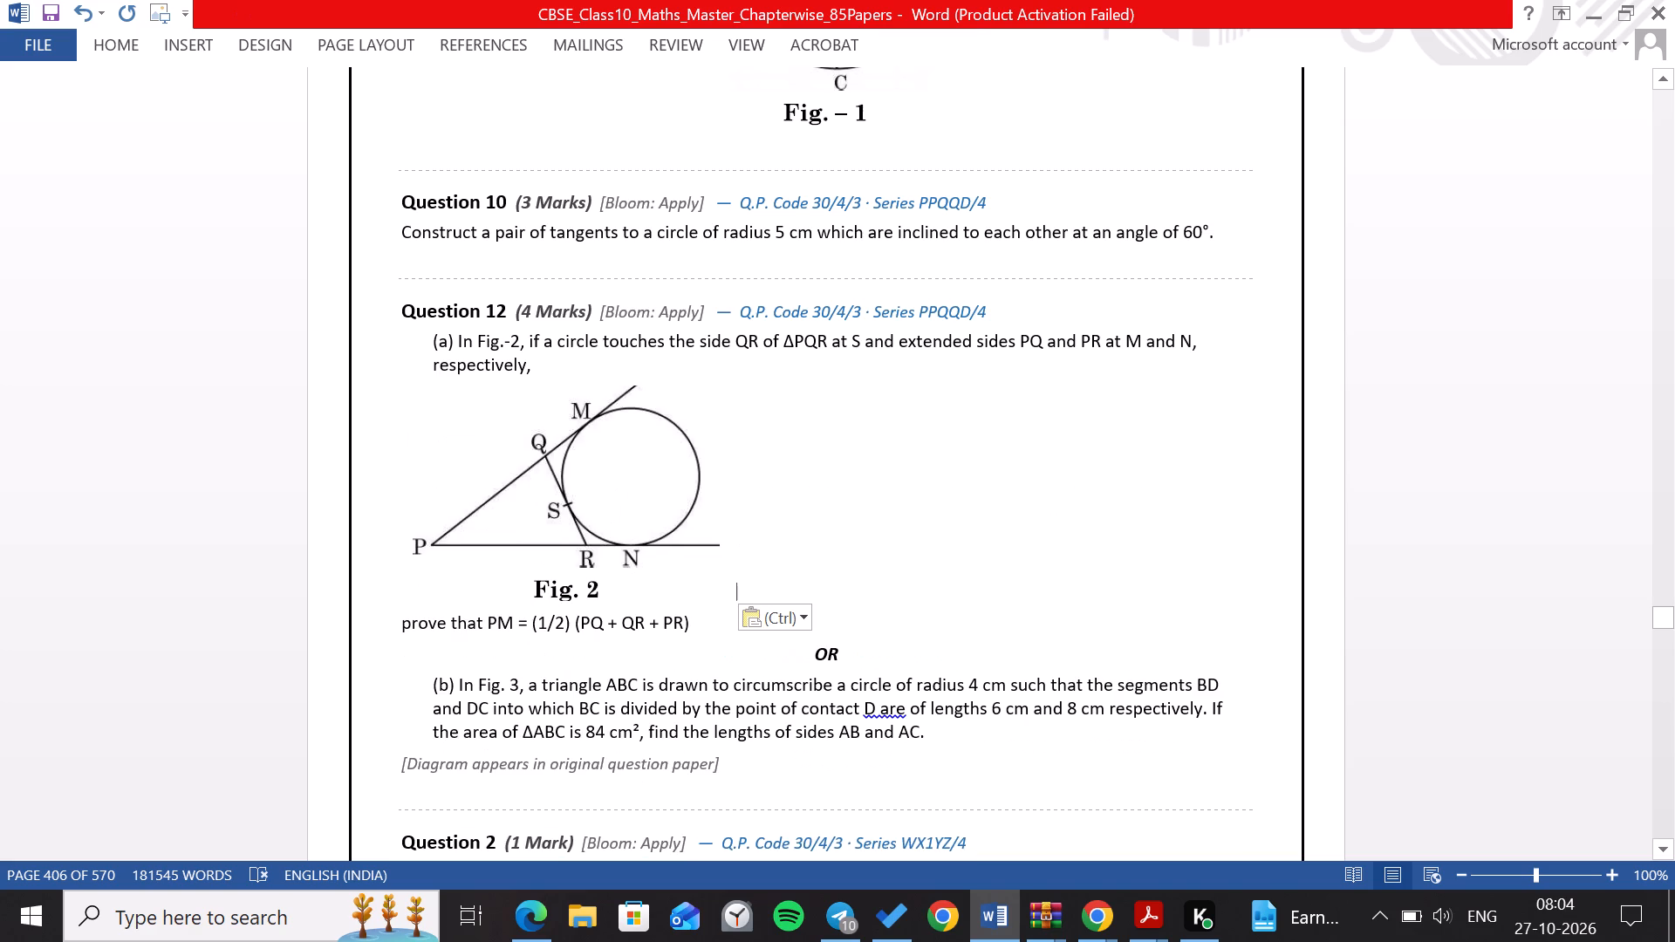
Indent the "prove that PM" line below Fig. 2 with leading spaces, slightly deeper than the part (a) text.
left_click(382, 617)
left_click(390, 618)
key("space")
key("space")
key("space")
key("space")
key("space")
key("space")
key("space")
key("space")
key("space")
key("space")
key("space")
key("space")
key("space")
key("space")
Centre the Fig. 2 picture in Question 12 part (a).
left_click(482, 489)
left_click(123, 34)
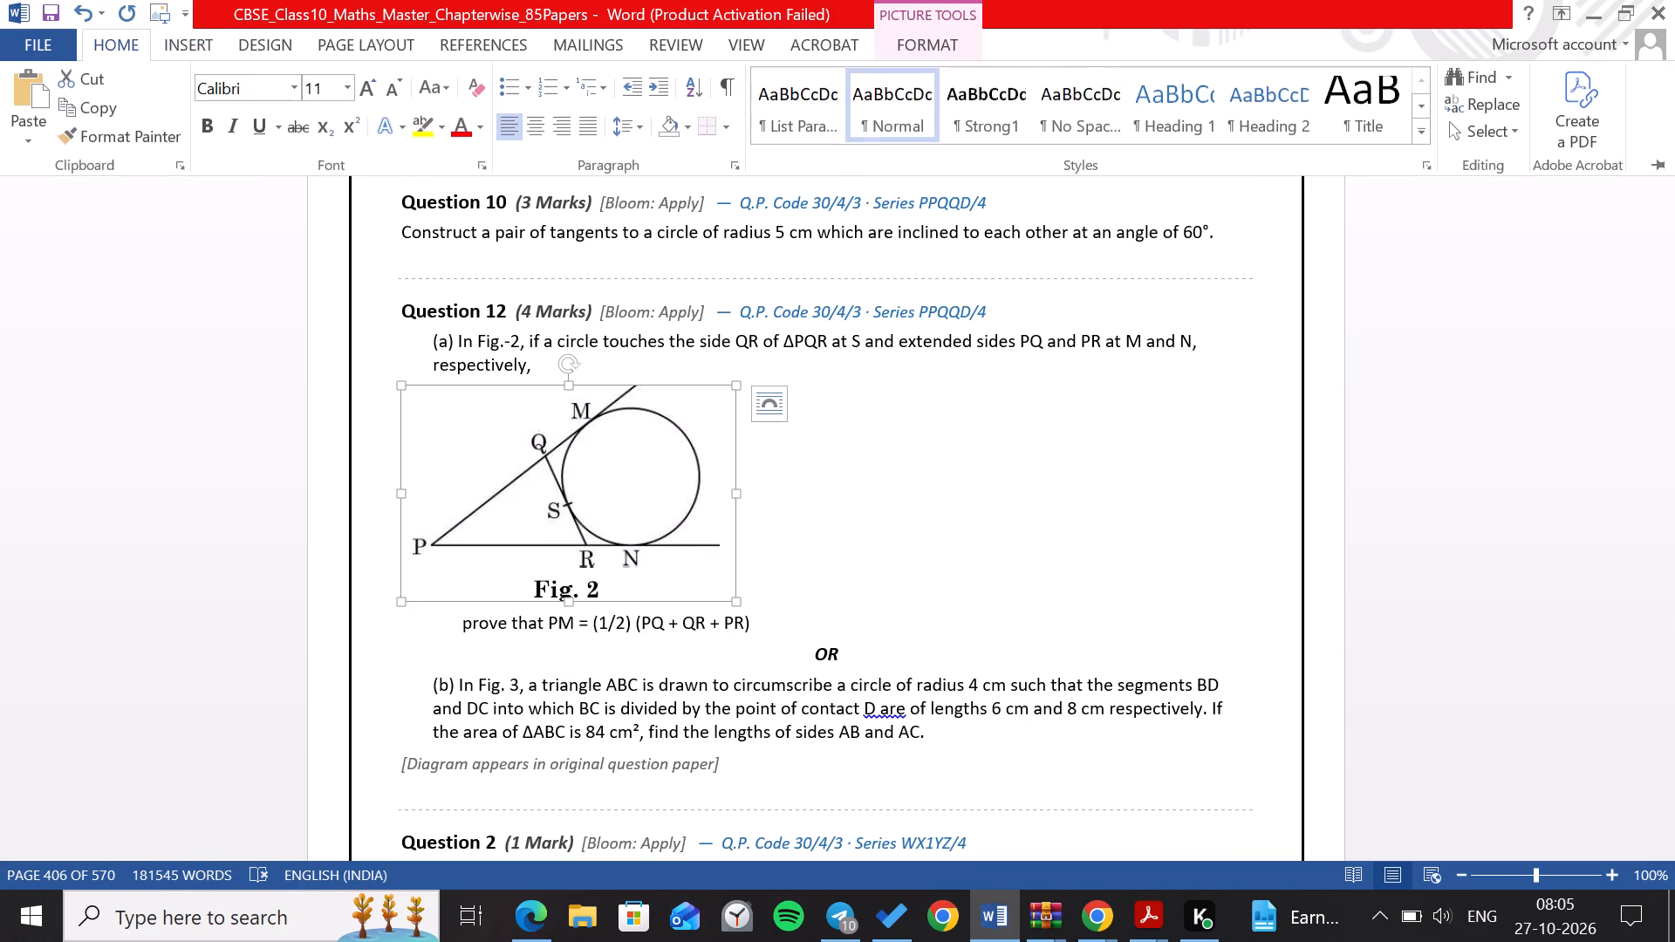
left_click(538, 123)
Switch to the 30-4-3 Maths Standard PDF and capture question 12(b)'s English-version triangle ABC figure as a screenshot, including its Fig. 3 caption.
scroll(722, 439, "down", 17)
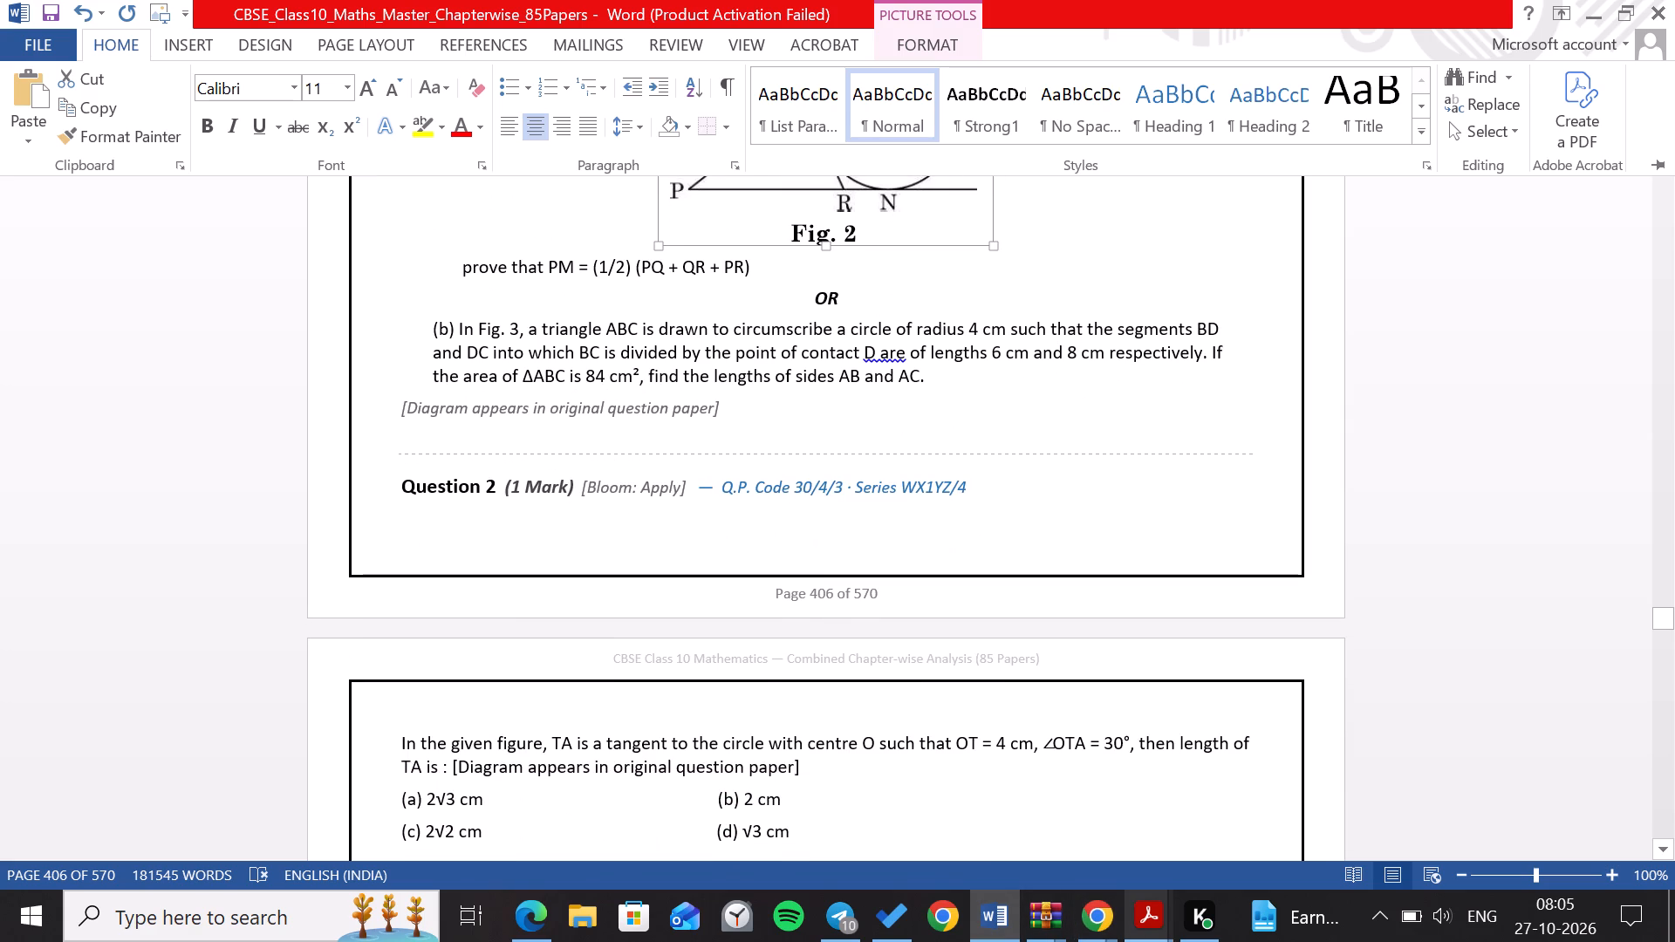
left_click(1239, 871)
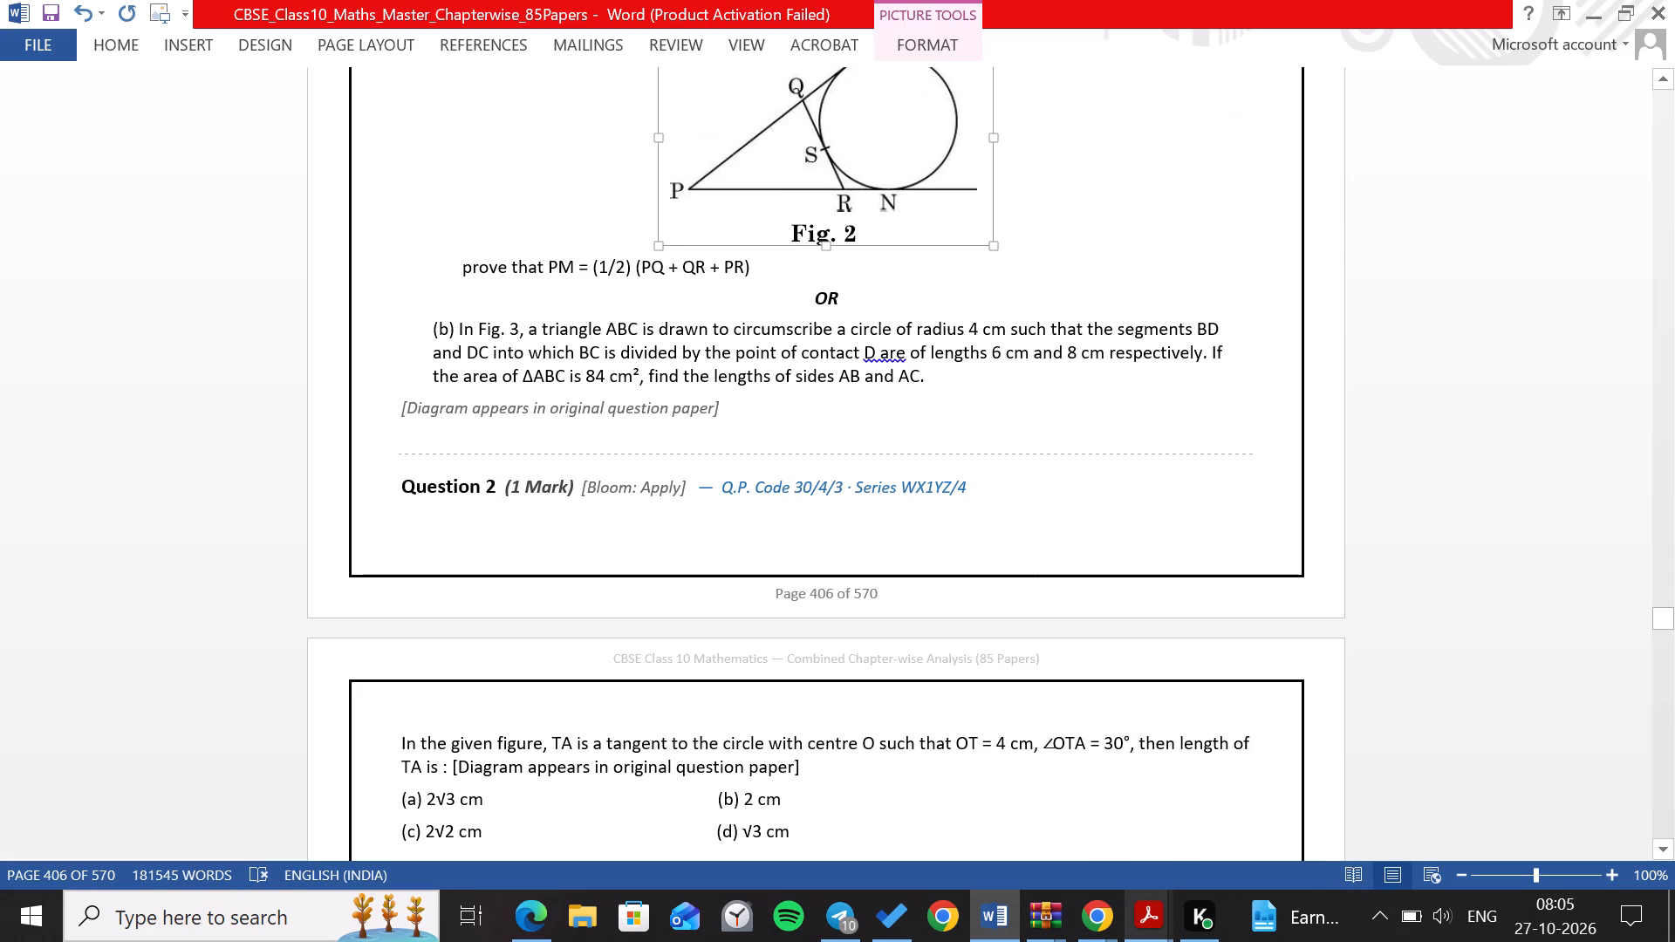
left_click(1160, 877)
scroll(1007, 705, "down", 9)
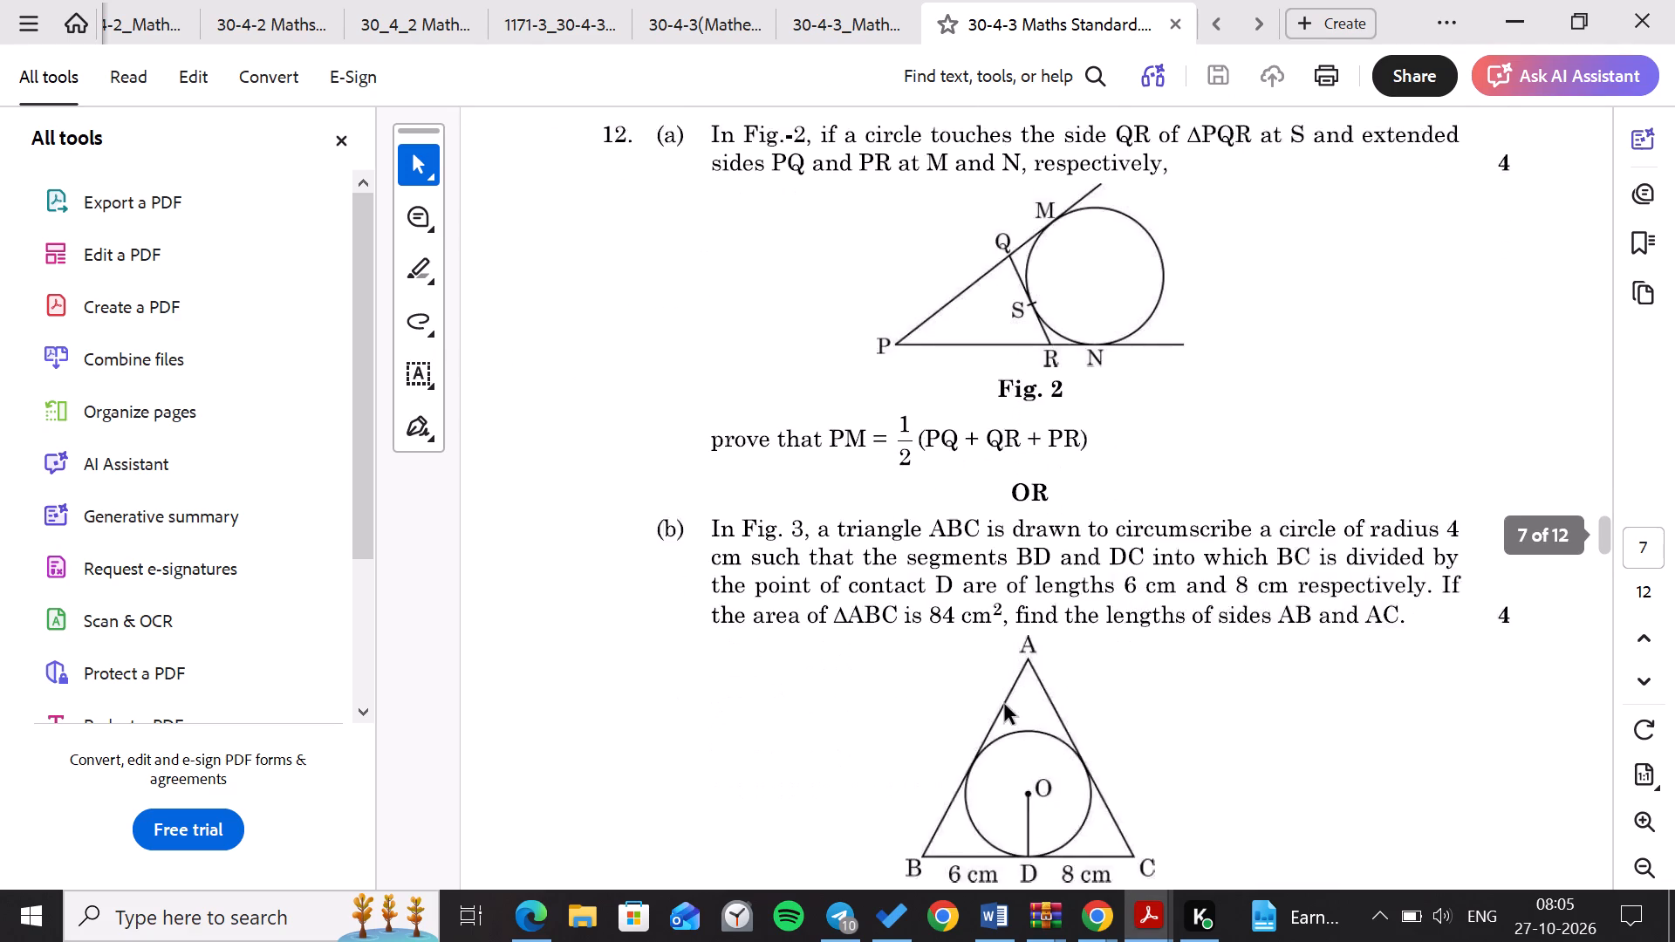
scroll(1005, 705, "down", 3)
key("shift+super+s")
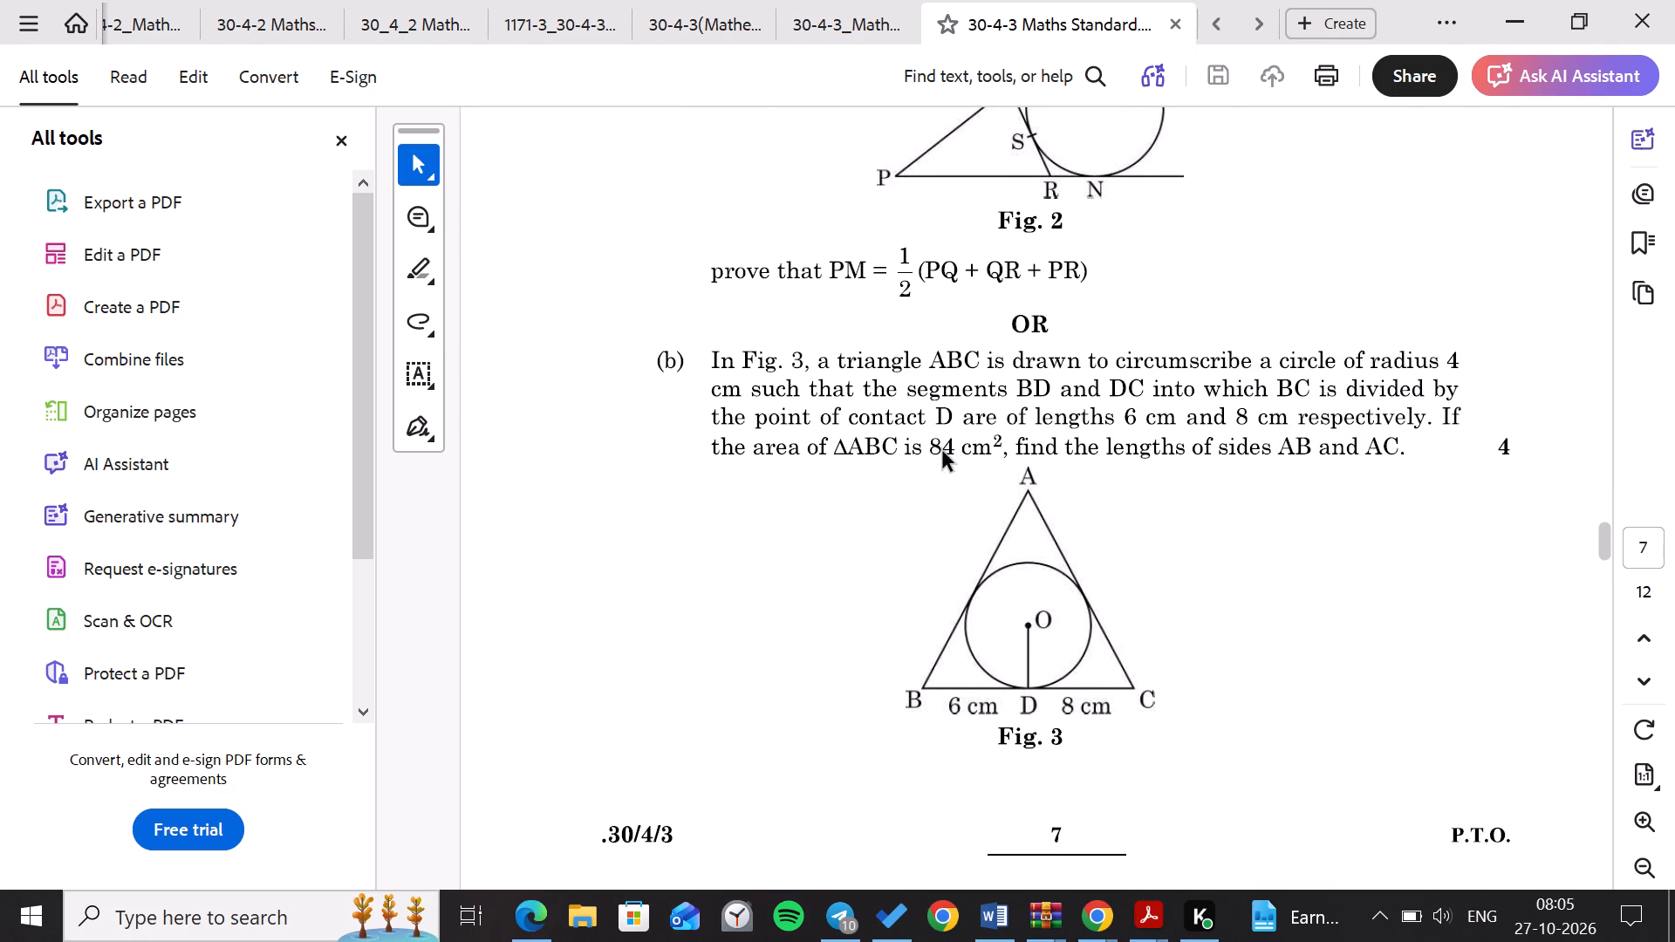
left_click_drag(892, 459, 1178, 759)
Switch to Word and delete the bracketed diagram note below Question 12 part (b) of Series PPQQD/4.
left_click(981, 924)
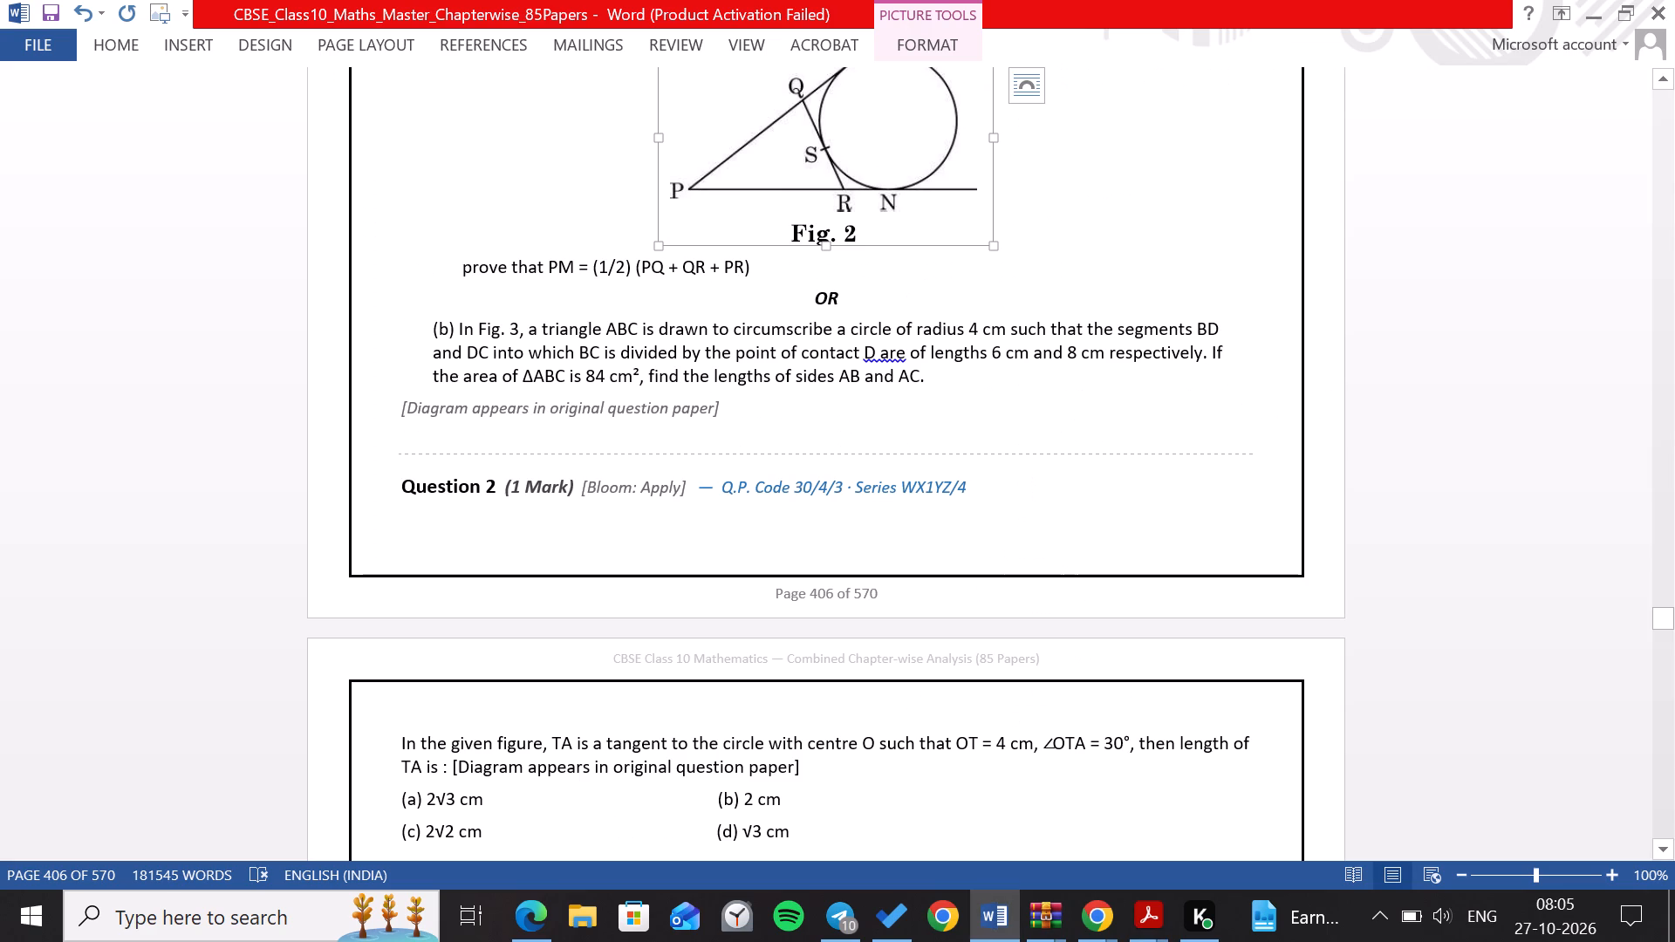
left_click_drag(397, 404, 723, 413)
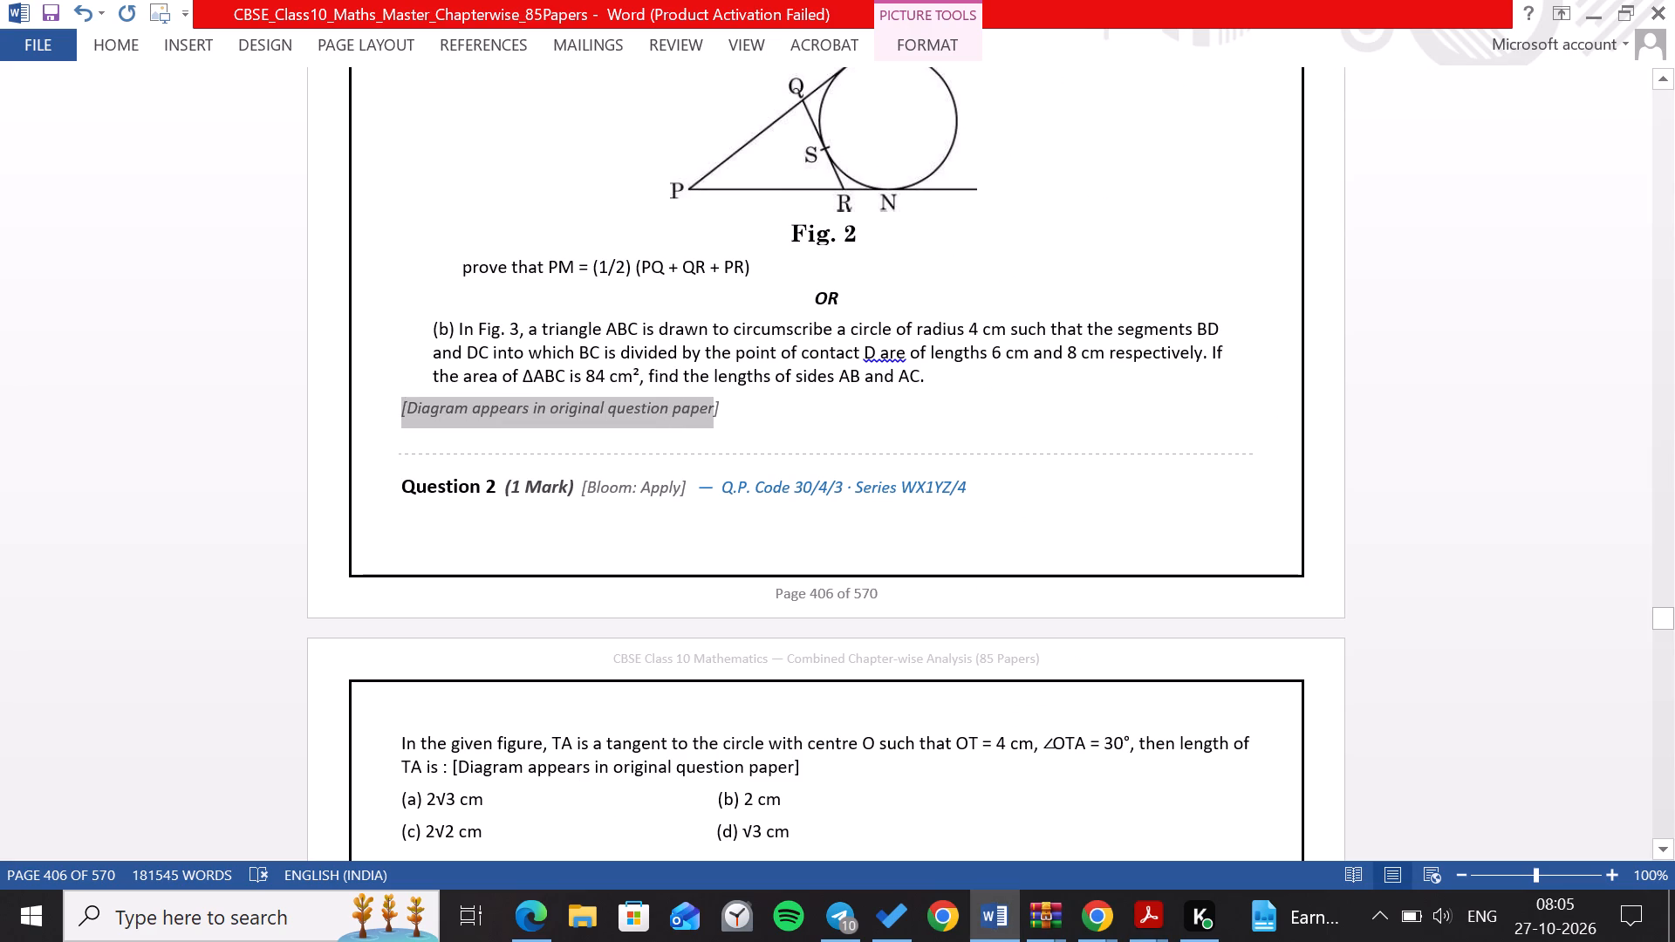
left_click_drag(723, 413, 721, 412)
key("BackSpace")
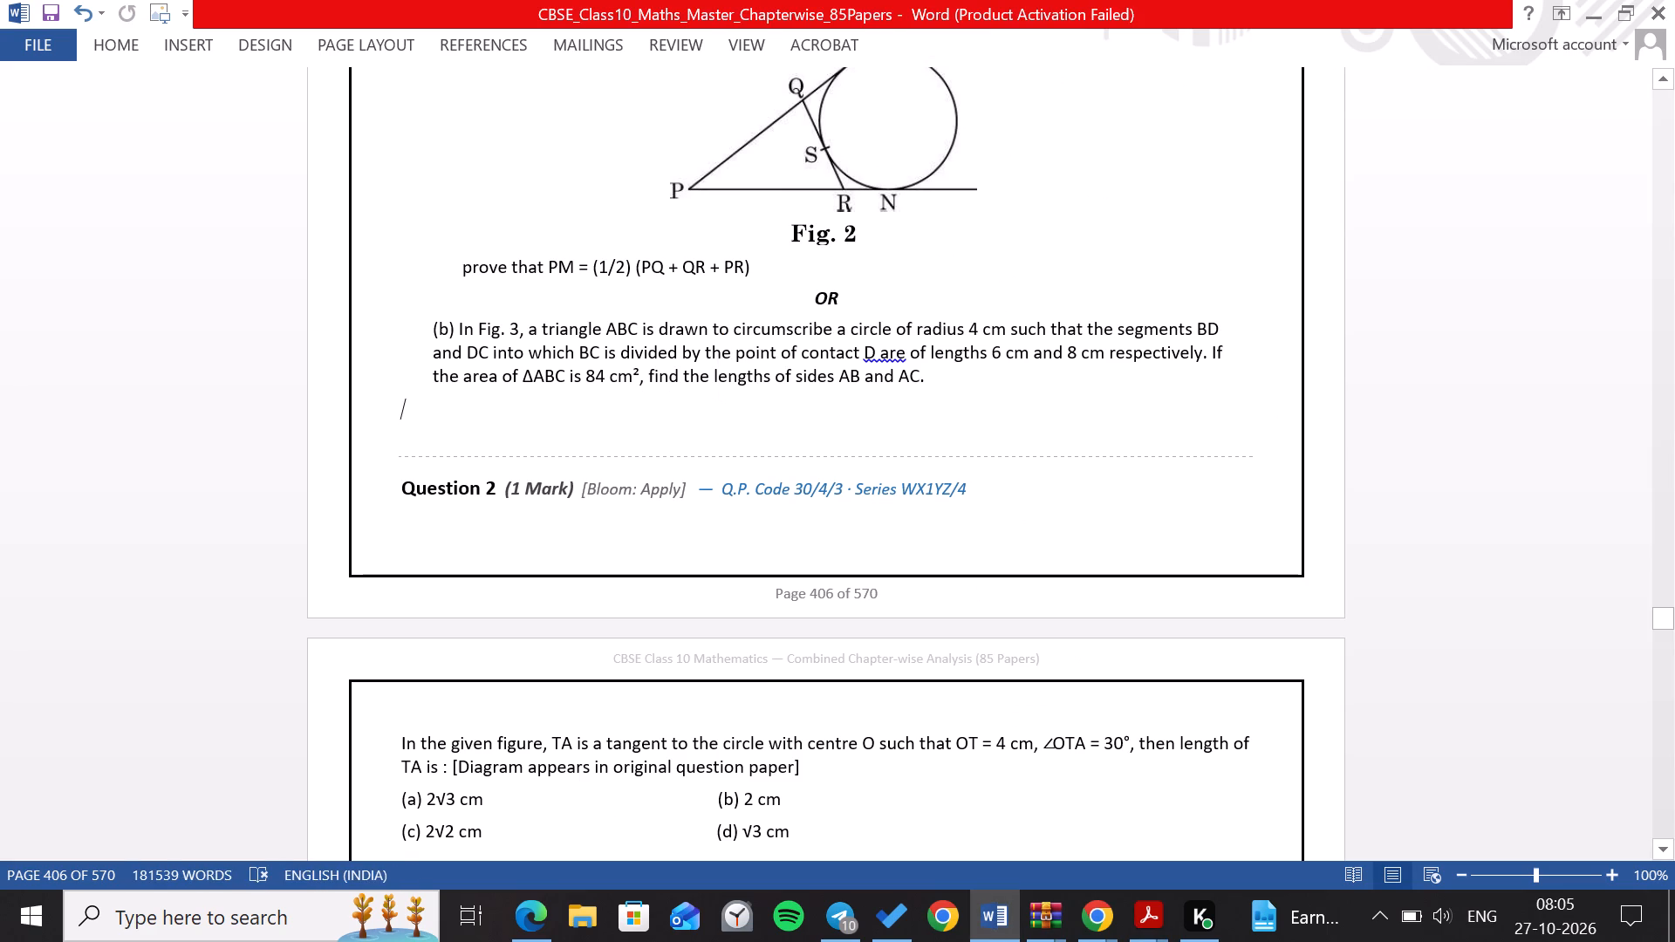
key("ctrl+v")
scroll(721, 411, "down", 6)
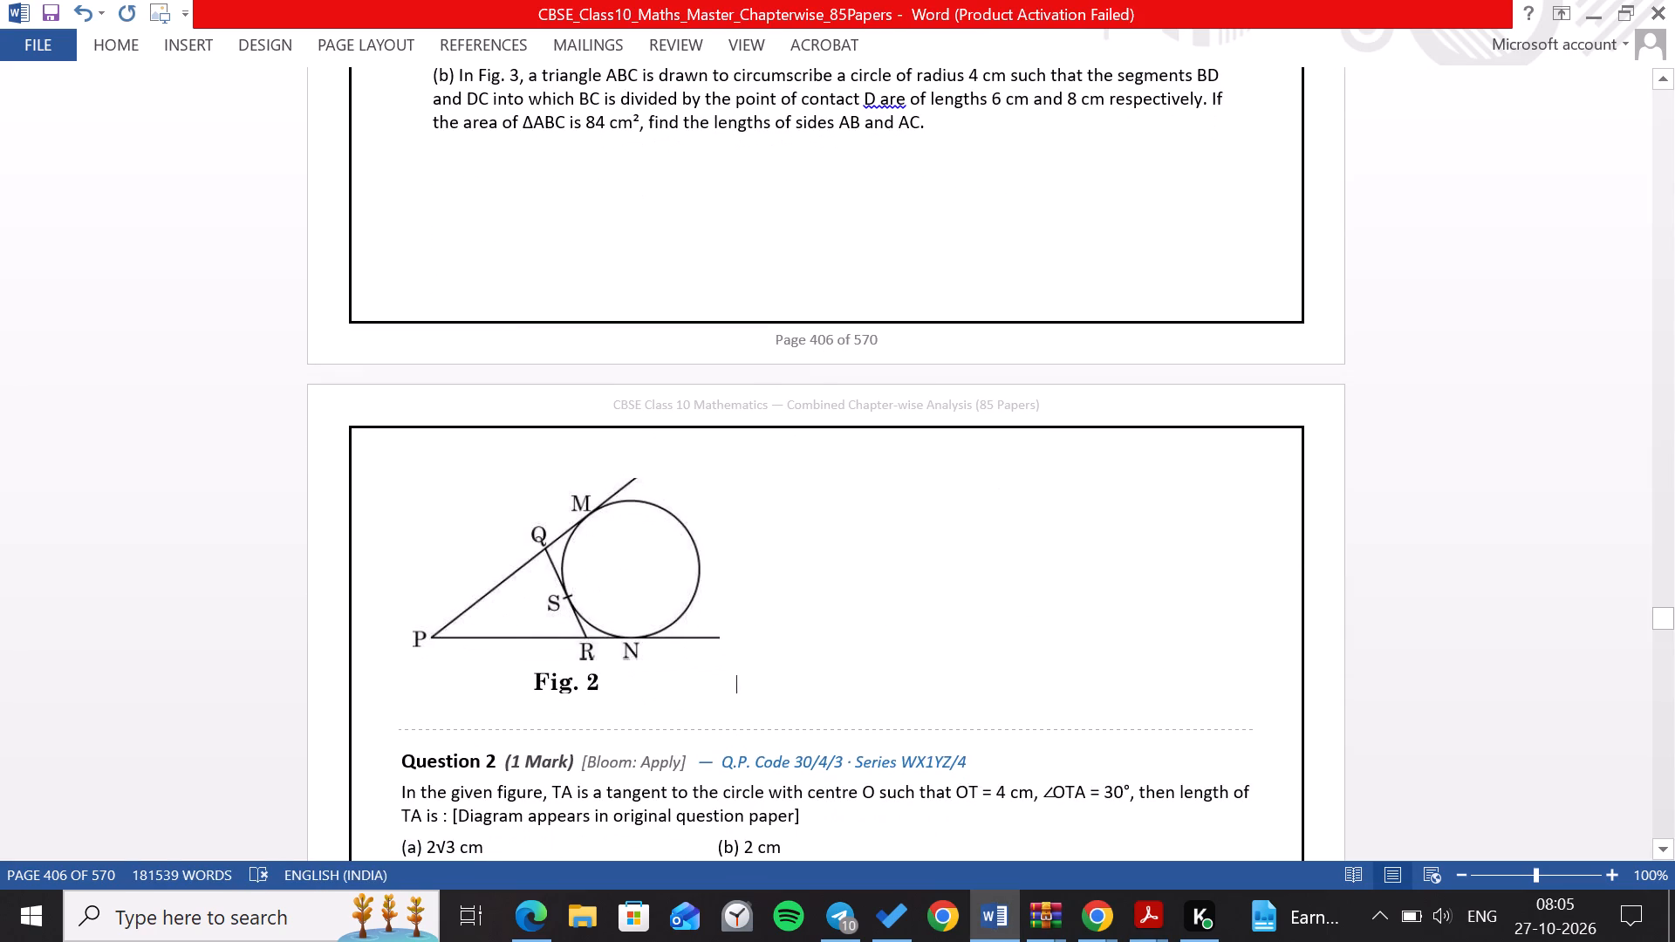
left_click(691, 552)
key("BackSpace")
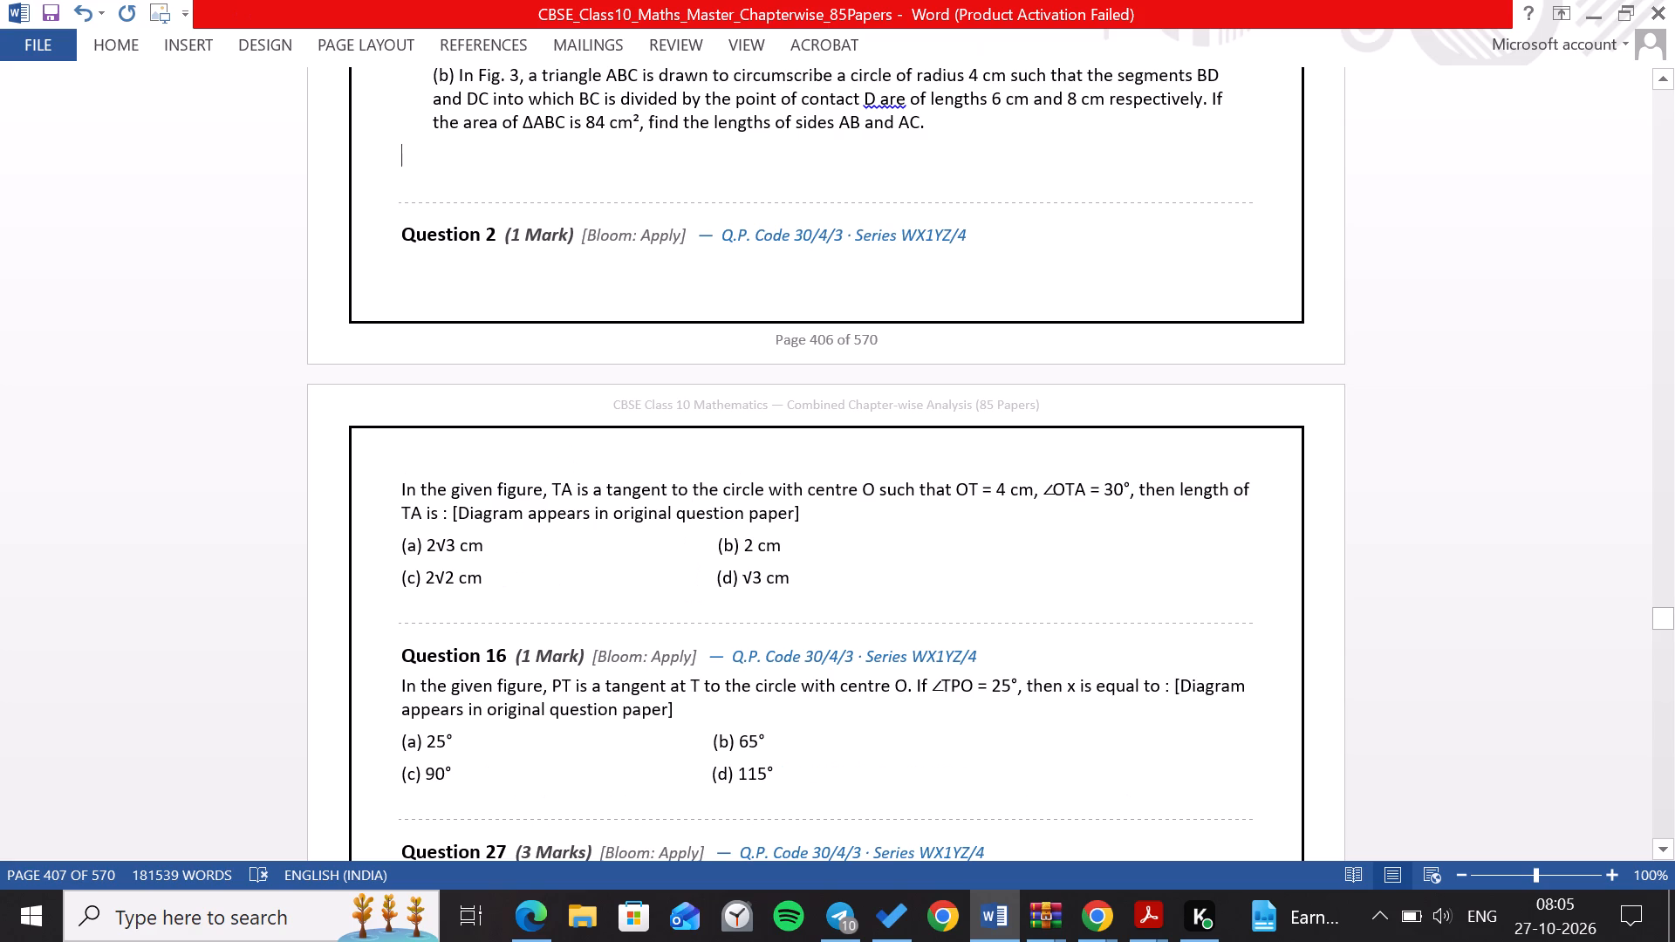
Insert the captured Fig. 3 on the emptied line below Question 12 part (b) and shrink it proportionally.
key("ctrl+v")
left_click(509, 715)
scroll(509, 654, "down", 5)
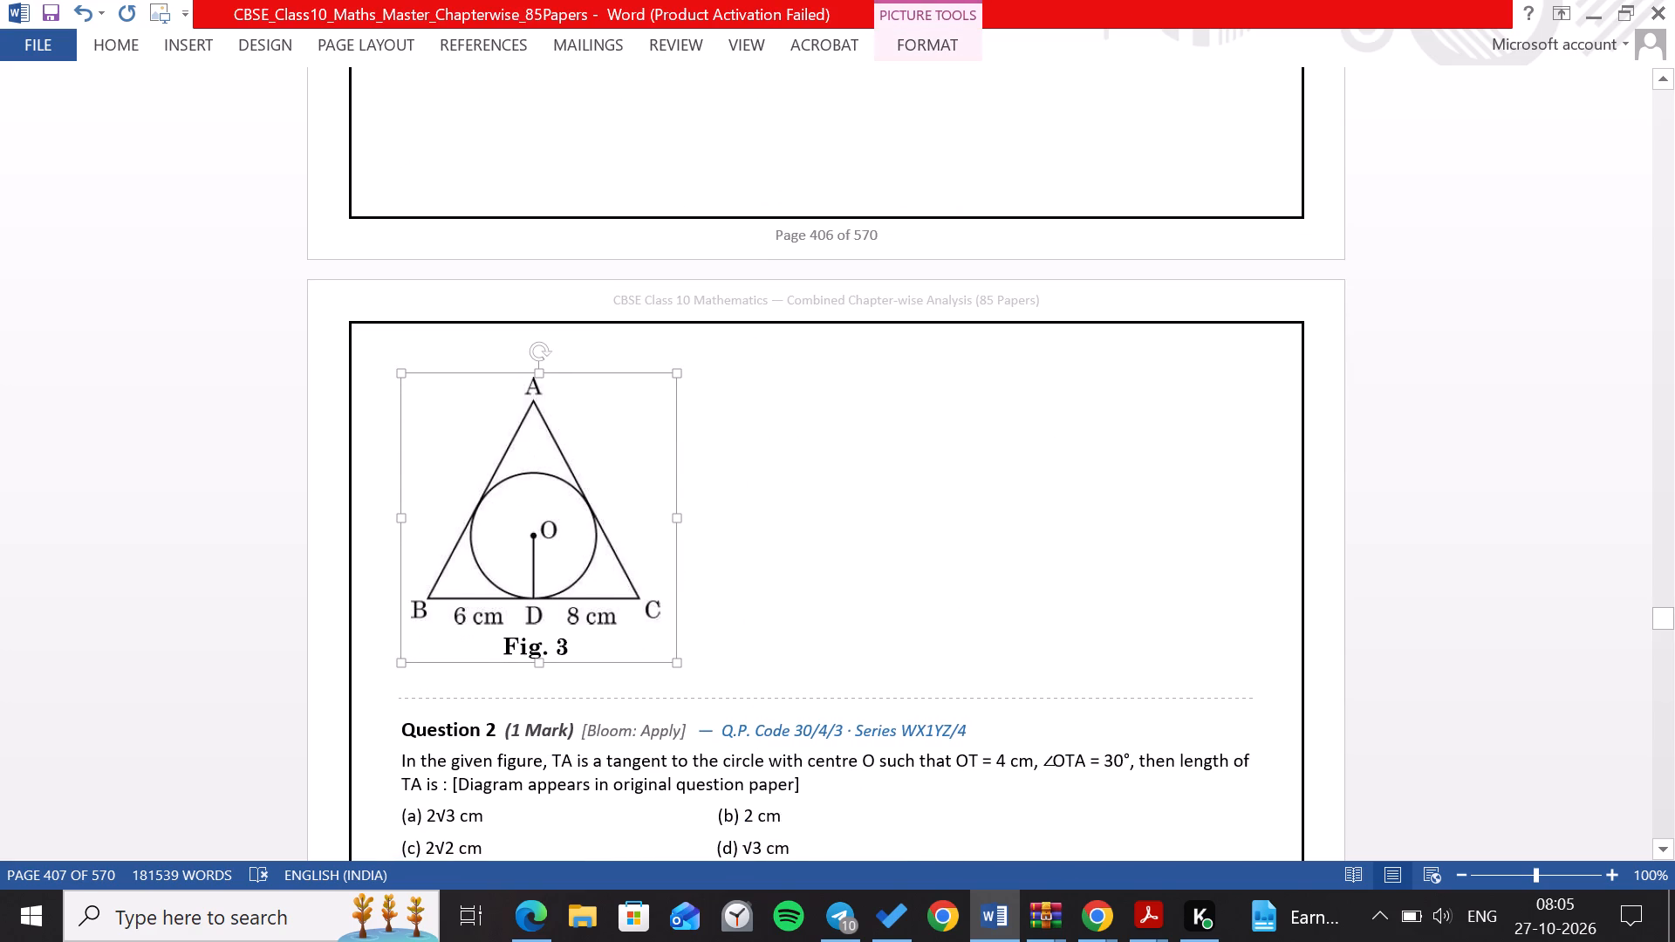
left_click_drag(675, 660, 623, 596)
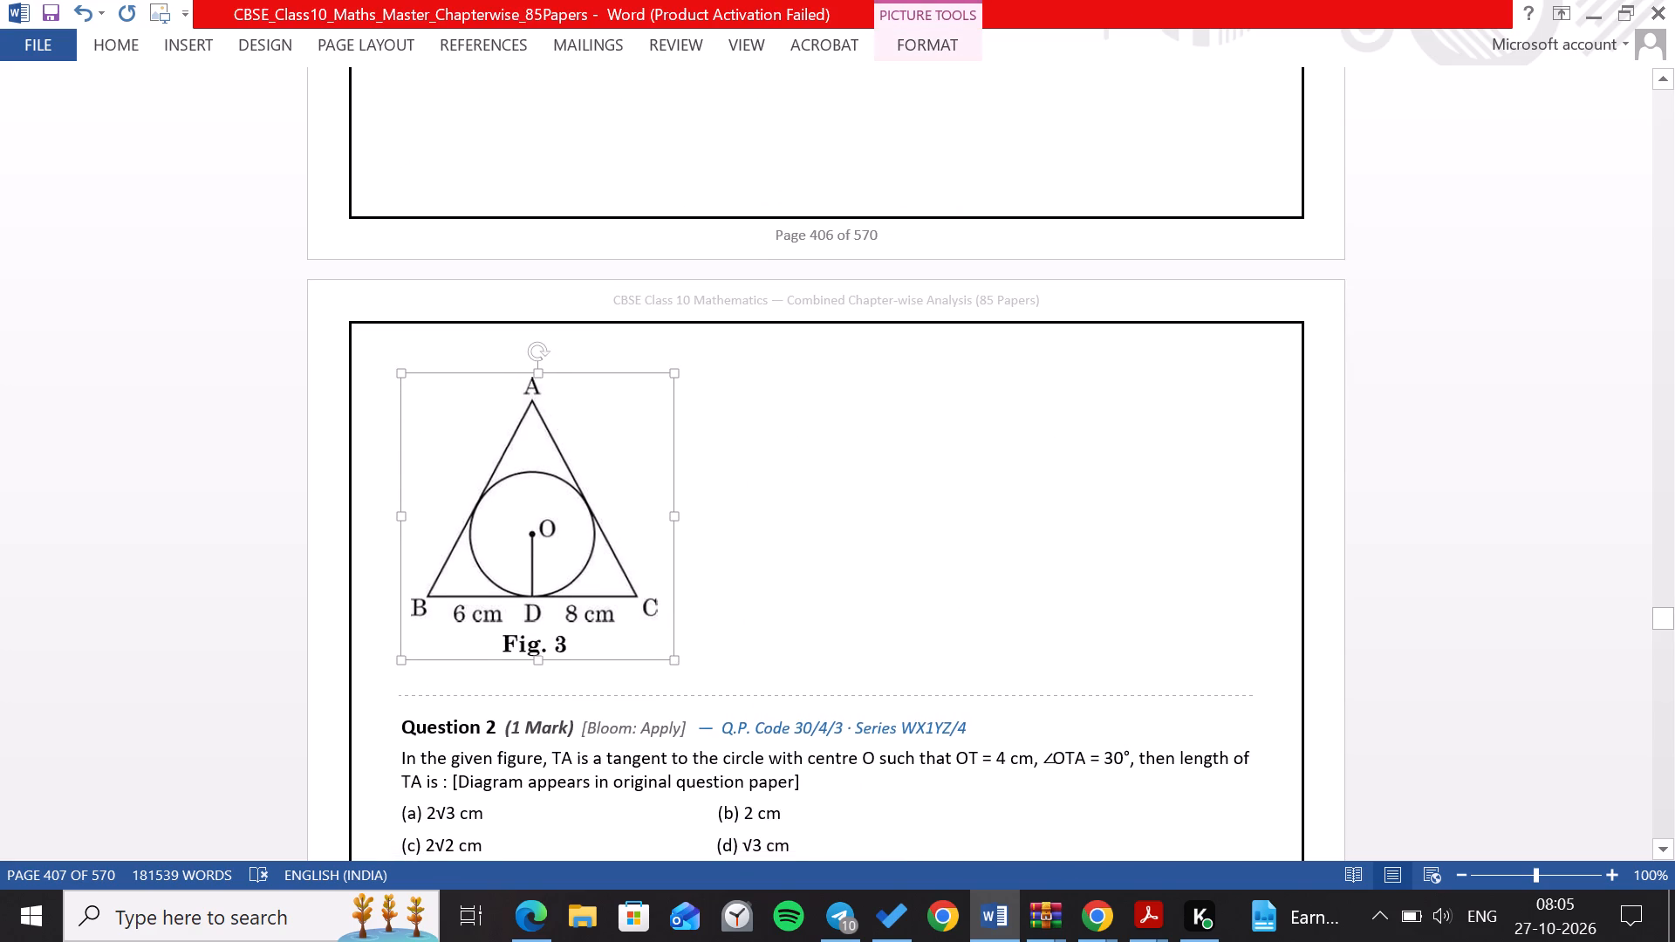
left_click_drag(623, 596, 574, 536)
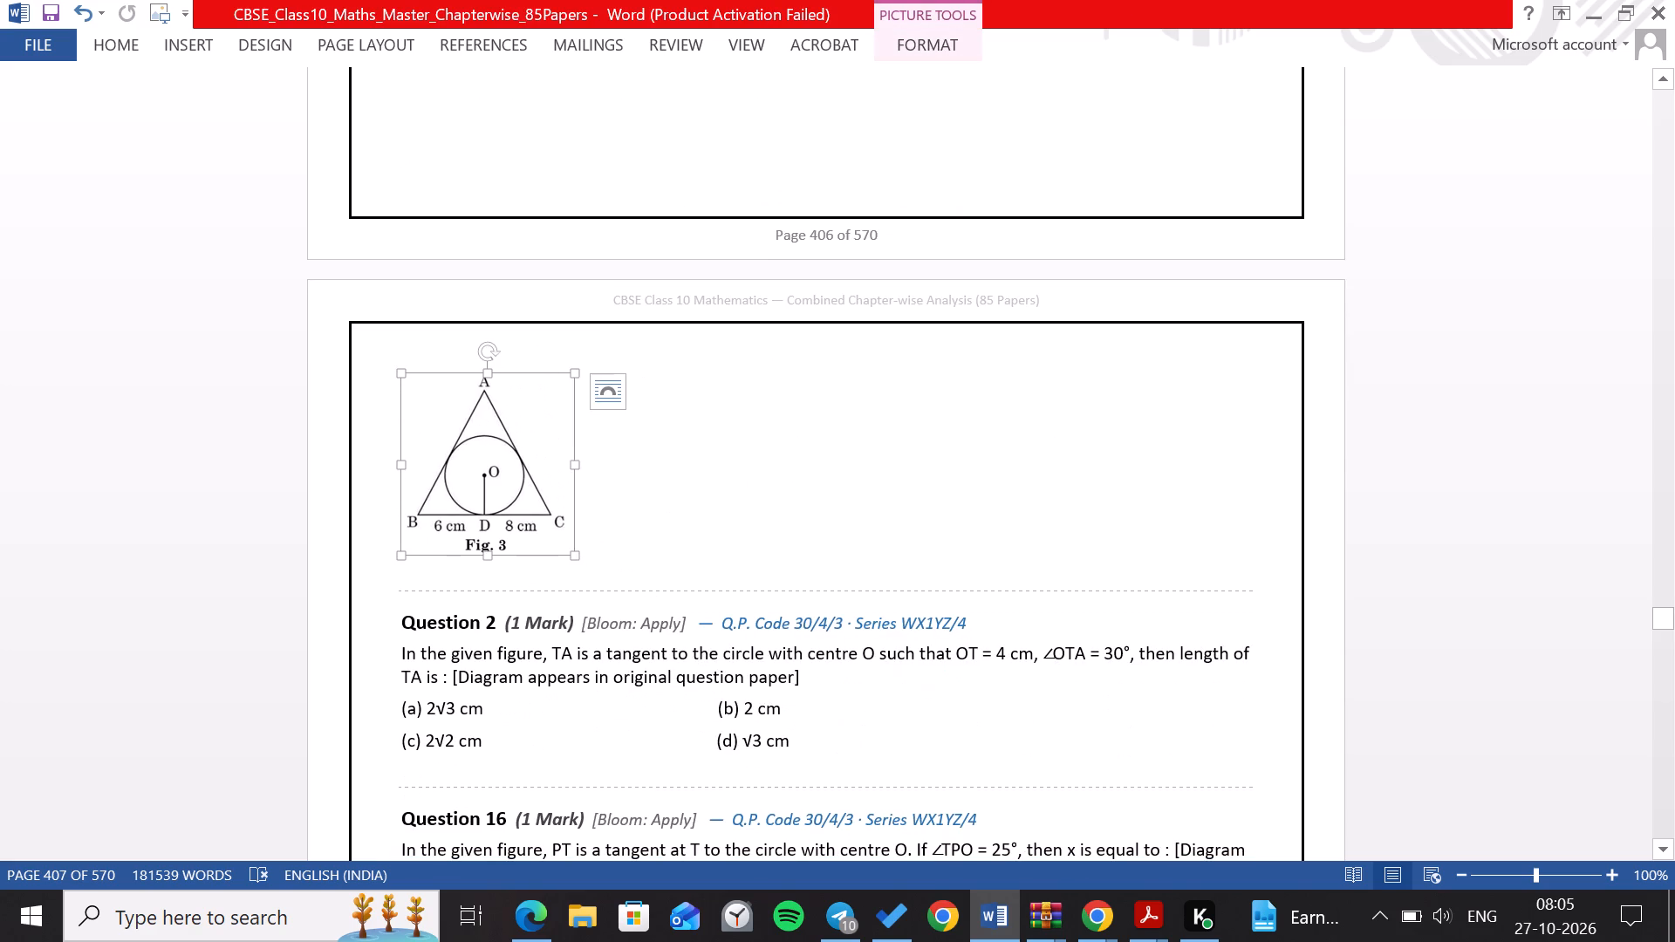
Centre the Fig. 3 picture and enlarge it slightly, keeping its proportions.
scroll(574, 536, "up", 12)
left_click(129, 41)
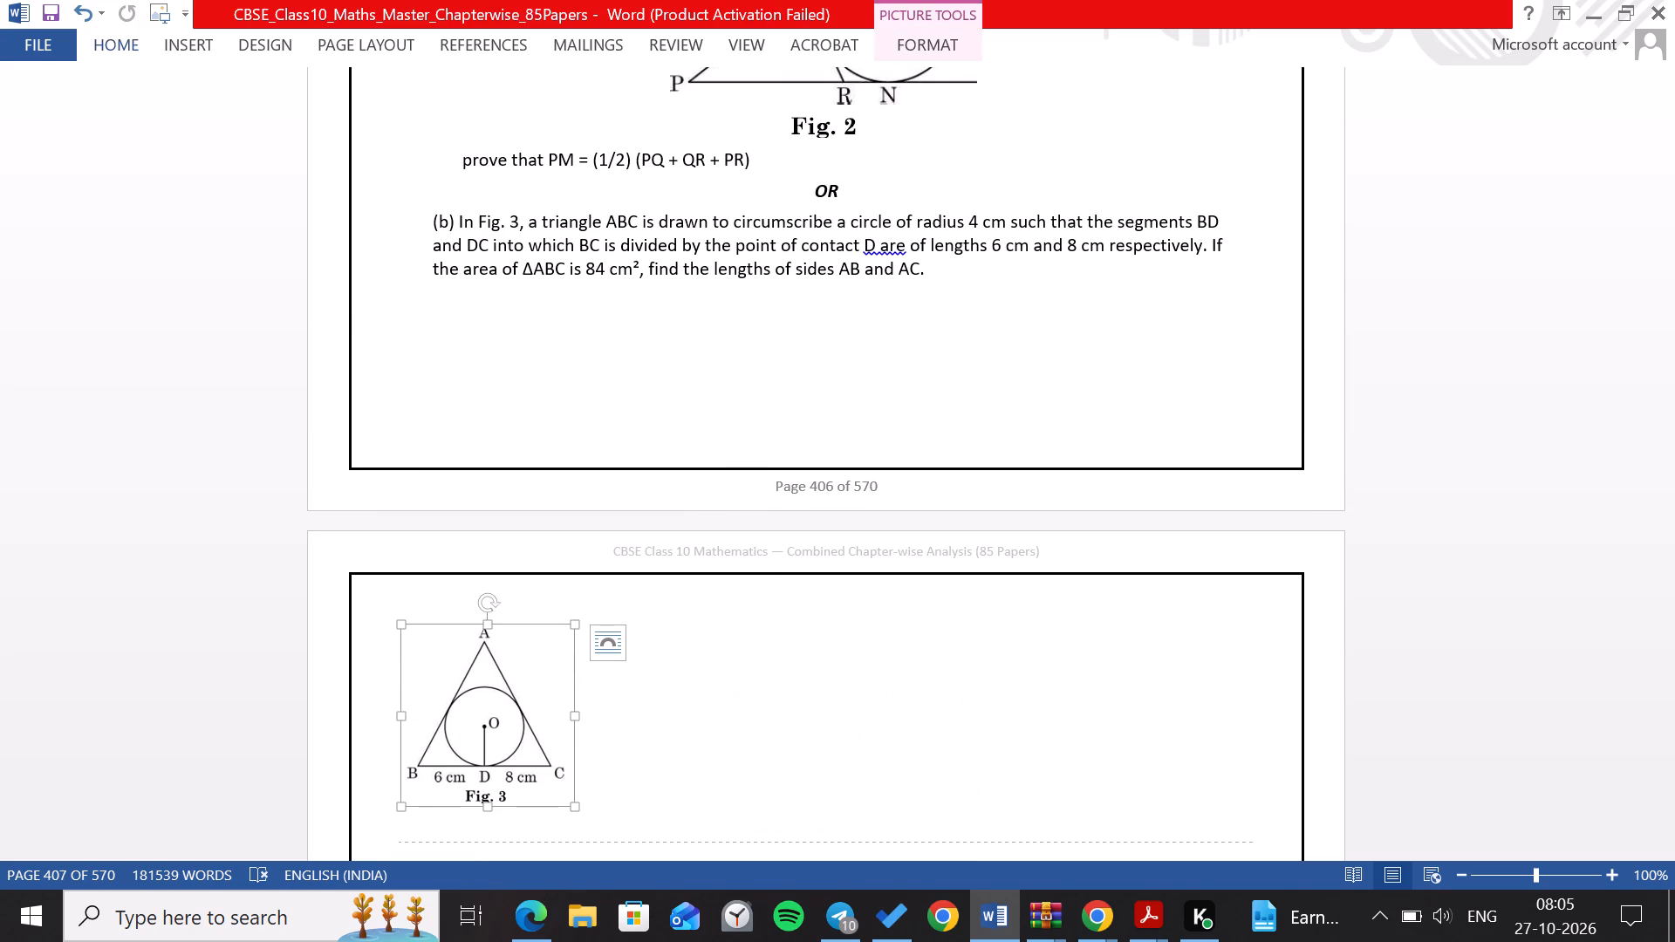
left_click(536, 123)
scroll(687, 447, "down", 18)
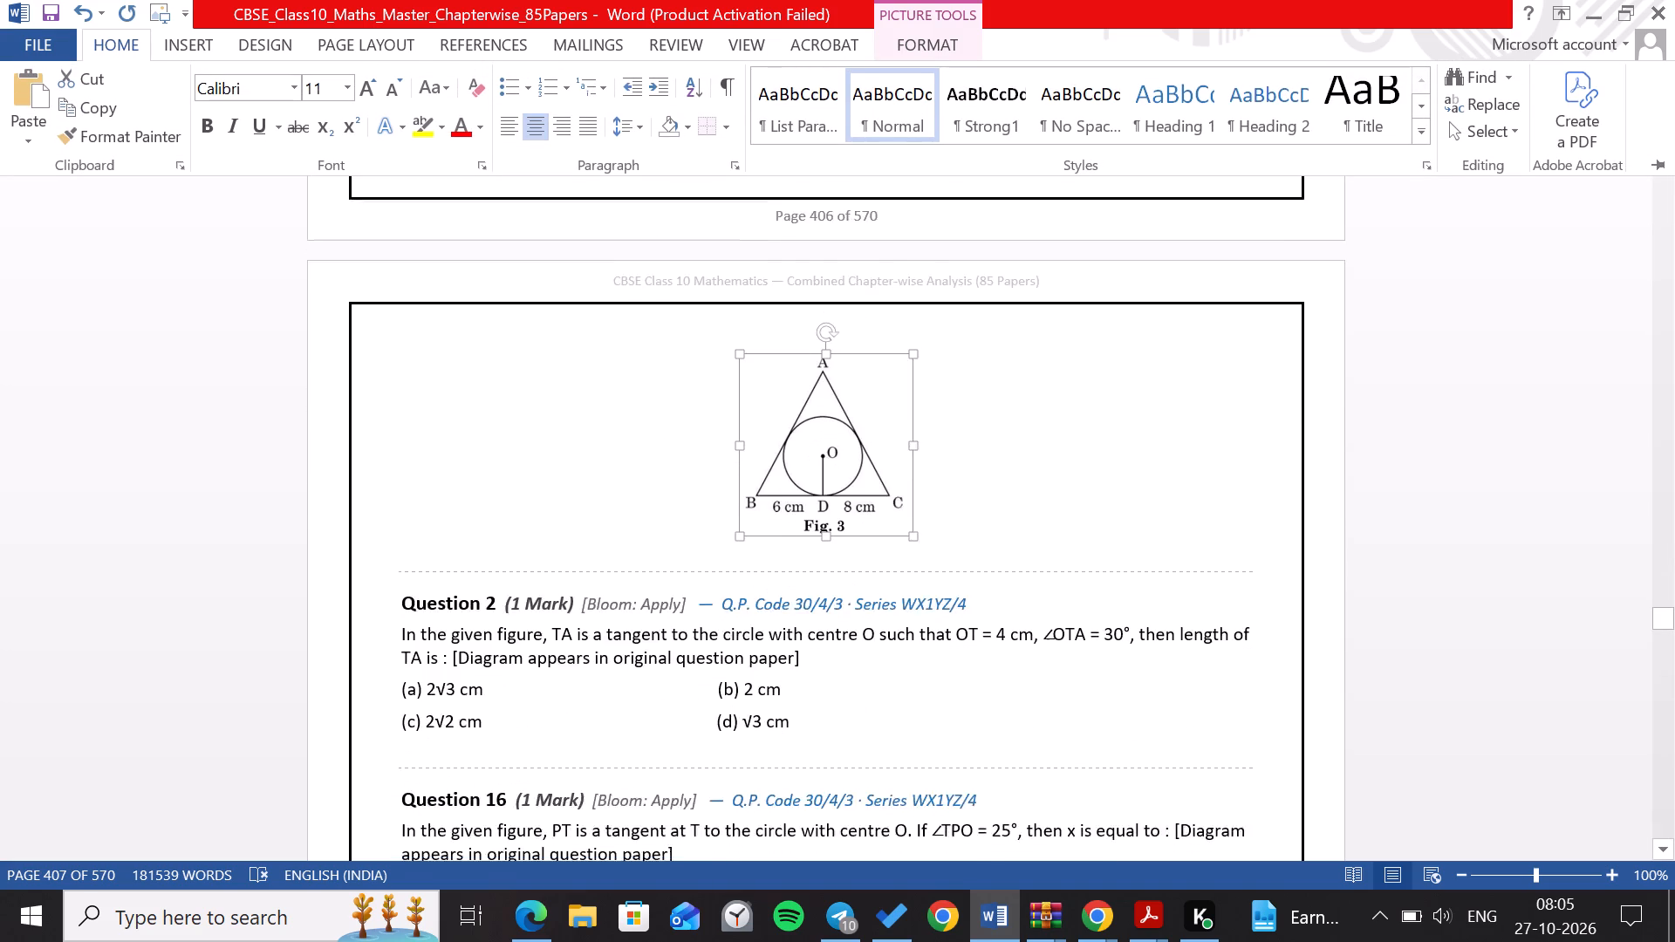
scroll(703, 474, "down", 1)
left_click(914, 407)
left_click_drag(914, 407, 941, 451)
Switch to the iLoveZIP_Create WX archive and open its 30_4_3 Maths Standard PDF for Series WX1YZ/4.
scroll(841, 479, "down", 7)
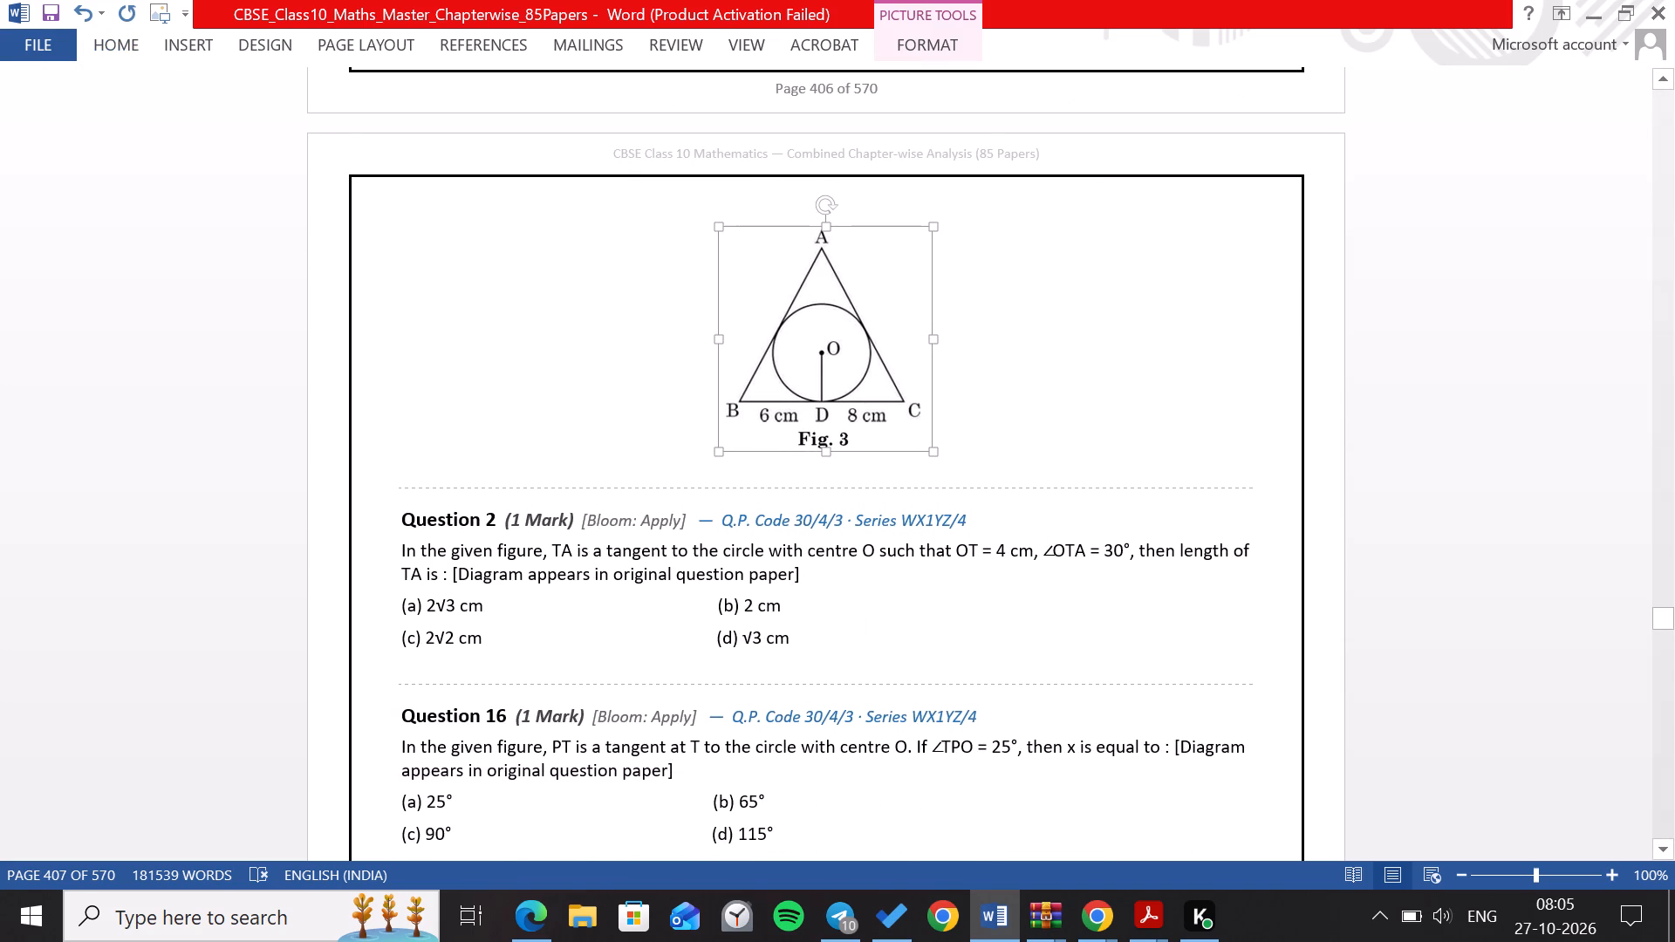
scroll(791, 524, "down", 4)
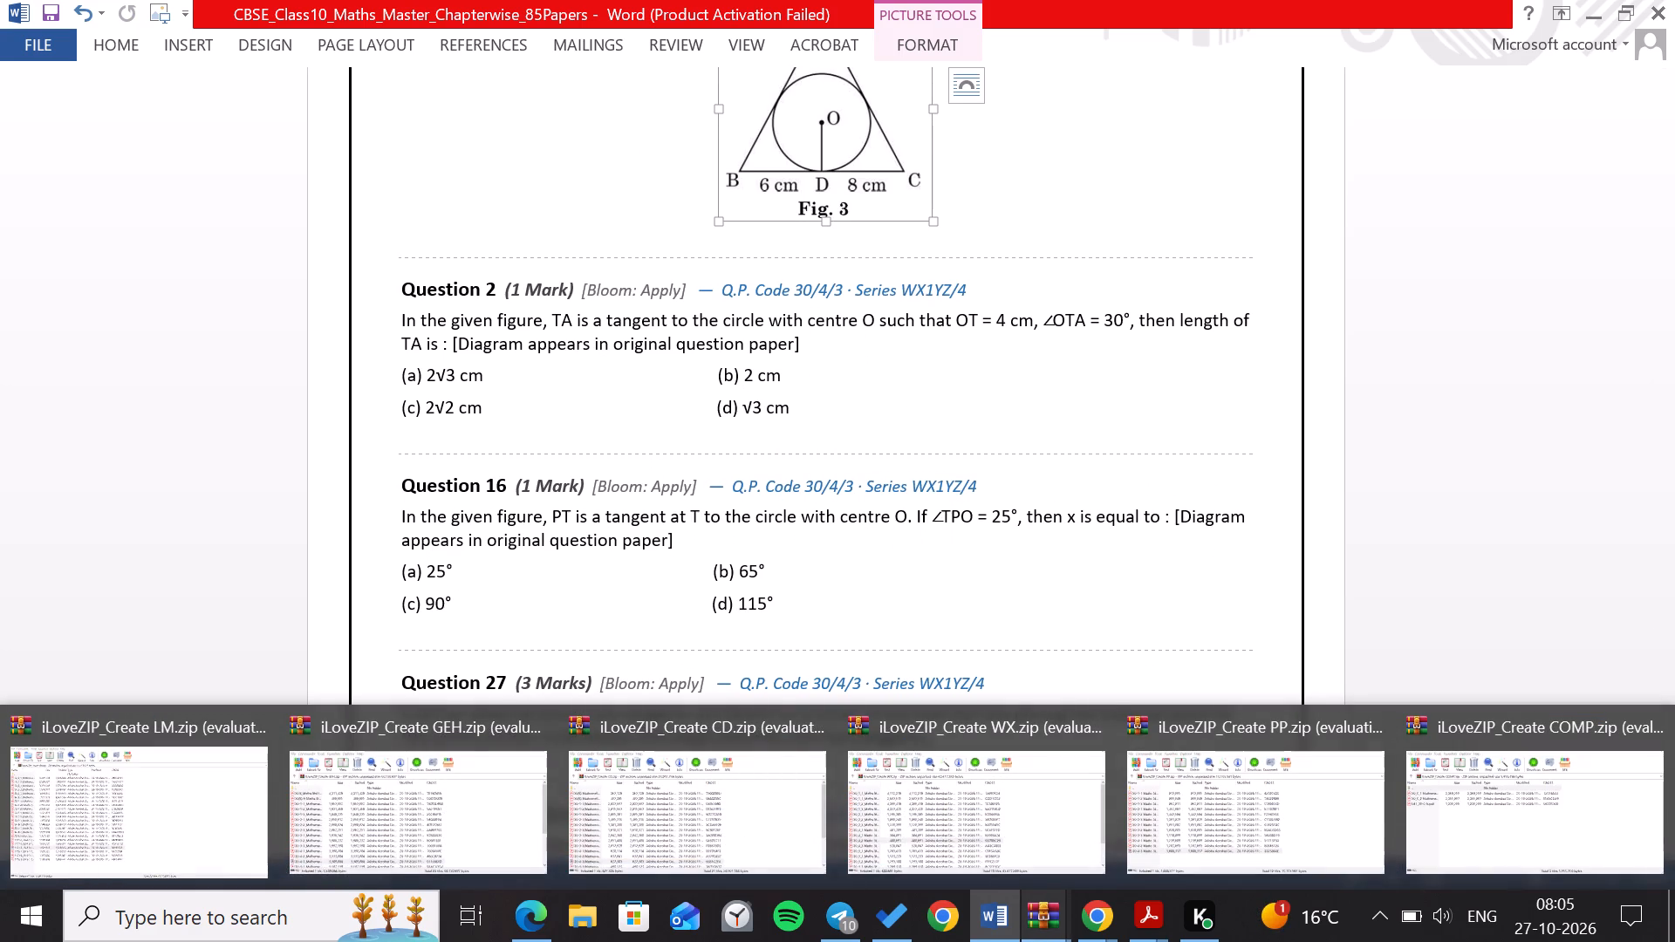
left_click(1028, 846)
double_click(303, 588)
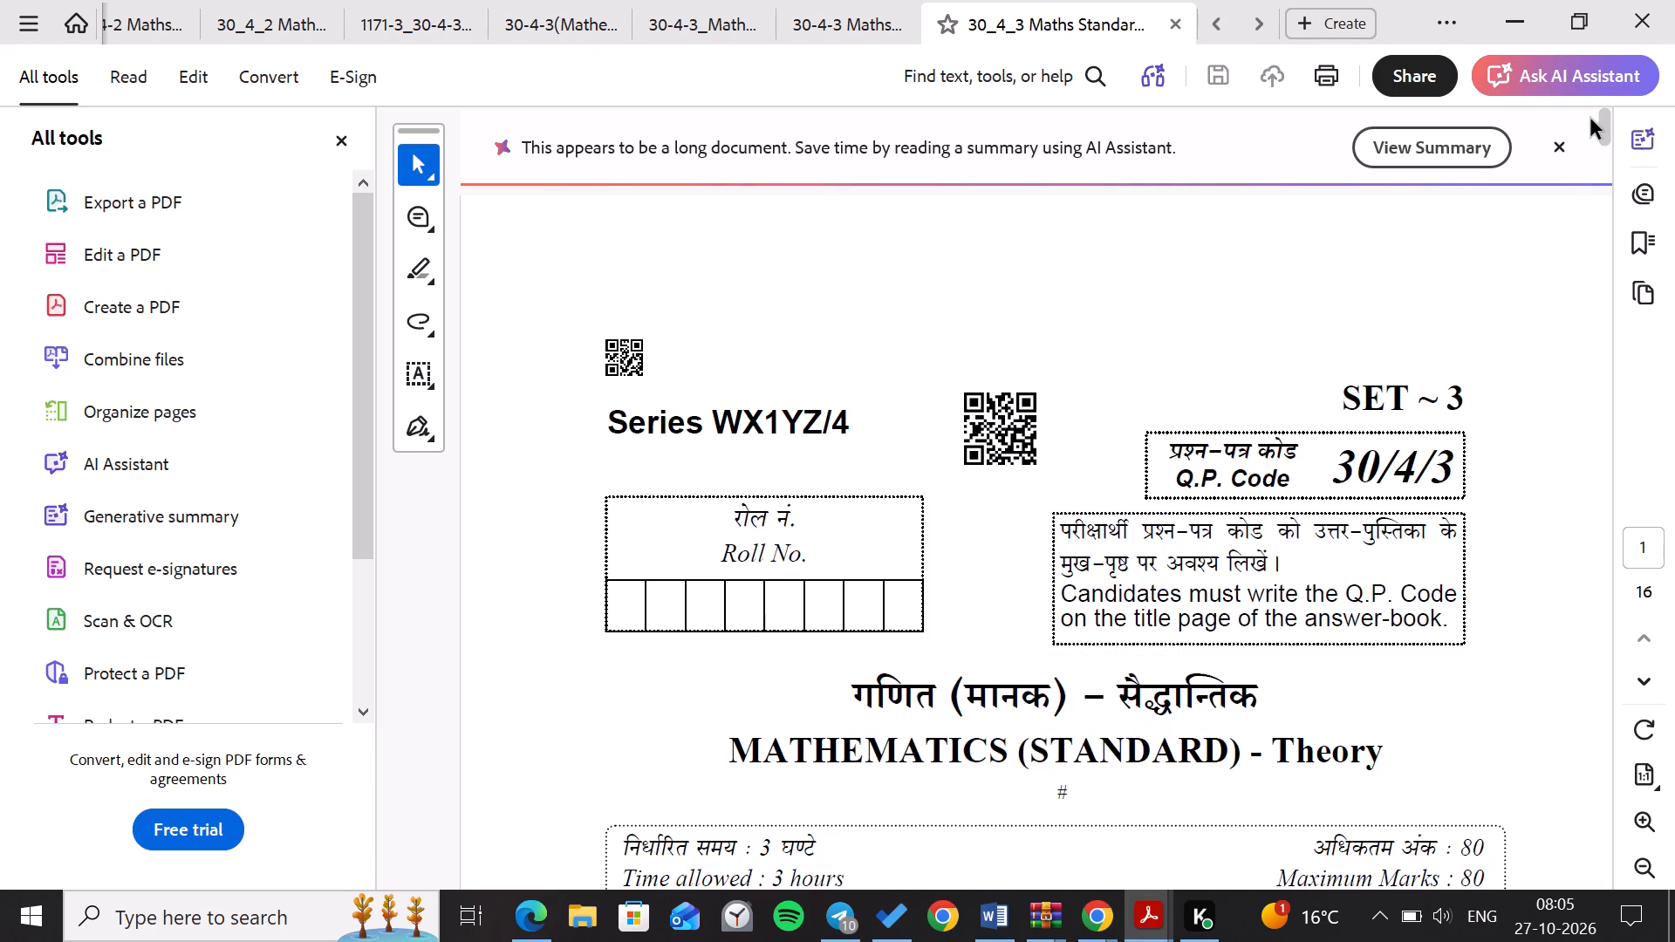
Capture question 2's English-version figure of the circle with centre O and tangent TA as a screenshot.
left_click_drag(1606, 119, 1605, 251)
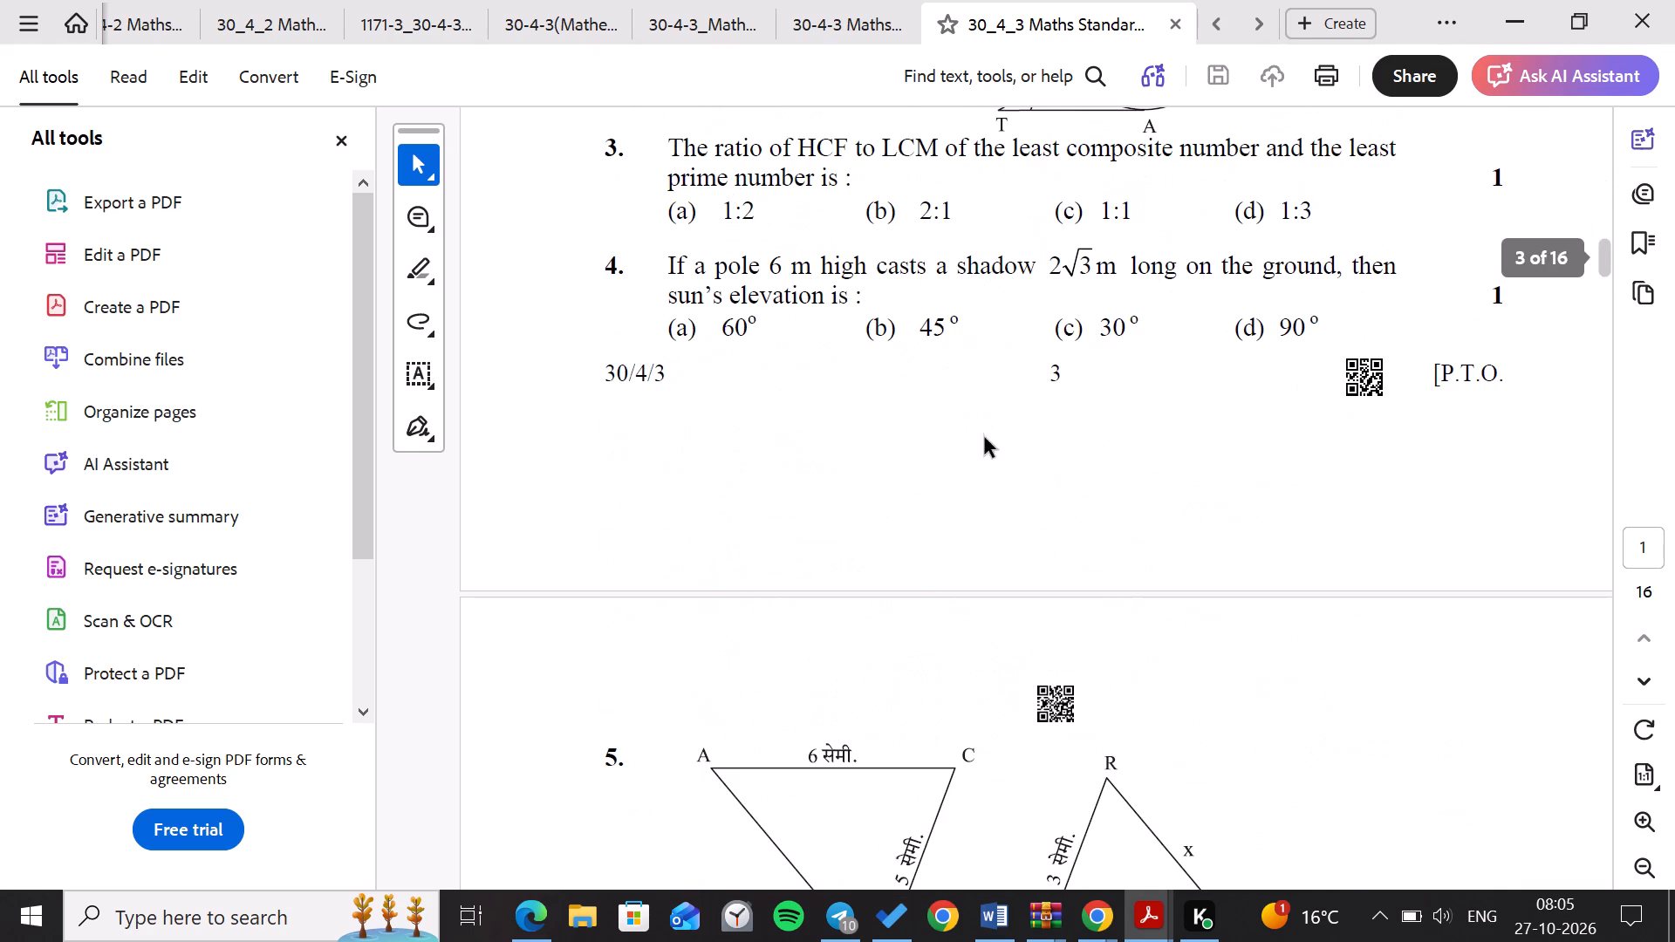
scroll(944, 438, "up", 13)
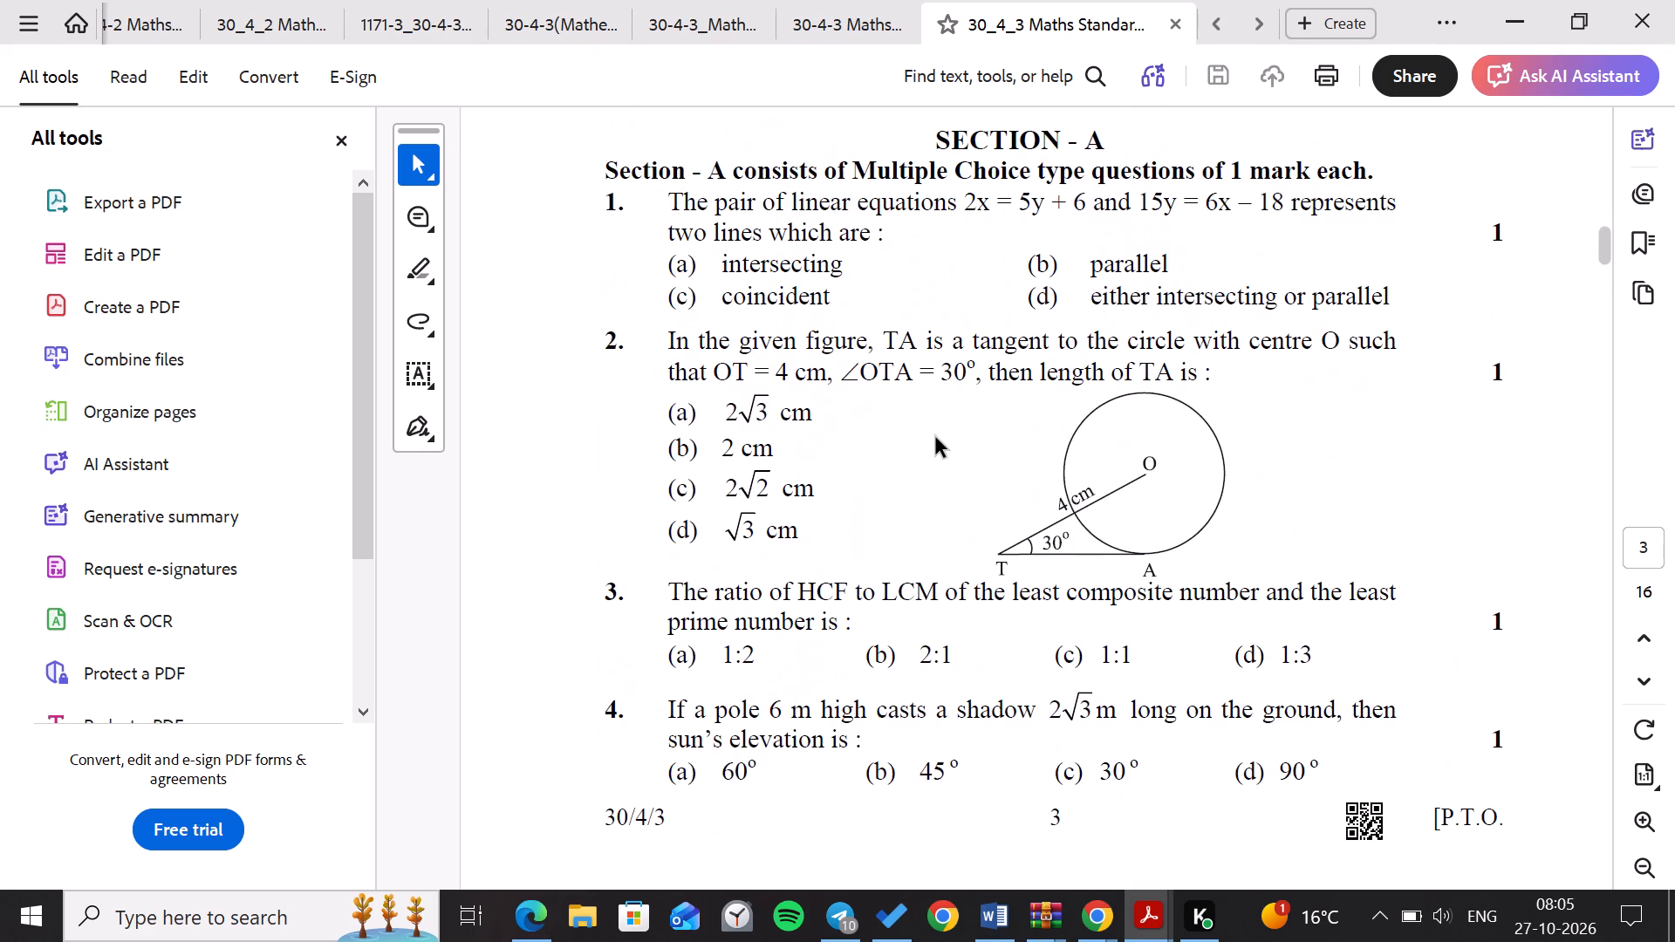
key("shift+super+s")
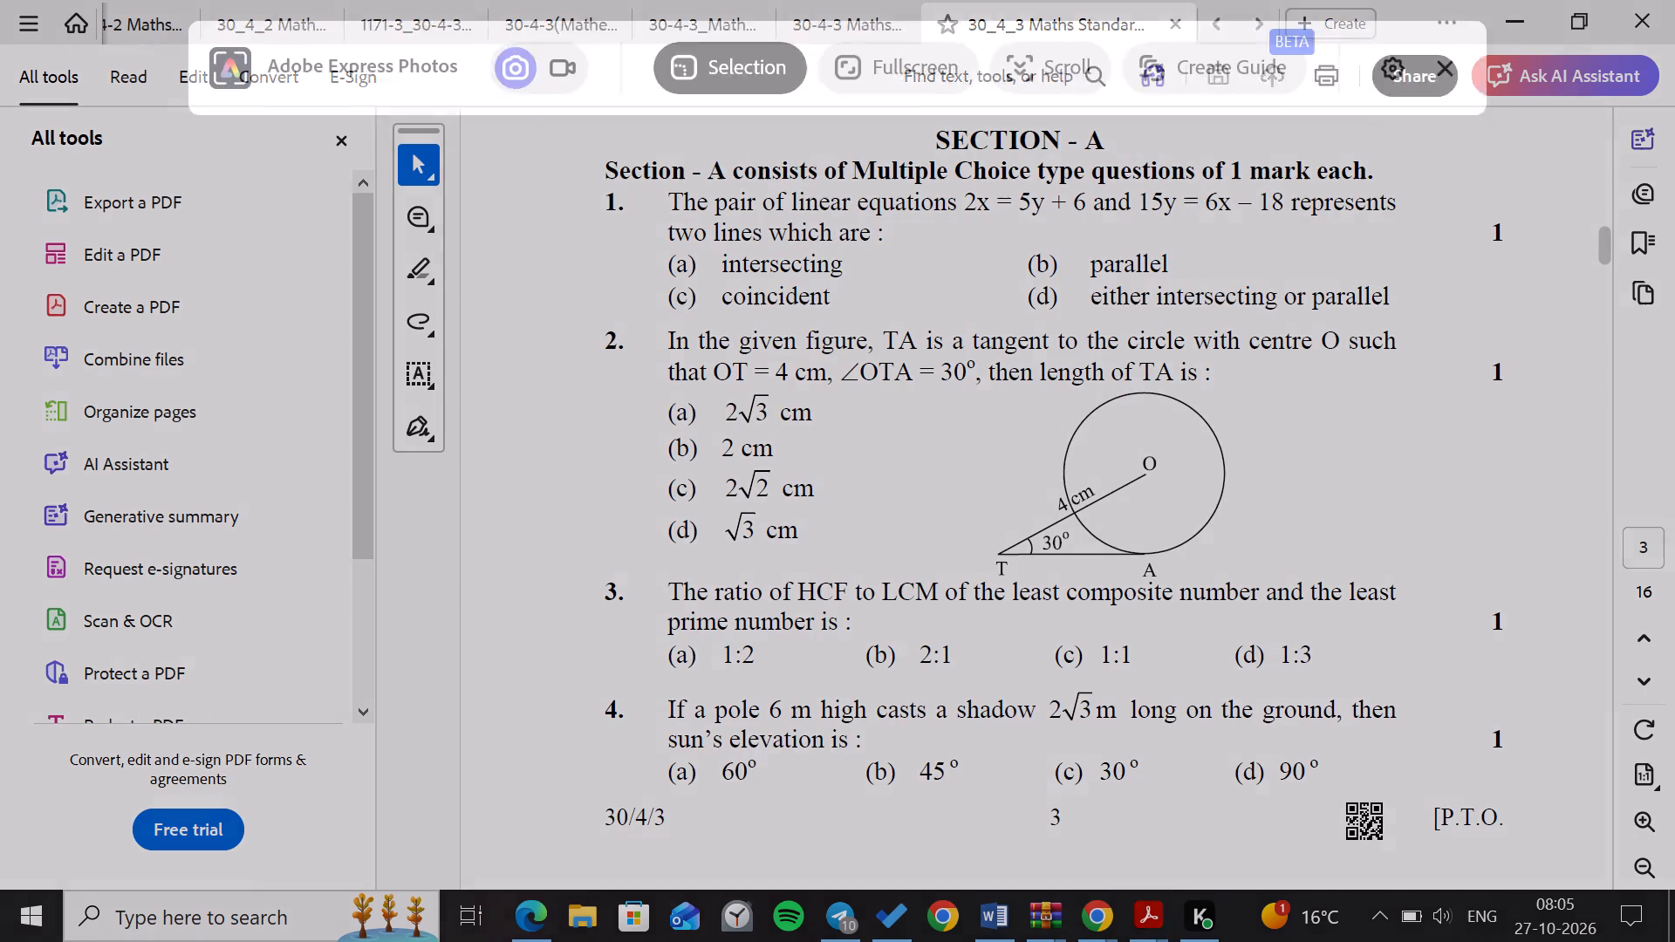
left_click_drag(972, 386, 1140, 492)
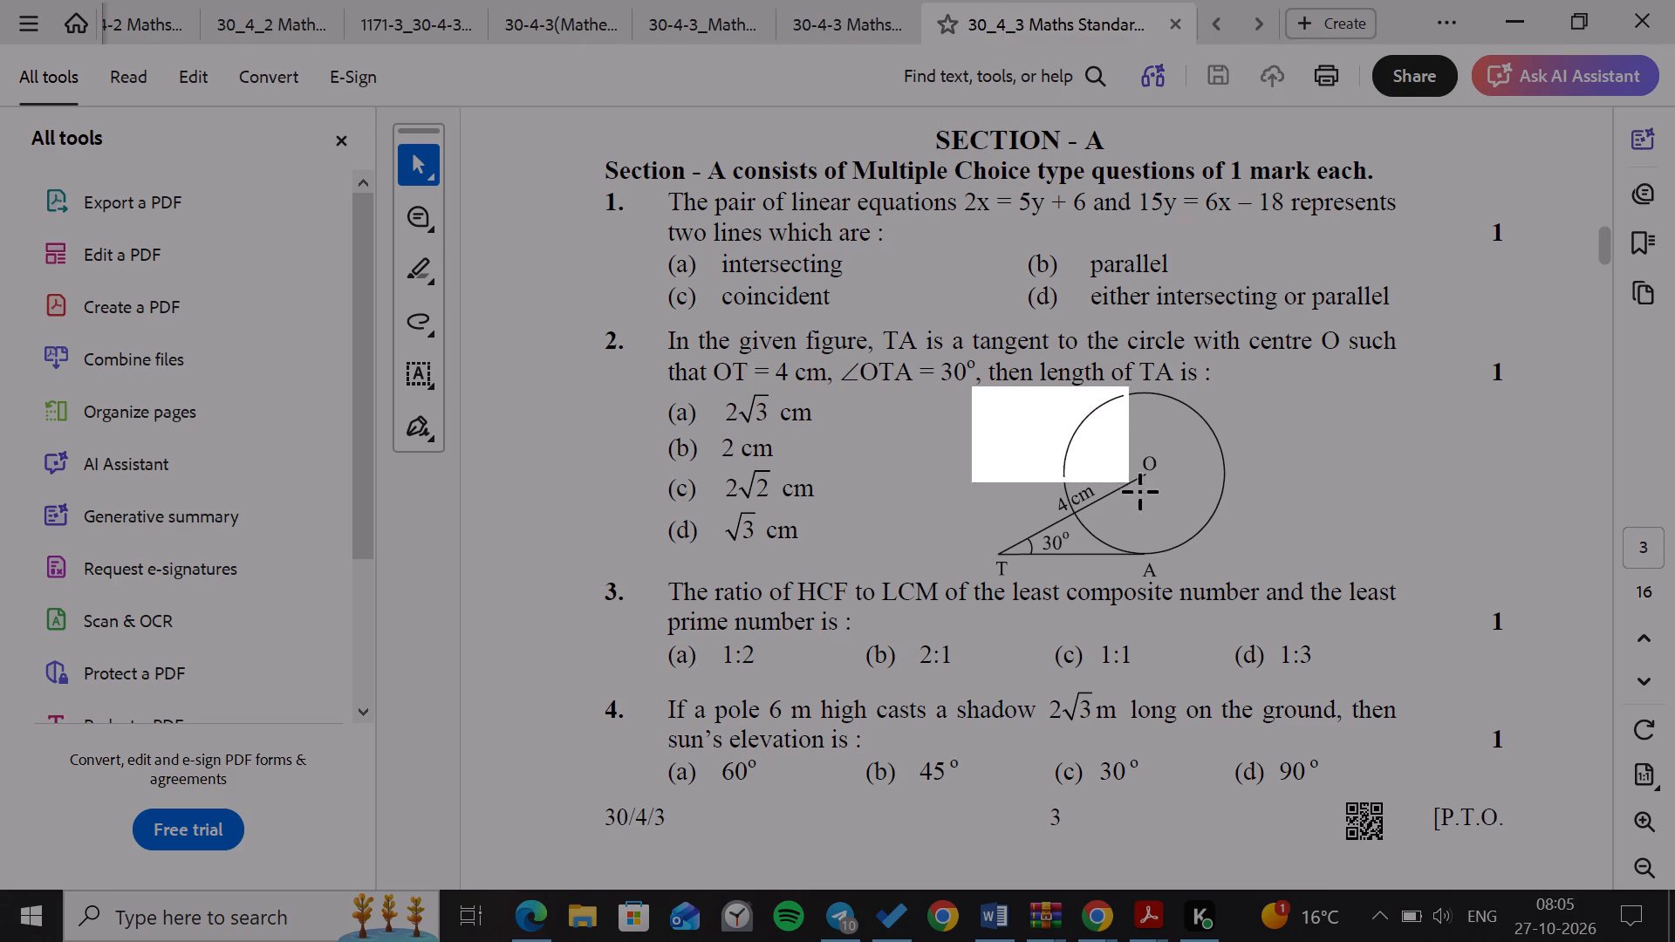
left_click_drag(1140, 492, 1234, 586)
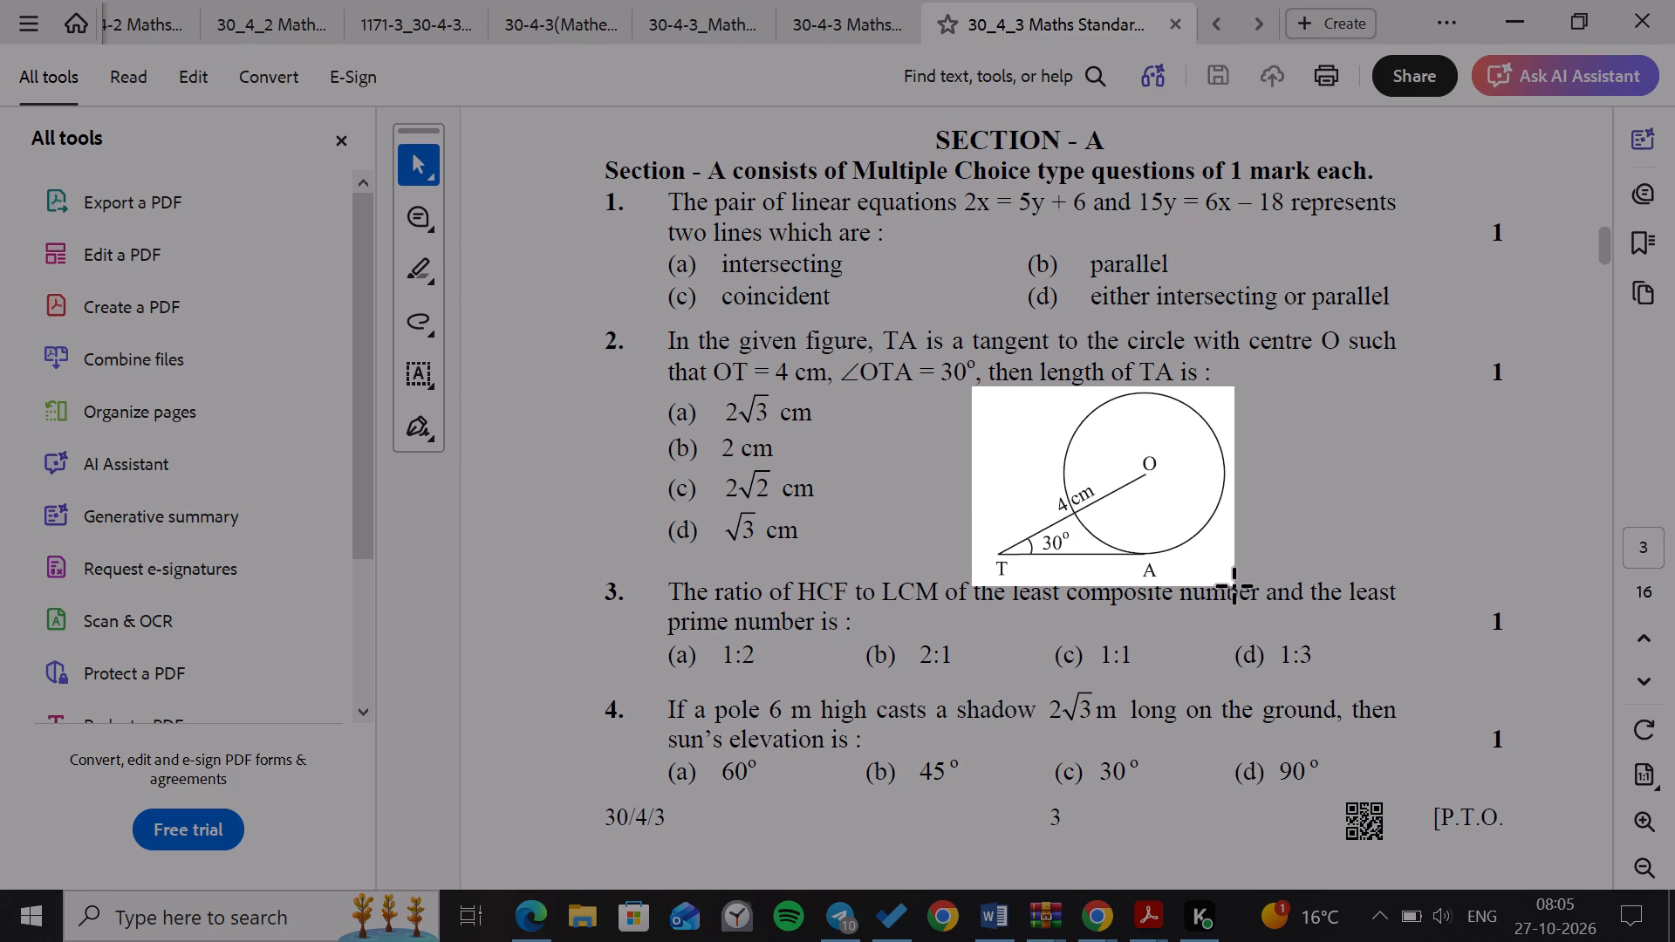
left_click_drag(1234, 586, 1234, 583)
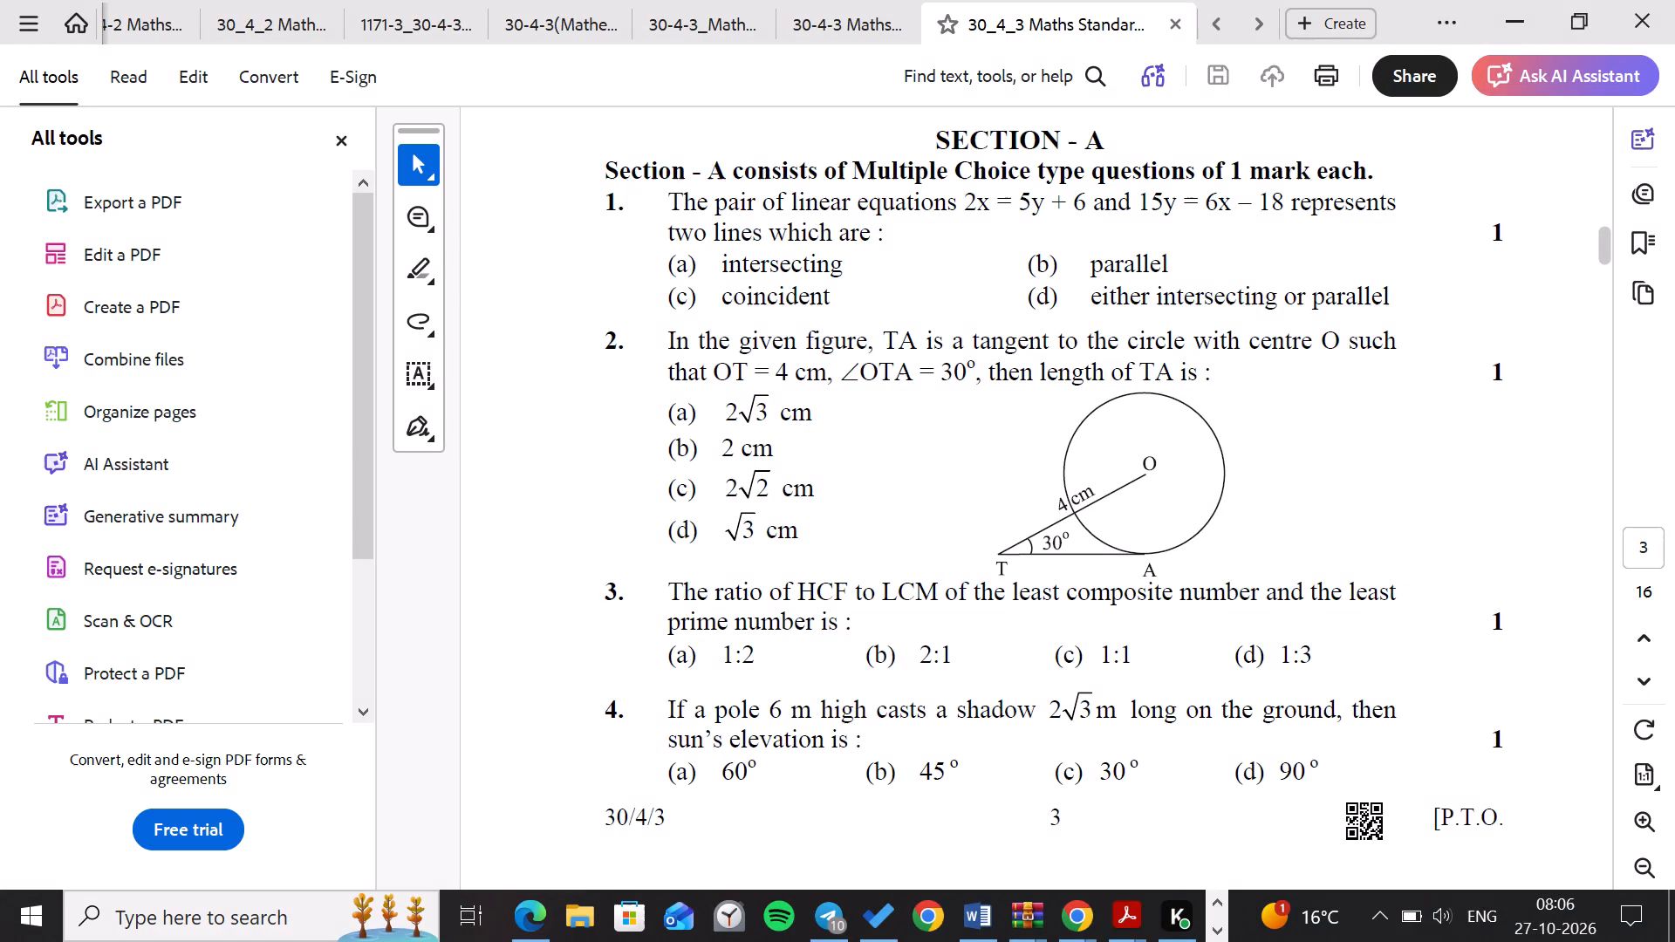
Switch to Word and delete the bracketed diagram note after "length of TA is :" in Question 2 of Series WX1YZ/4.
left_click(987, 897)
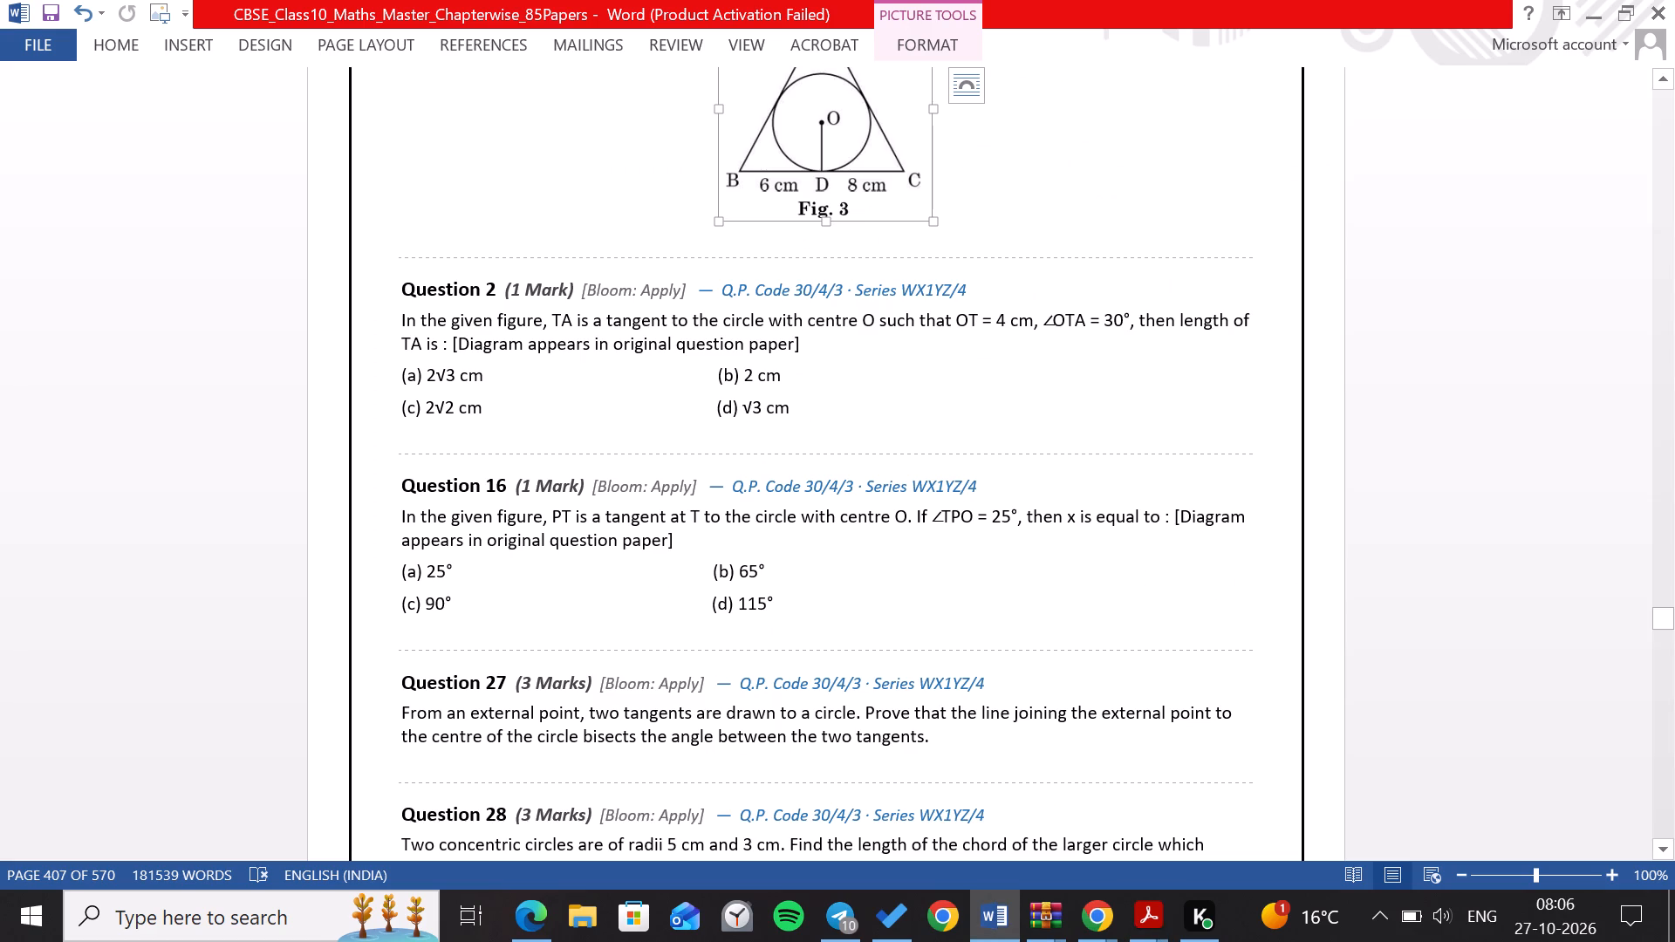
left_click_drag(453, 345, 801, 354)
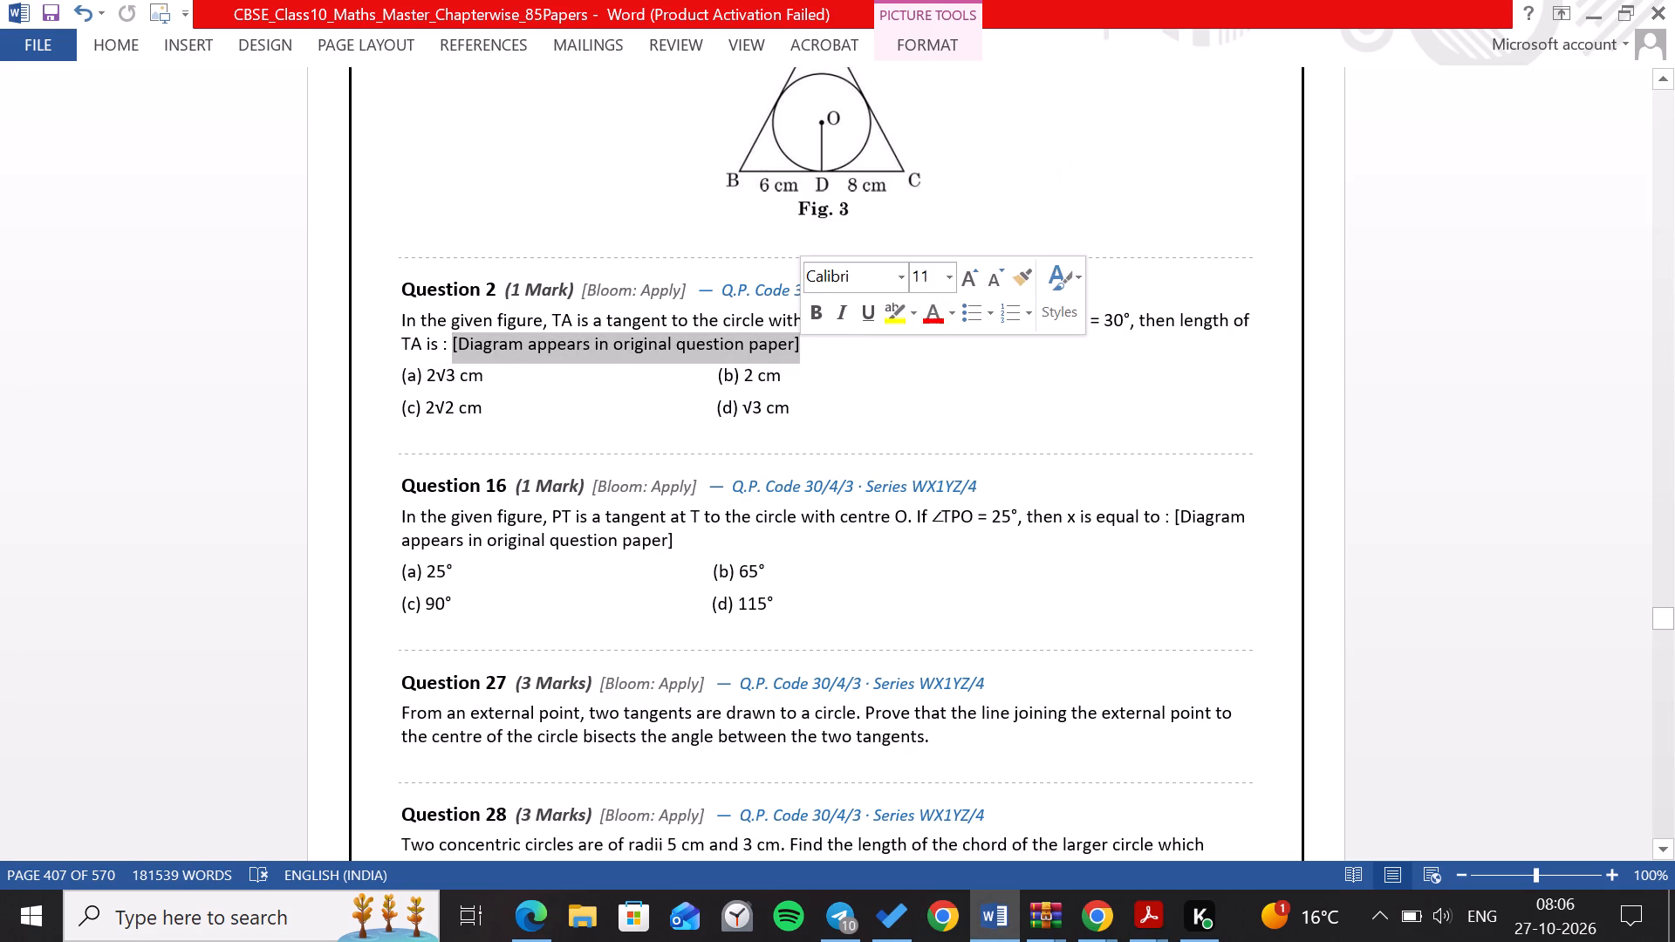
key("BackSpace")
Insert the captured tangent TA figure on a new line above Question 2's answer options and centre it.
key("Return")
key("ctrl+v")
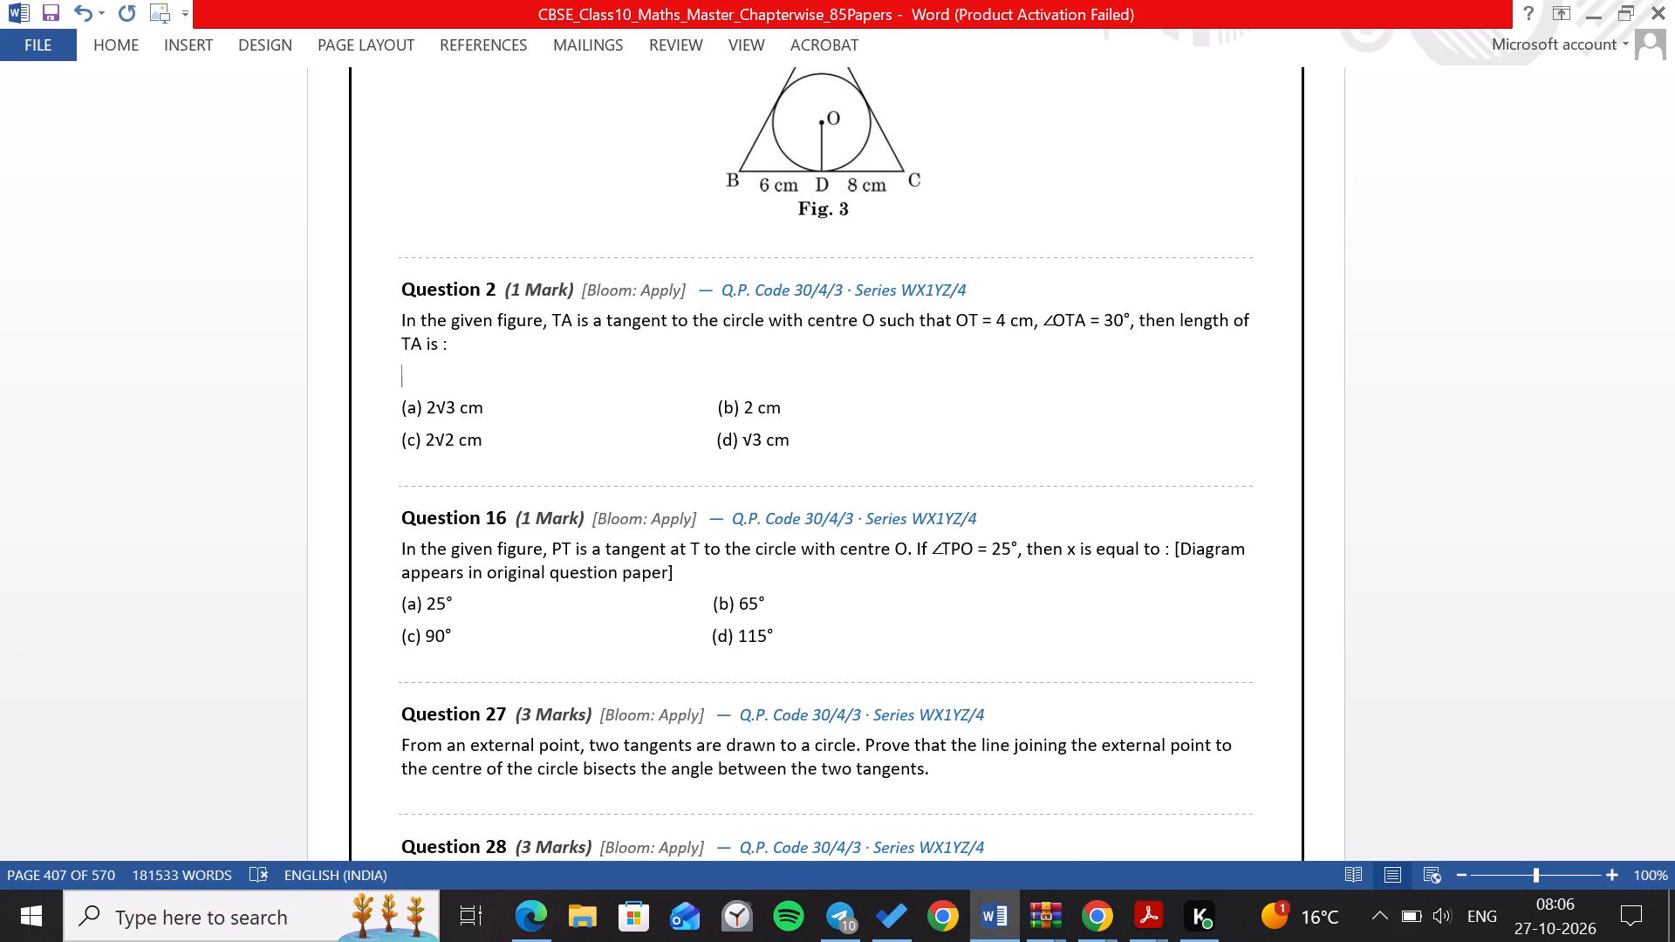
left_click(475, 410)
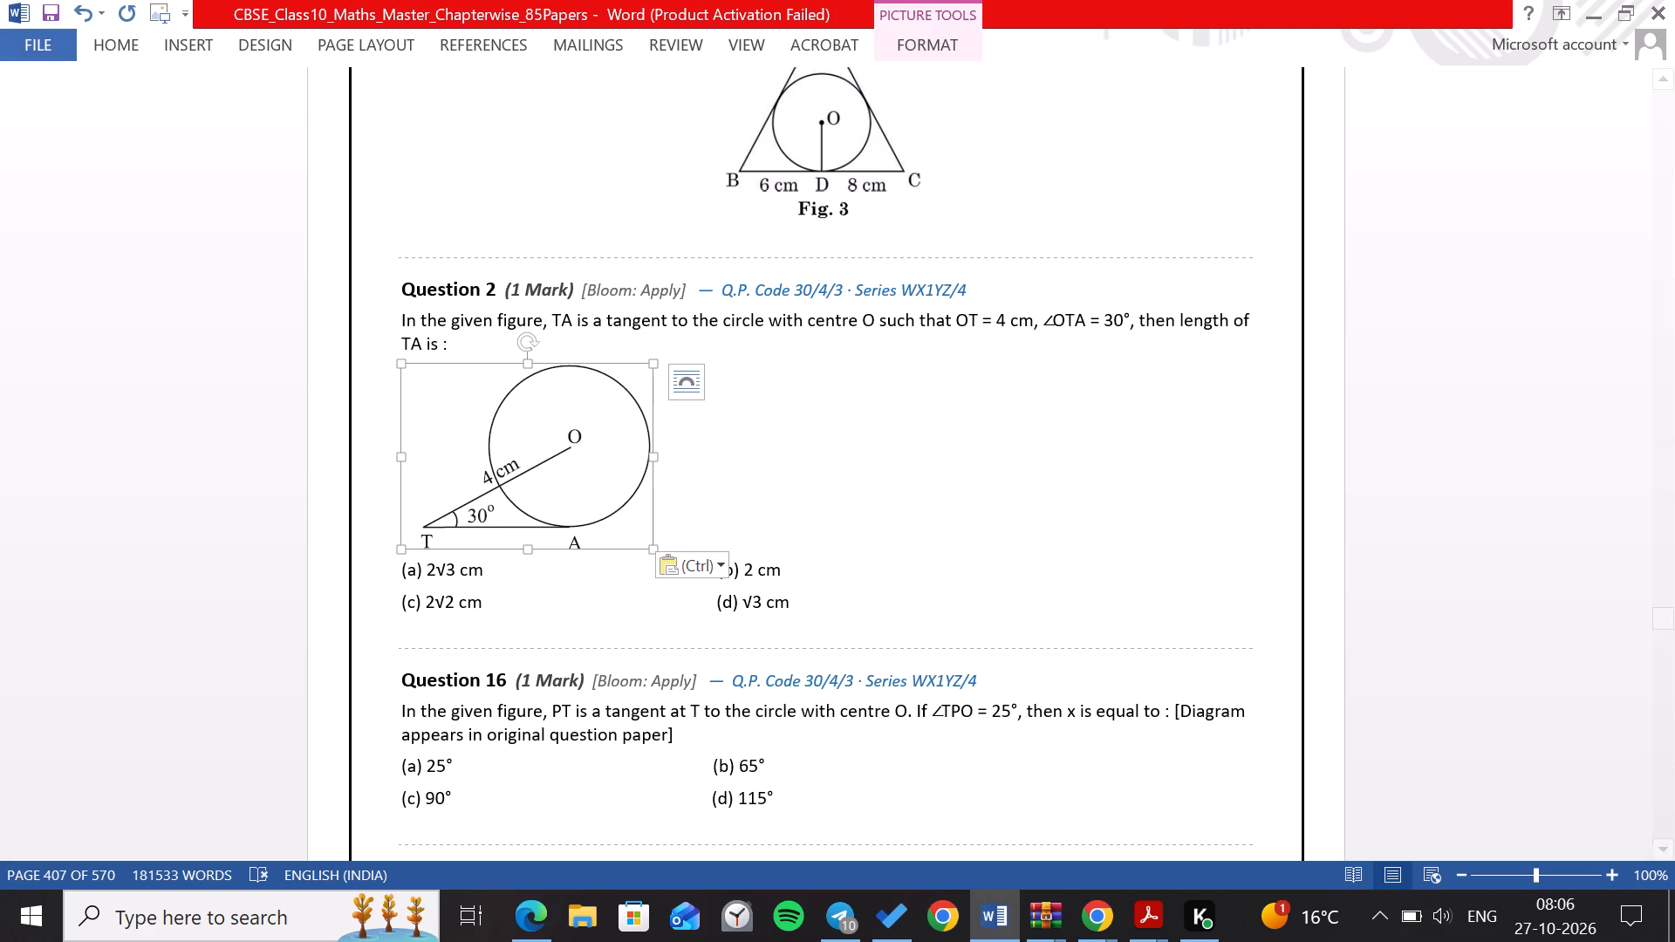
left_click(99, 44)
left_click(539, 133)
Switch to the 30_4_3 Maths Standard PDF and capture question 16's Hindi-version figure of tangent PT and the circle with centre O as a screenshot.
scroll(840, 439, "down", 4)
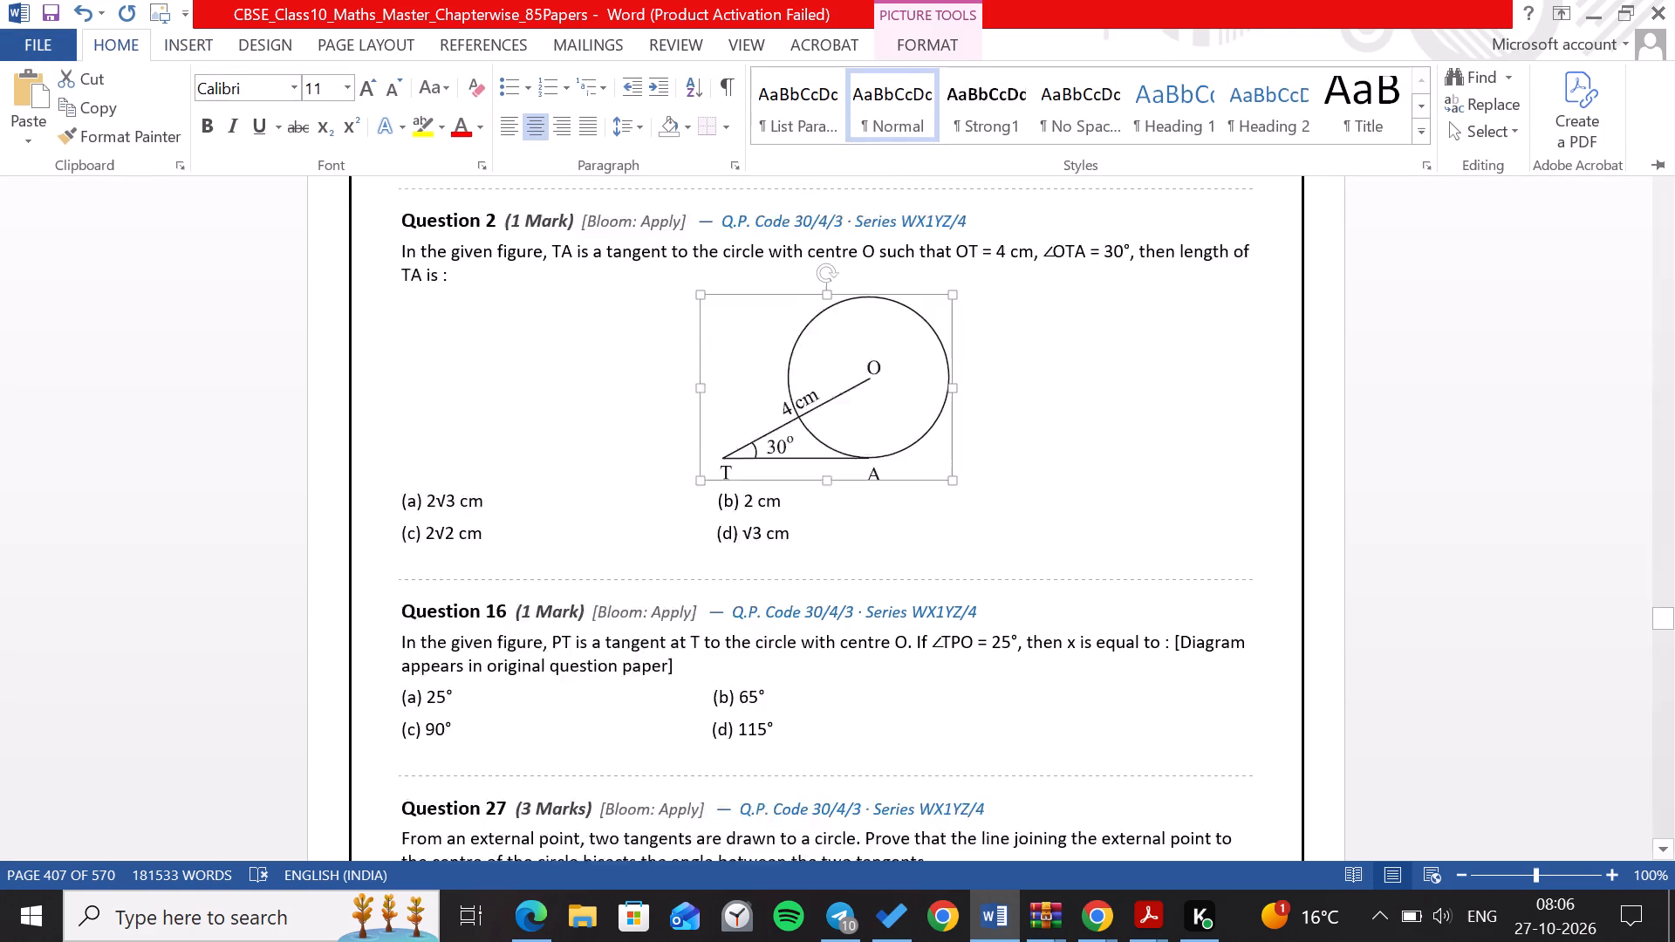
scroll(841, 465, "down", 14)
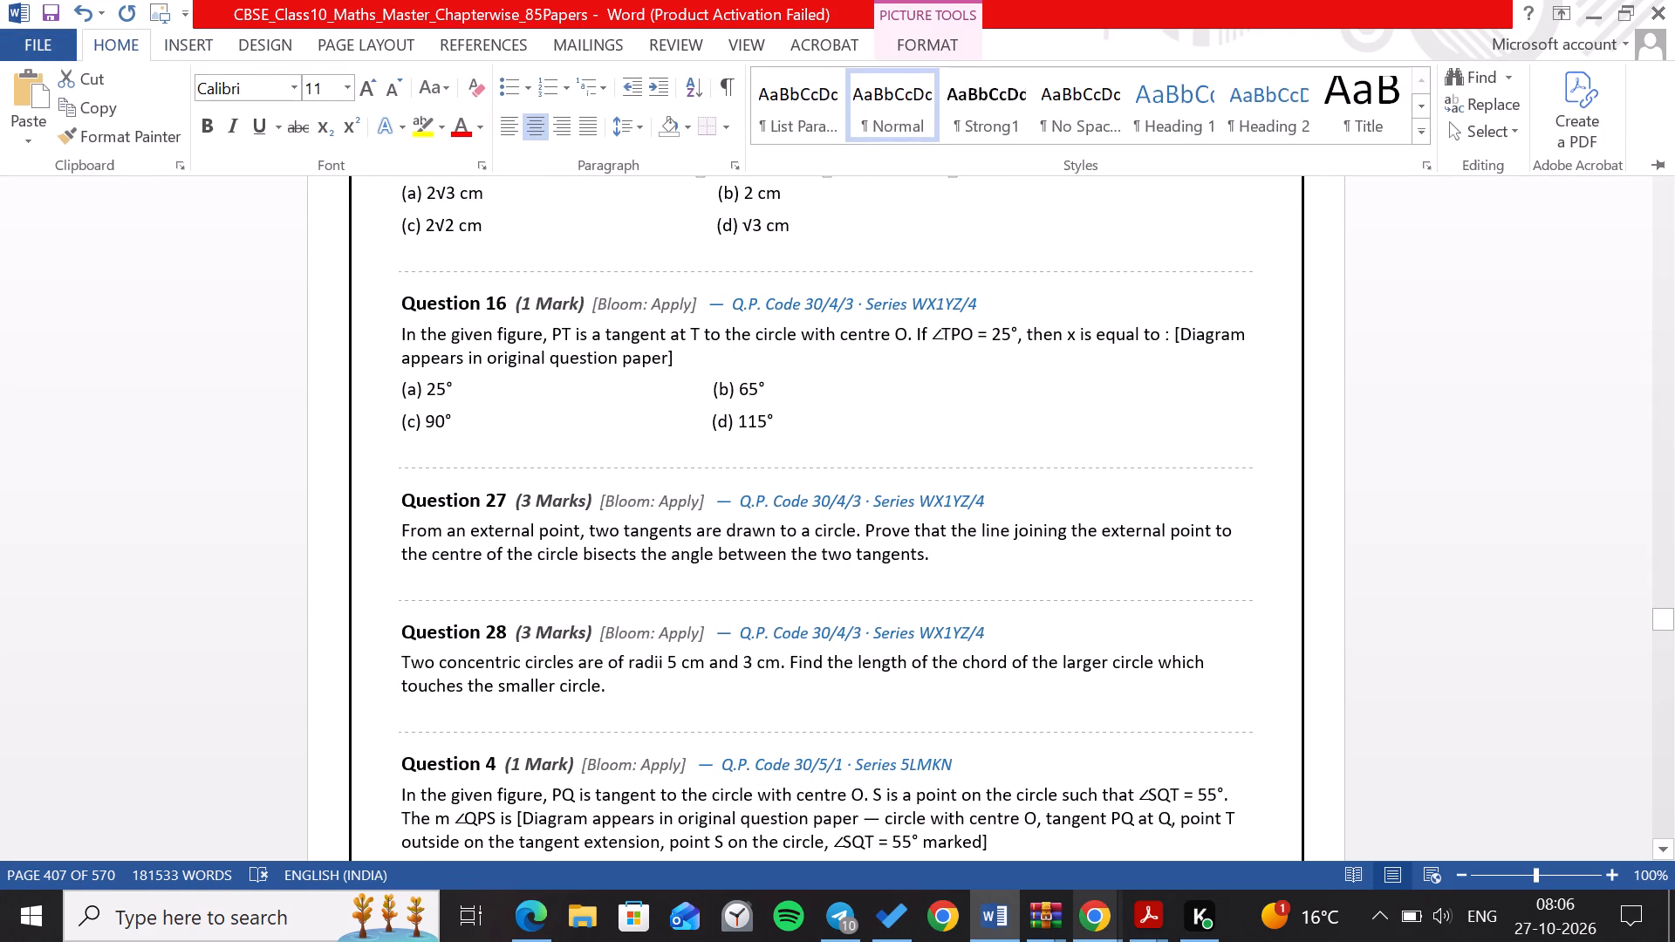
left_click(1155, 884)
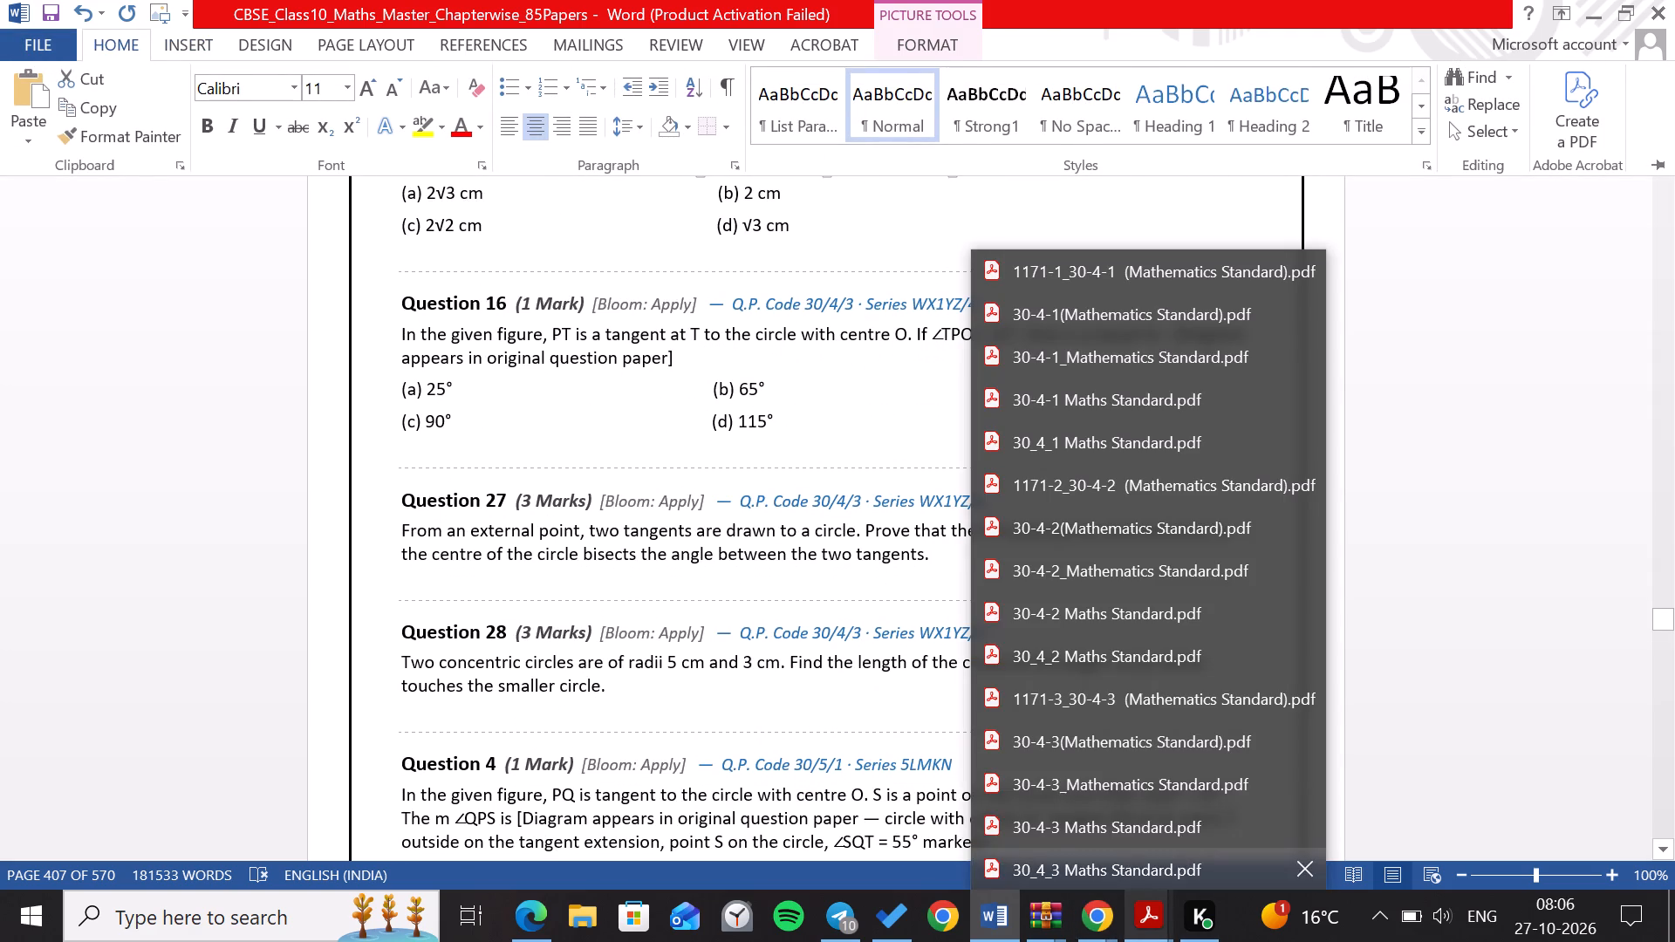
scroll(1101, 770, "down", 8)
scroll(1126, 690, "down", 20)
scroll(1126, 690, "down", 5)
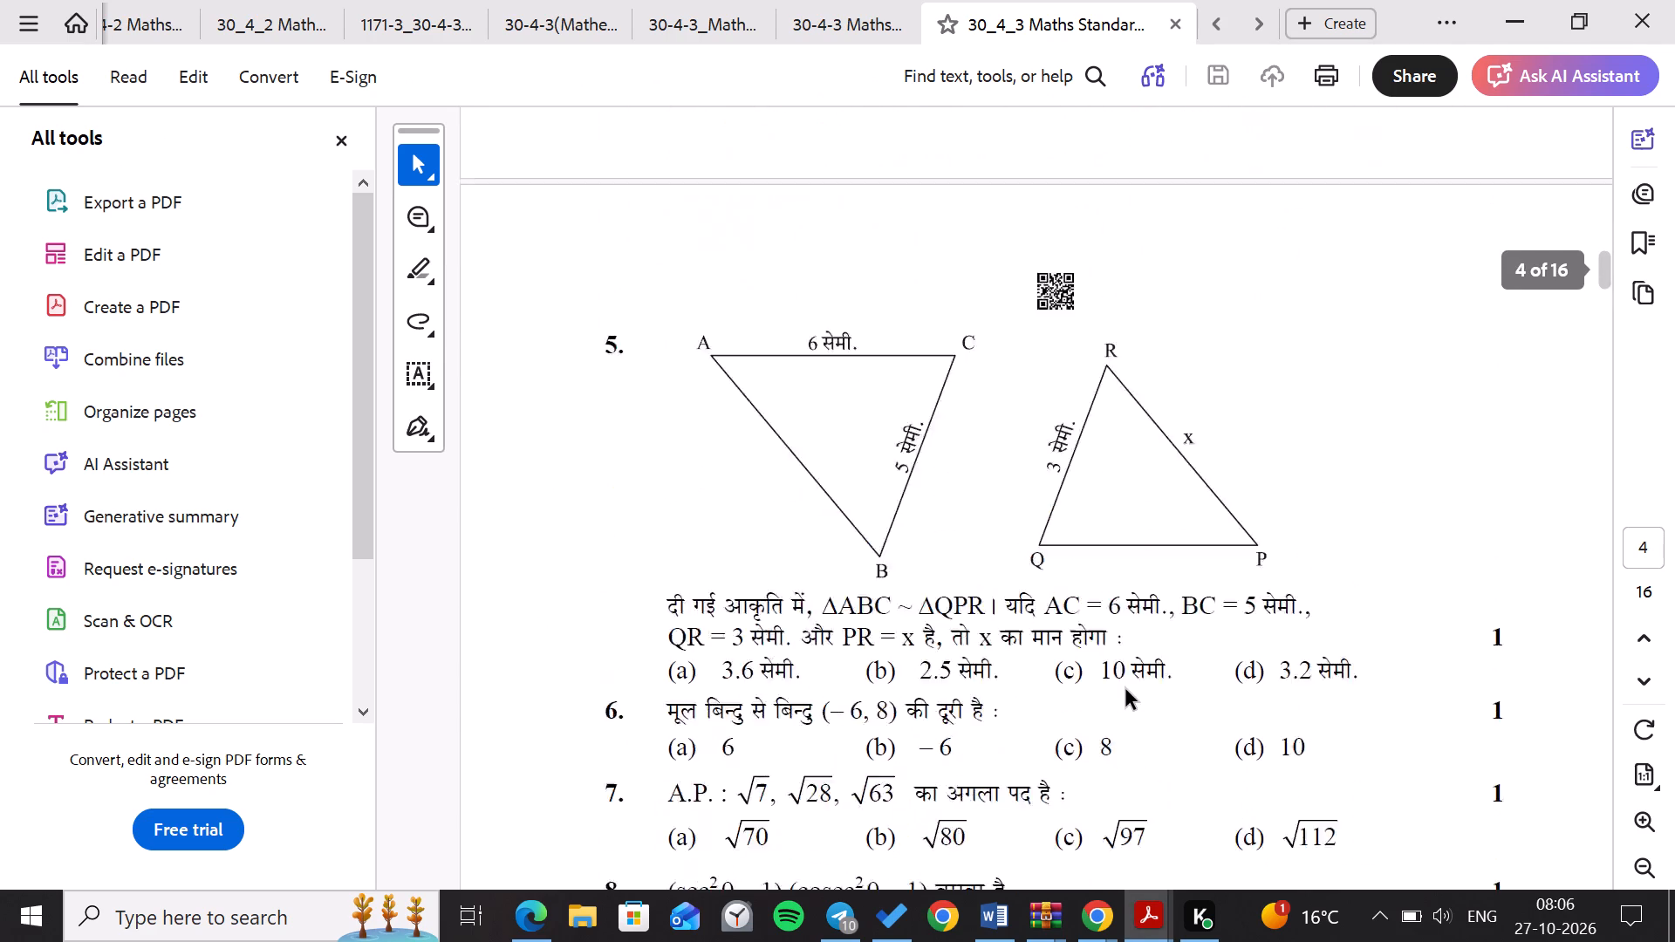
scroll(1126, 690, "down", 20)
scroll(1126, 690, "down", 20)
scroll(1126, 690, "down", 9)
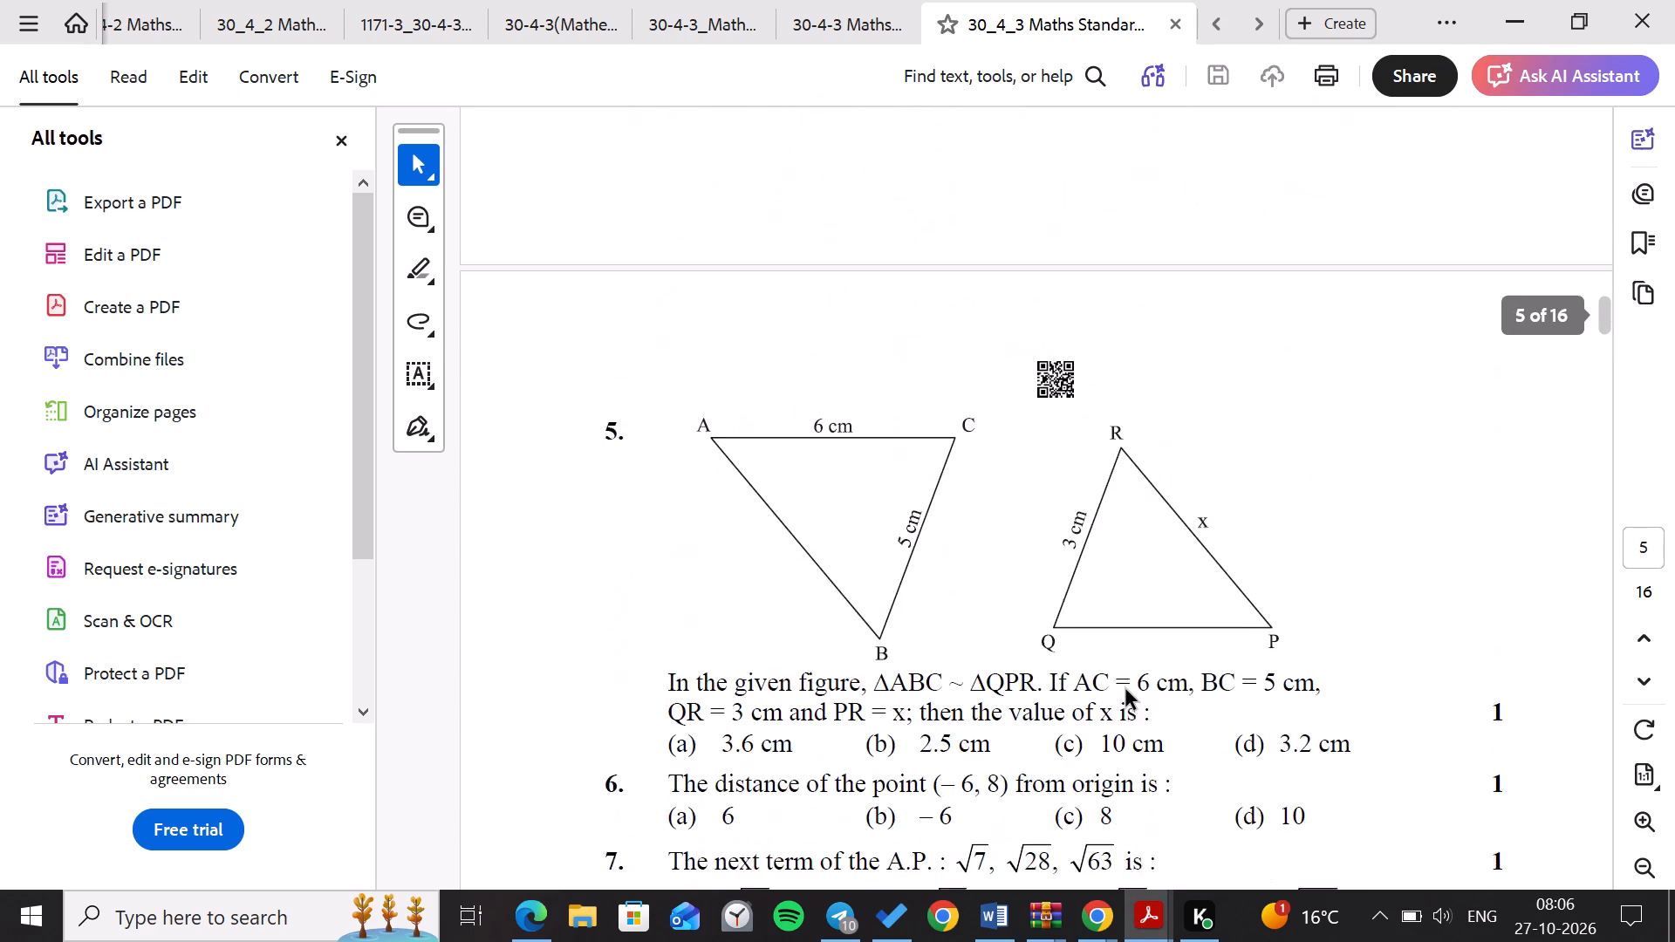
scroll(1126, 690, "down", 20)
scroll(1126, 690, "down", 20)
scroll(1126, 690, "down", 9)
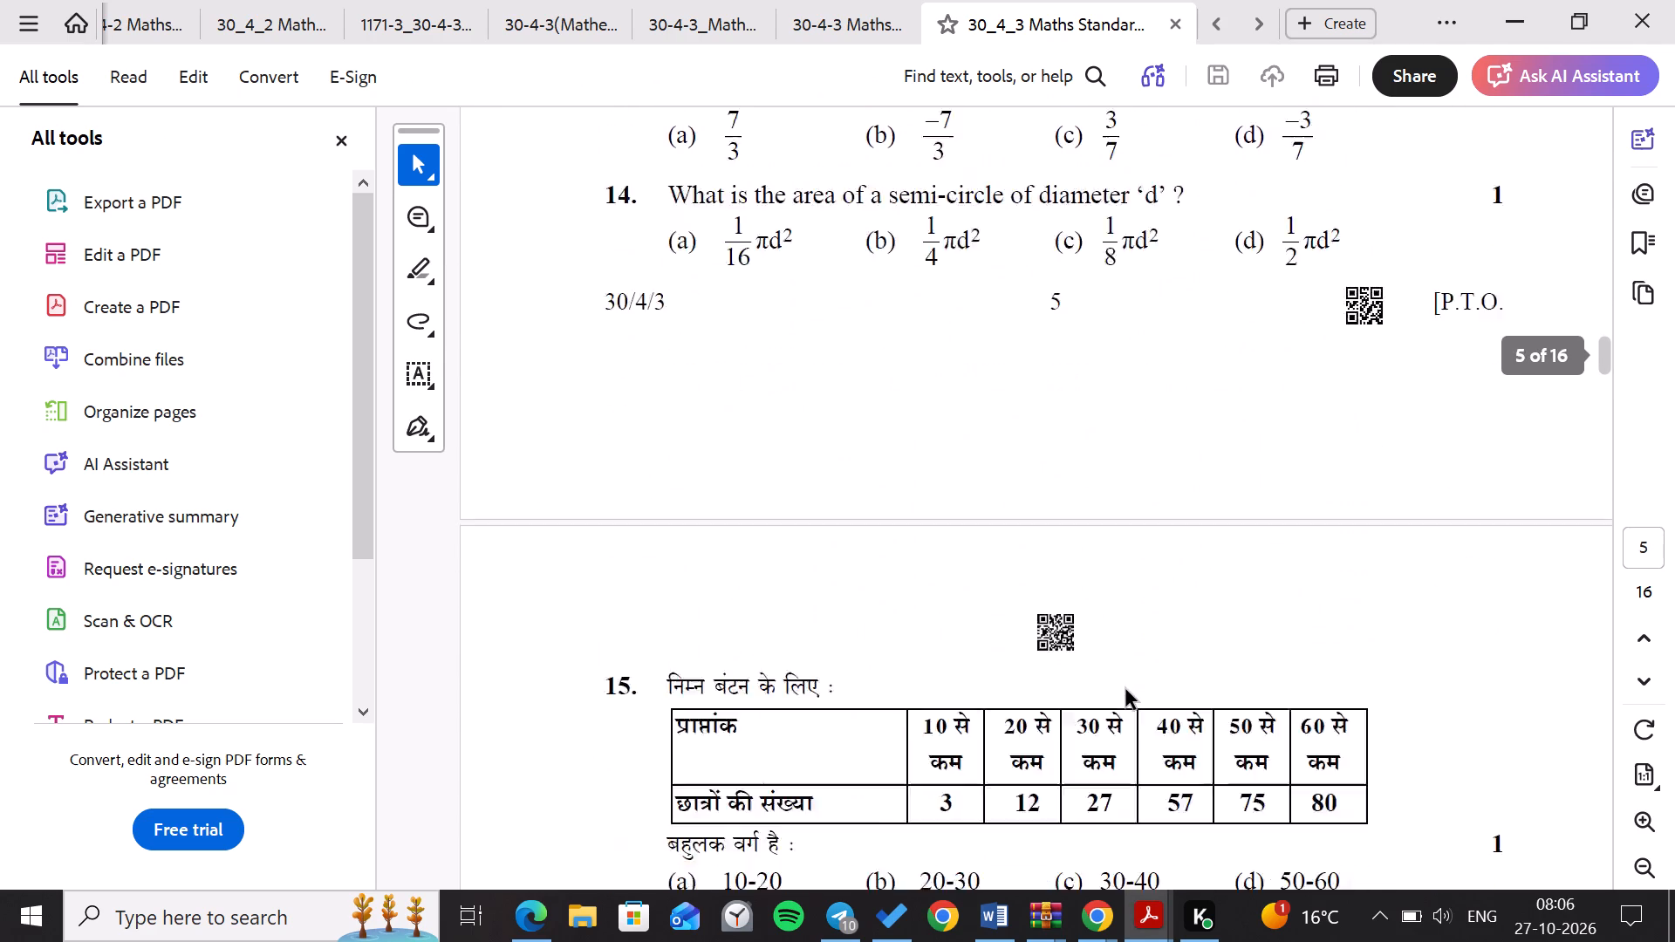
scroll(1126, 690, "down", 11)
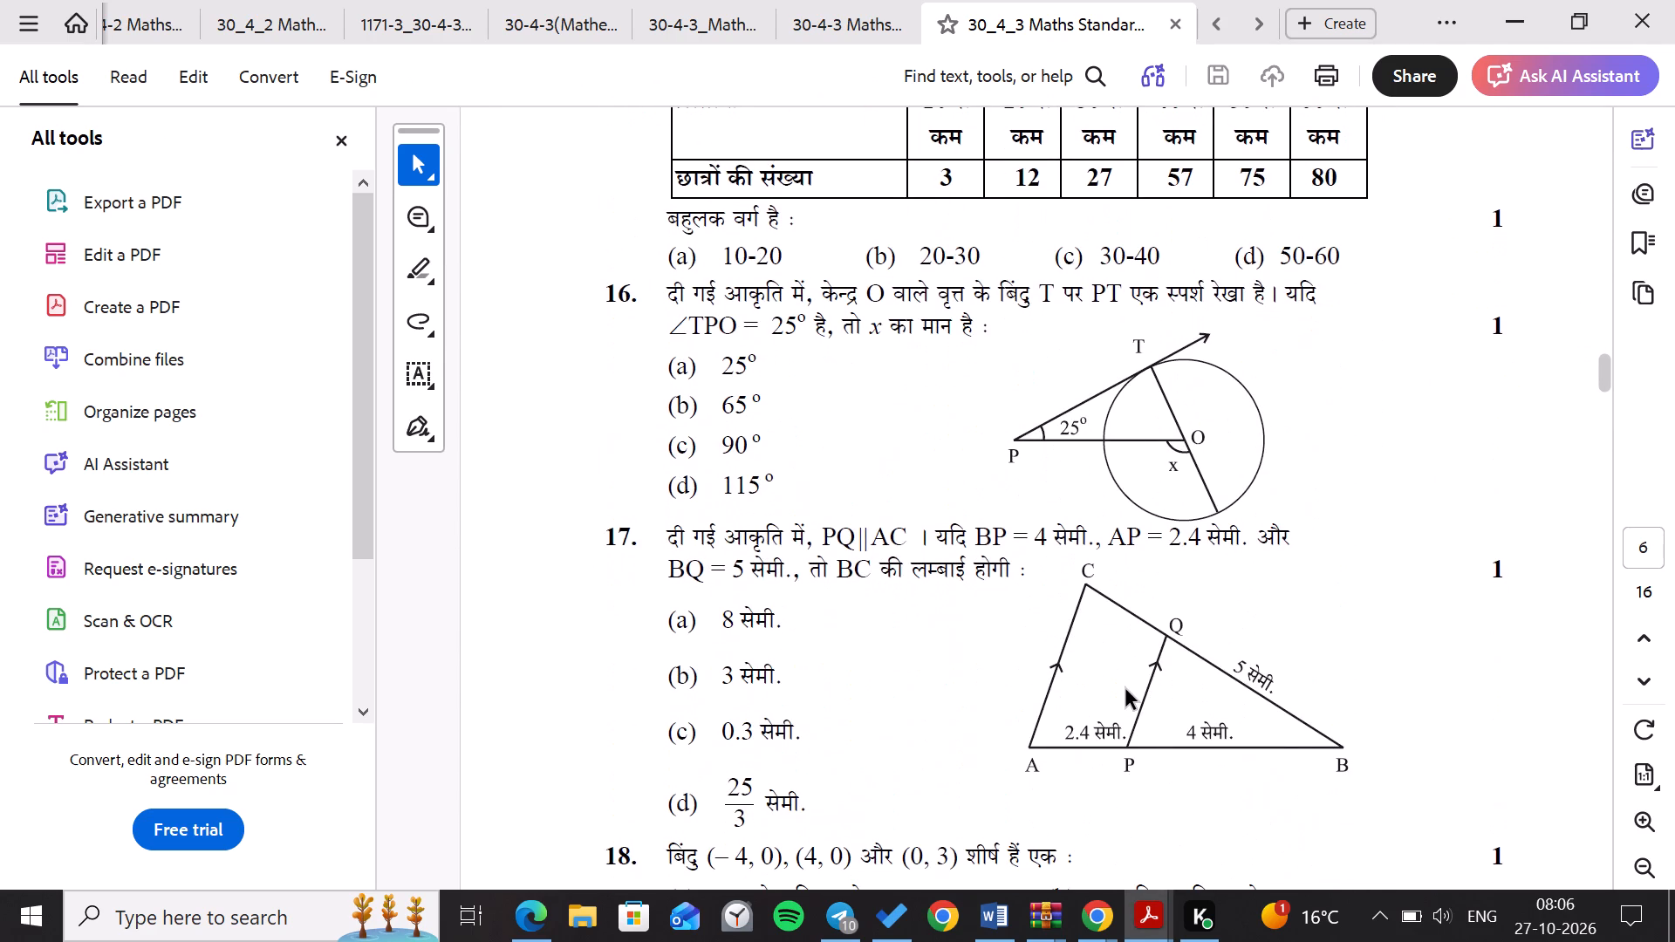
key("shift+super+s")
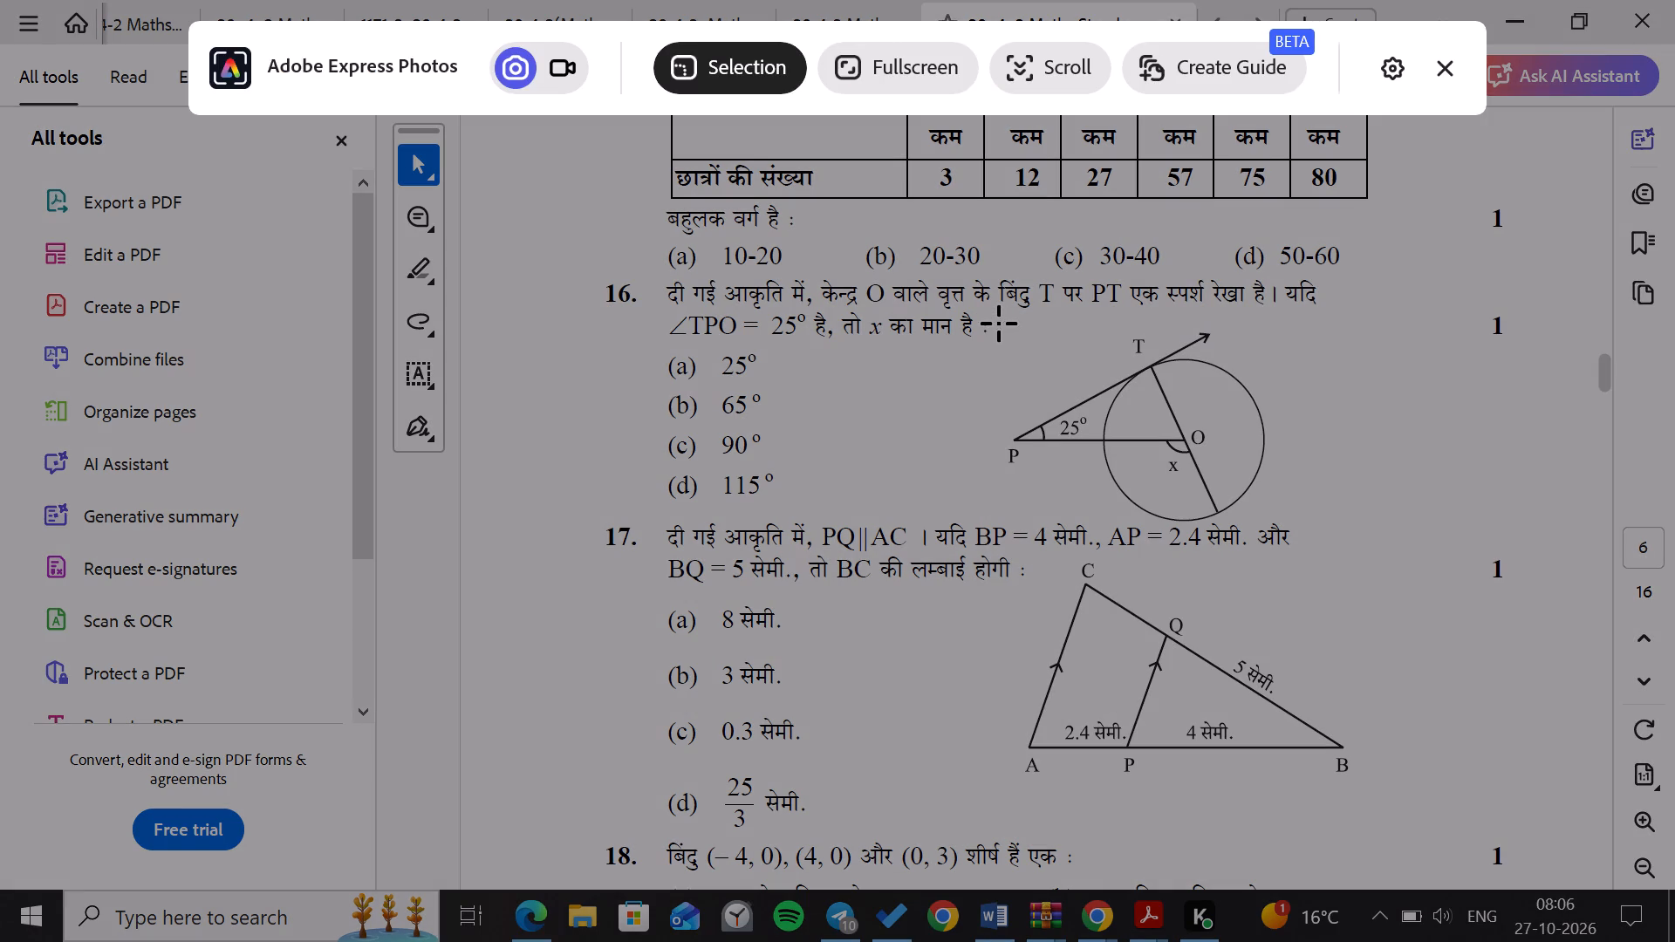
left_click_drag(995, 313, 1041, 383)
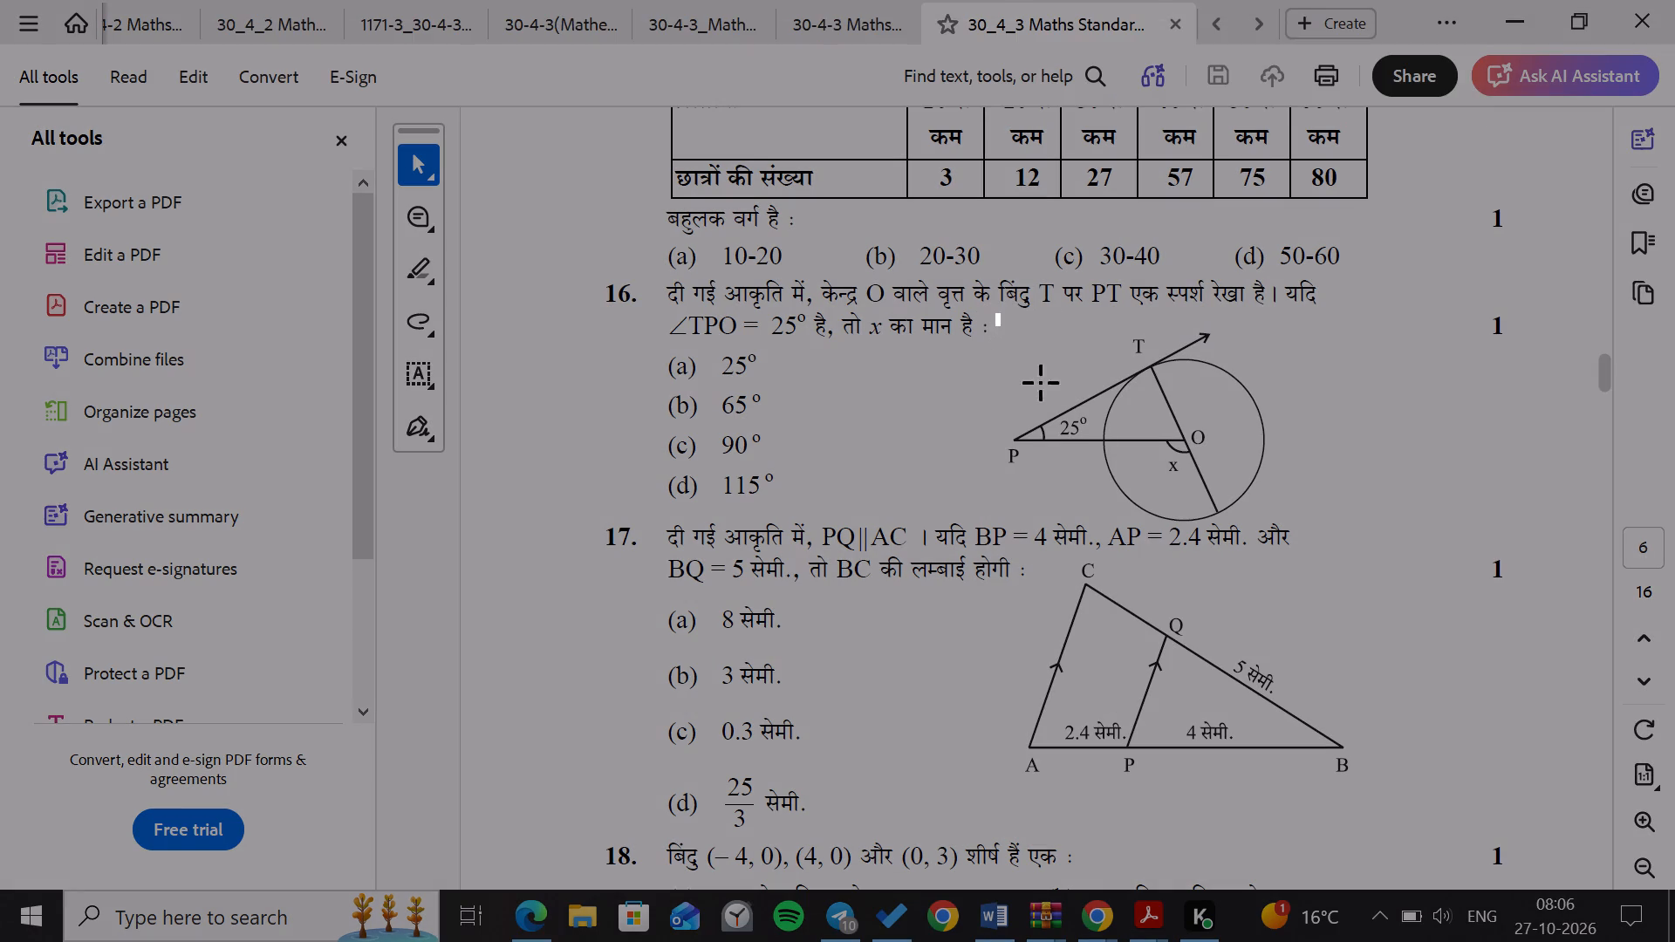
left_click_drag(1041, 383, 1284, 537)
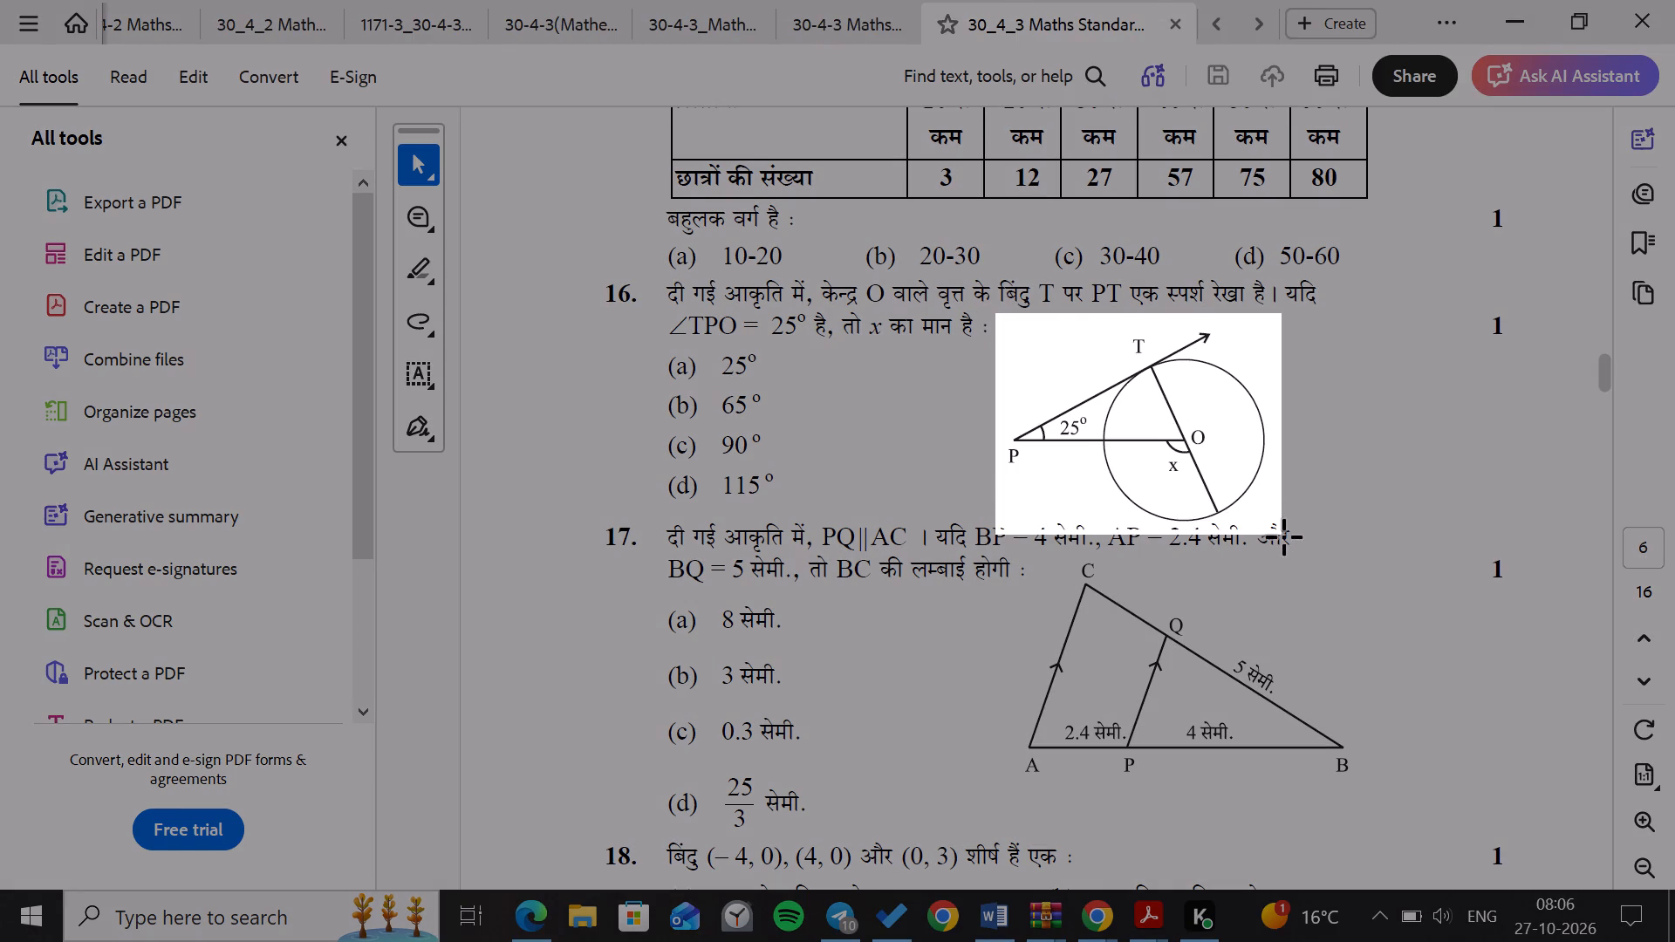
left_click_drag(1284, 537, 1284, 524)
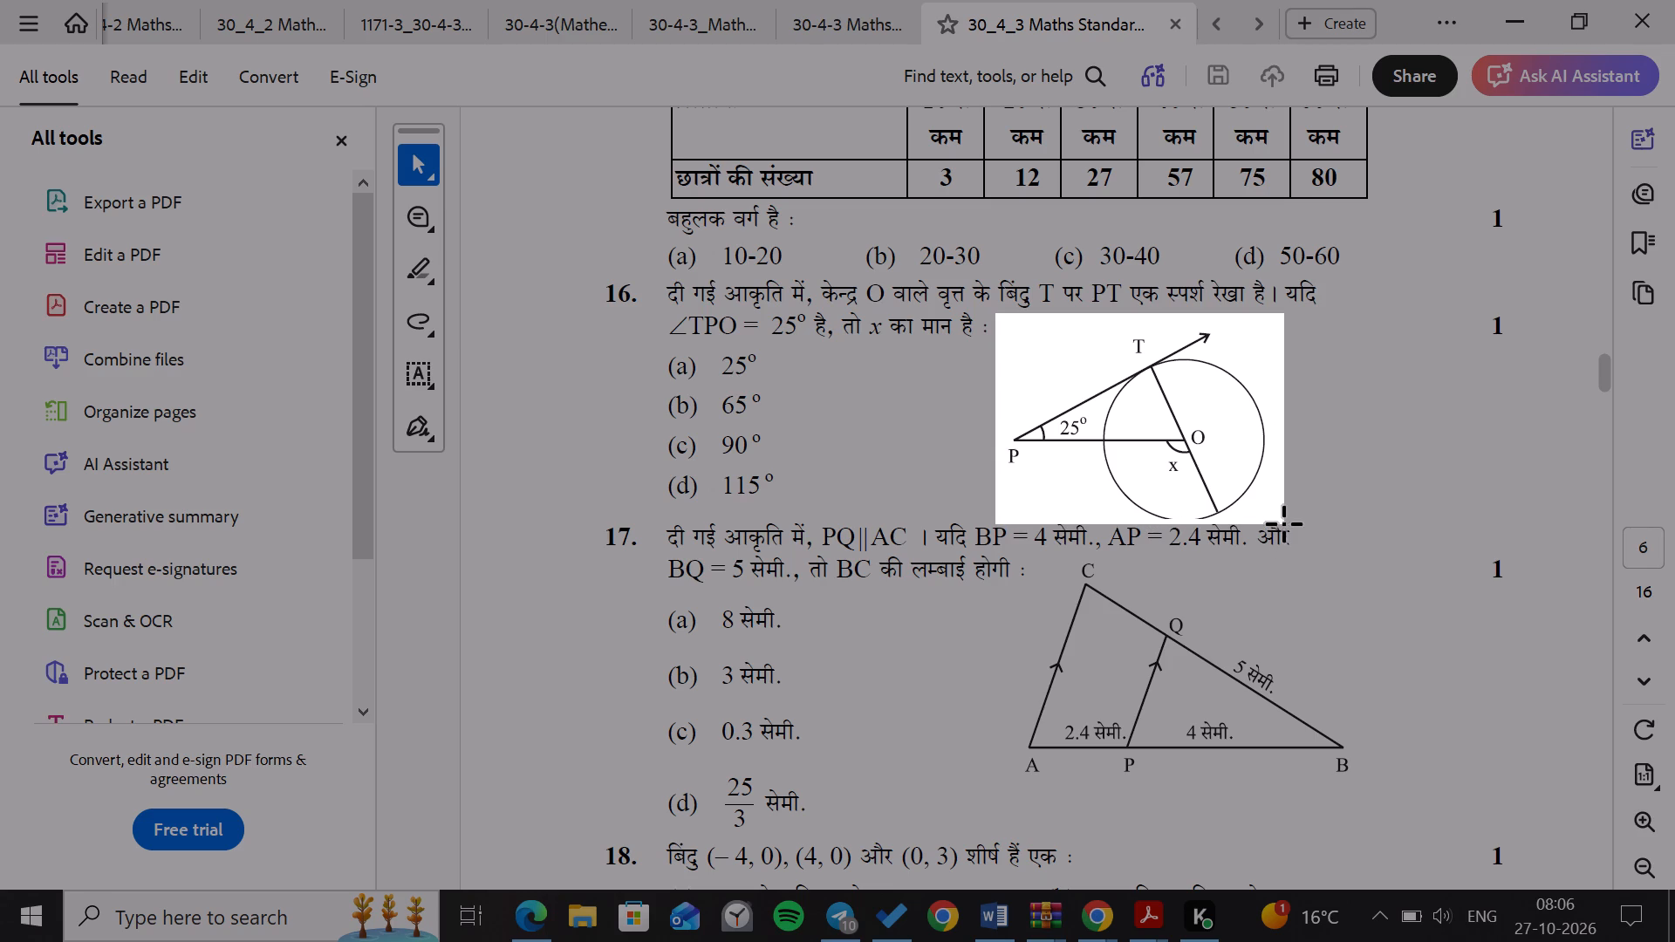
left_click_drag(1284, 524, 1292, 530)
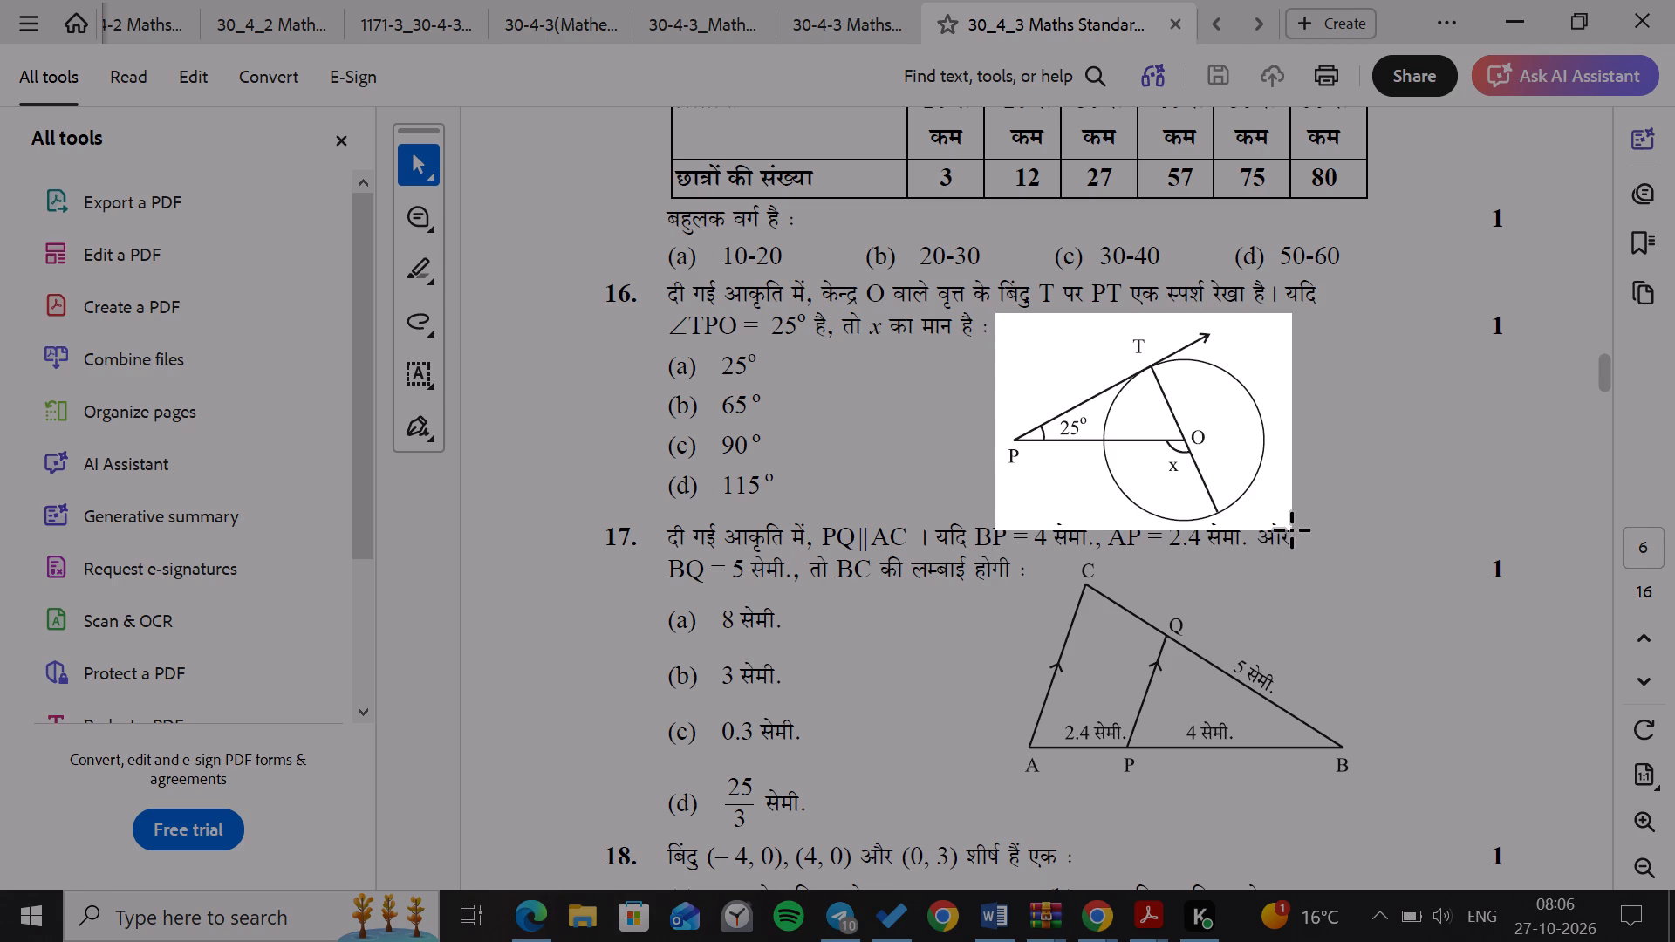
left_click_drag(1292, 530, 1292, 529)
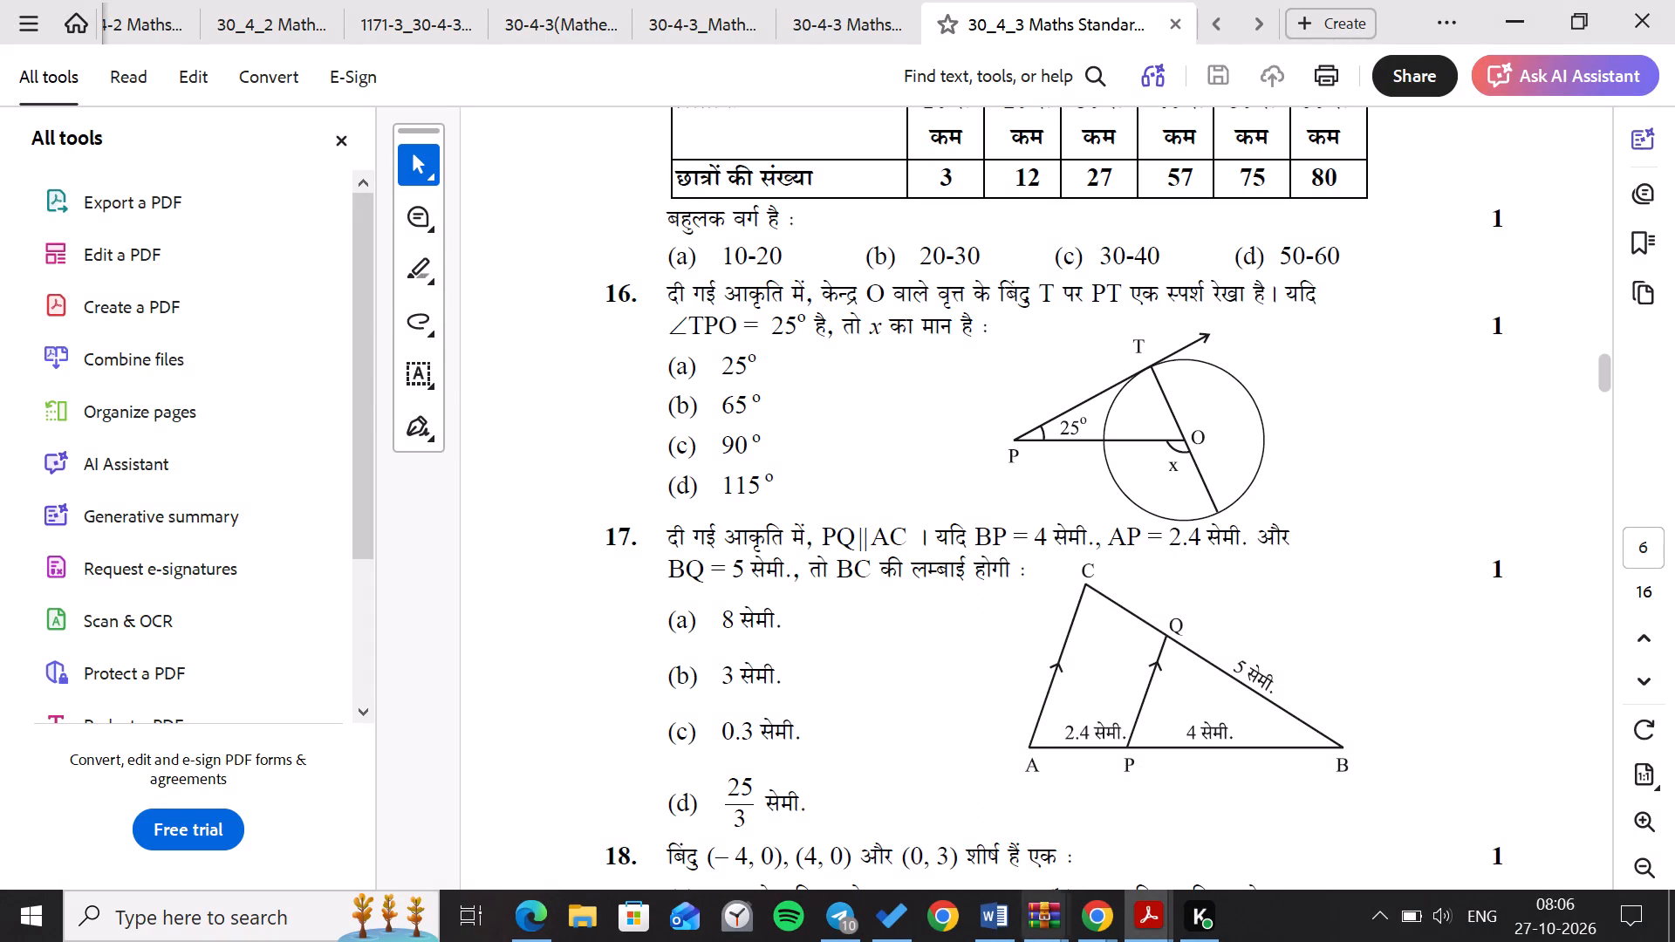
Switch to Word and delete the bracketed diagram note after "then x is equal to :" in Question 16 of Series WX1YZ/4.
left_click(1002, 937)
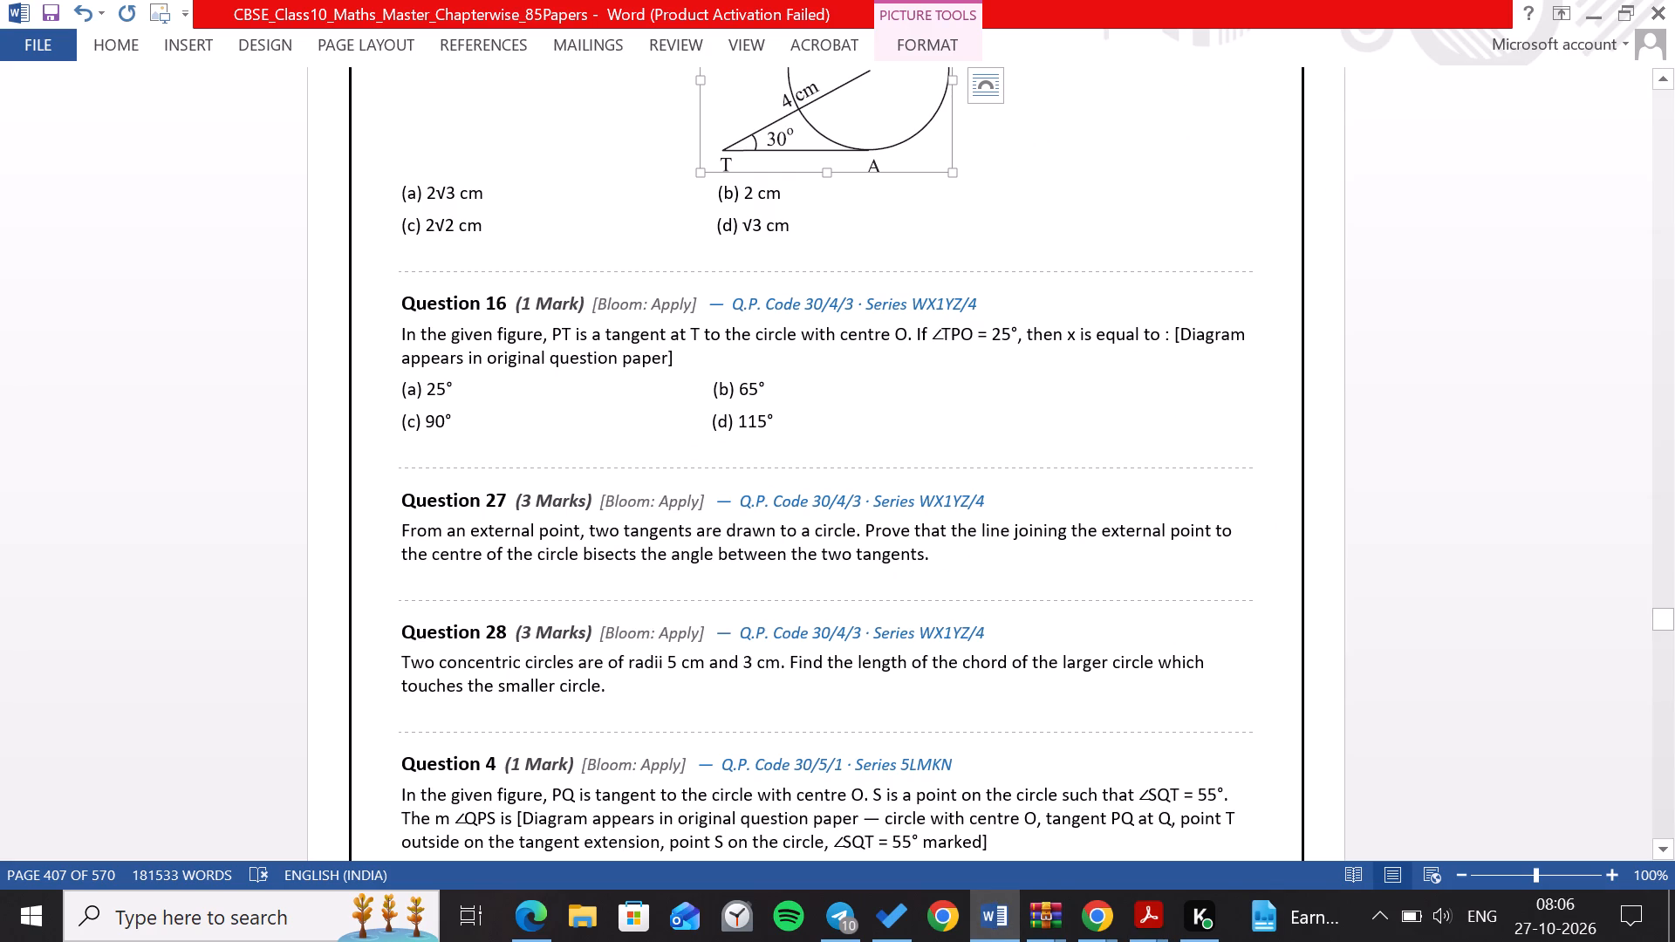
left_click_drag(1175, 336, 1179, 356)
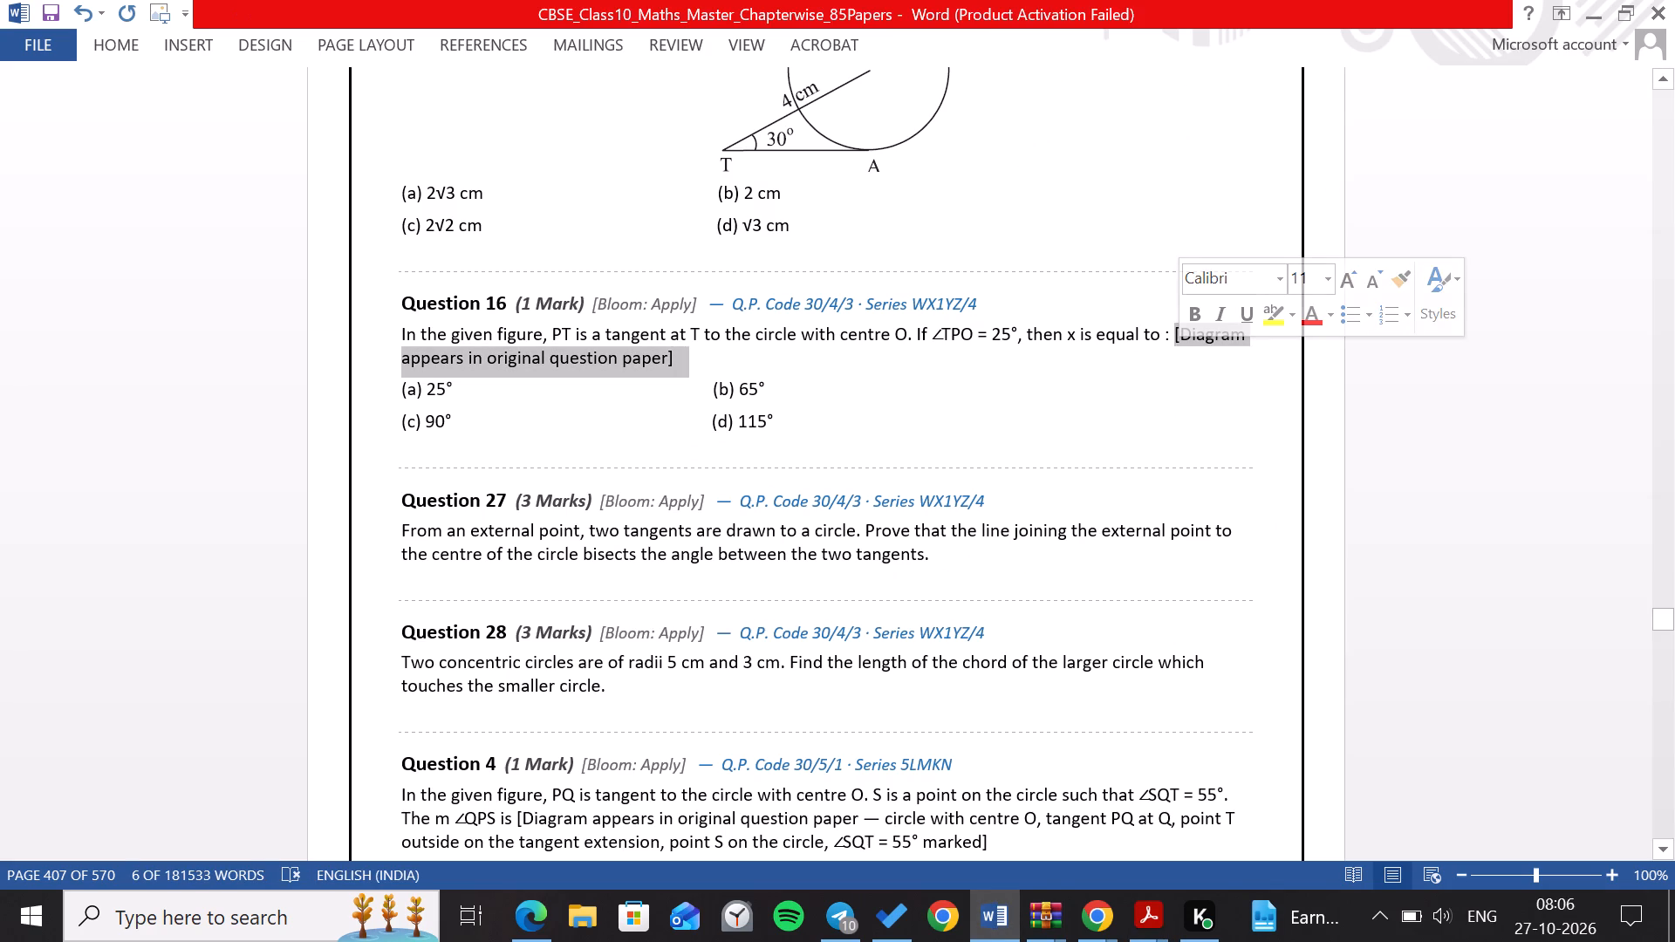
key("BackSpace")
Insert the captured tangent PT figure on a new line above Question 16's answer options and centre it.
key("Return")
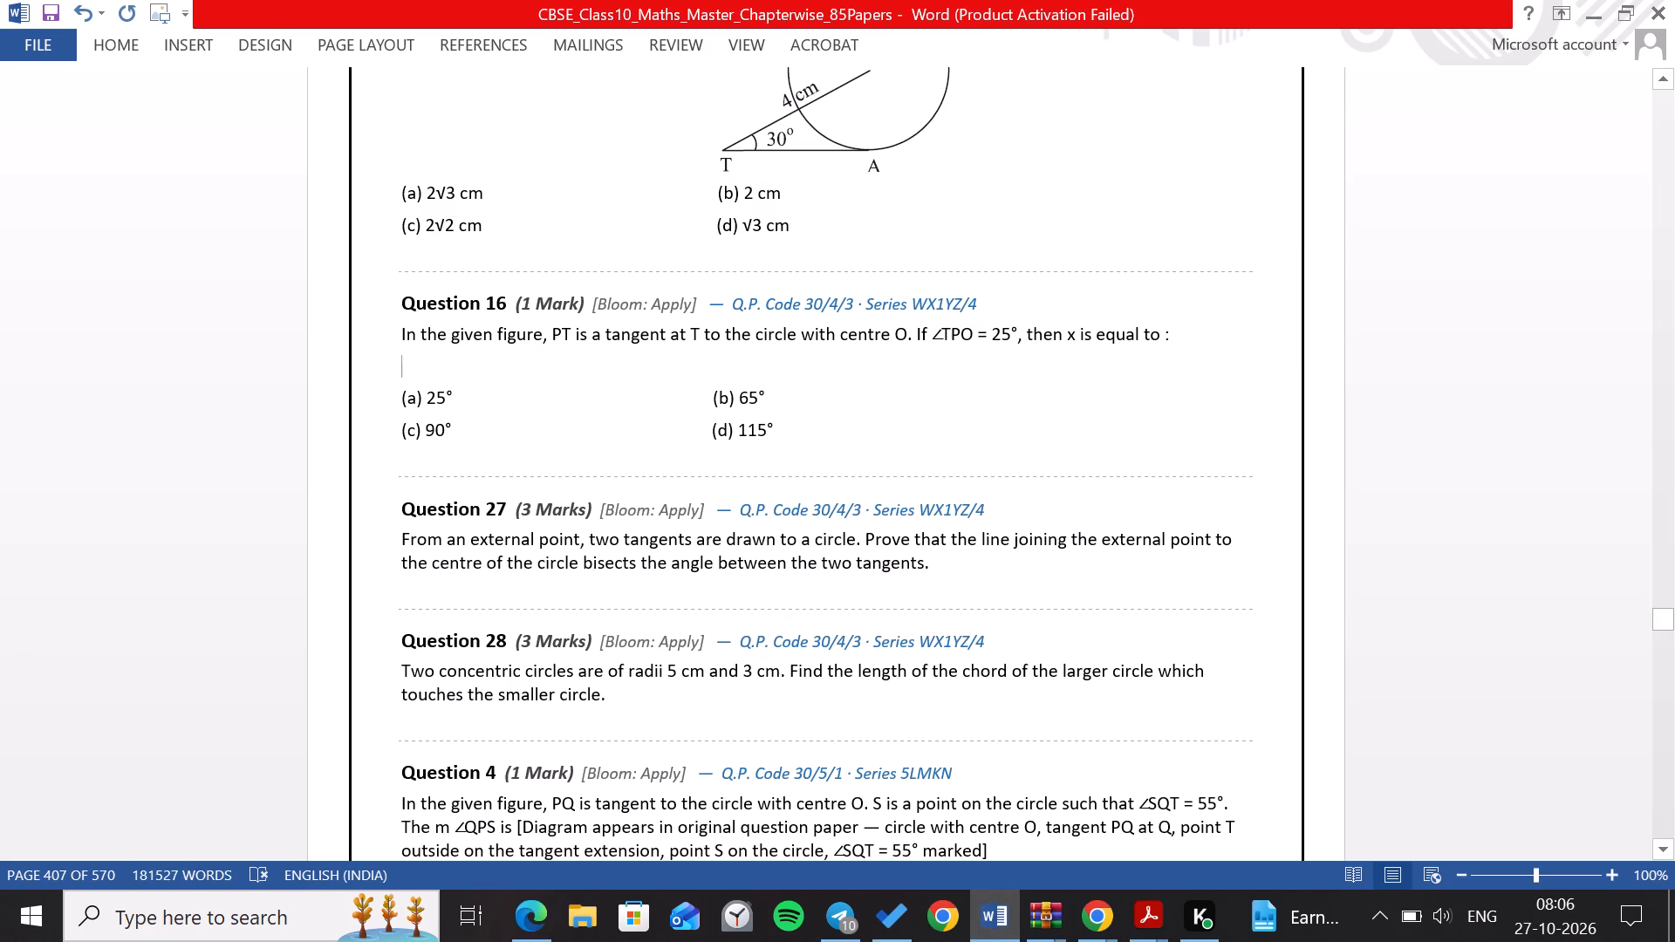
key("ctrl+v")
left_click(630, 521)
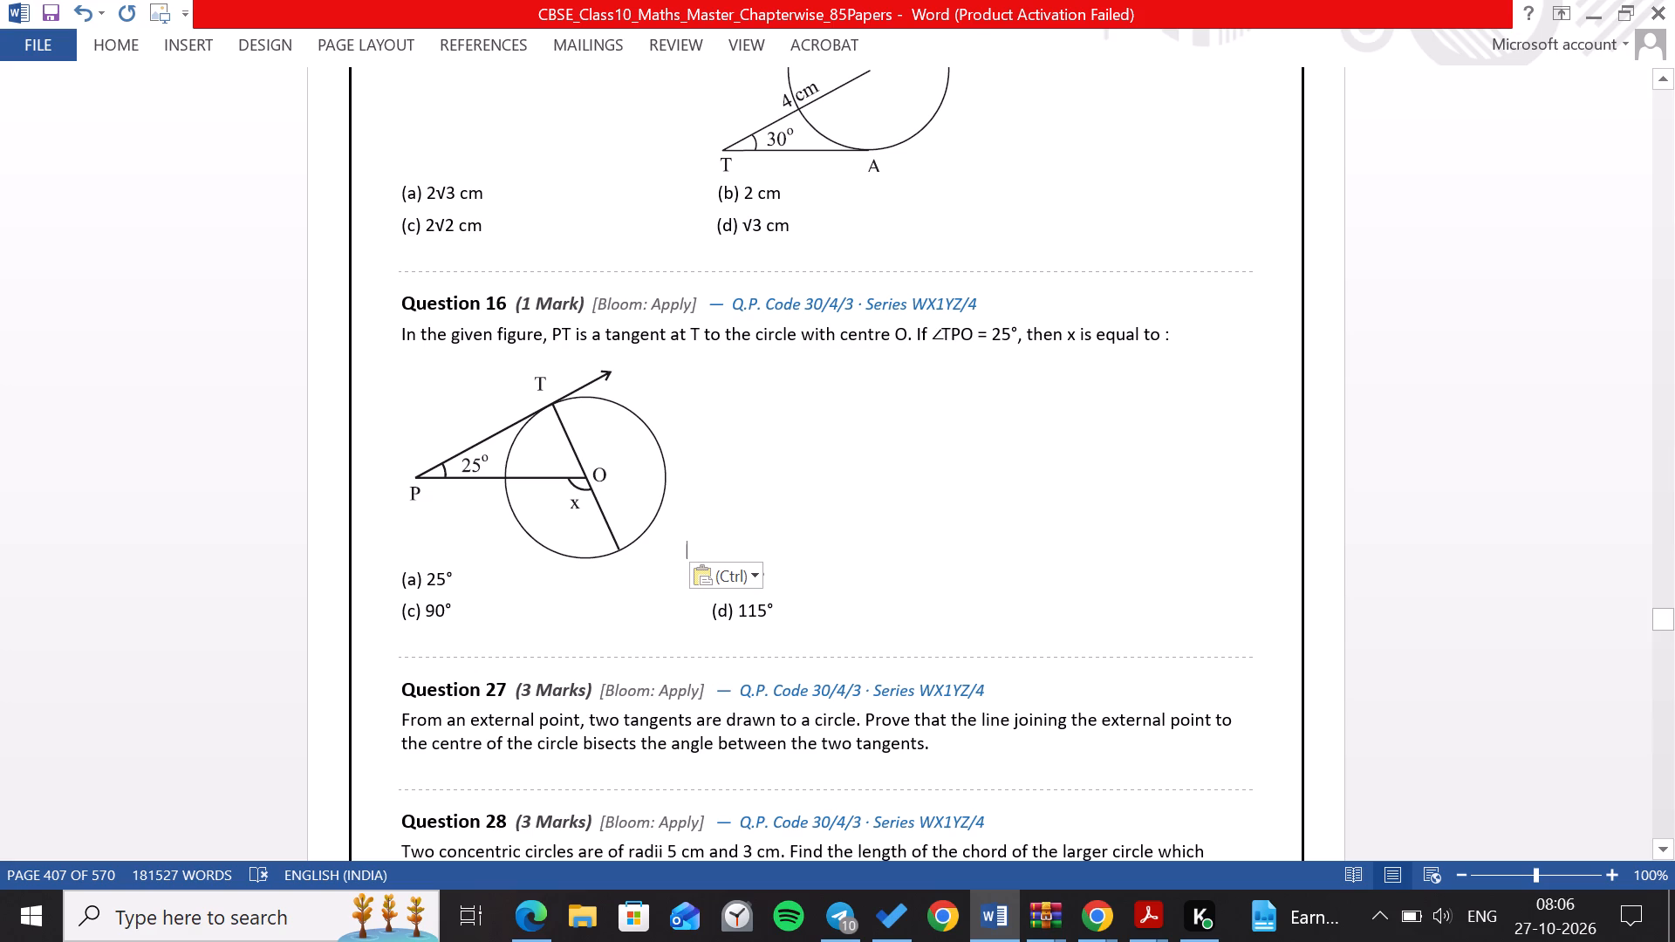
left_click(109, 36)
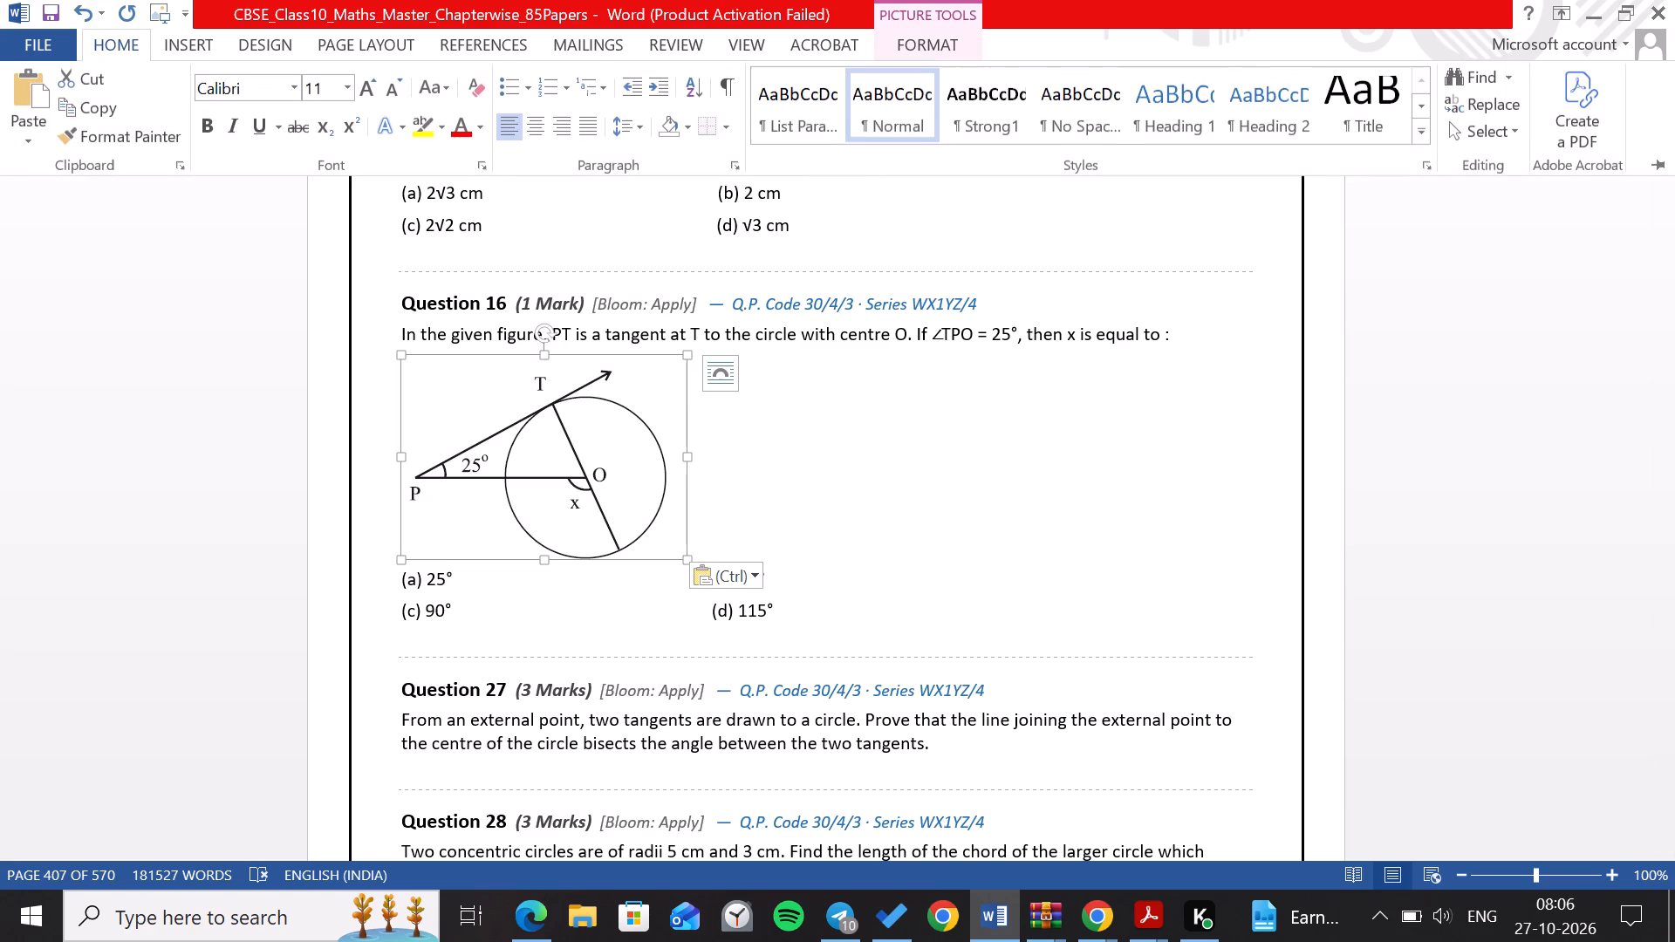
left_click(541, 116)
scroll(953, 434, "down", 8)
double_click(1067, 330)
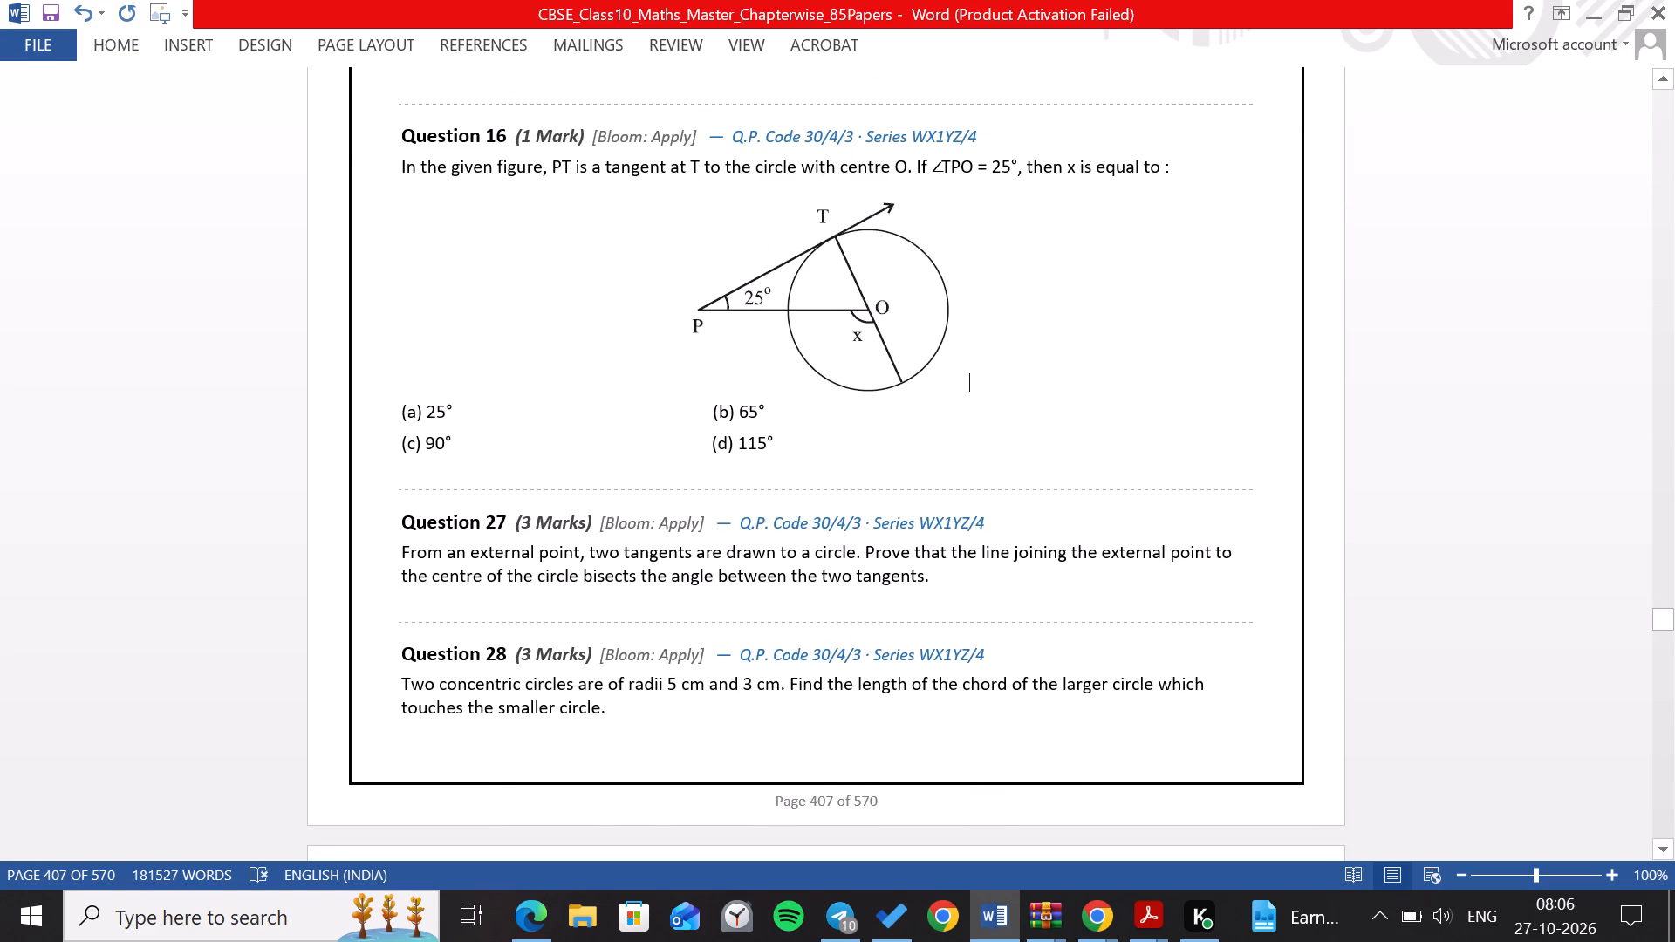
Review the placed figures in Questions 2 and 16 and look through the following questions for the next diagram placeholder.
scroll(892, 357, "down", 6)
scroll(890, 396, "up", 18)
scroll(896, 401, "down", 2)
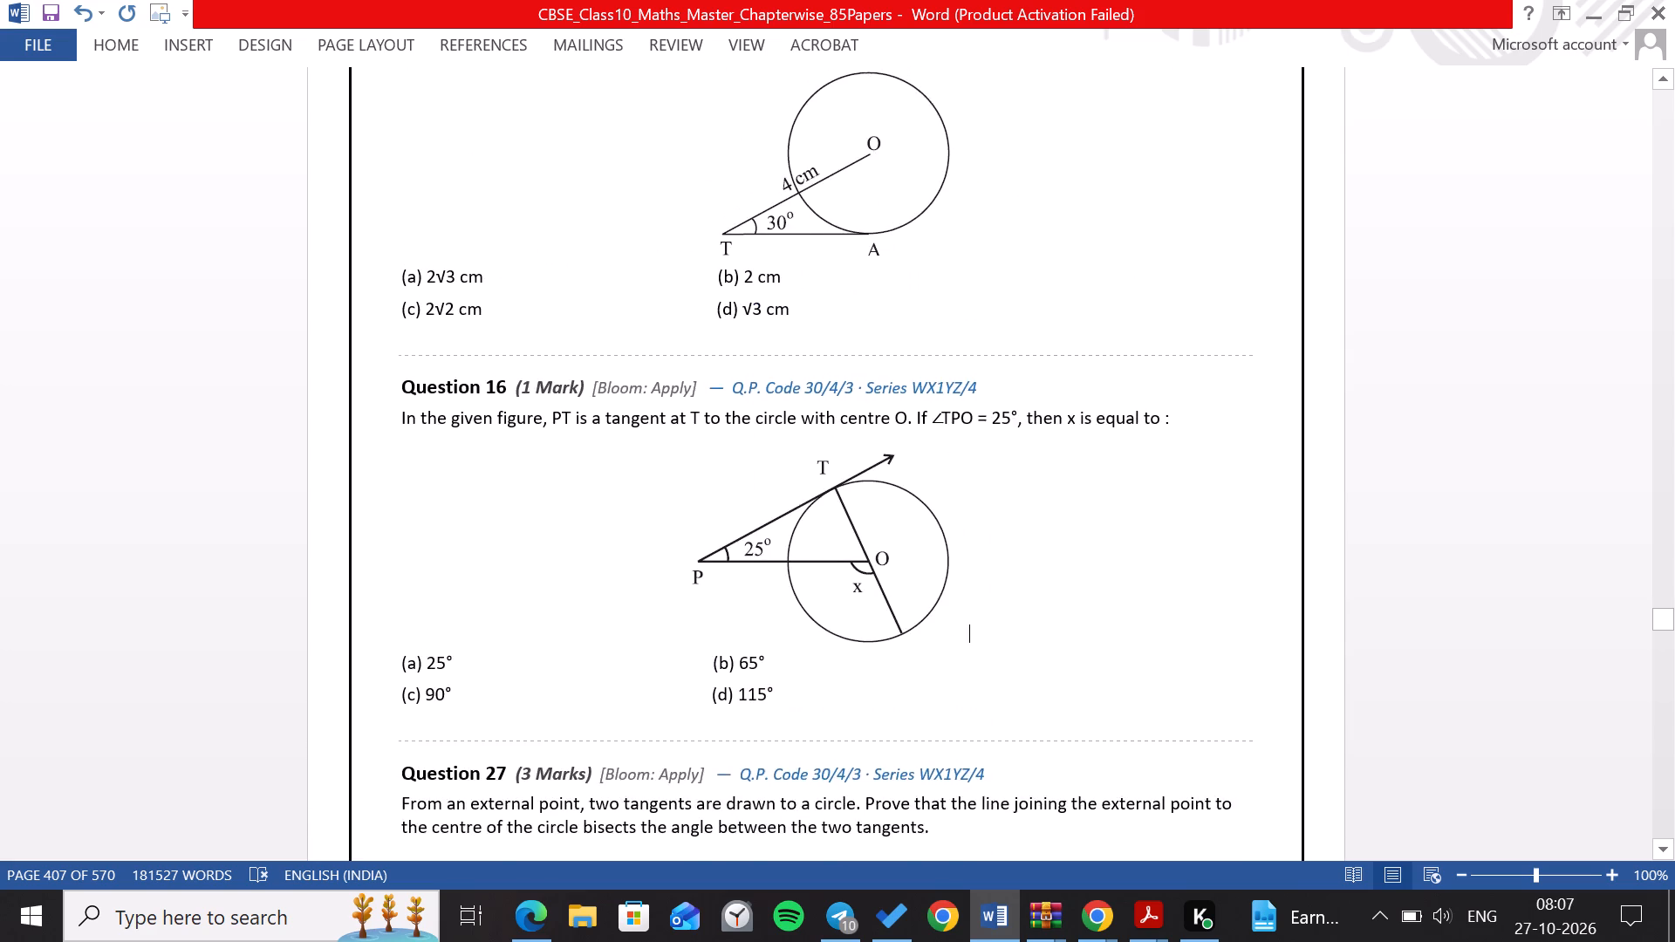
scroll(895, 407, "down", 13)
scroll(897, 407, "up", 18)
scroll(897, 407, "up", 5)
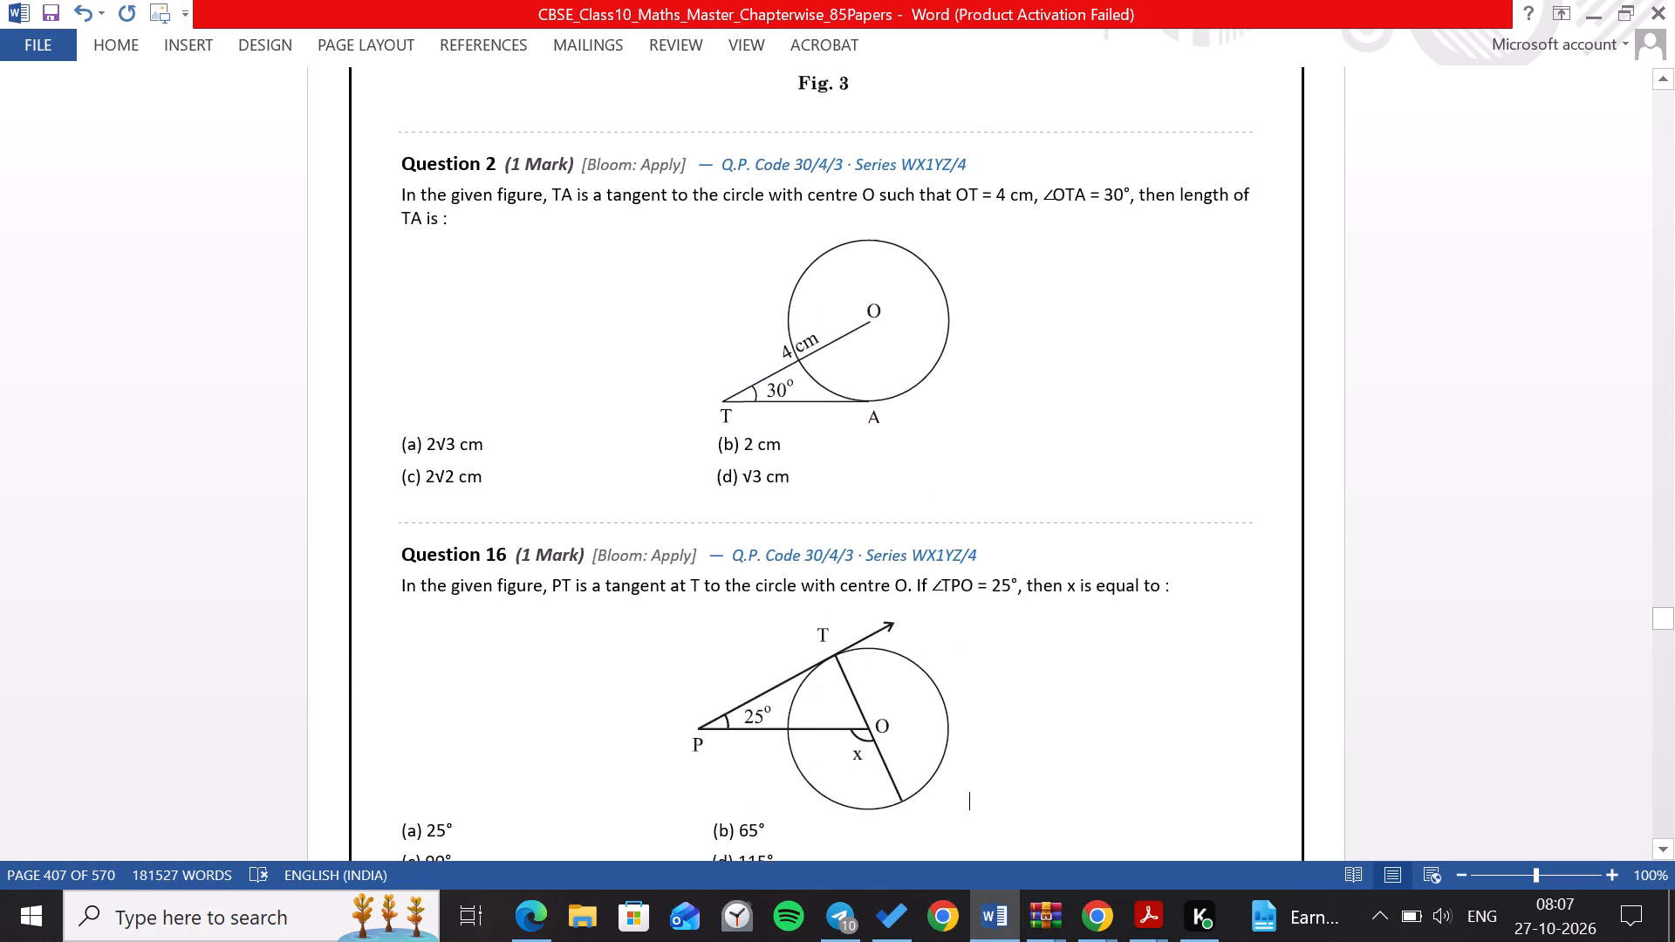
scroll(897, 407, "down", 20)
scroll(897, 407, "down", 17)
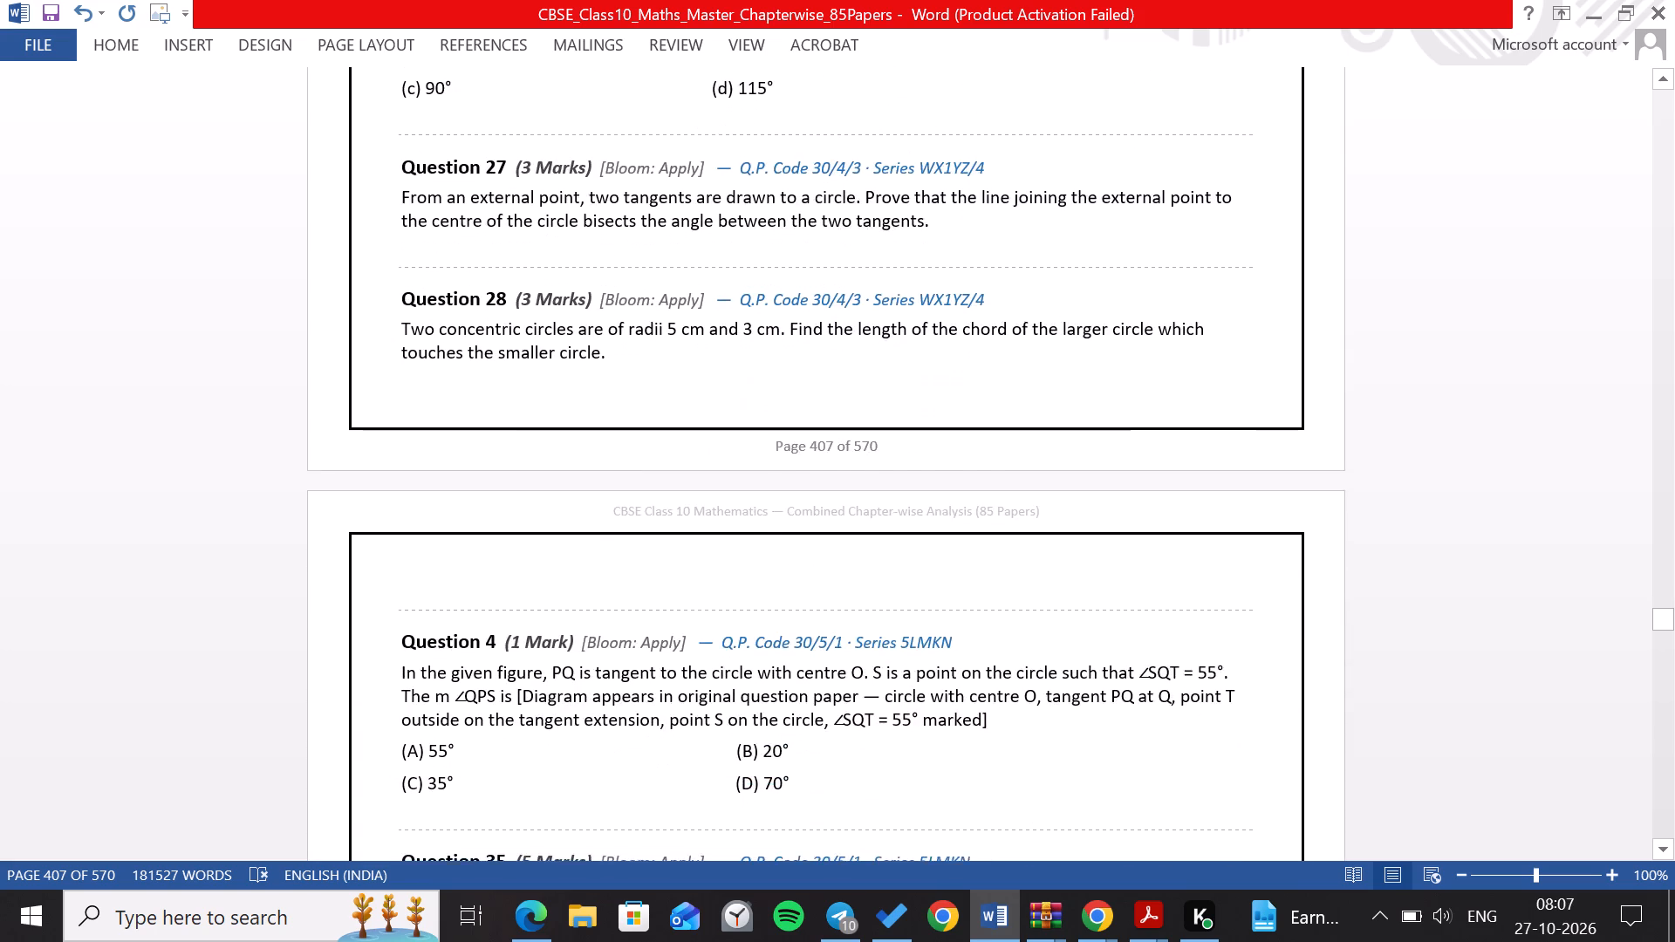
scroll(893, 413, "down", 16)
scroll(893, 413, "down", 9)
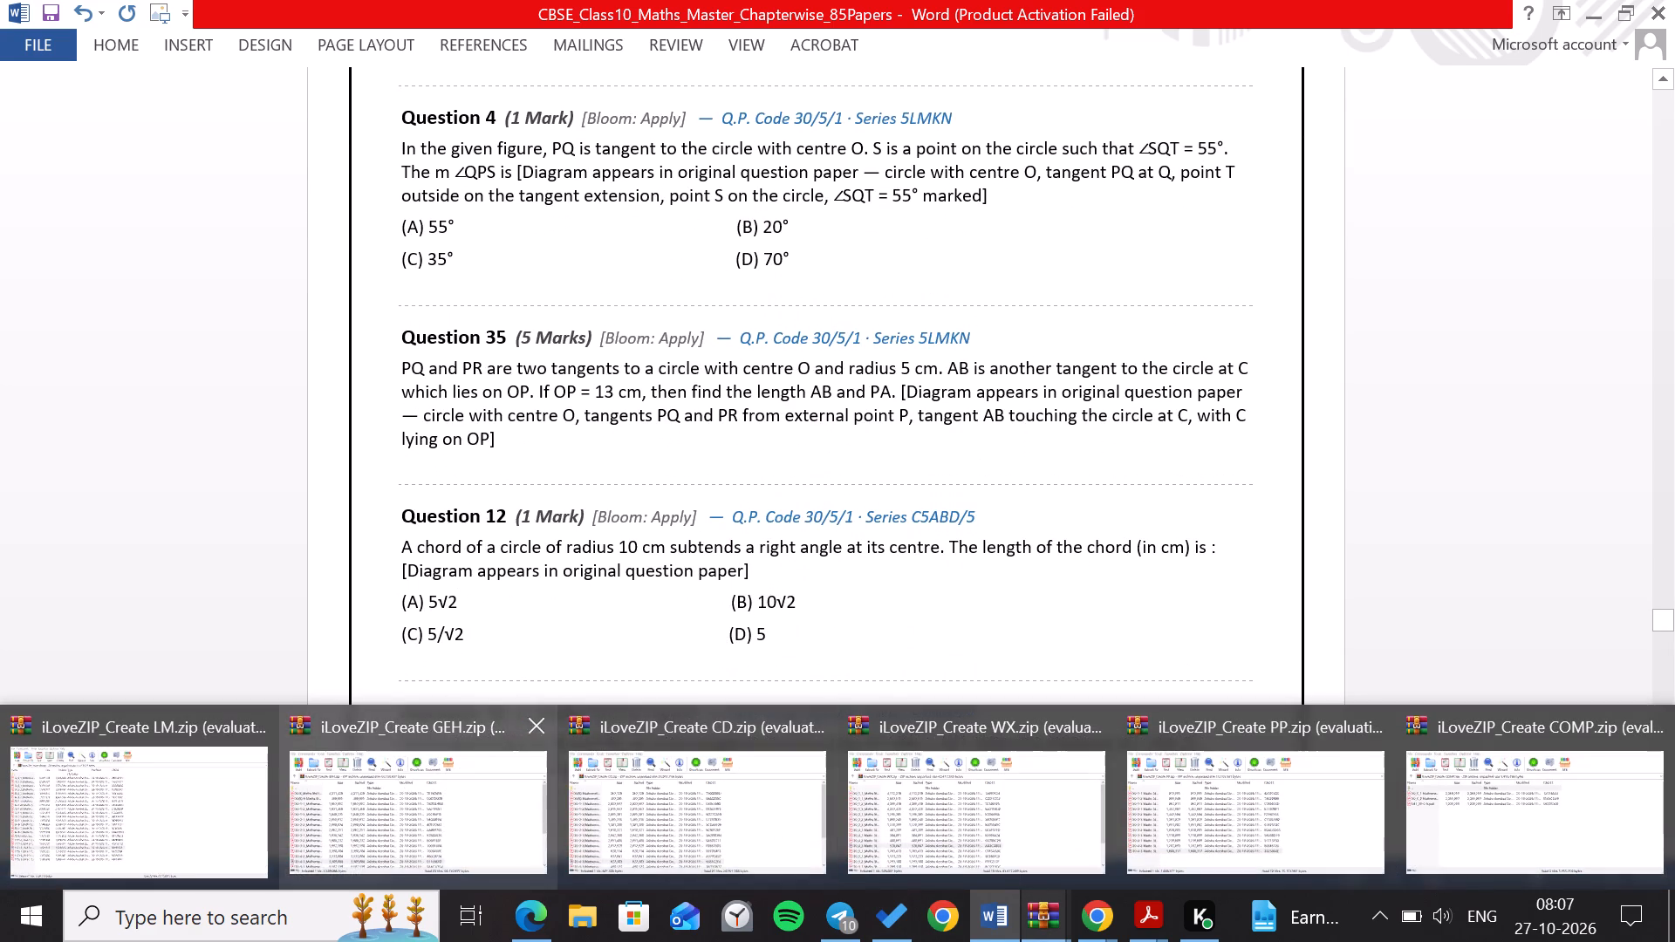
Switch to the iLoveZIP_Create LM archive and open its 1172-1_30-5-1 Mathematics PDF for Series 5LMKN.
left_click(255, 810)
double_click(187, 713)
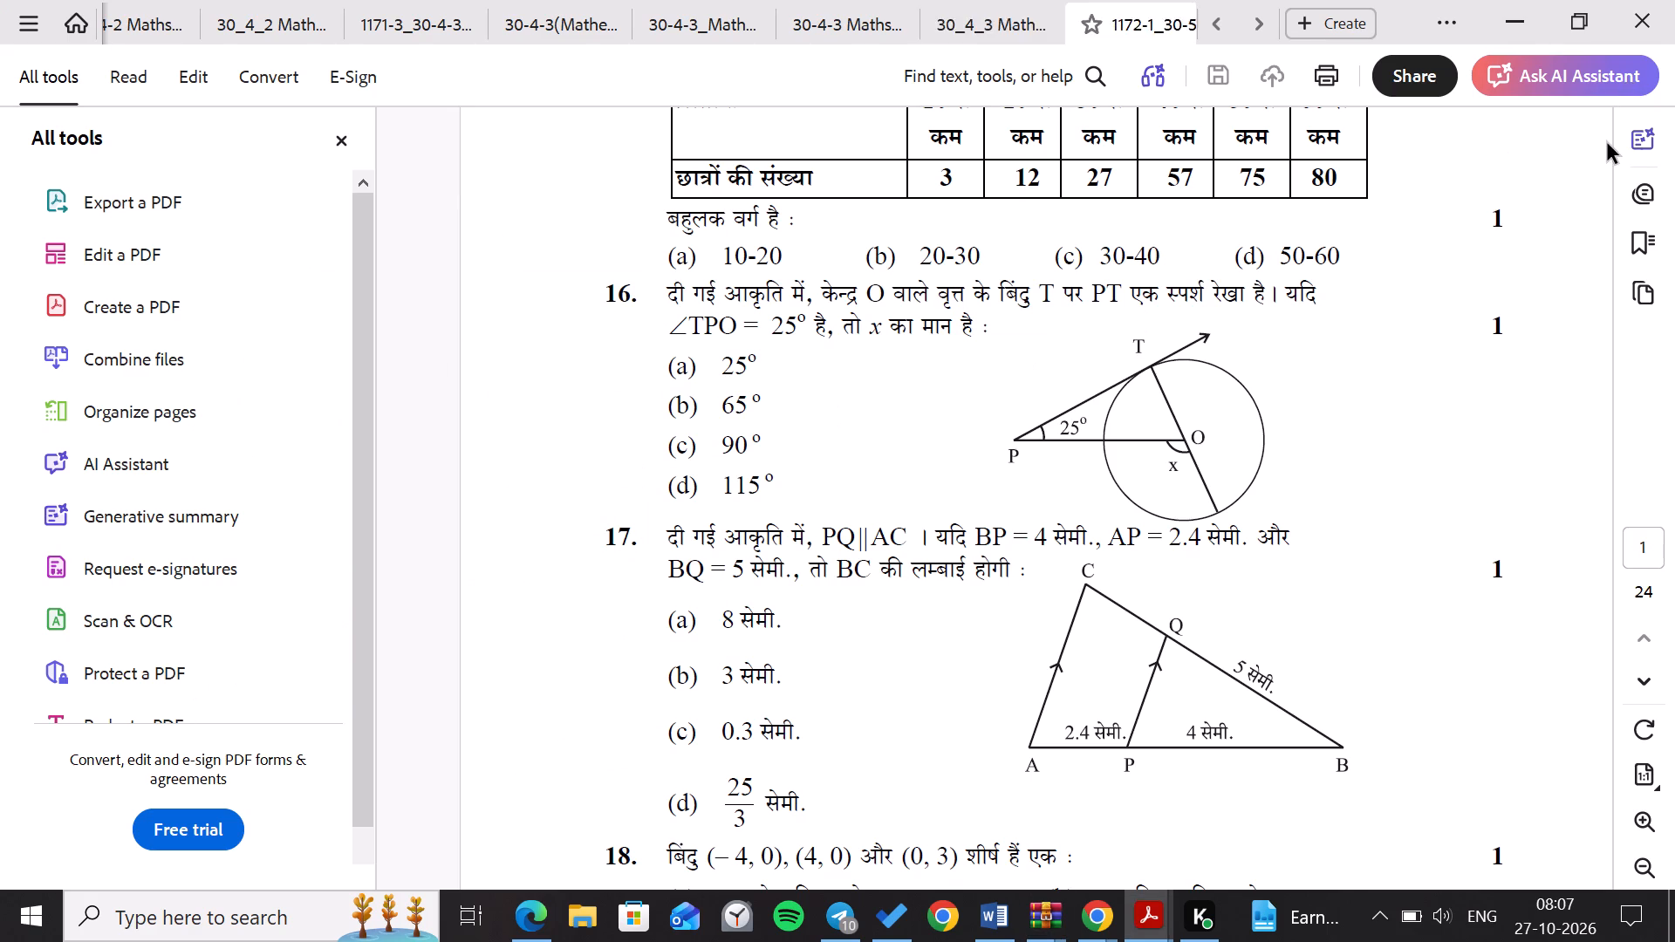
Capture question 4's English-version figure of tangent PQ and the circle with centre O as a screenshot.
left_click_drag(1608, 138, 1584, 313)
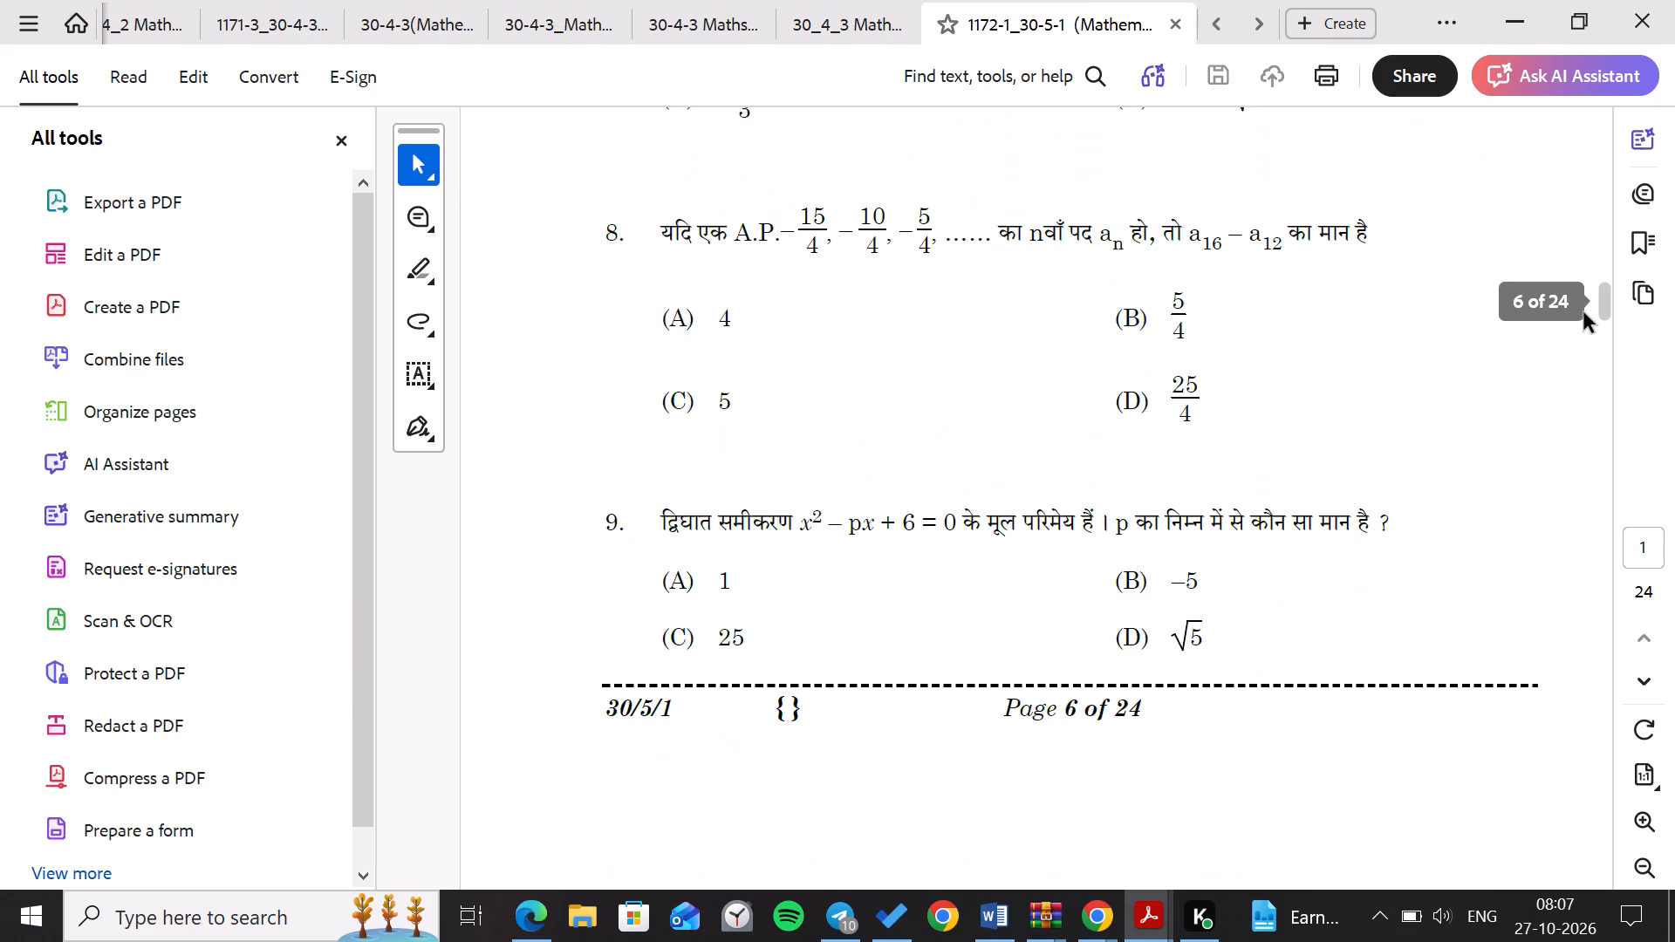
left_click_drag(1584, 313, 1589, 270)
scroll(1161, 359, "down", 8)
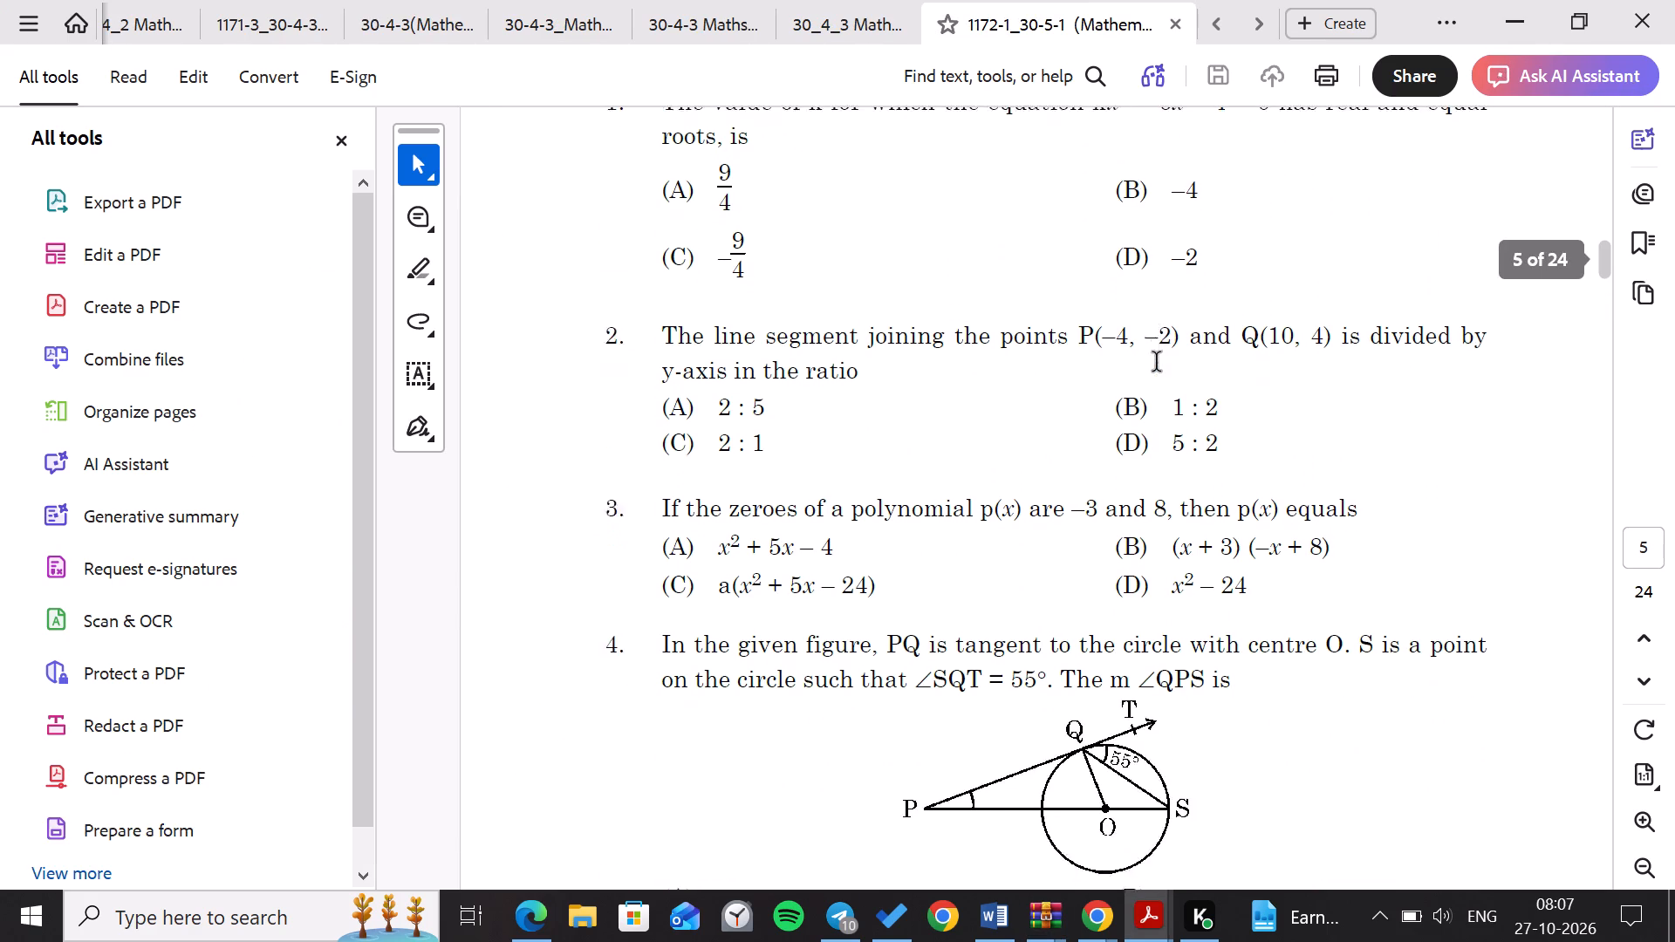
key("shift+super+s")
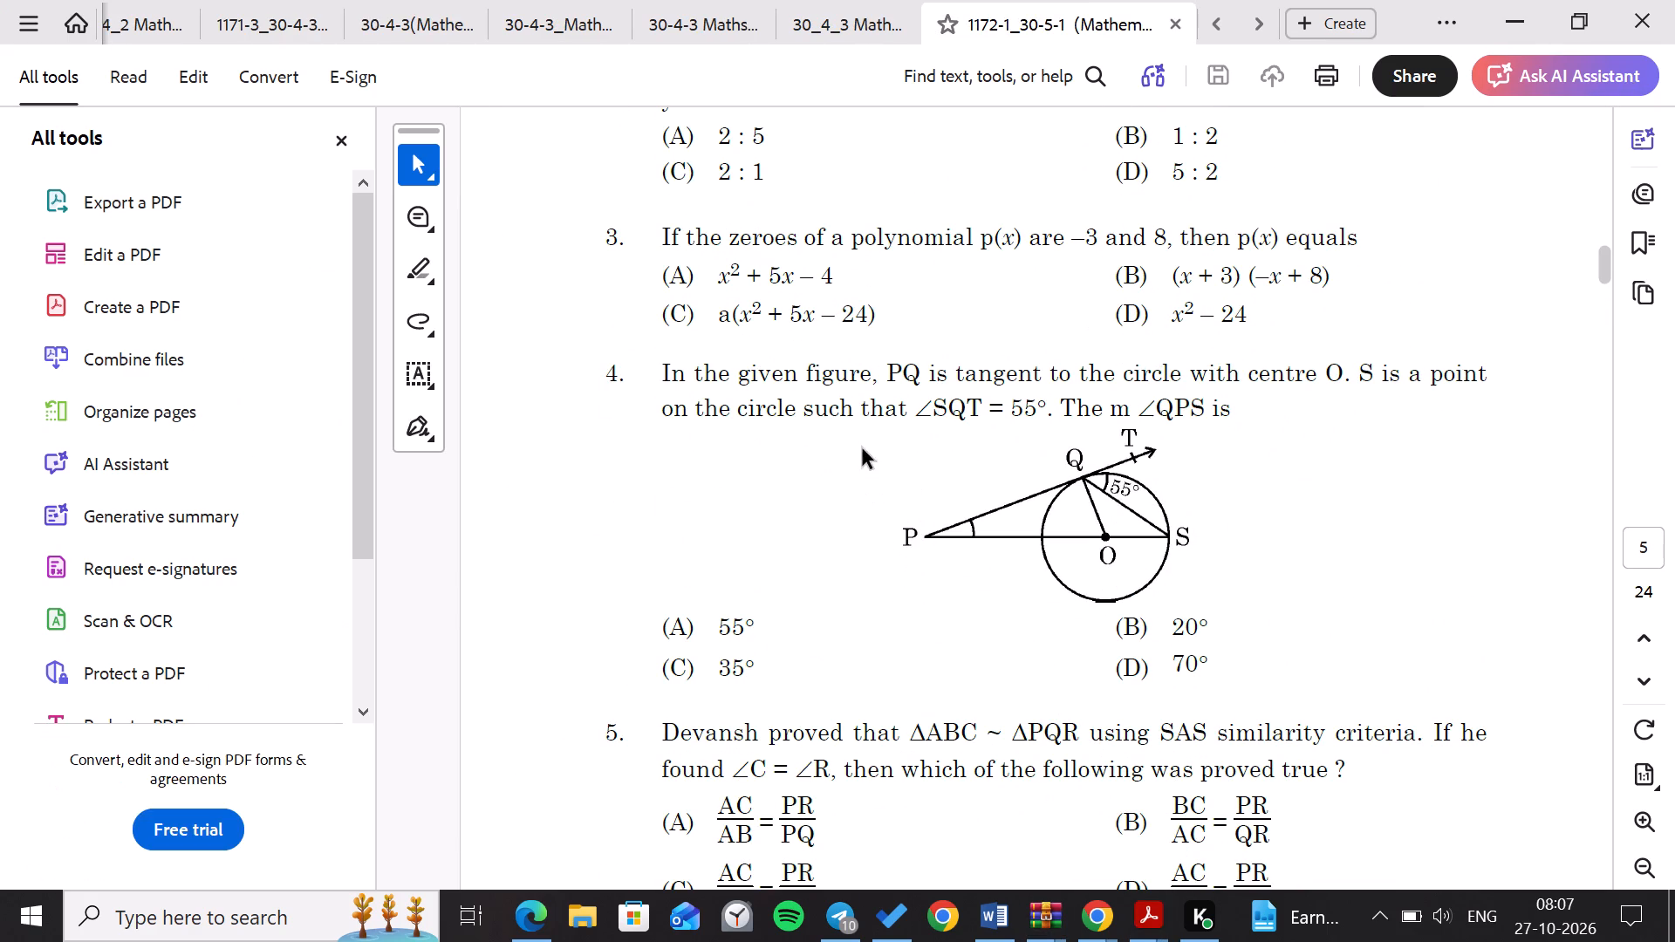
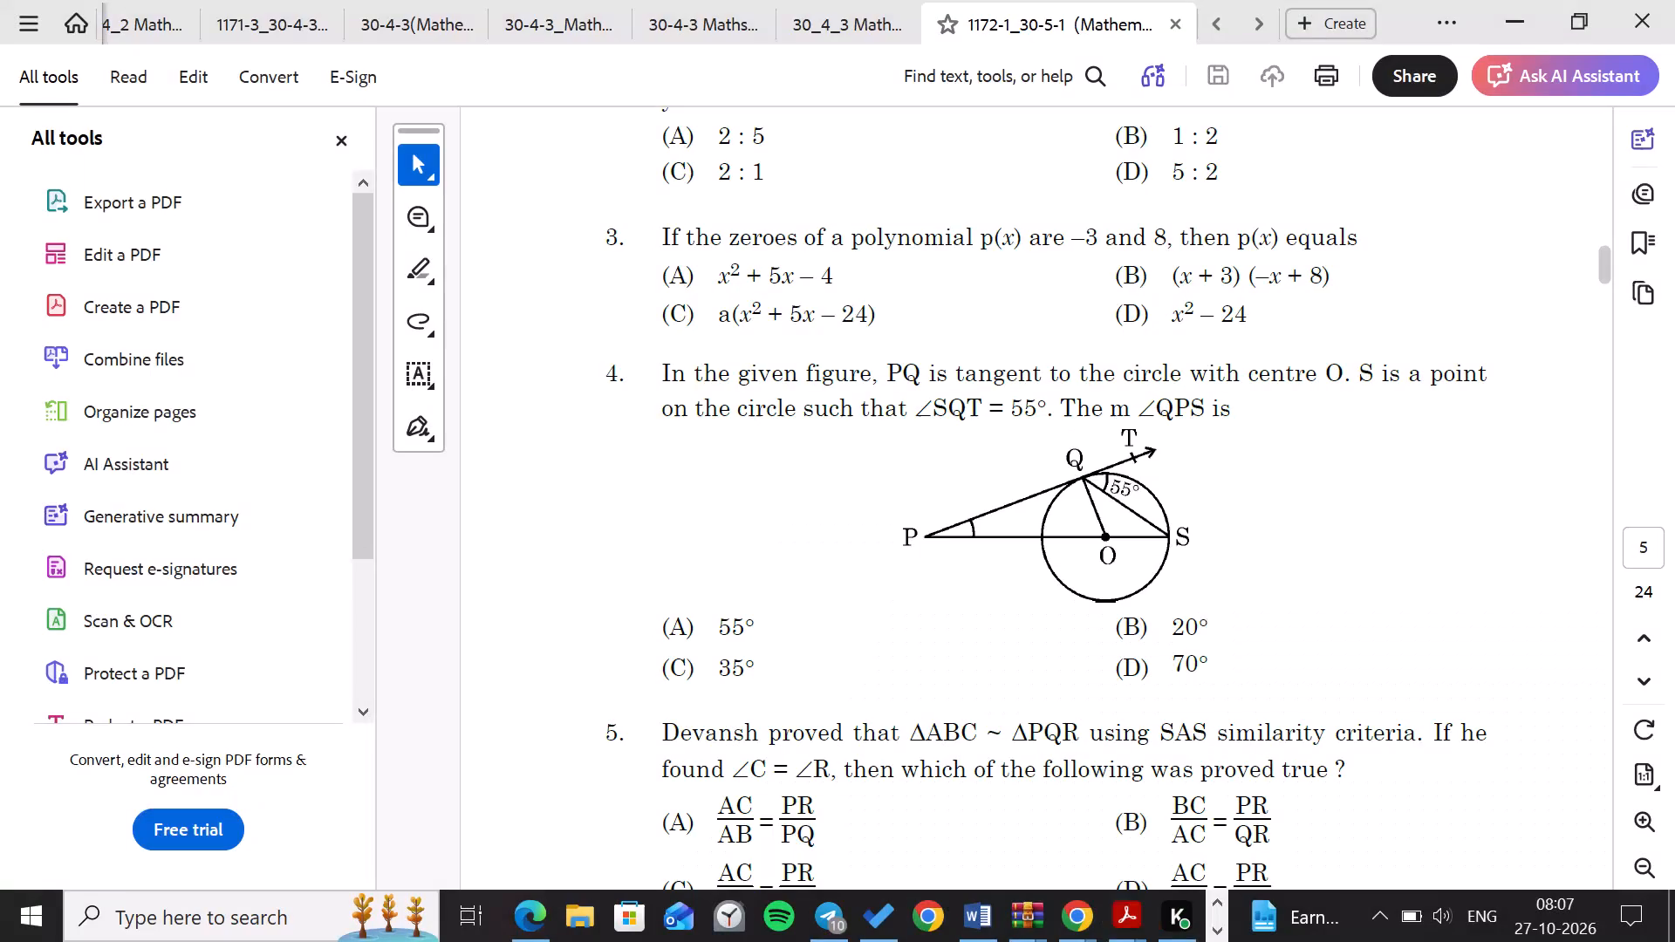
Switch to the Word document and delete the bracketed diagram placeholder from Question 4 of Series 5LMKN.
left_click(1002, 926)
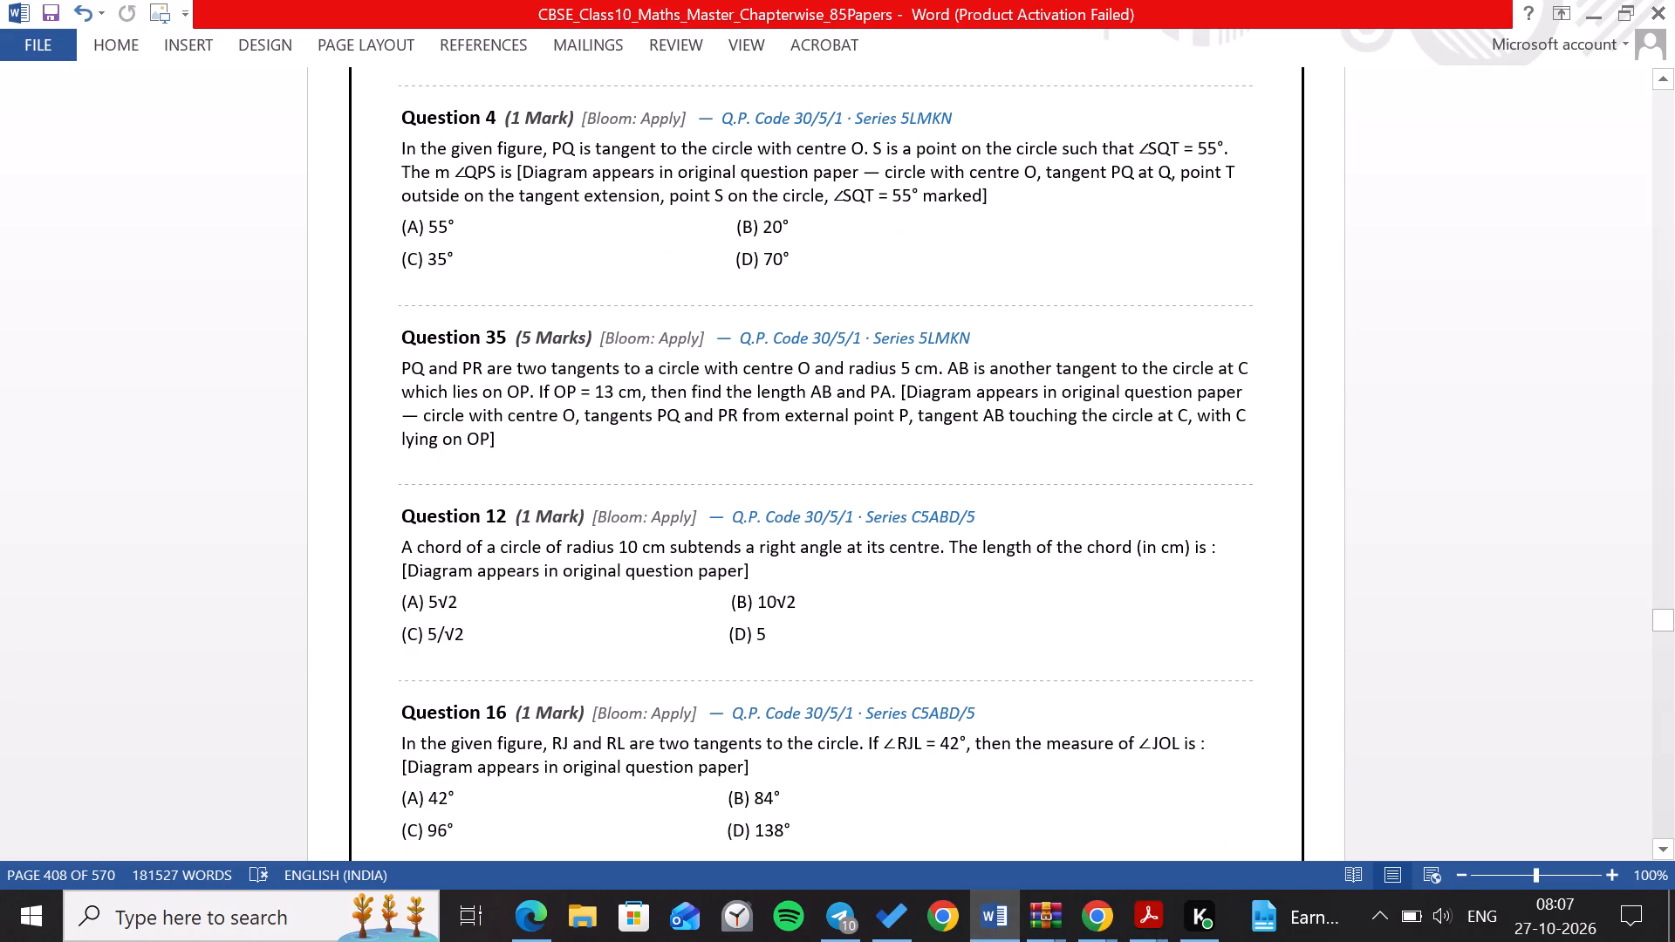
left_click_drag(518, 169, 976, 191)
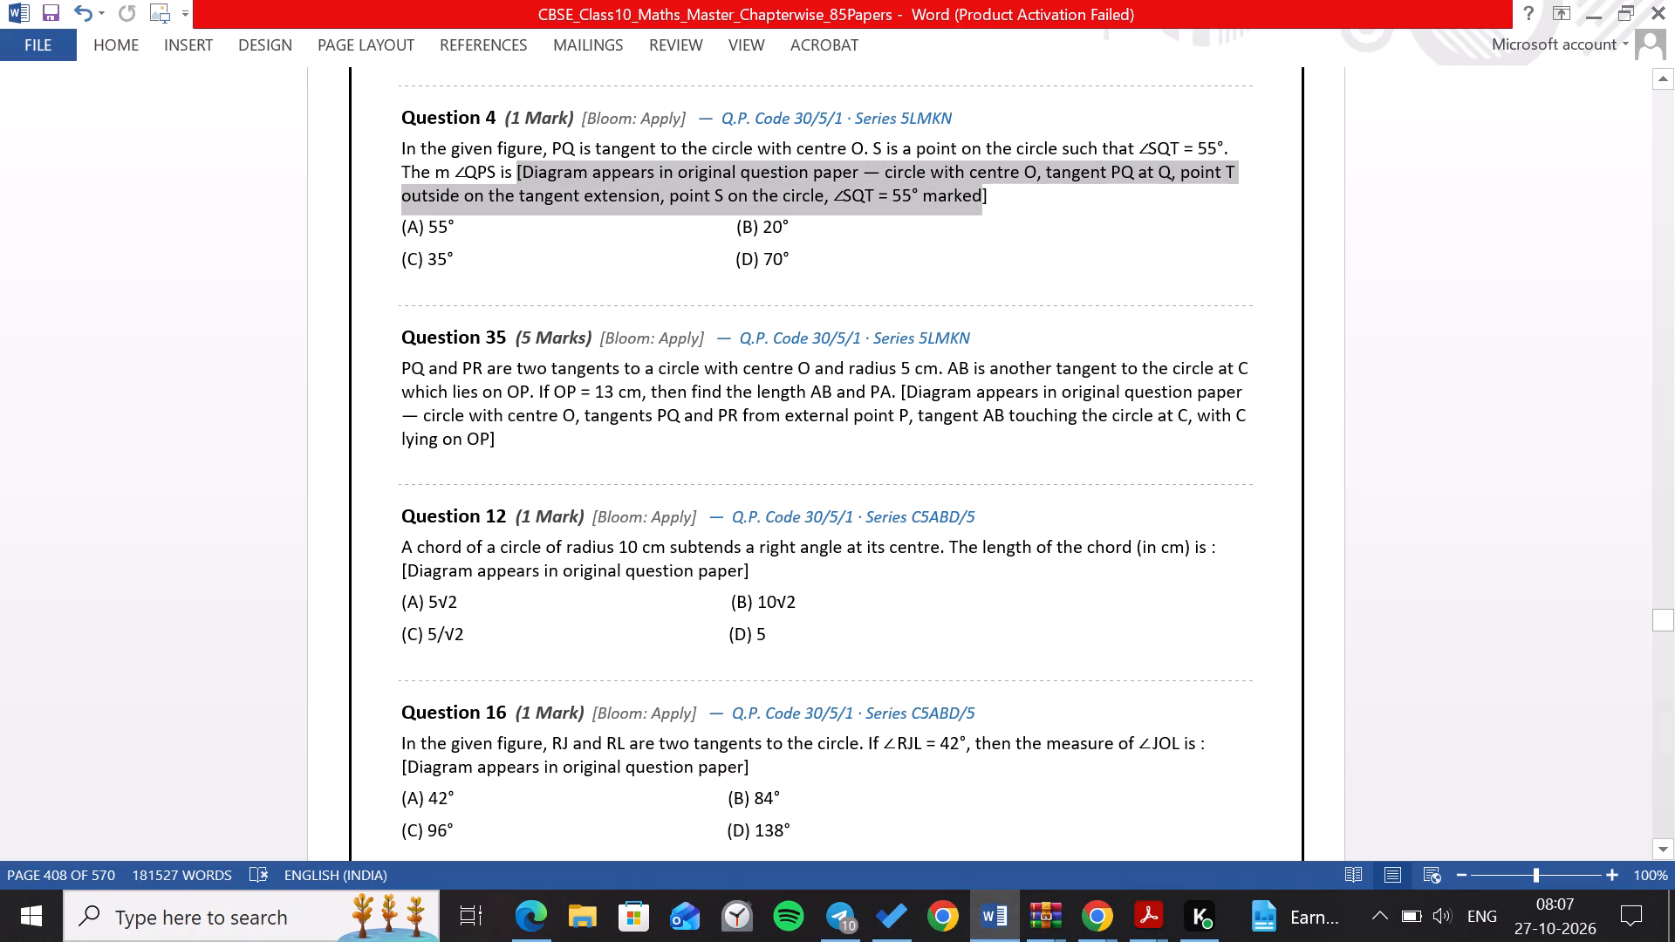
left_click_drag(976, 191, 988, 191)
key("BackSpace")
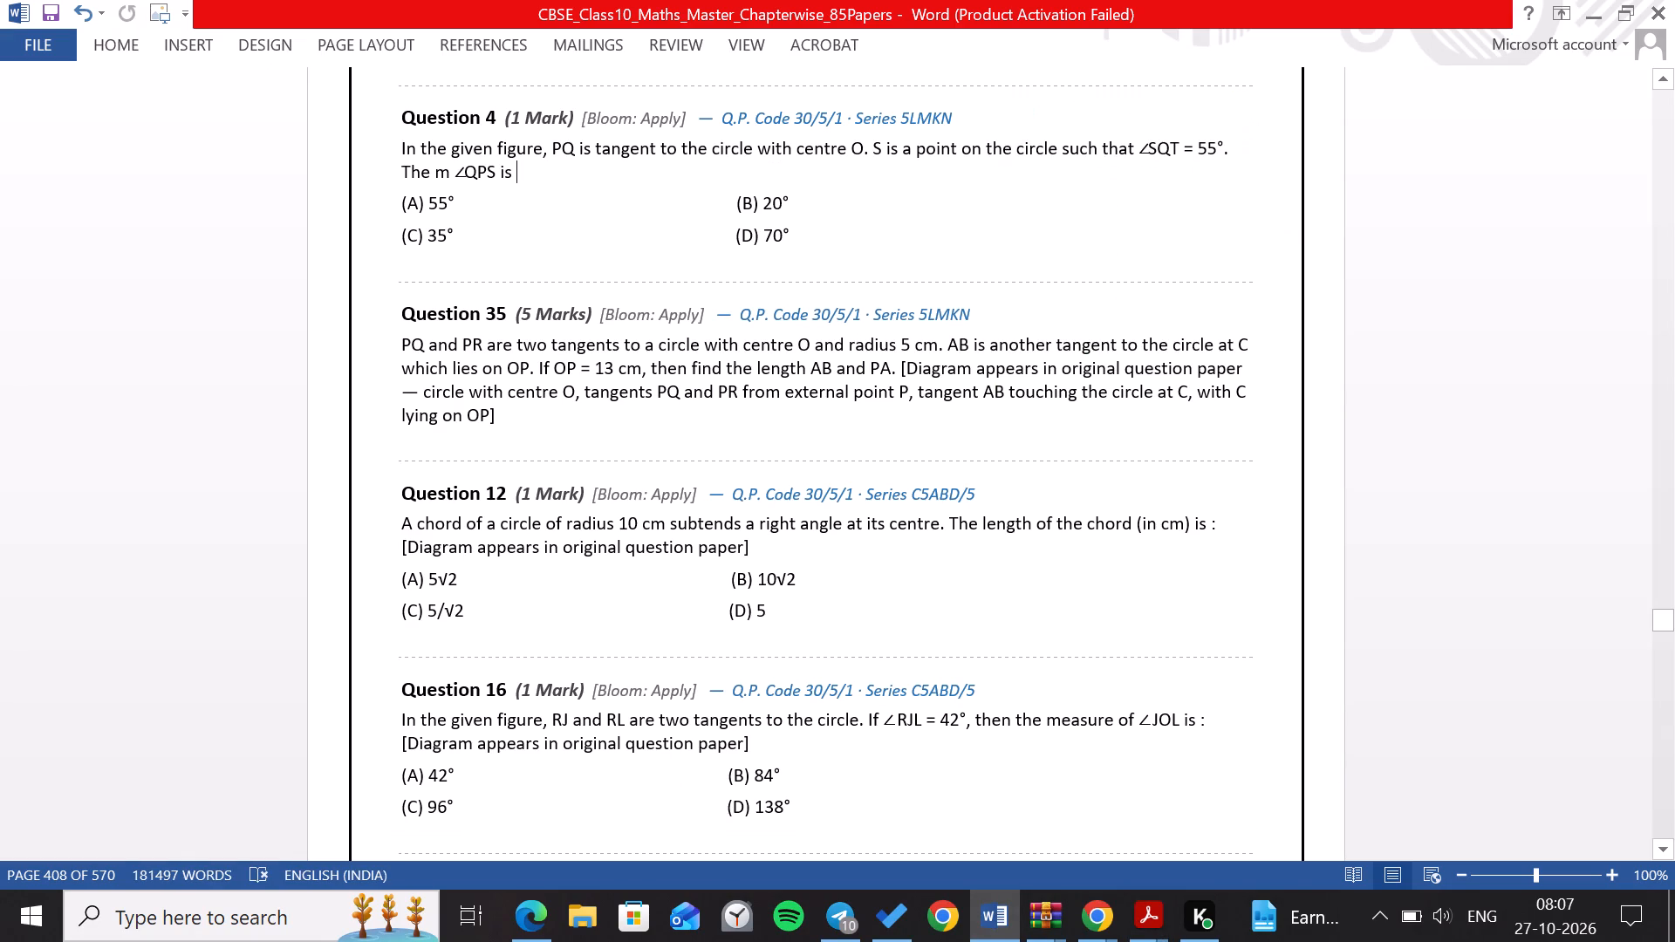
Insert the captured tangent PQ figure with the 55° angle on a new line above Question 4's answer options and centre it.
key("Return")
key("ctrl+v")
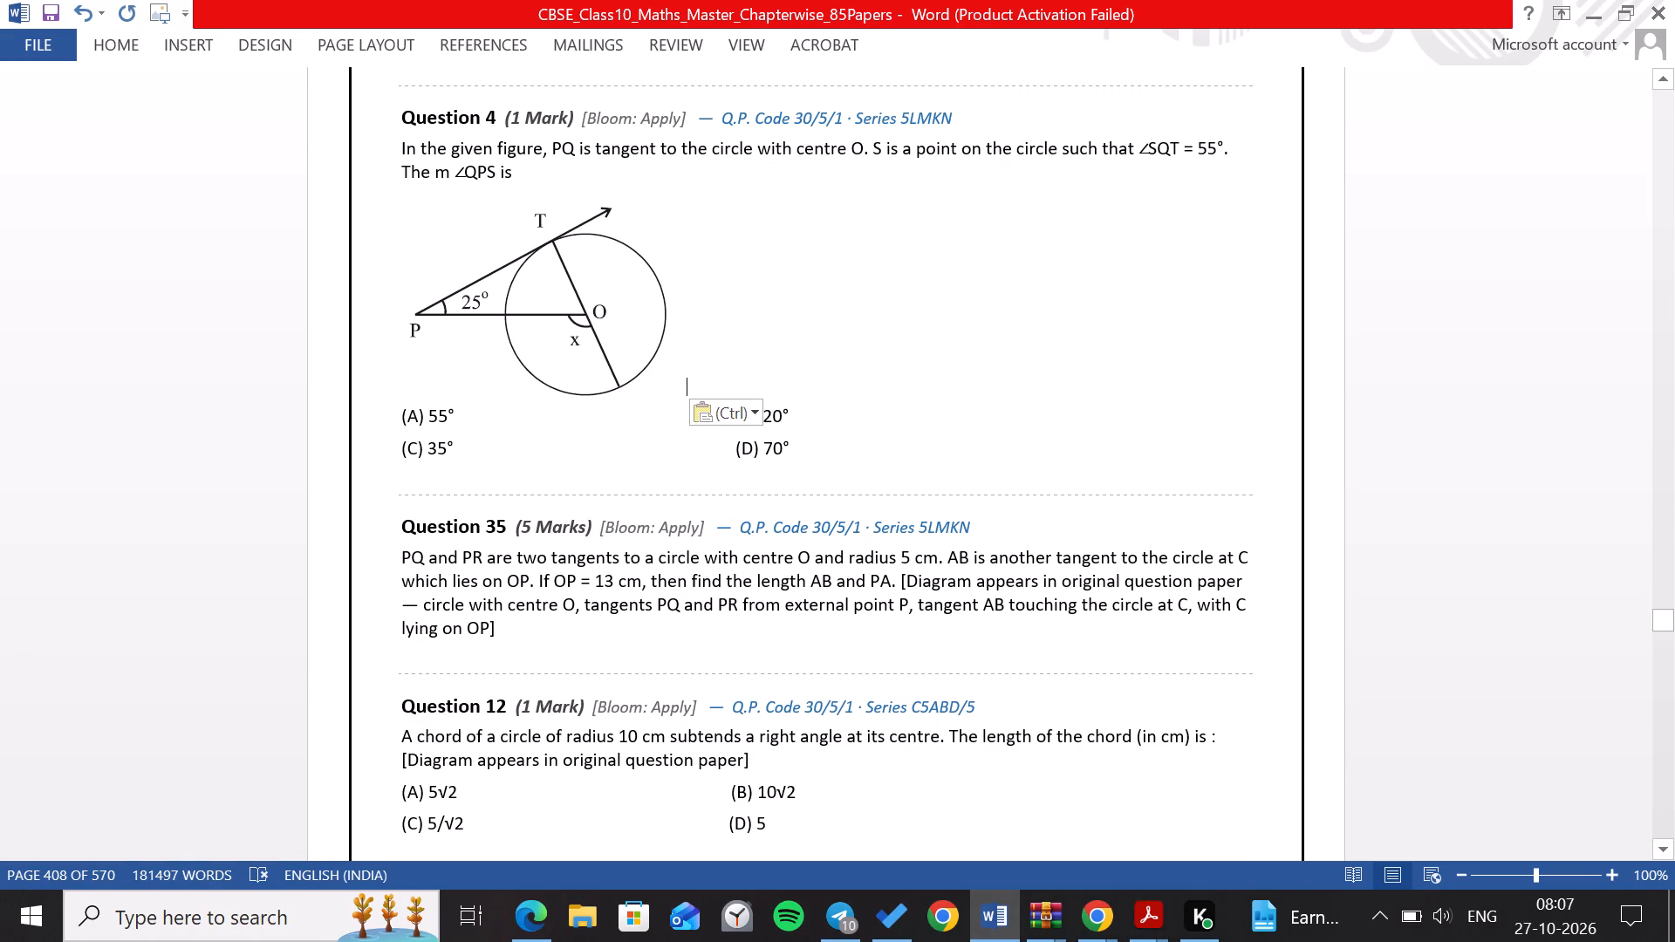
left_click(571, 289)
key("BackSpace")
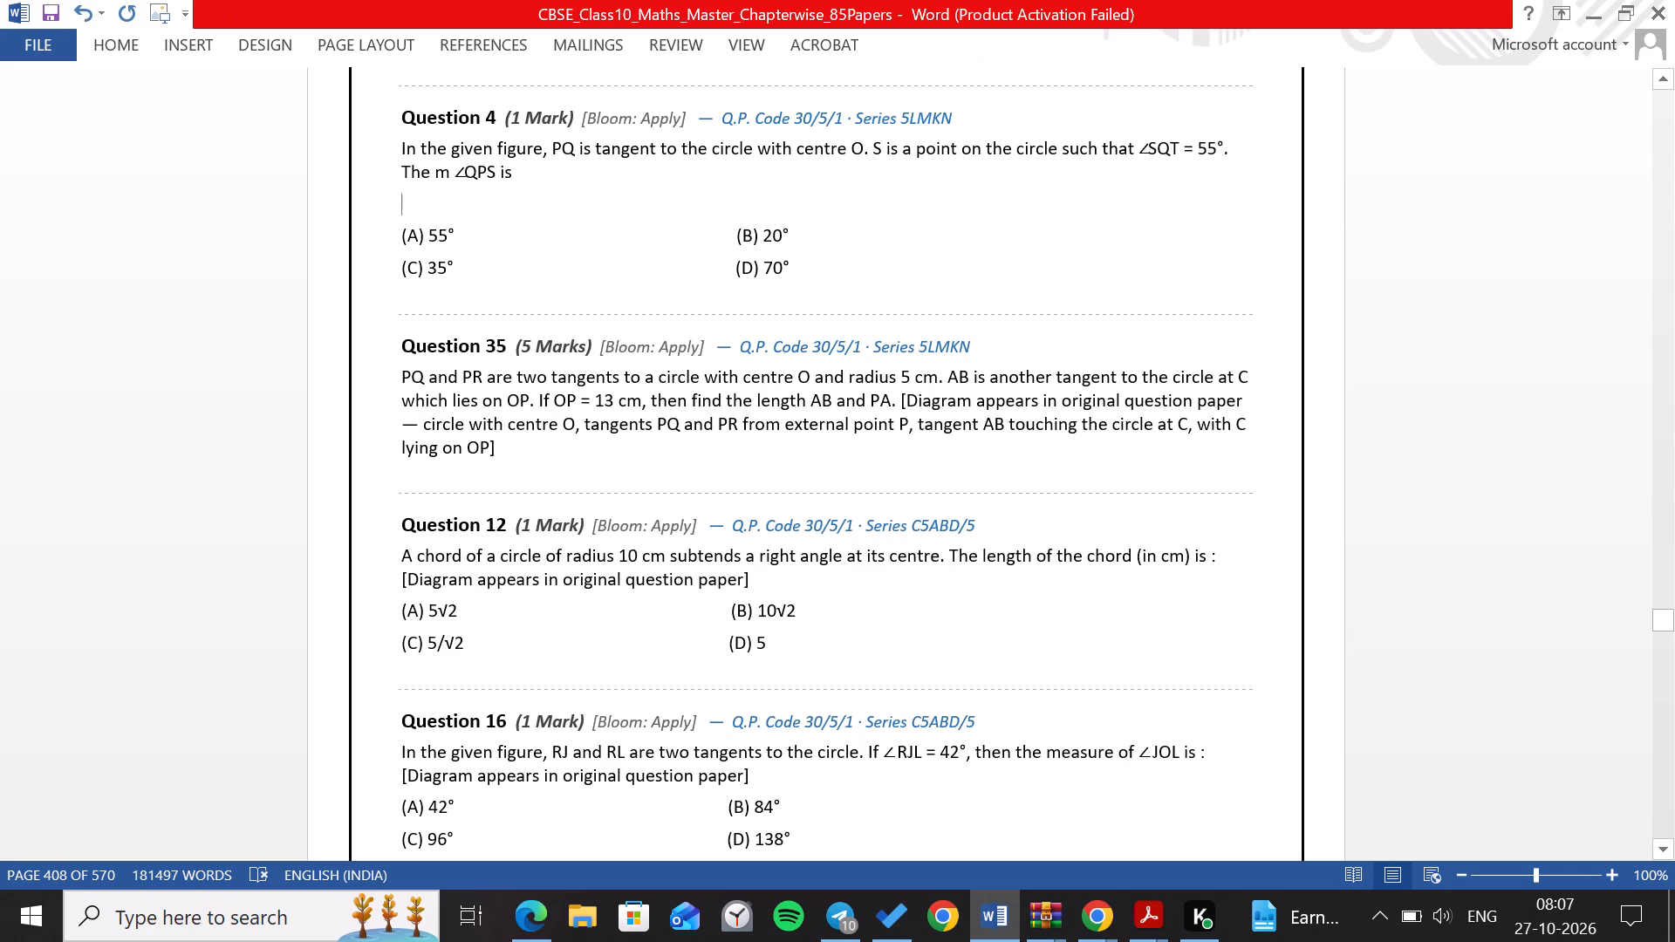
key("ctrl+v")
left_click(576, 290)
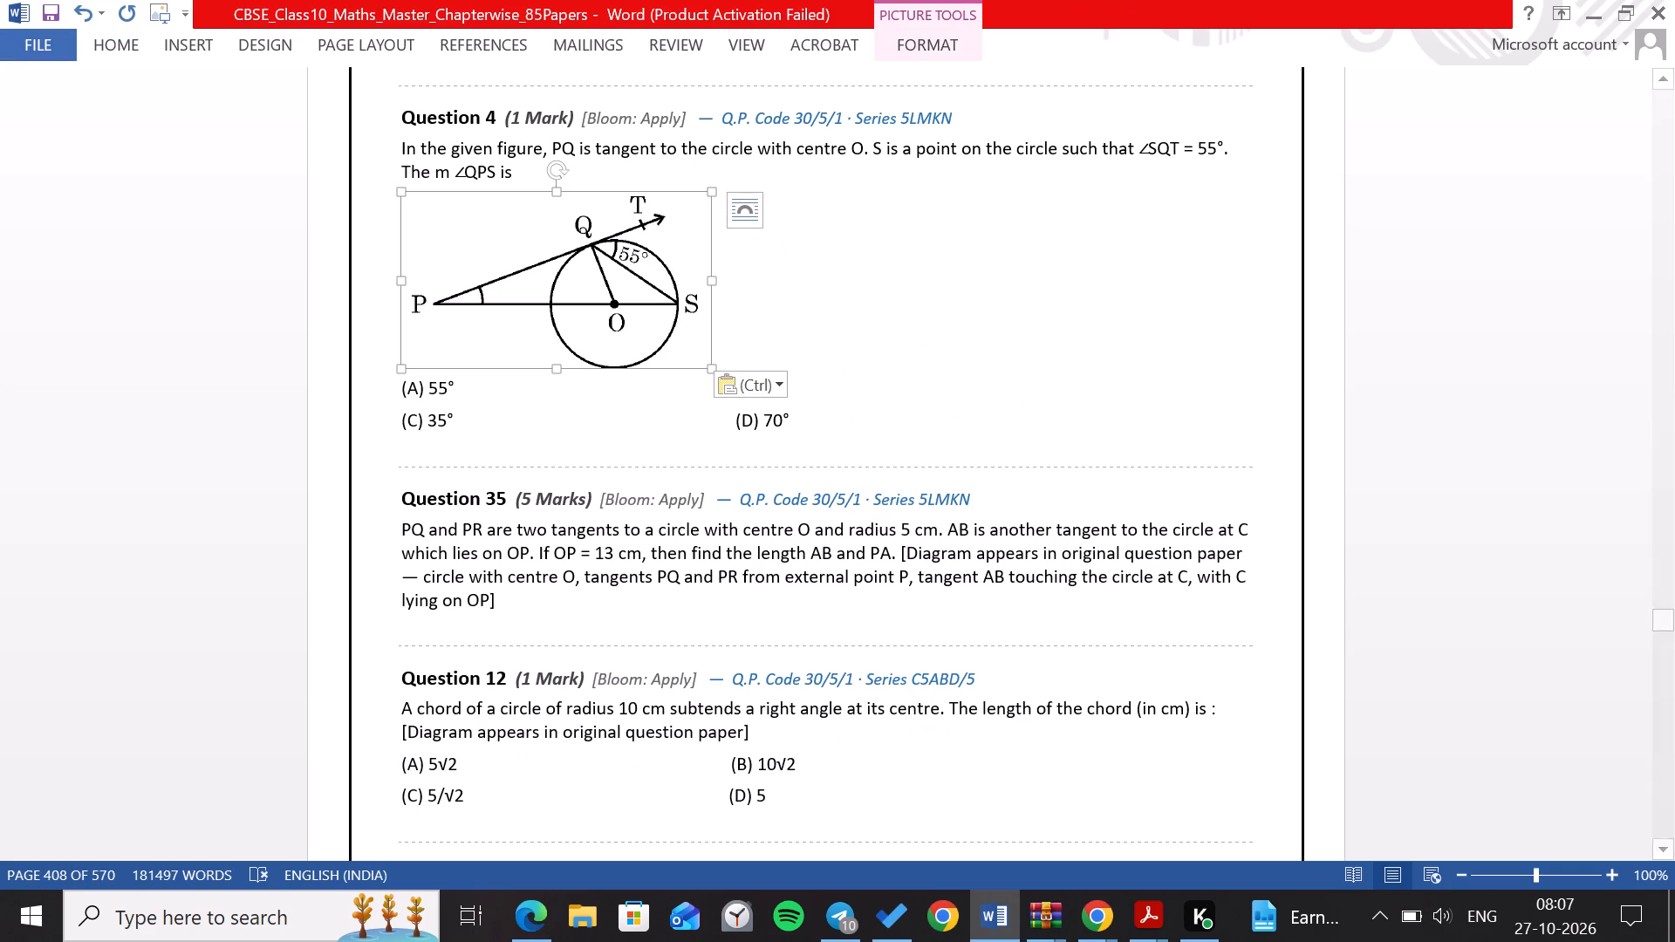
left_click(116, 38)
left_click(542, 125)
scroll(763, 372, "down", 15)
scroll(763, 385, "up", 5)
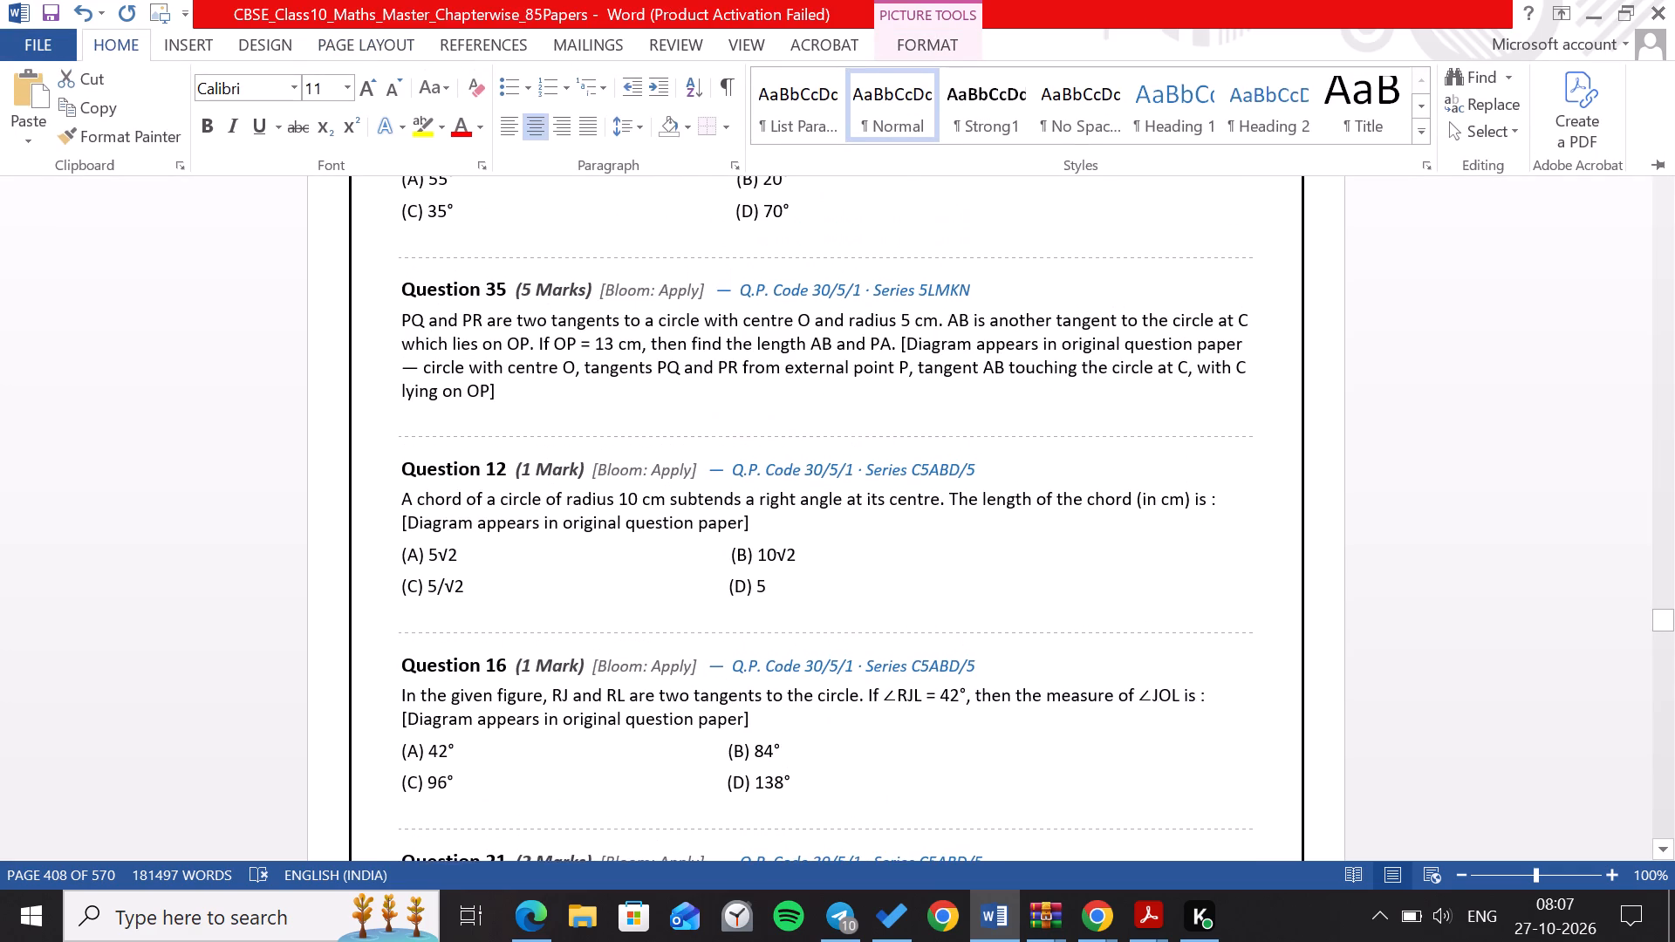
scroll(763, 385, "up", 16)
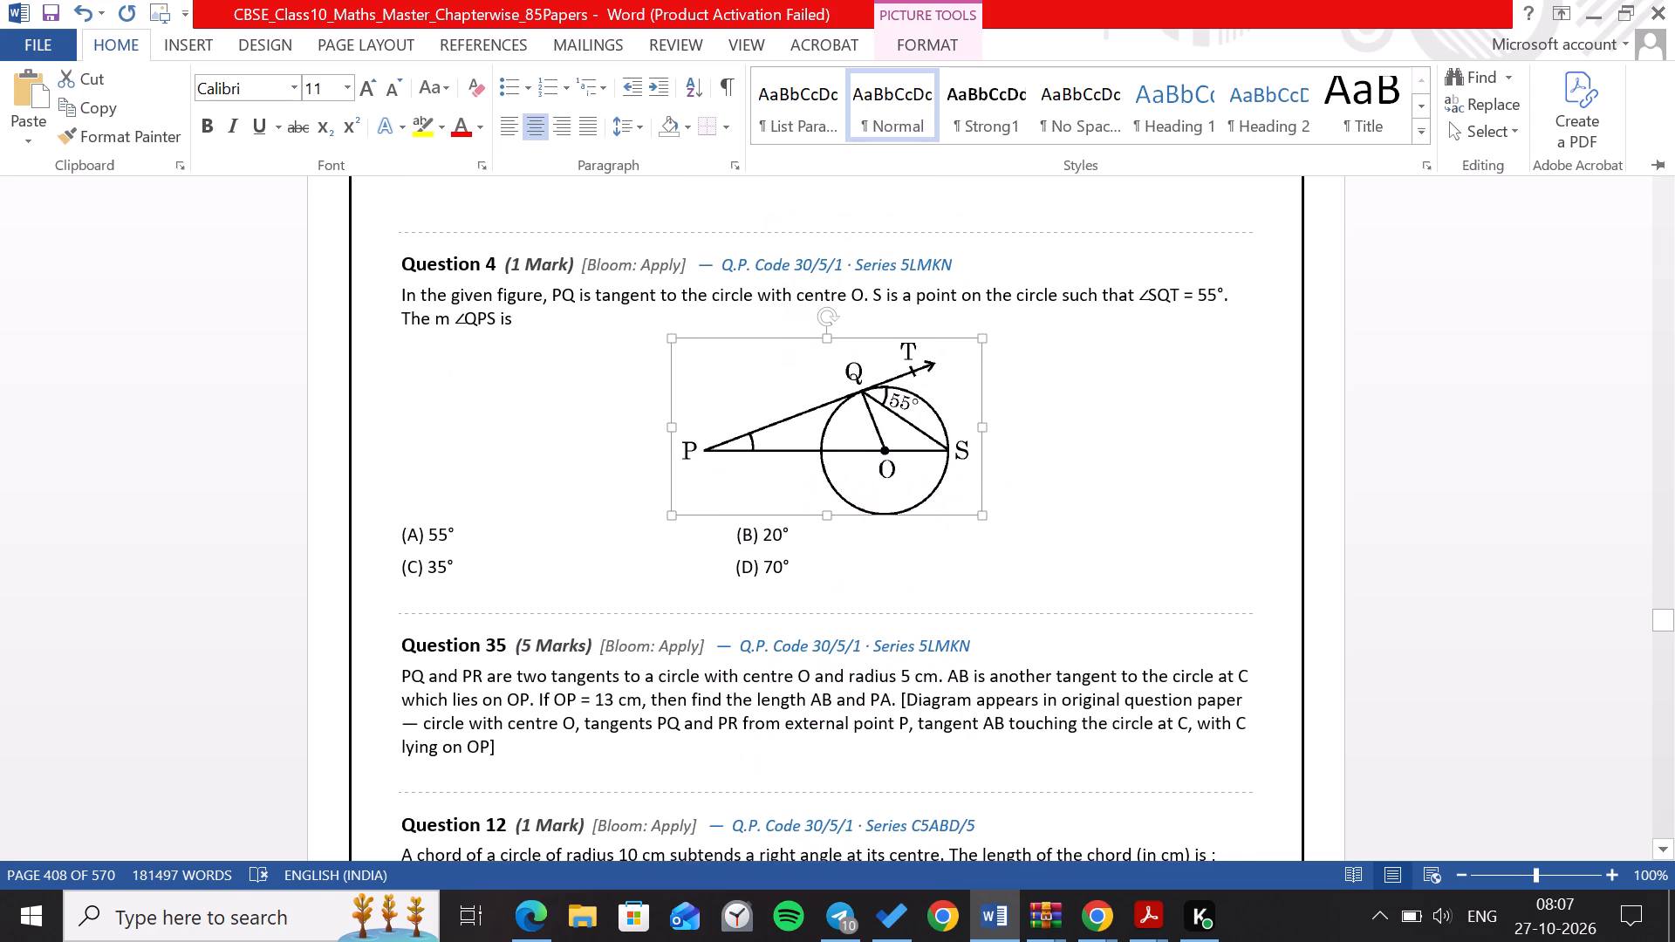
scroll(763, 385, "down", 6)
scroll(763, 385, "up", 8)
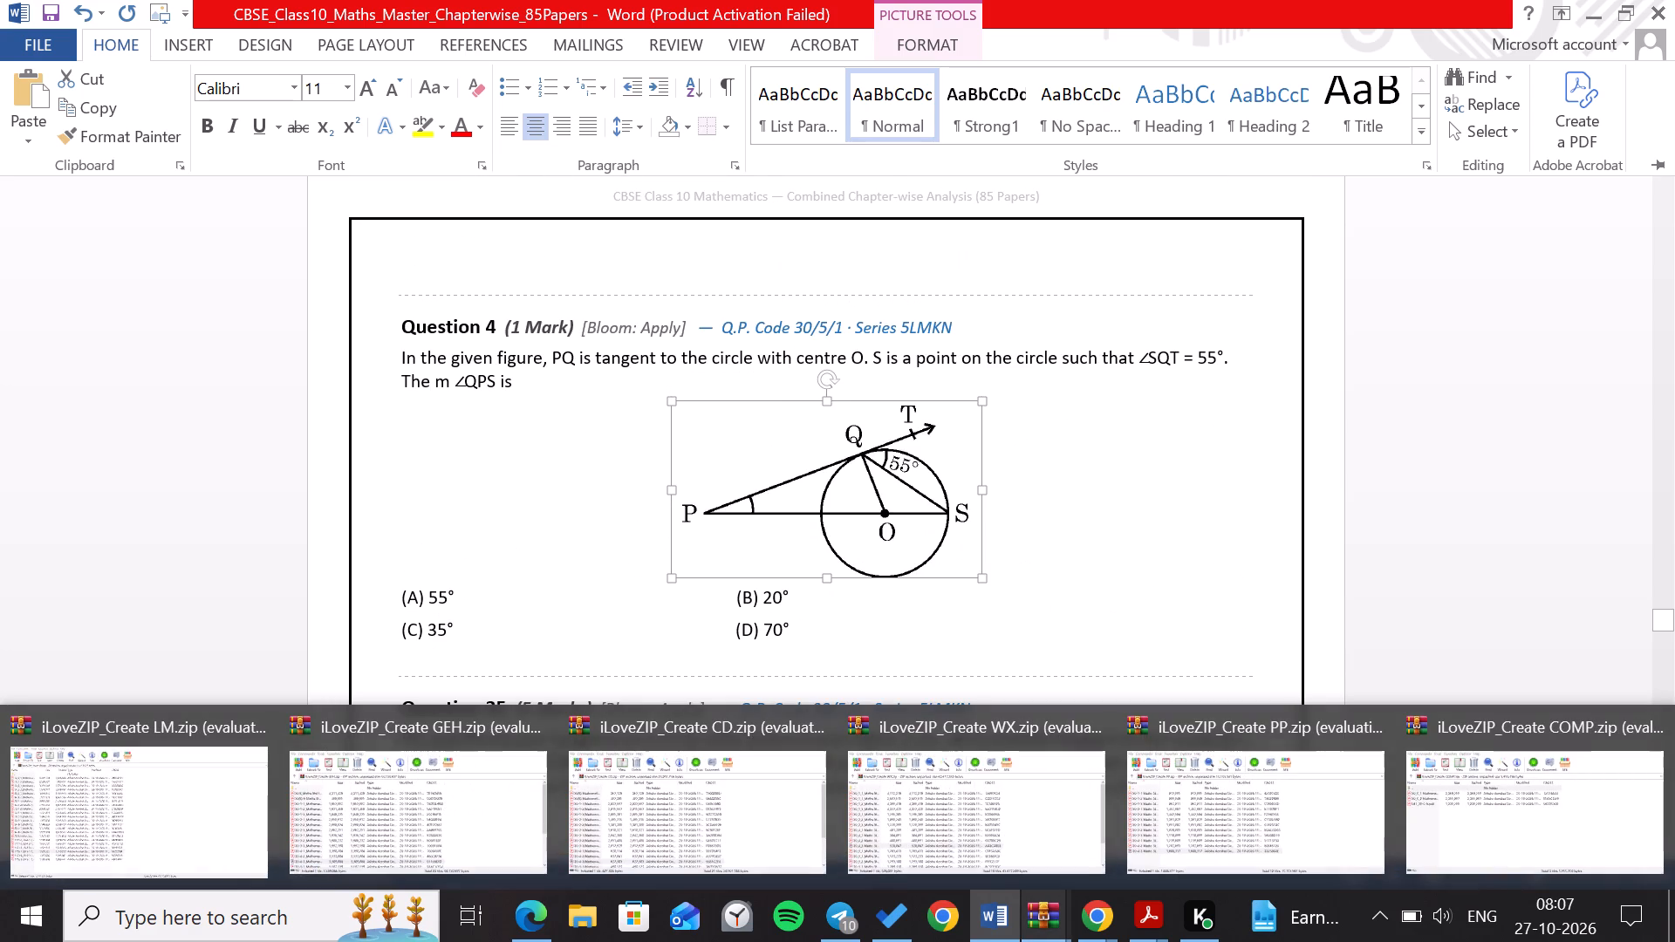
Switch to the 1172-1_30-5-1 Mathematics Standard PDF and locate the English version of question 35 with its figure.
scroll(828, 349, "down", 12)
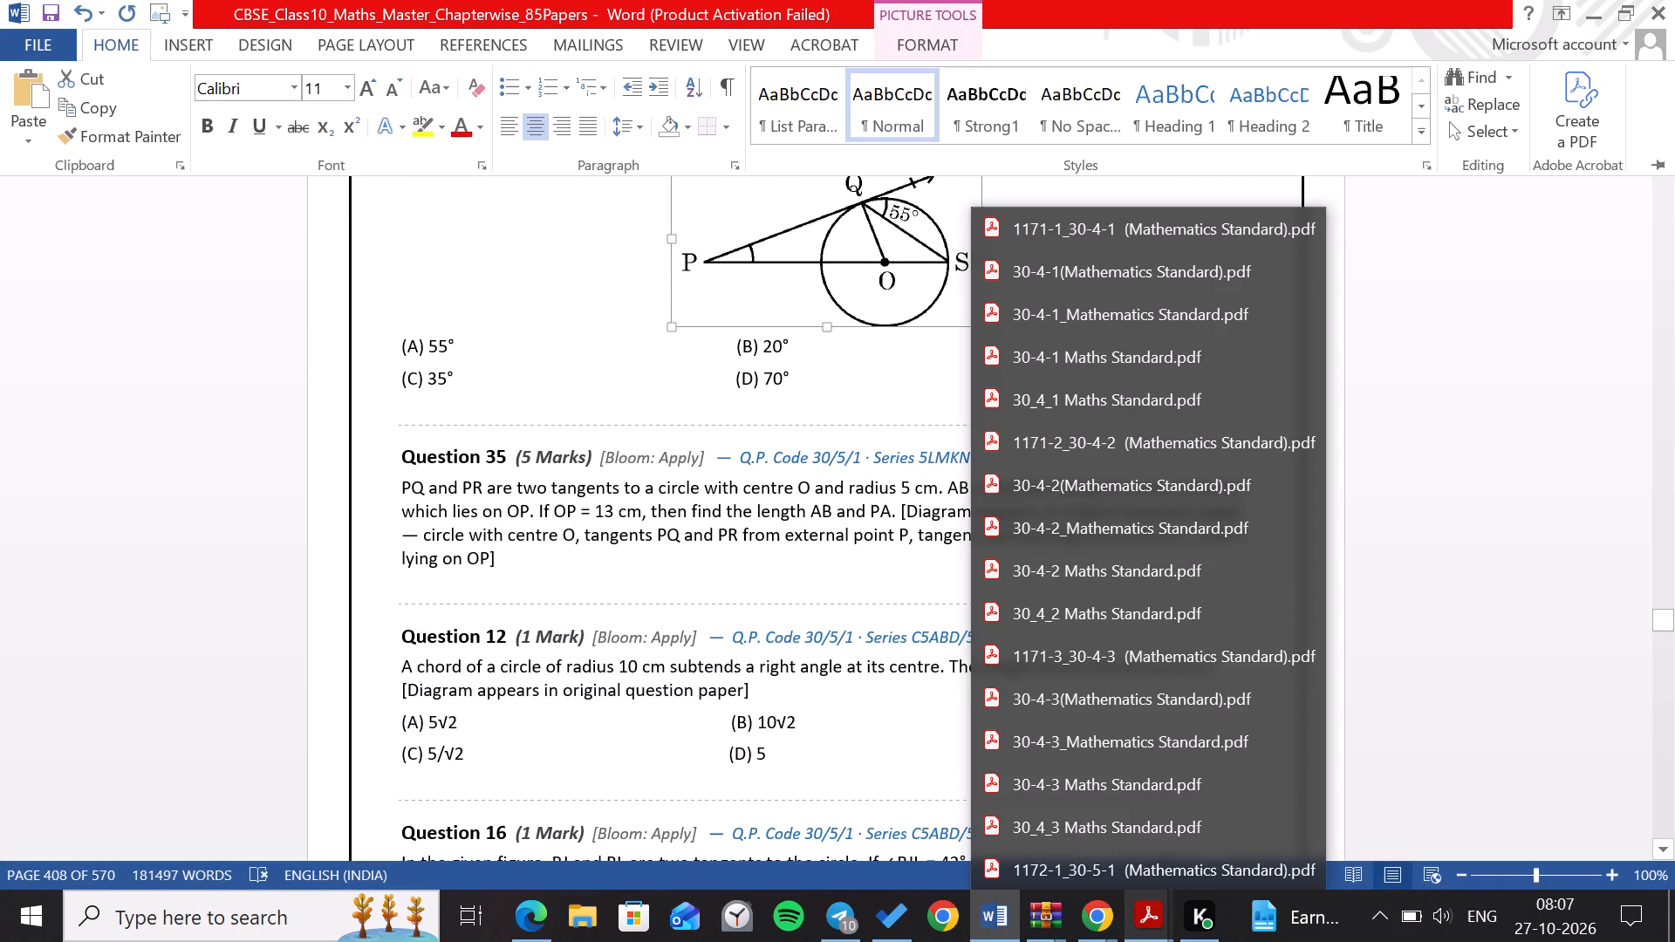
left_click(1163, 892)
left_click(1163, 884)
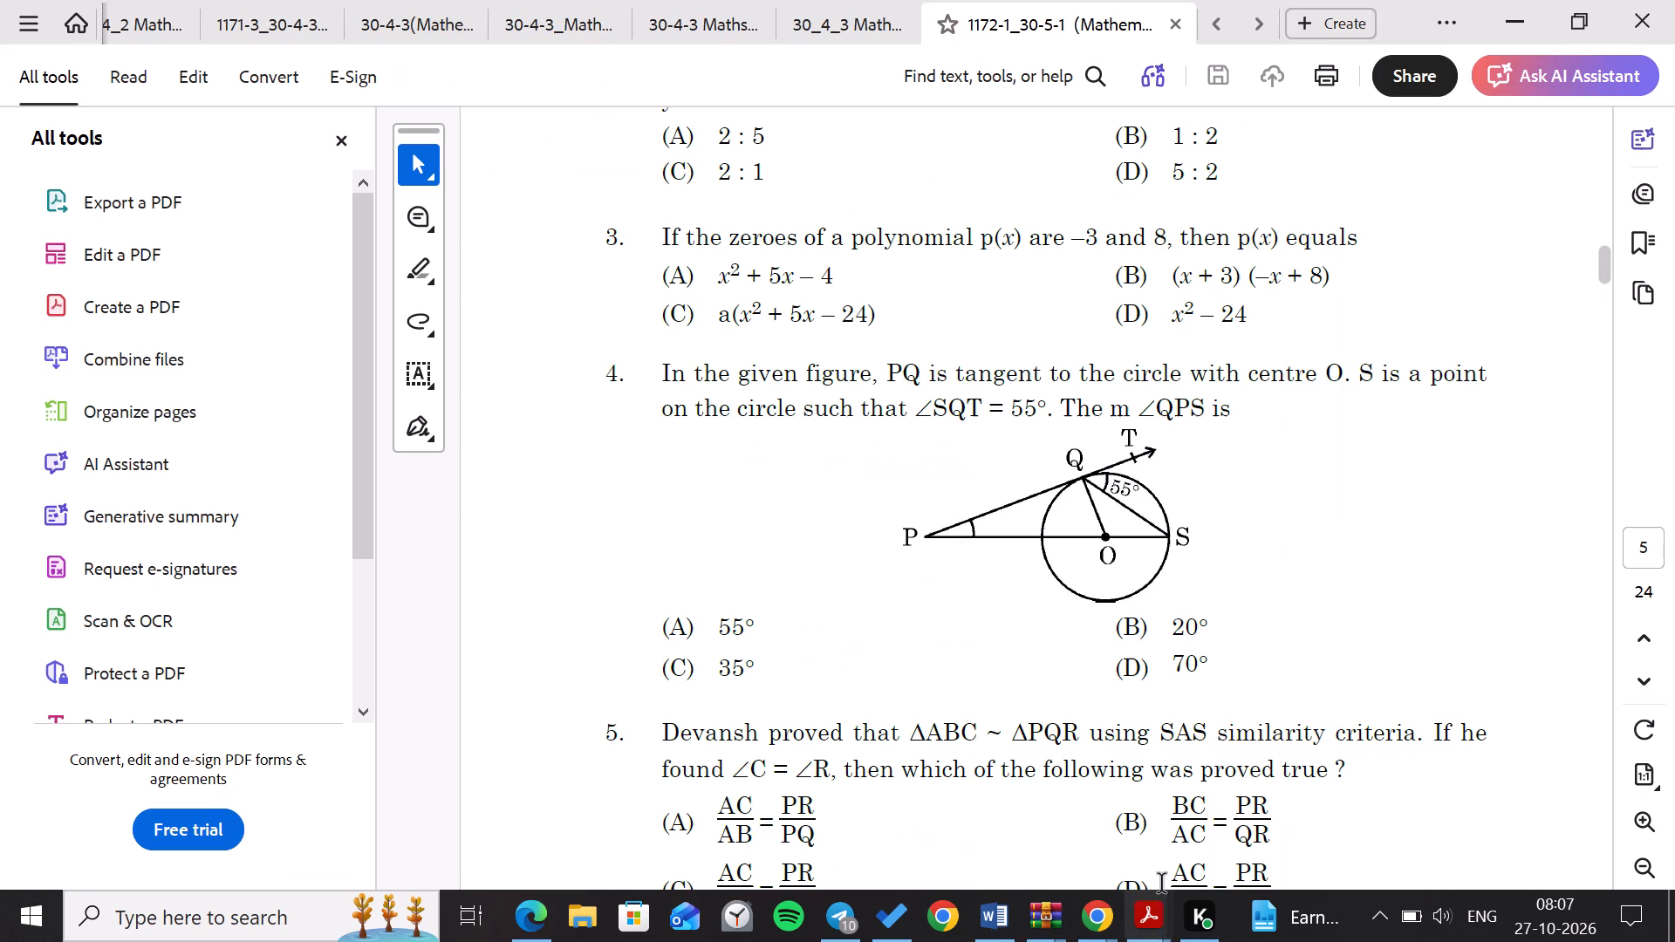
scroll(1076, 565, "down", 9)
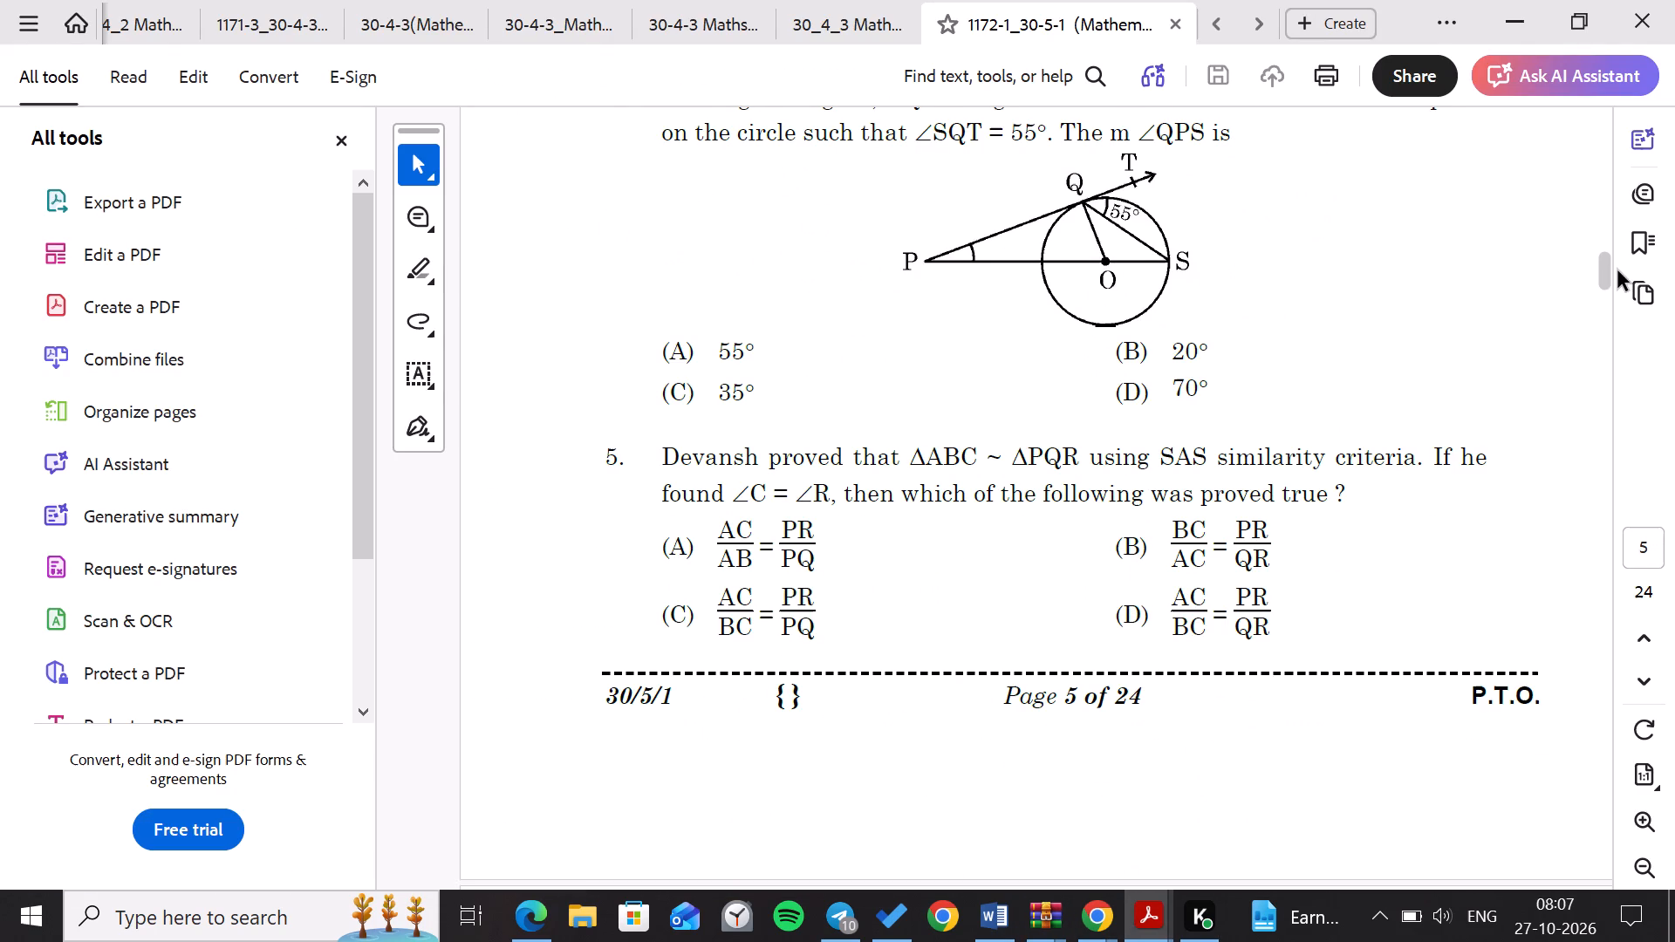
left_click_drag(1603, 261, 1604, 489)
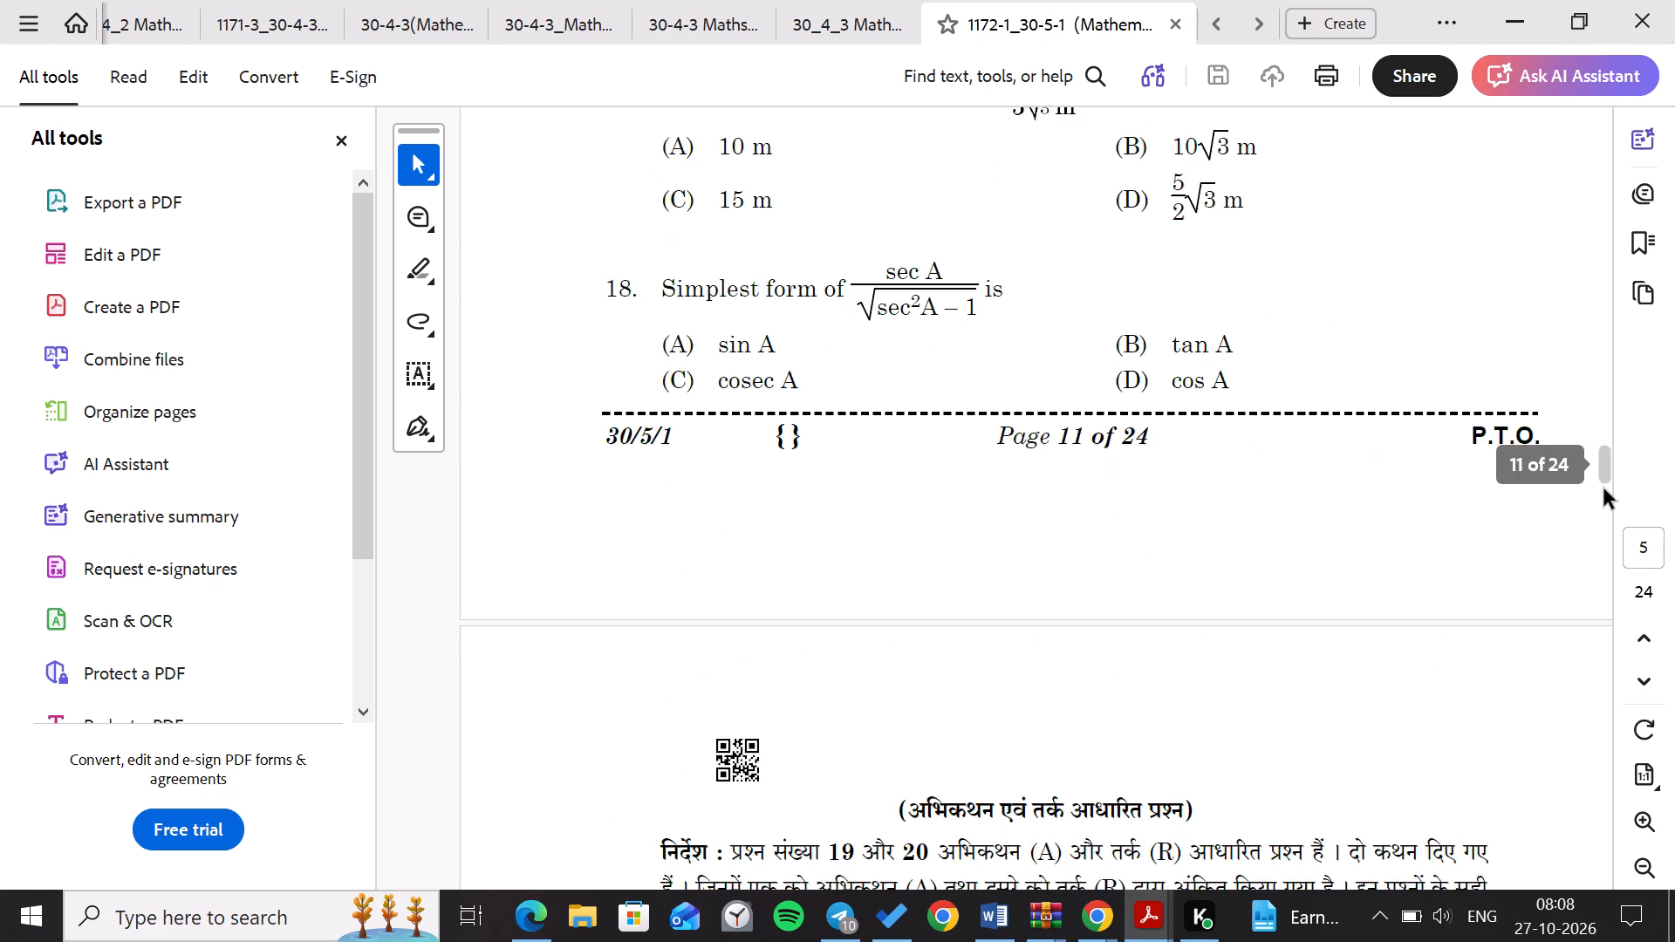
left_click_drag(1604, 489, 1610, 687)
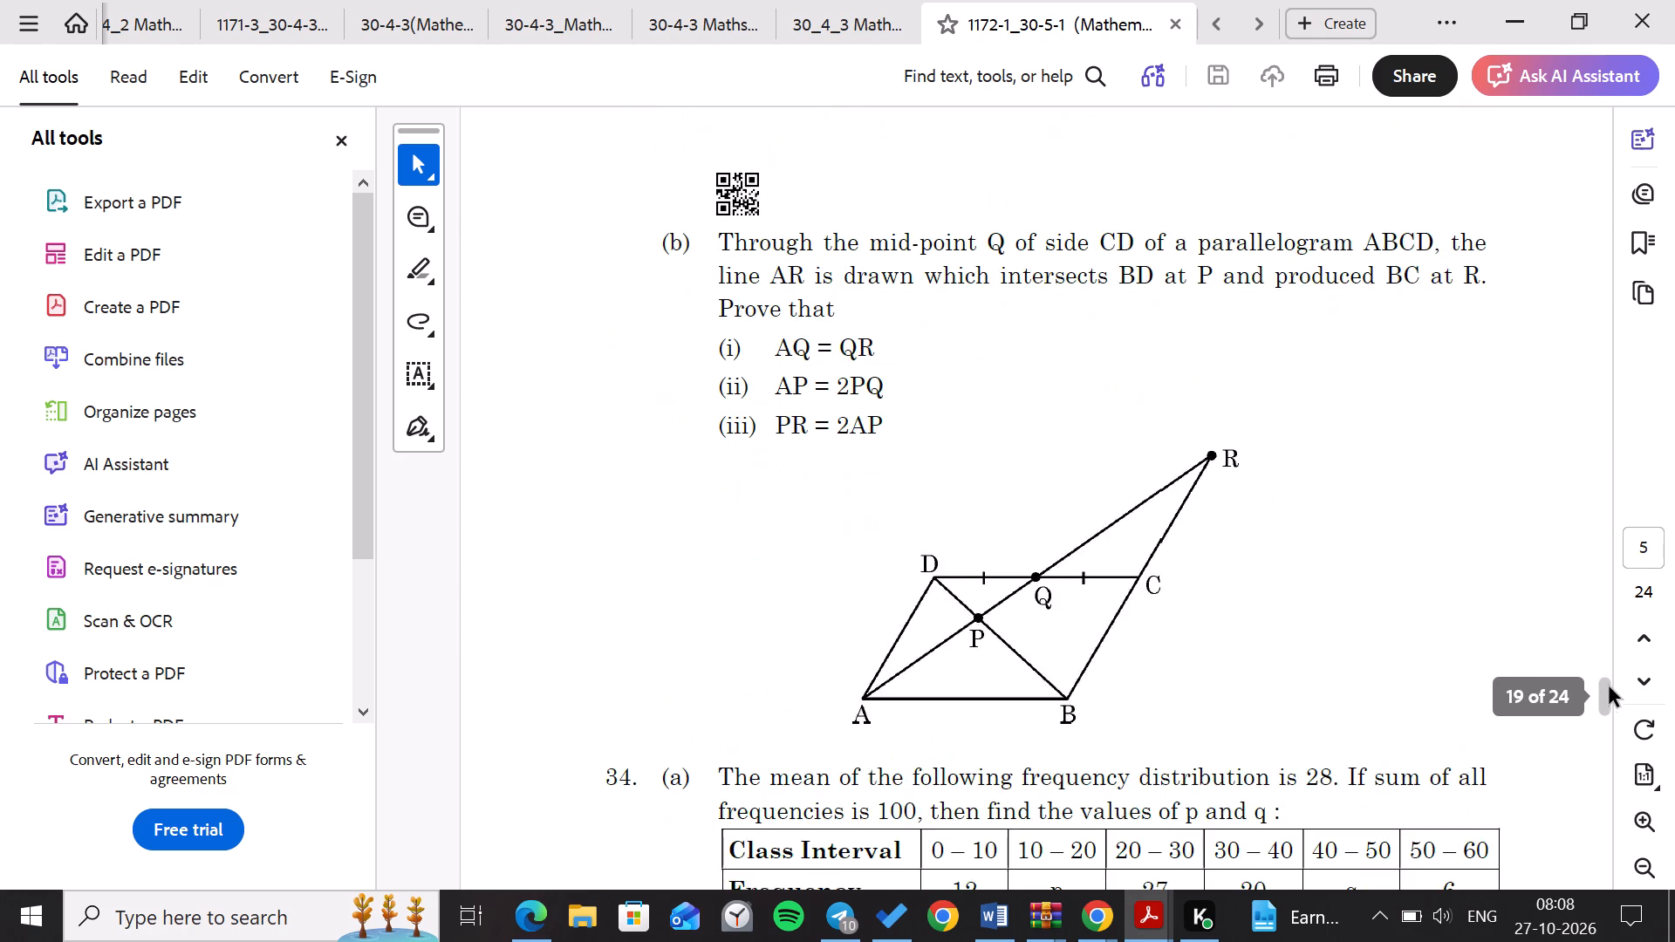
left_click_drag(1610, 687, 1610, 716)
scroll(1284, 505, "down", 20)
scroll(1284, 505, "down", 4)
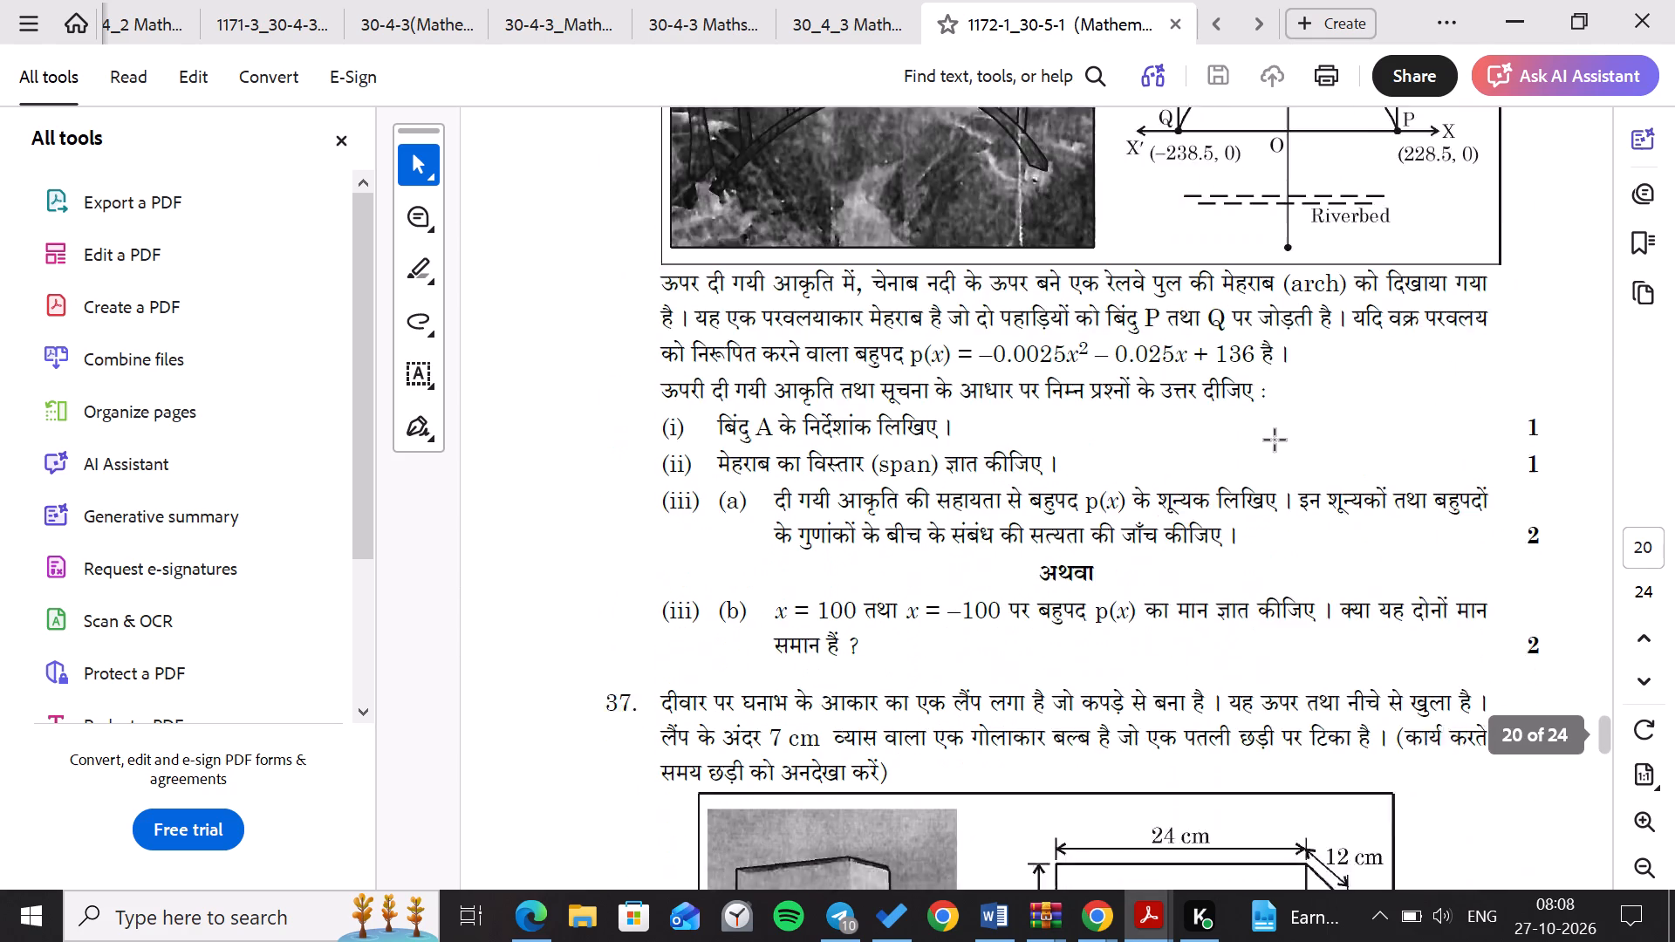
scroll(1275, 440, "down", 11)
scroll(1241, 410, "down", 14)
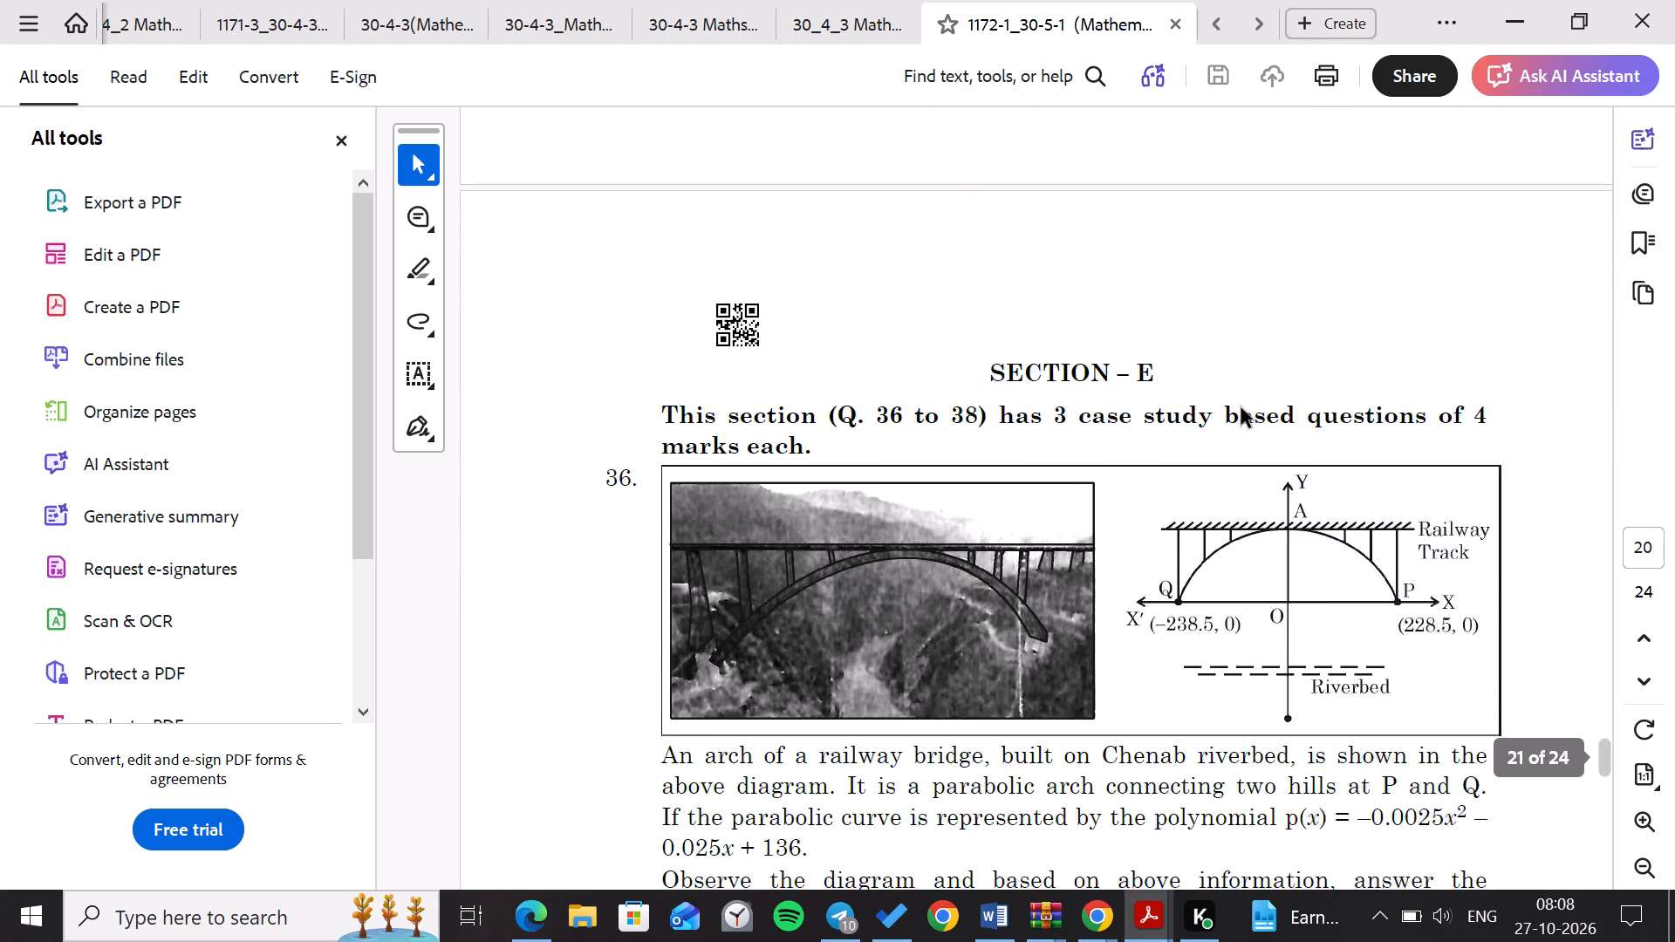
scroll(1241, 408, "down", 3)
scroll(1241, 408, "up", 20)
scroll(1241, 408, "up", 20)
scroll(1241, 408, "up", 7)
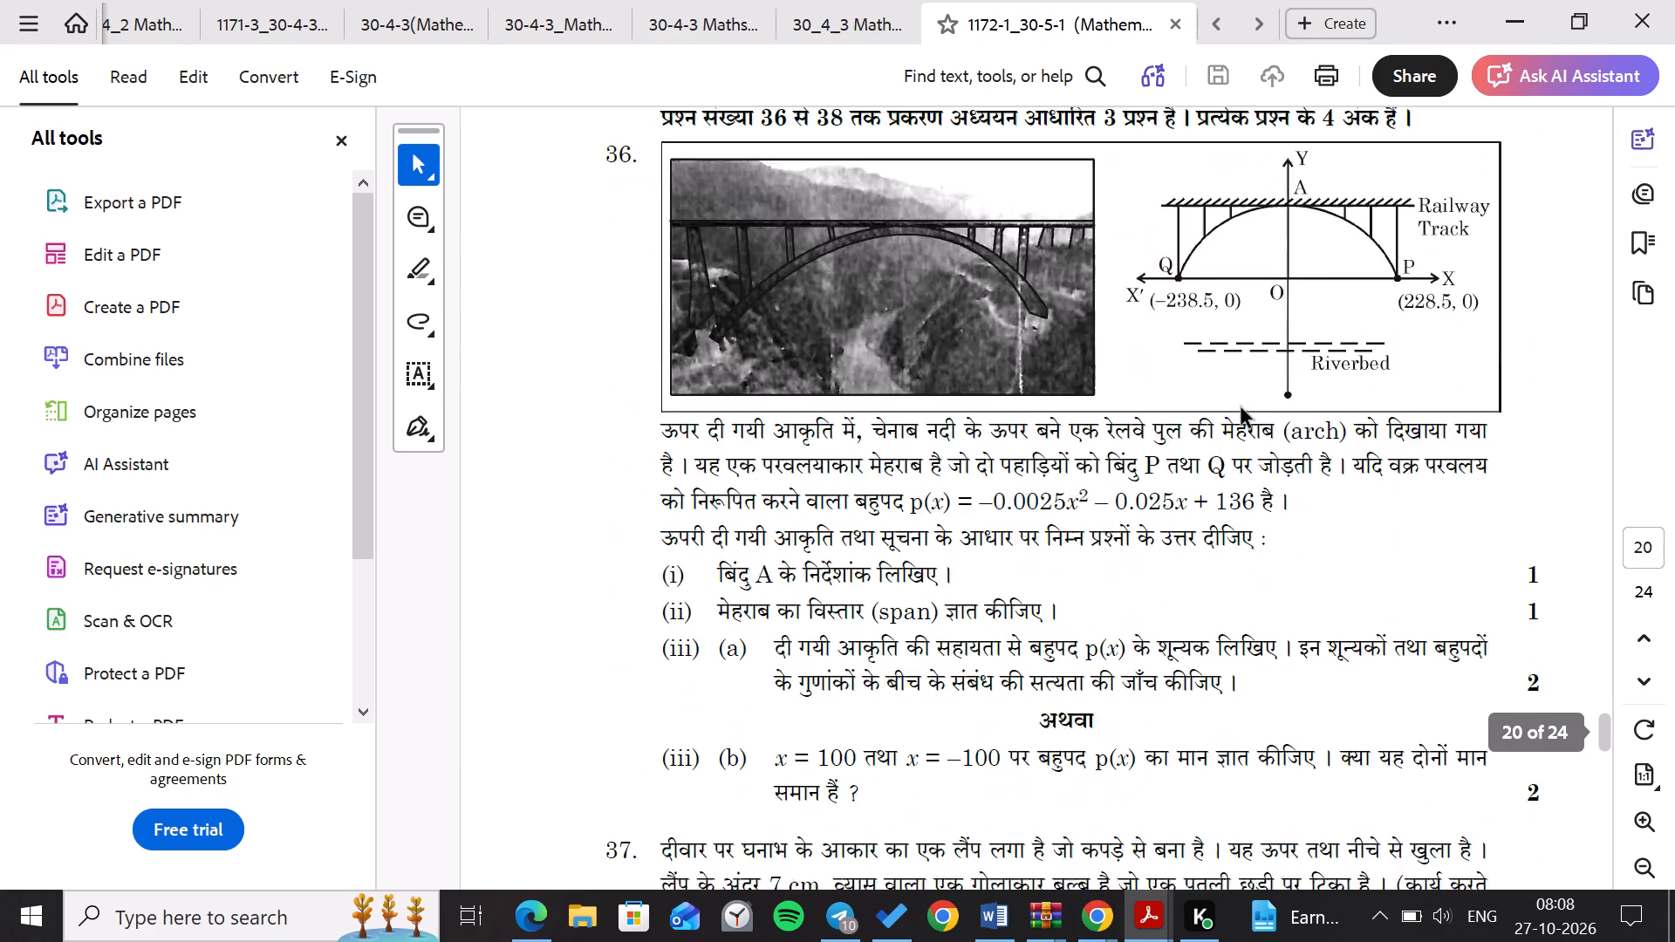
scroll(1241, 408, "up", 20)
scroll(1241, 408, "up", 8)
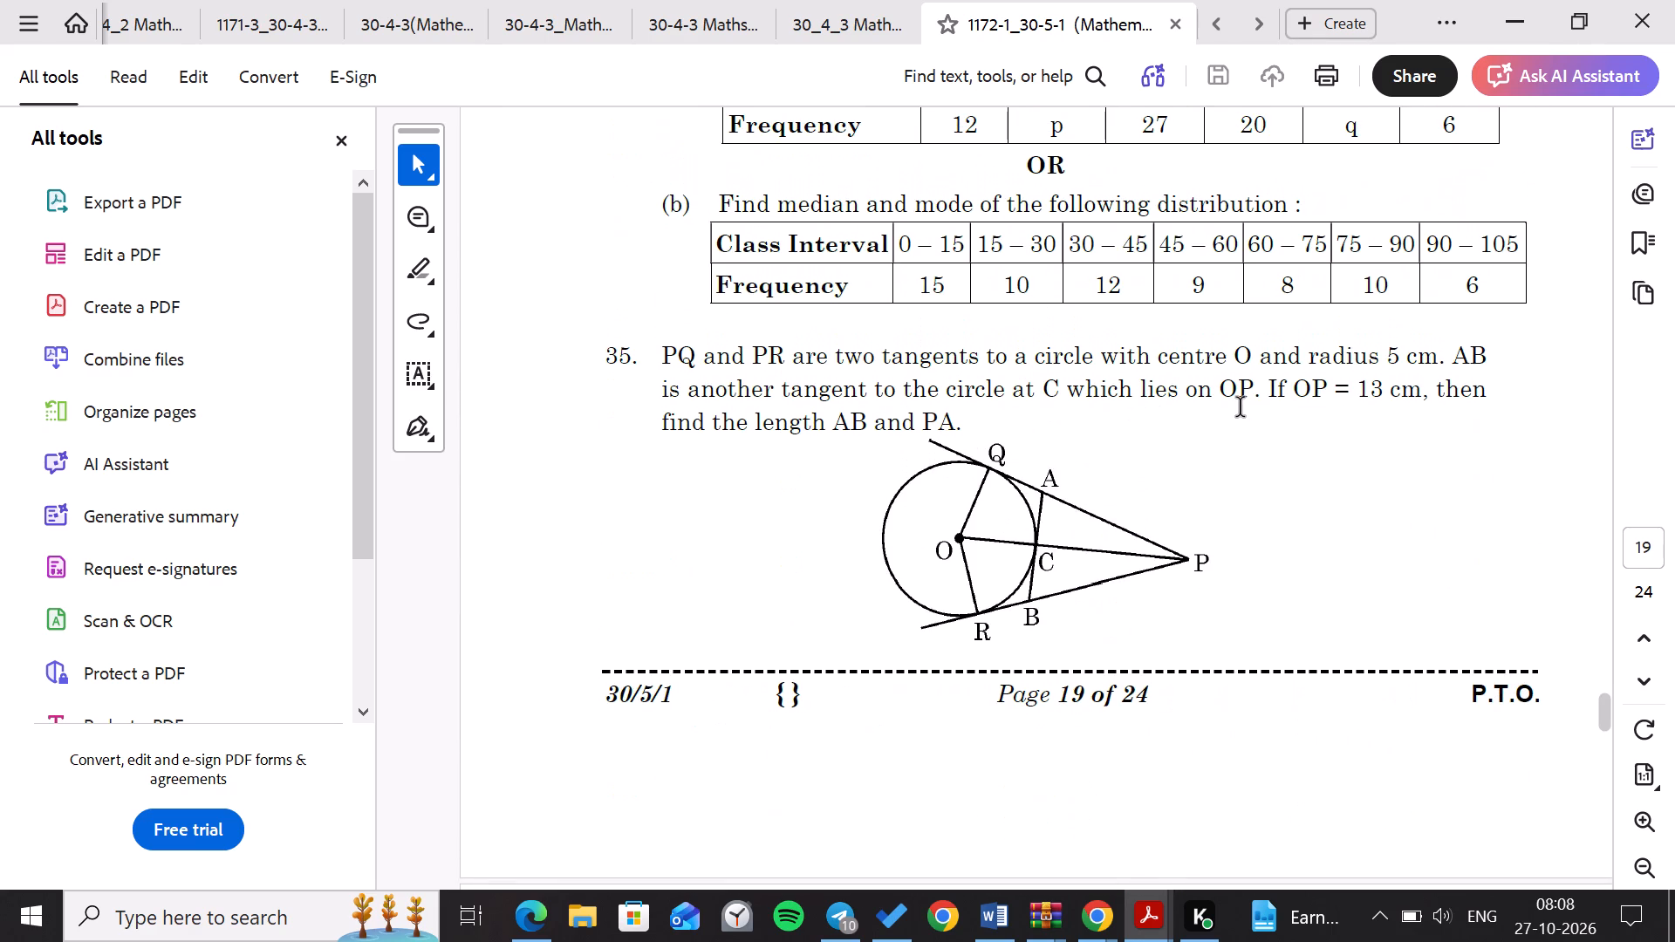
Capture question 35's figure of tangents PQ, PR and AB to the circle with centre O as a screenshot.
key("shift+super+s")
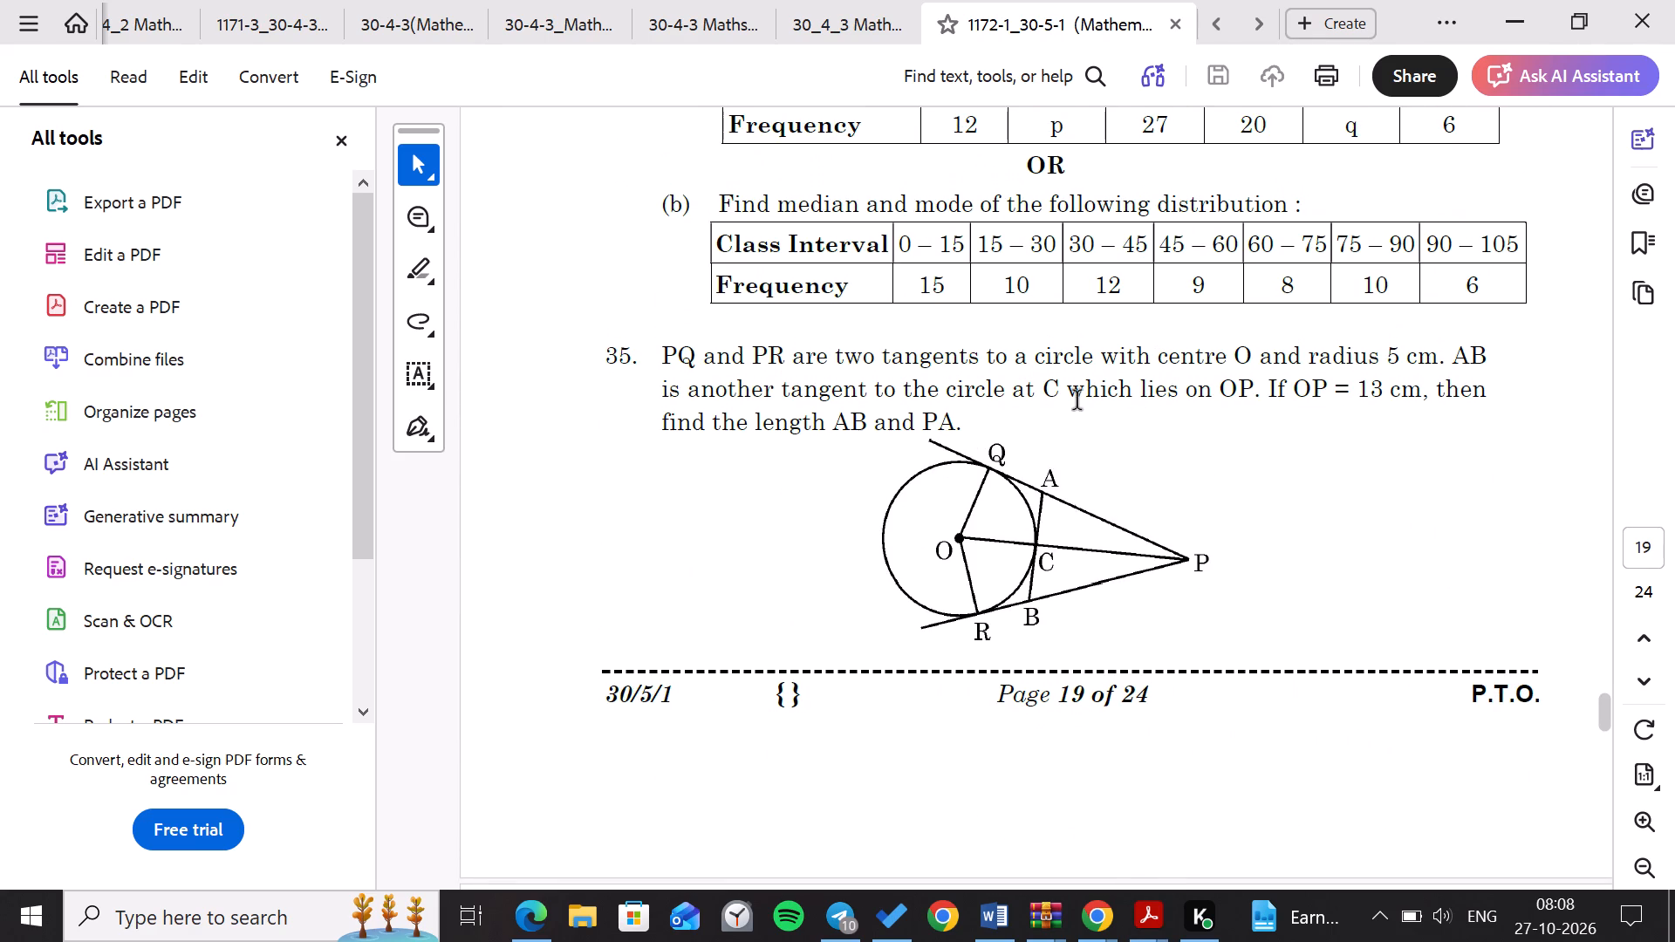
left_click_drag(865, 434, 1219, 627)
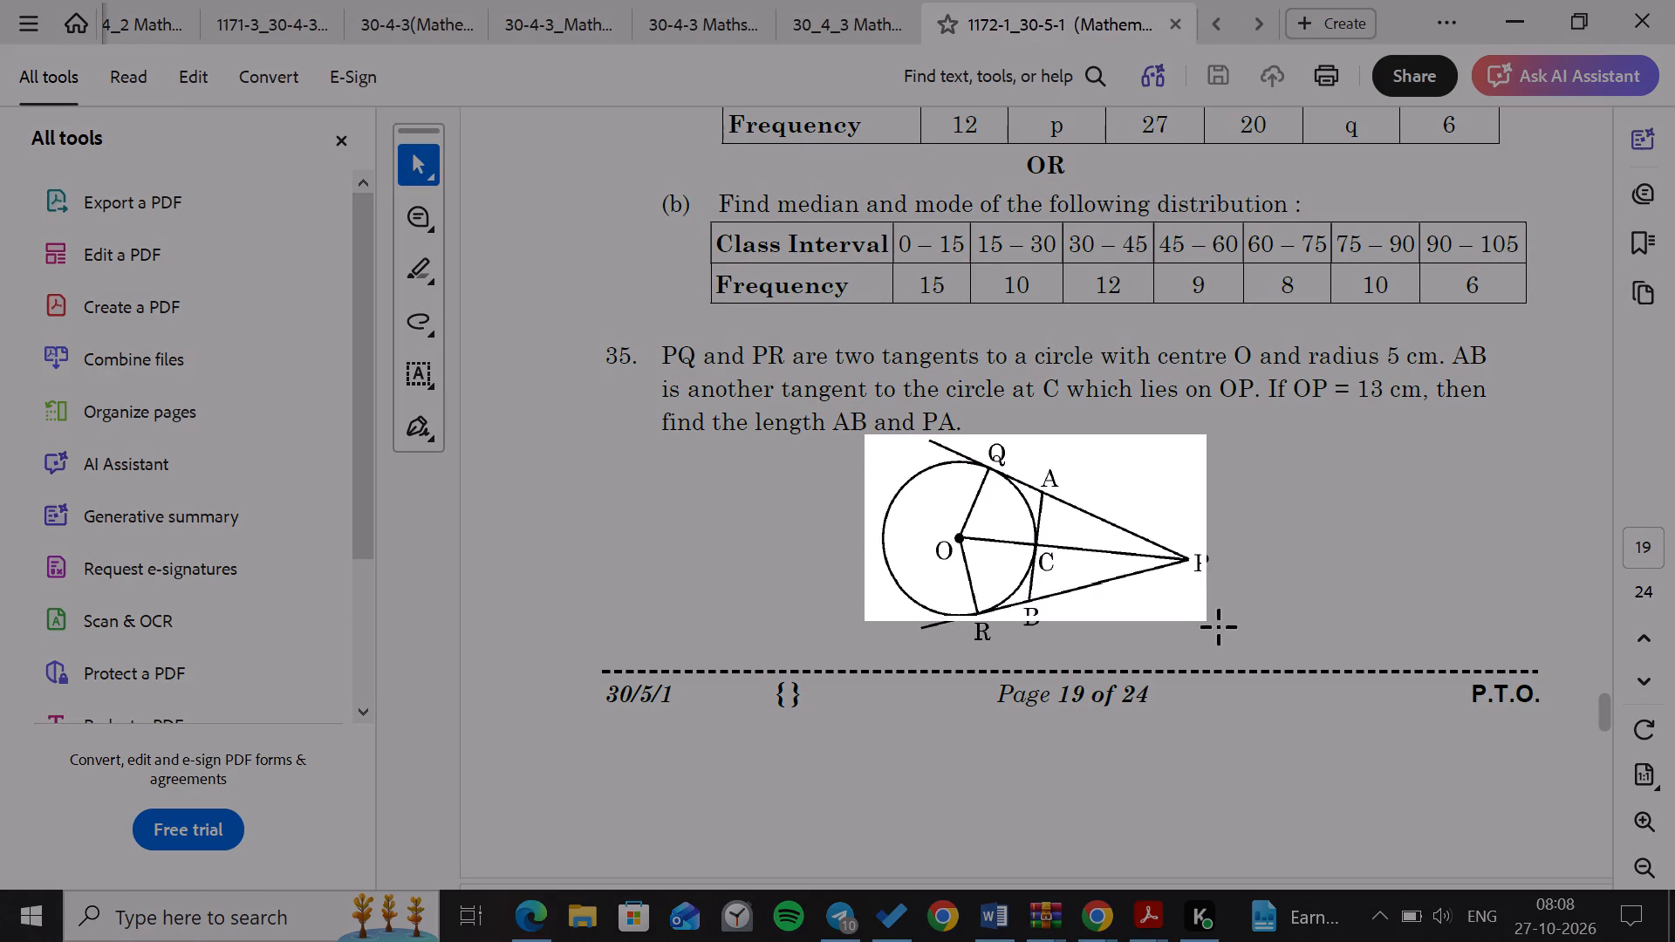
left_click_drag(1219, 627, 1228, 664)
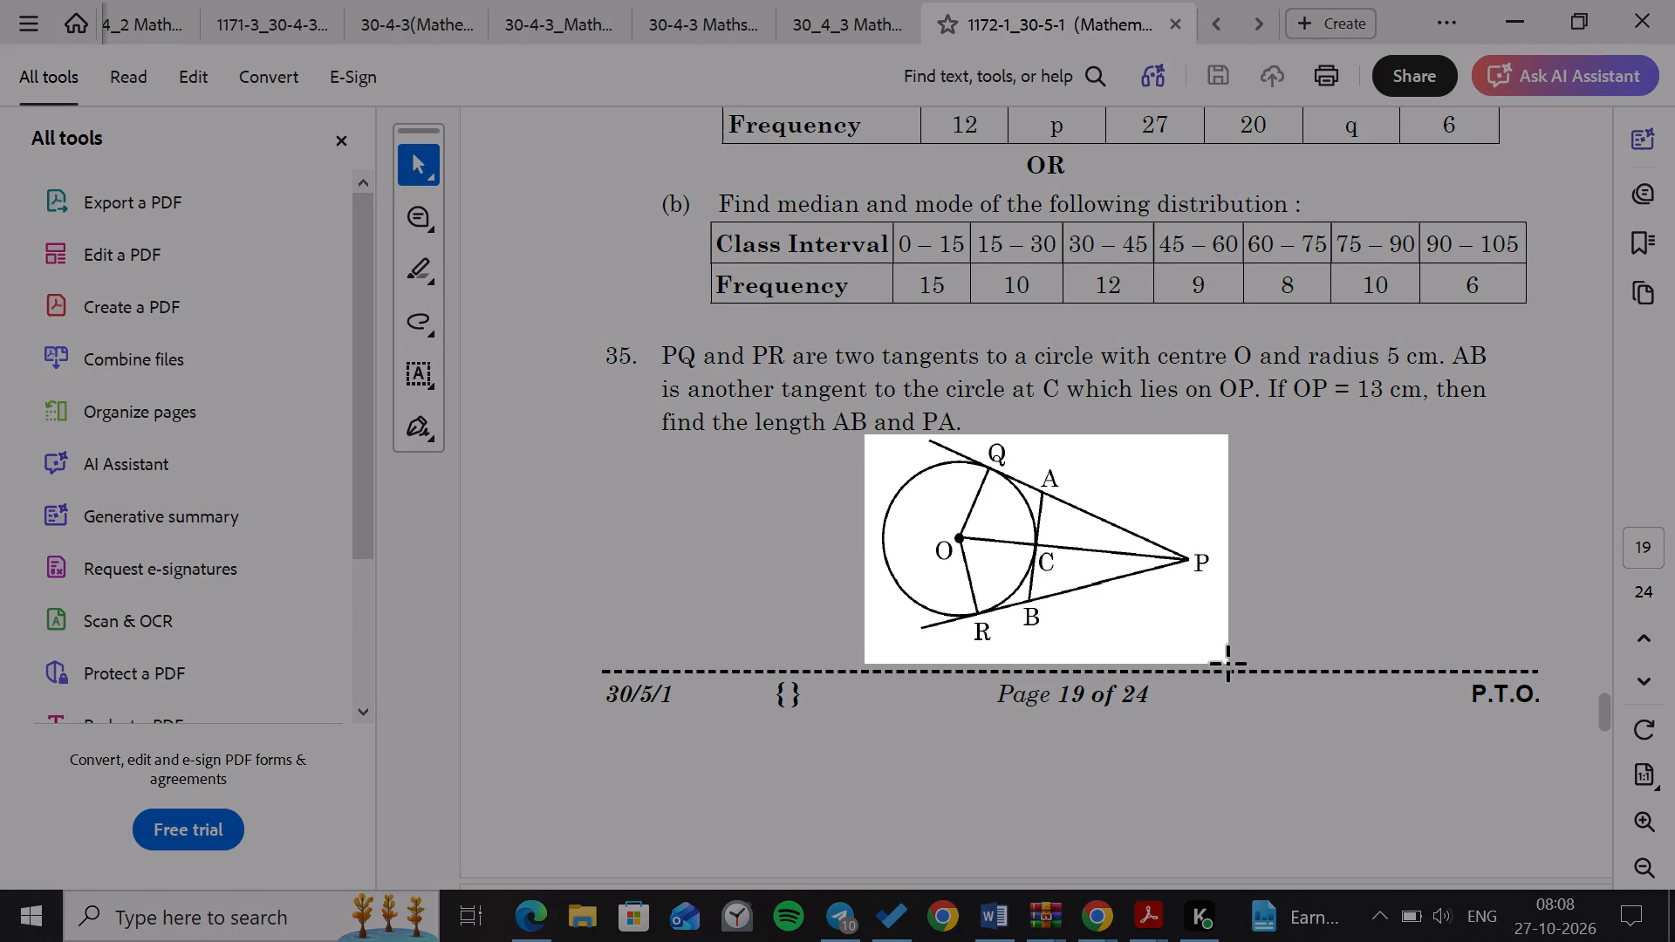
left_click_drag(1228, 664, 1223, 663)
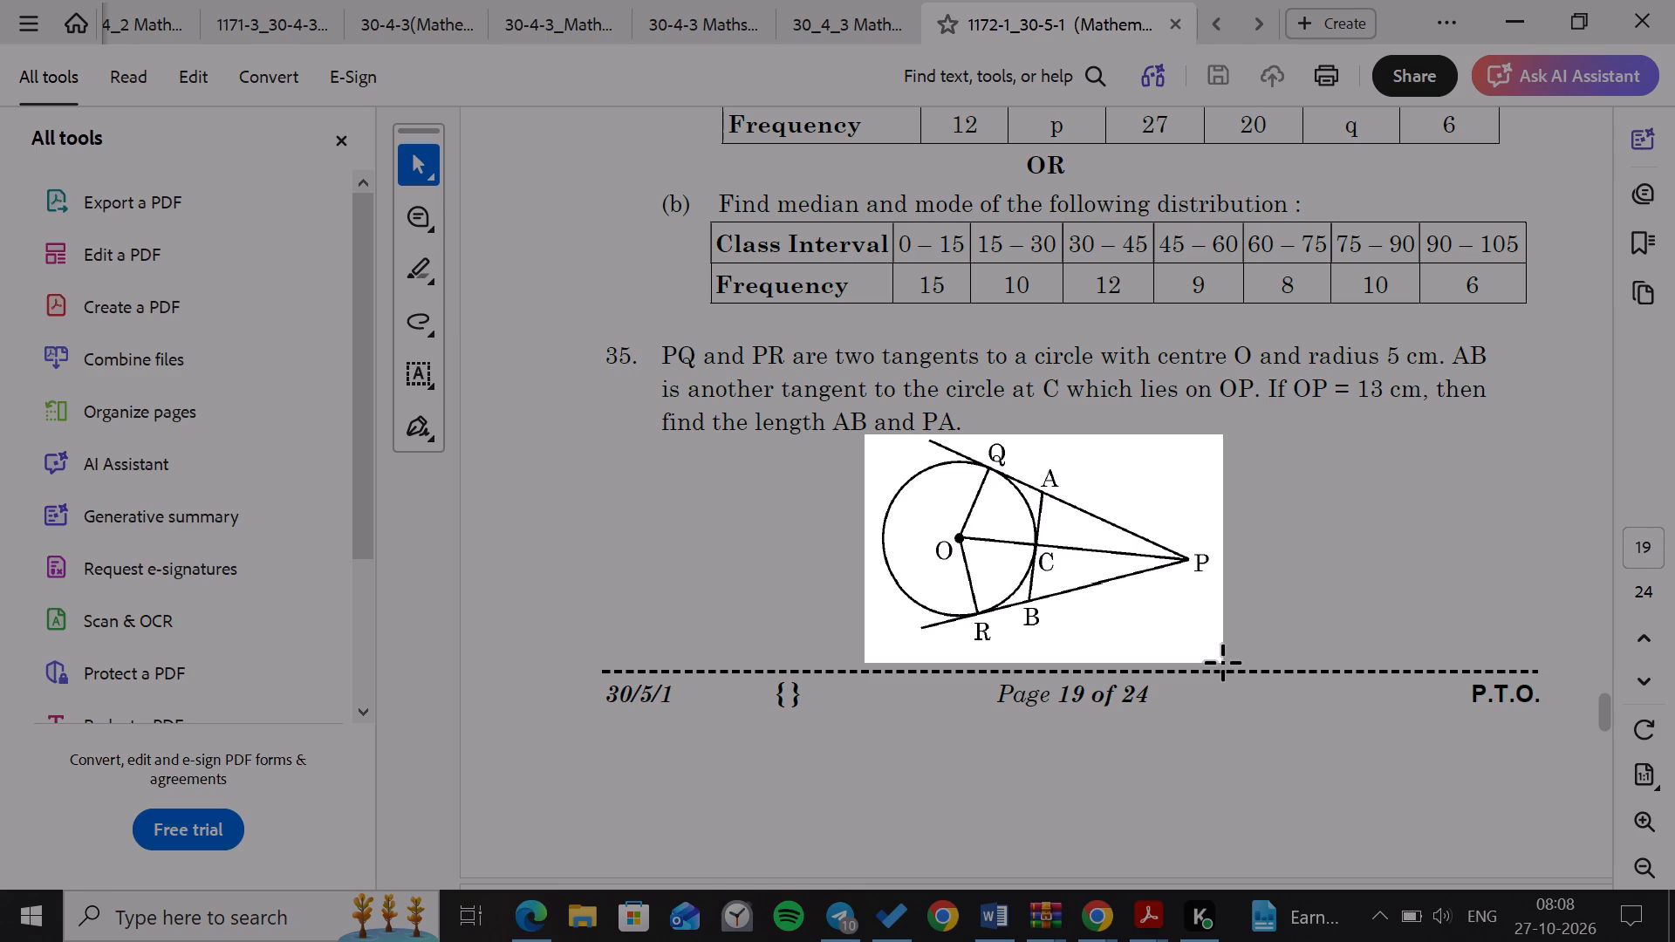
left_click_drag(1223, 663, 1223, 655)
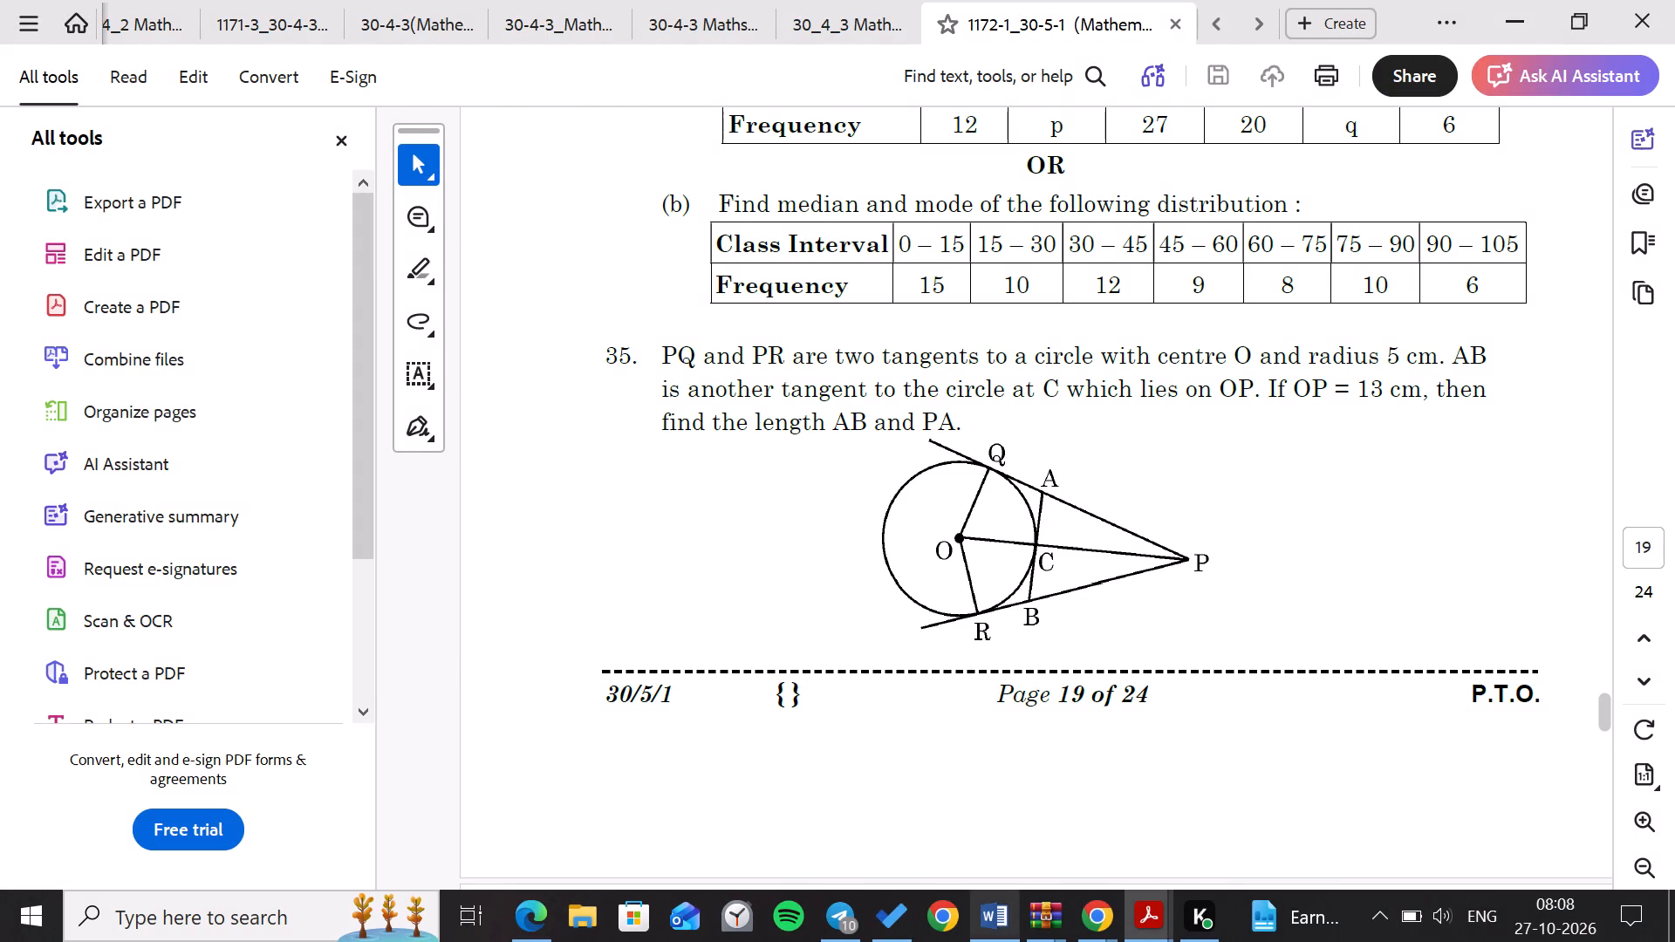
Switch to the Word document and delete the bracketed diagram placeholder at the end of Question 35's text.
left_click(981, 920)
scroll(583, 438, "down", 6)
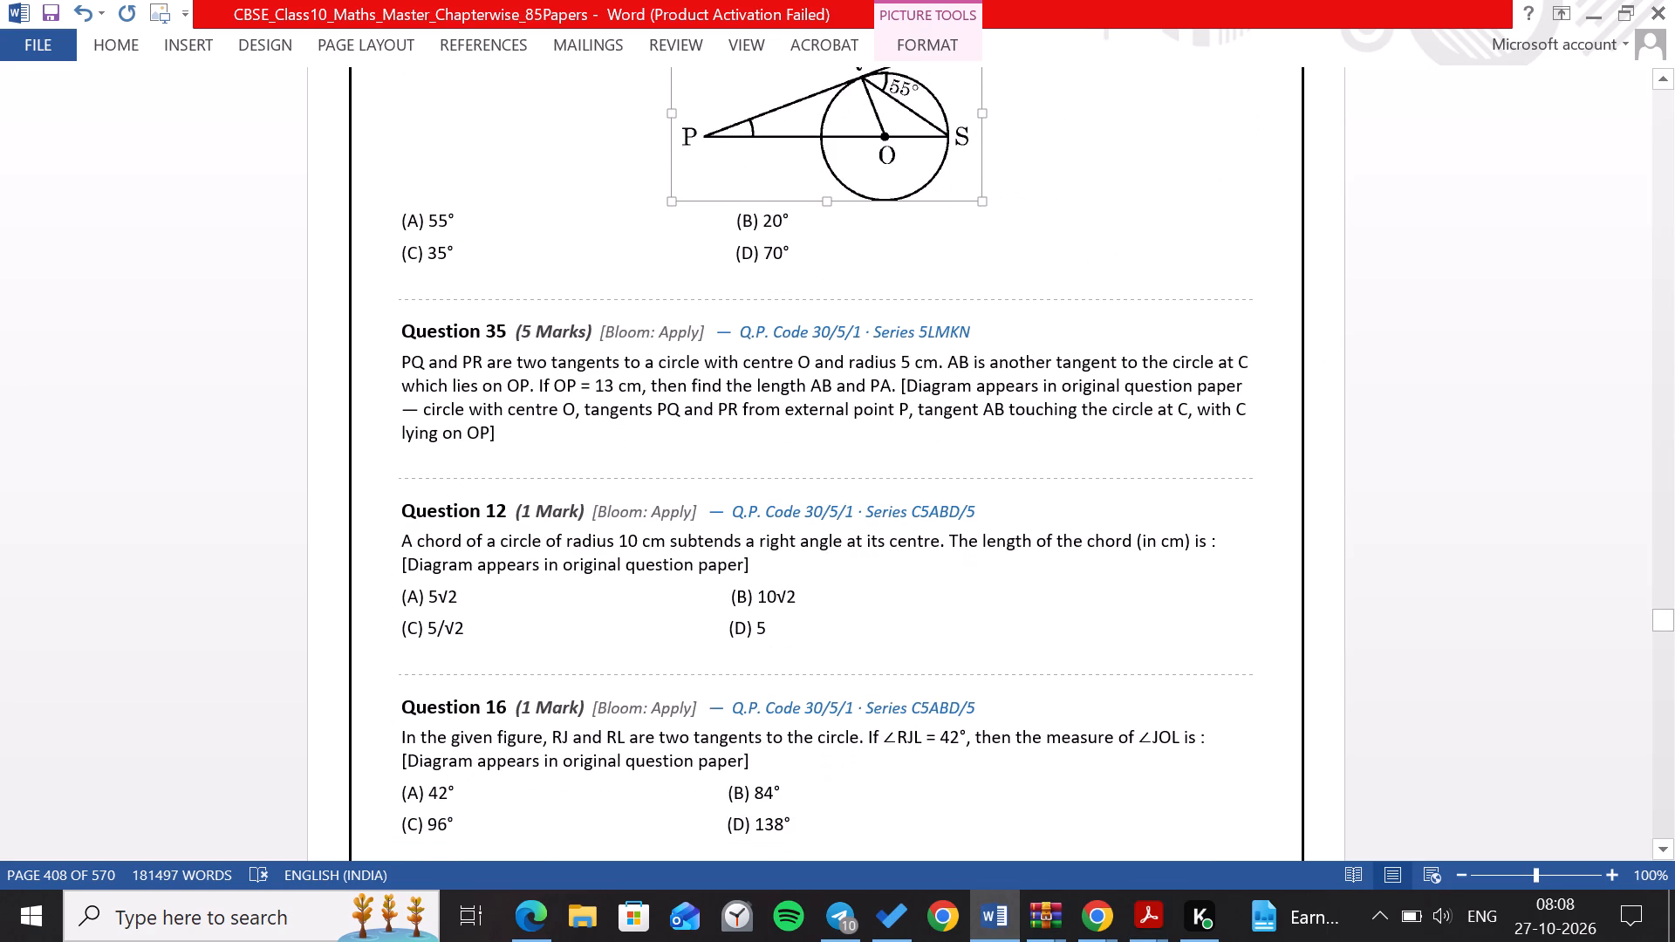
left_click_drag(900, 387, 906, 428)
key("BackSpace")
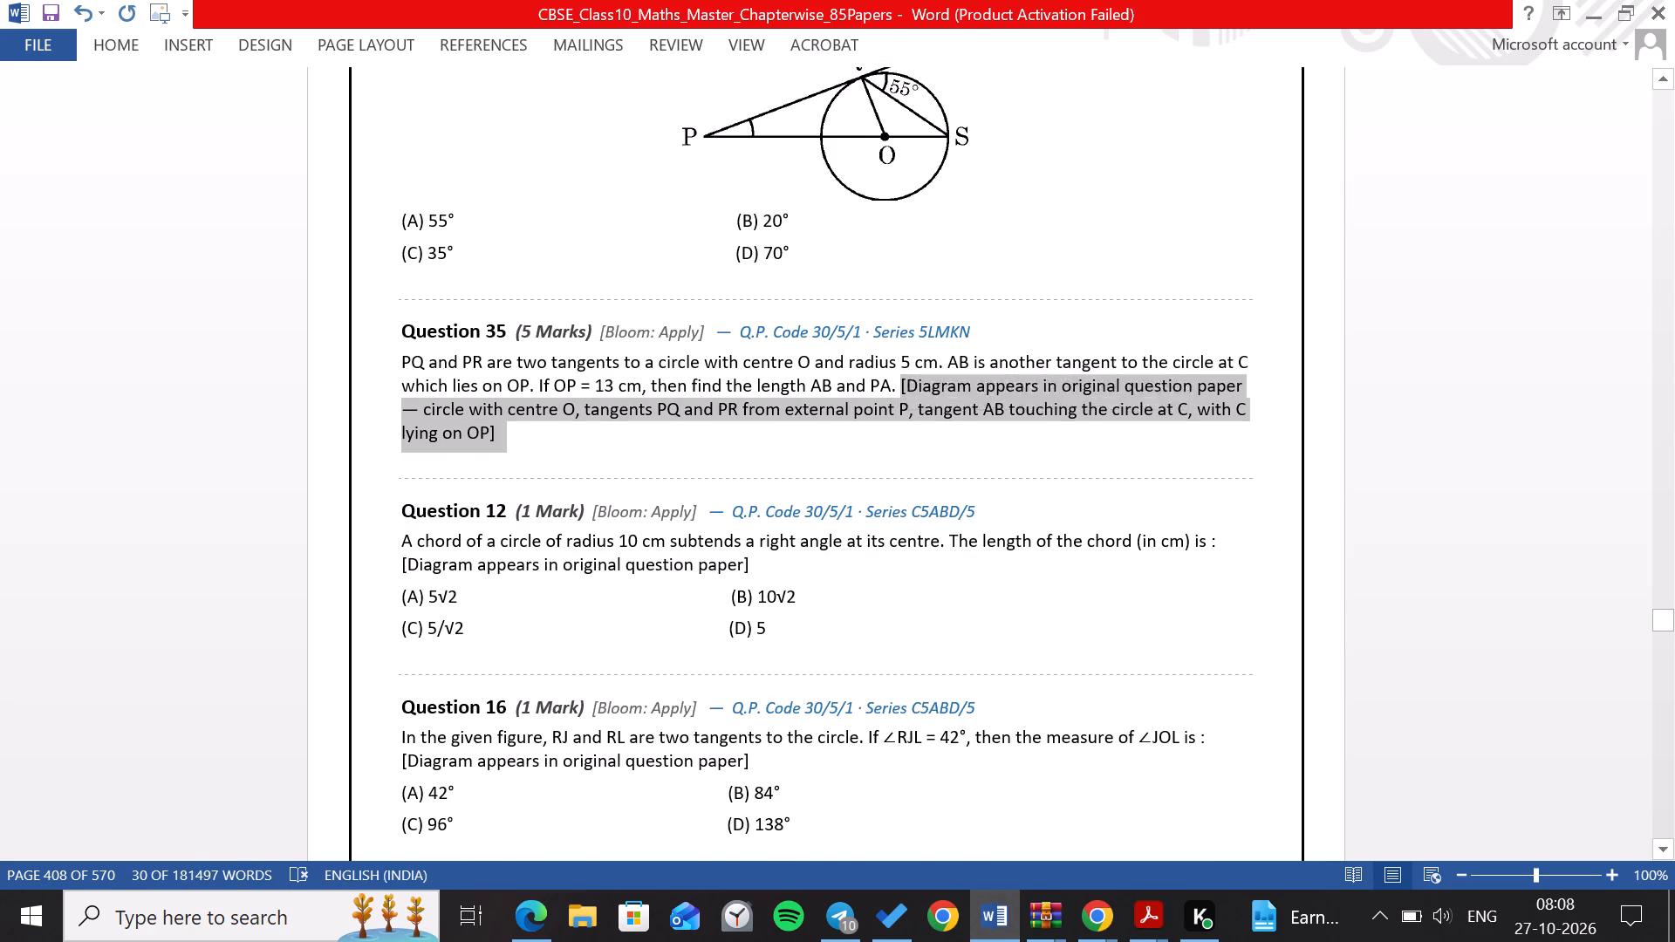
Insert the captured figure of tangents PQ, PR and AB on a new line below Question 35's text and centre it.
key("Return")
key("ctrl+v")
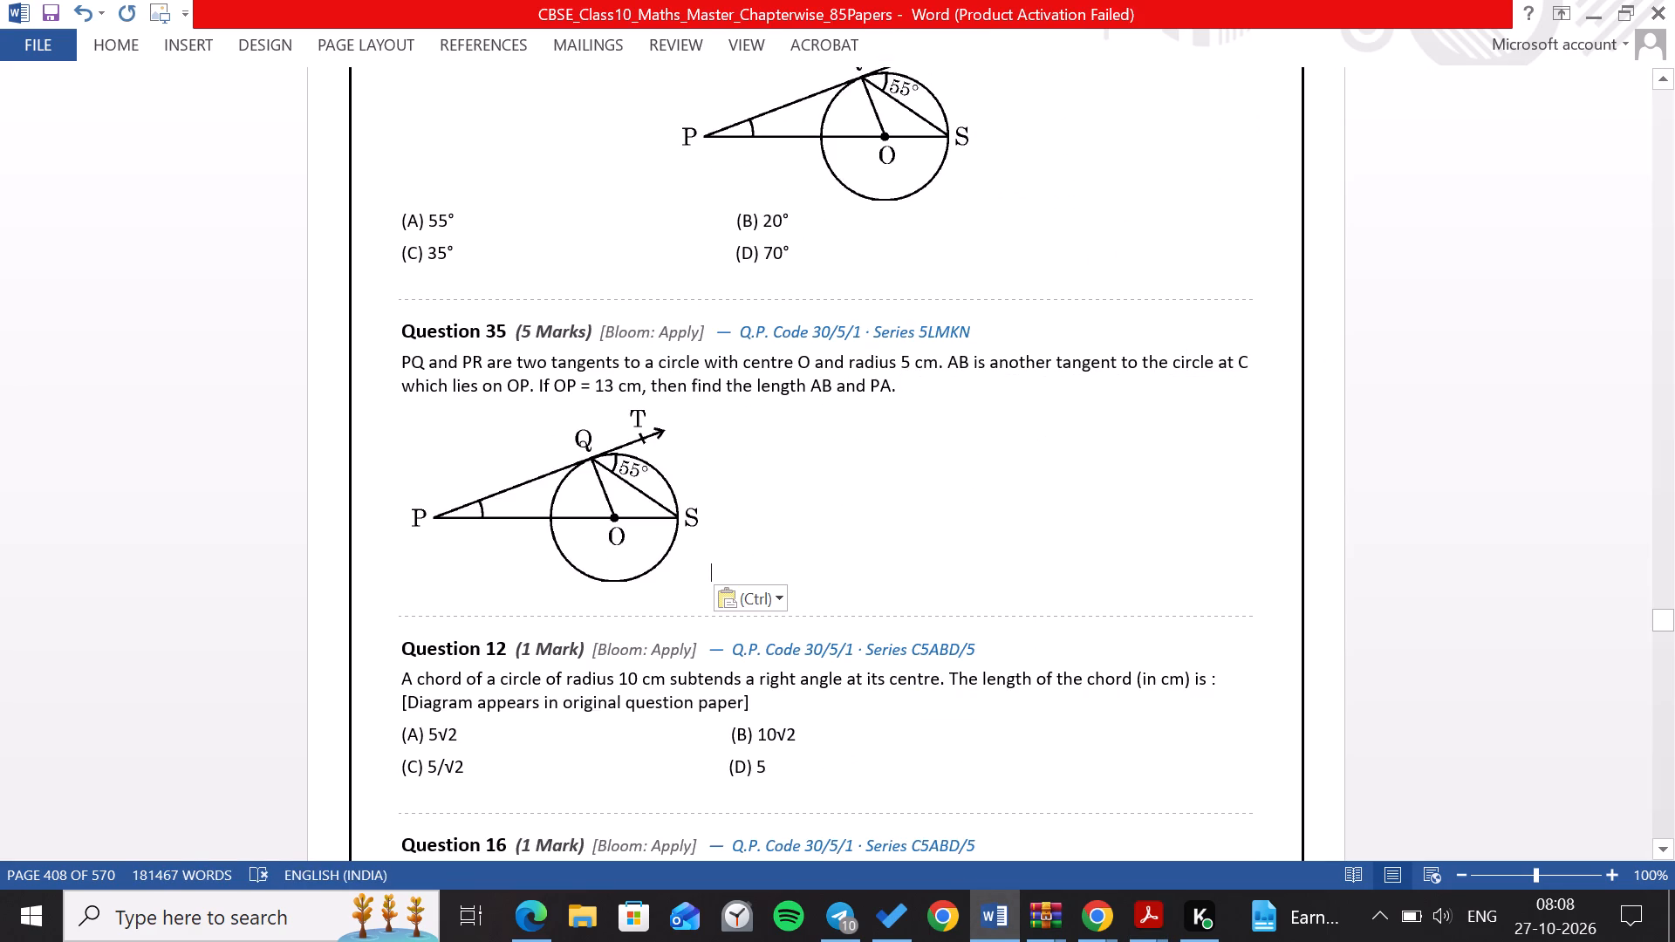
left_click(627, 511)
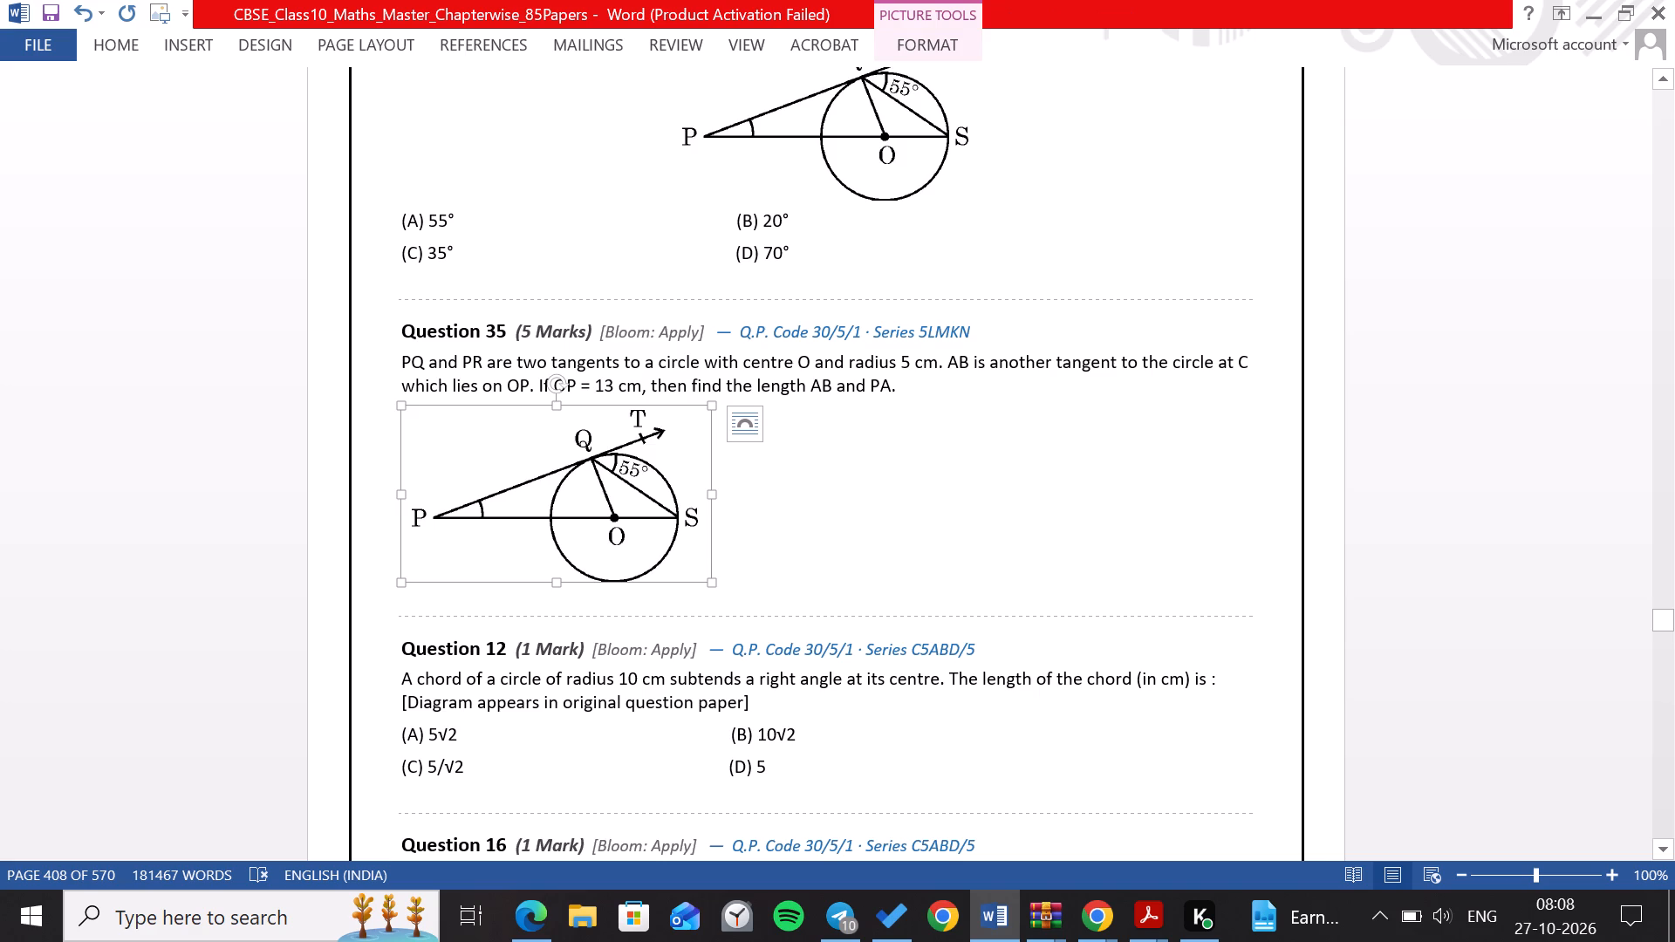
key("BackSpace")
key("ctrl+v")
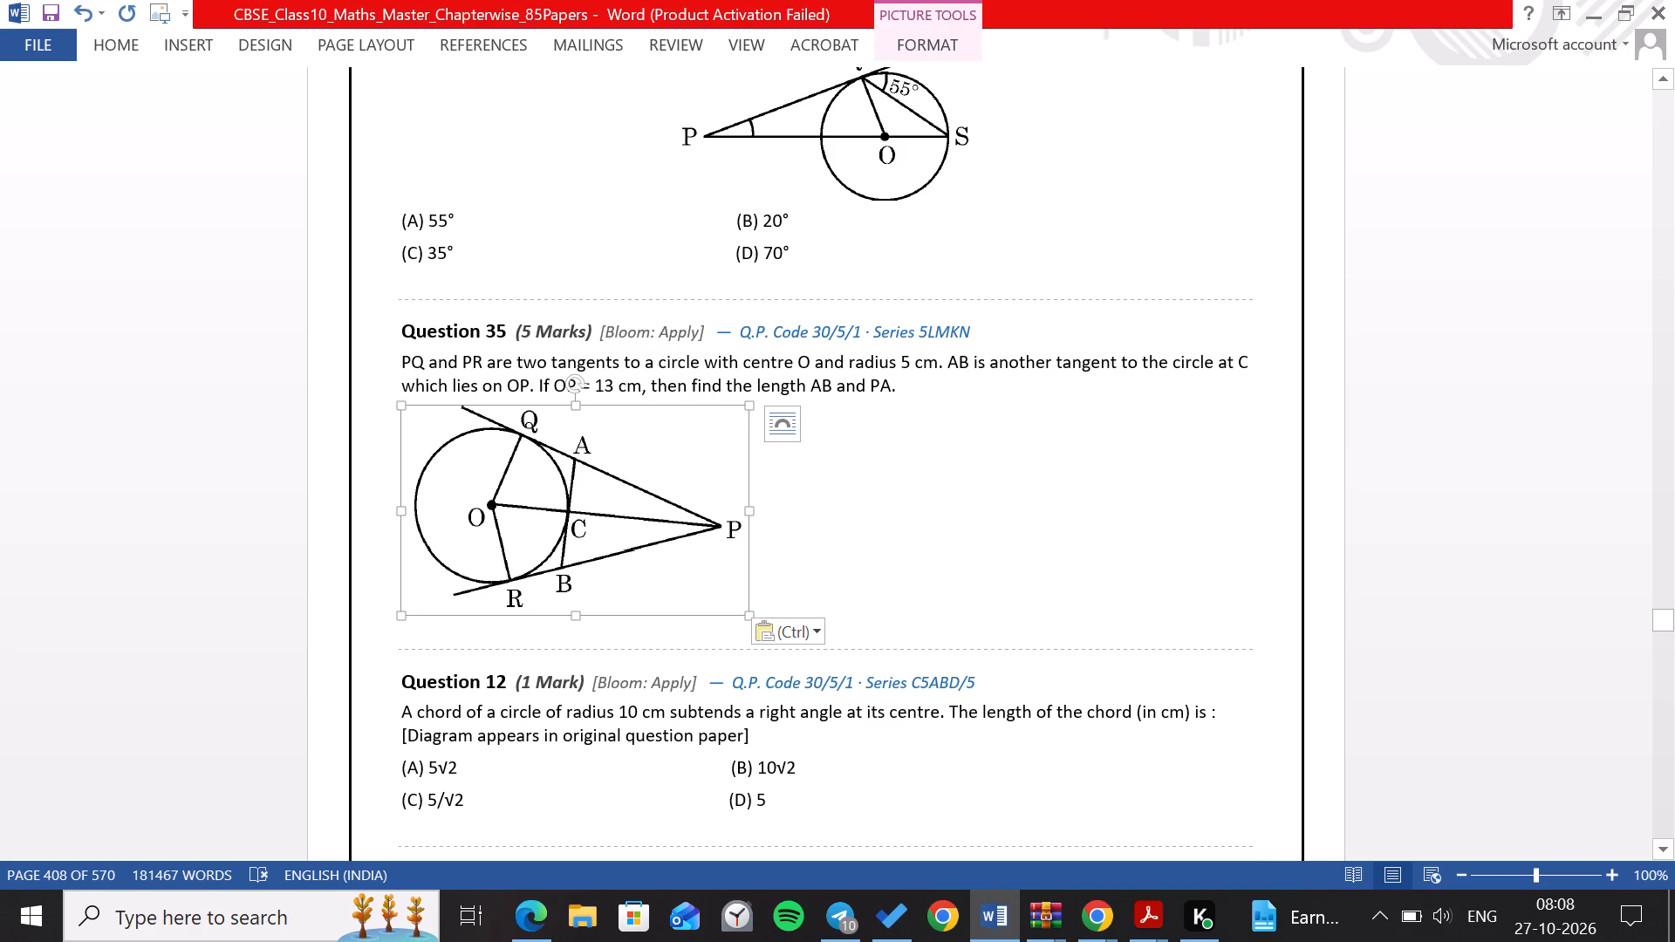
left_click(109, 35)
left_click(521, 119)
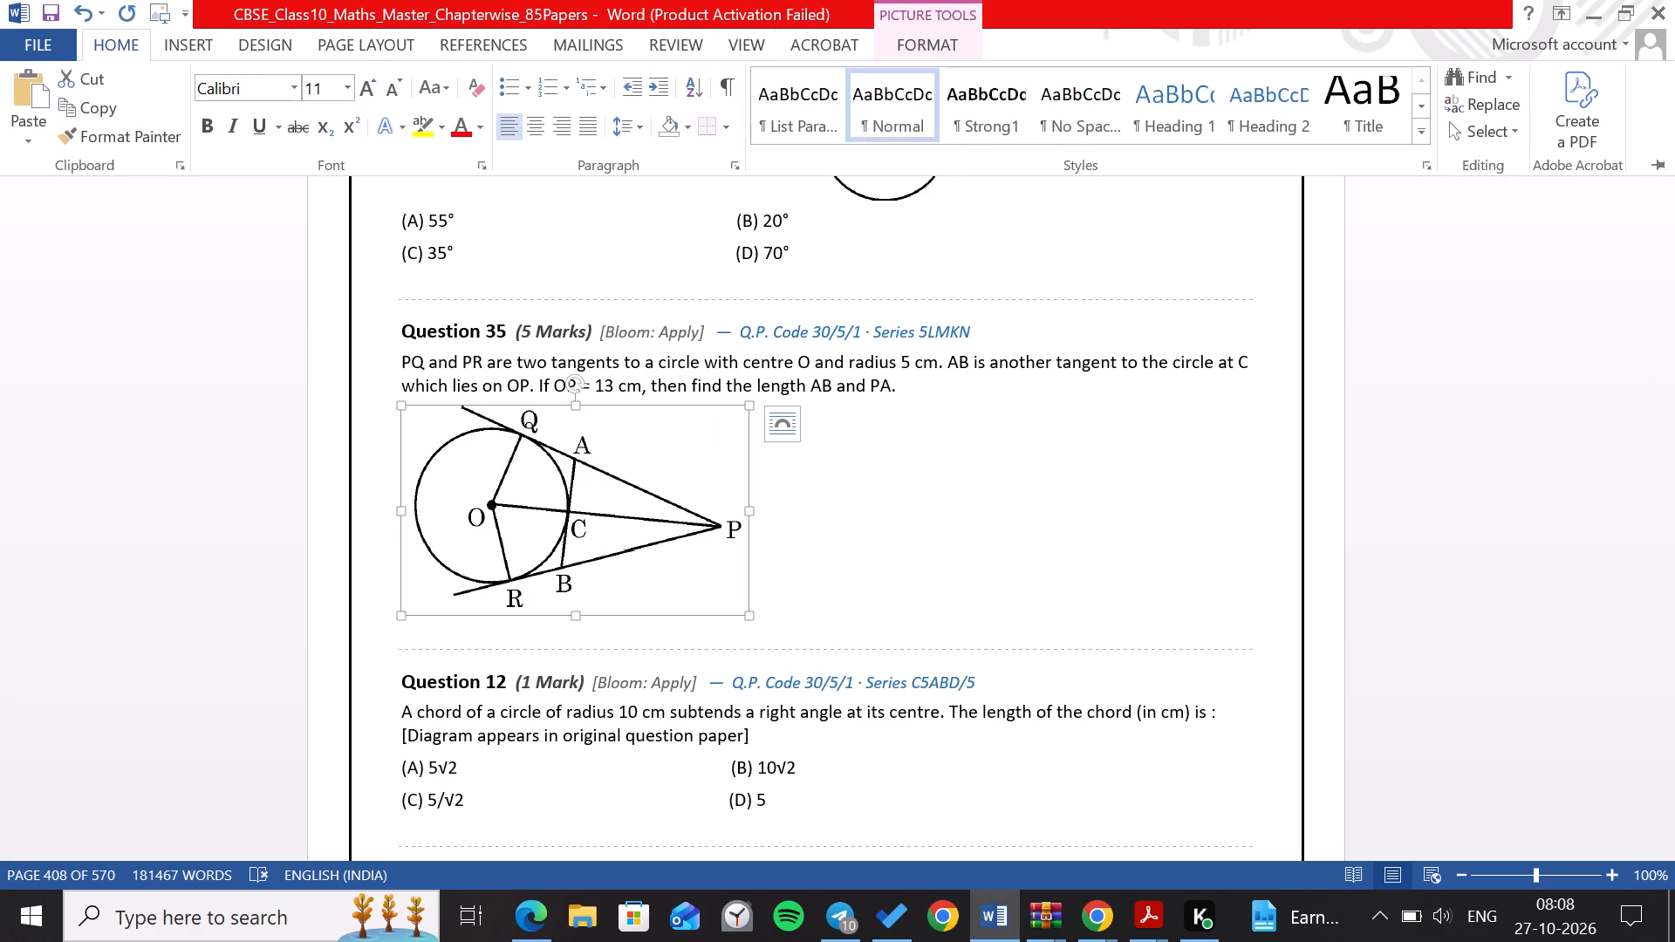
left_click(526, 124)
Review the figure placed in Question 35 and check which paper series the following diagram placeholders belong to.
scroll(639, 242, "down", 6)
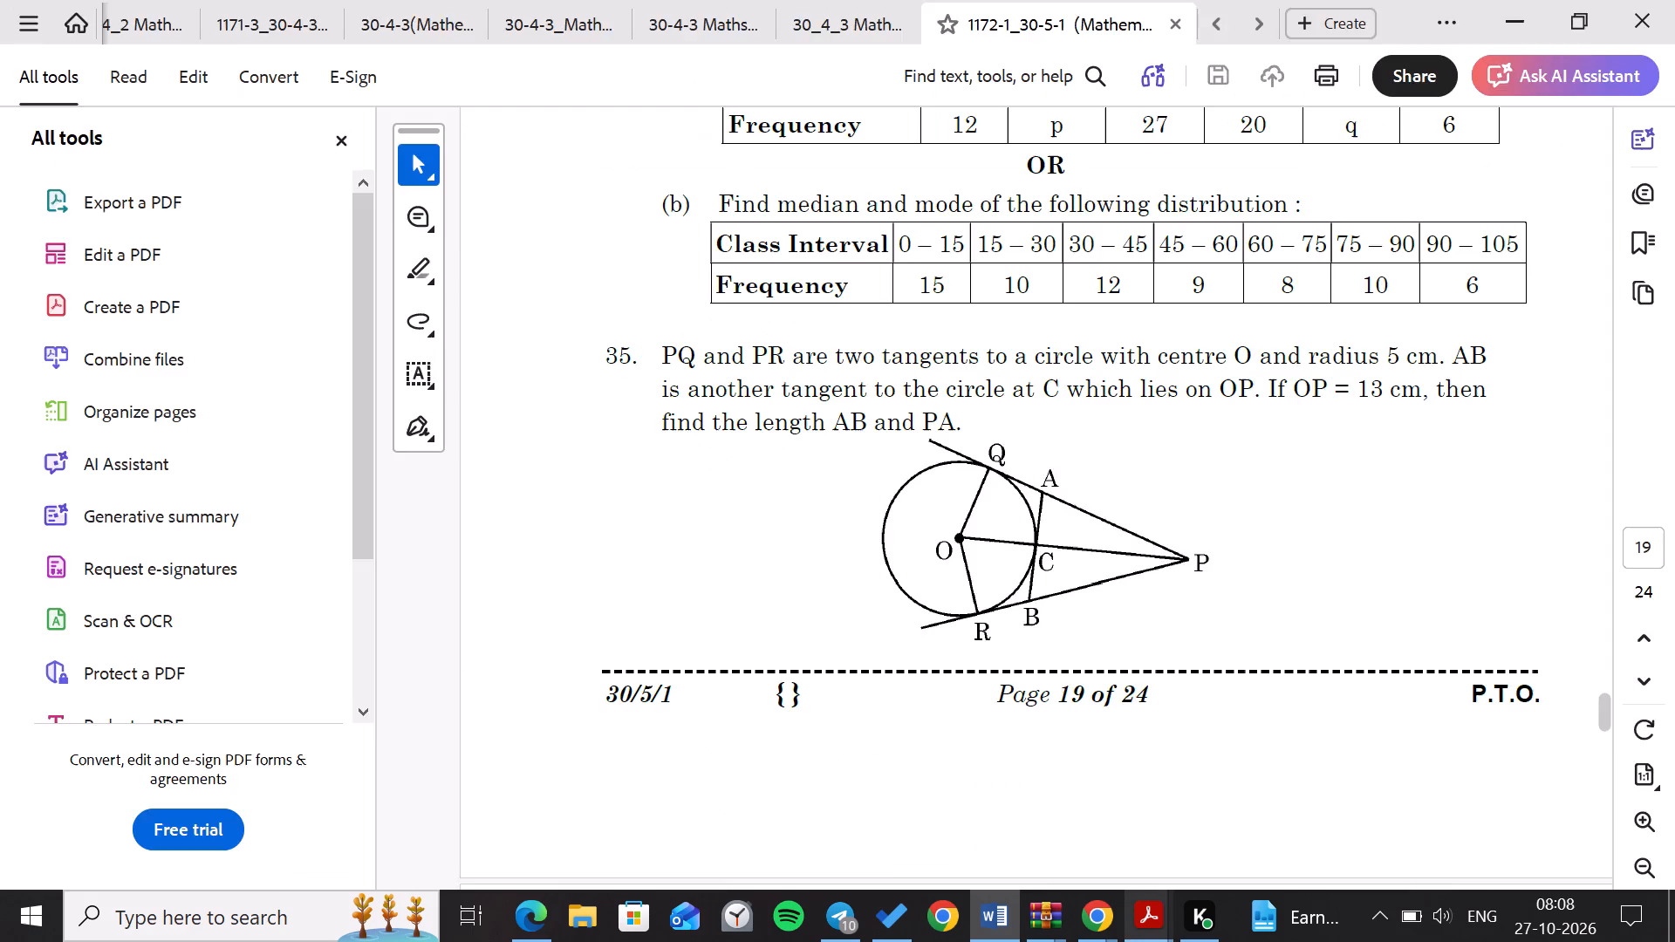
left_click(1133, 876)
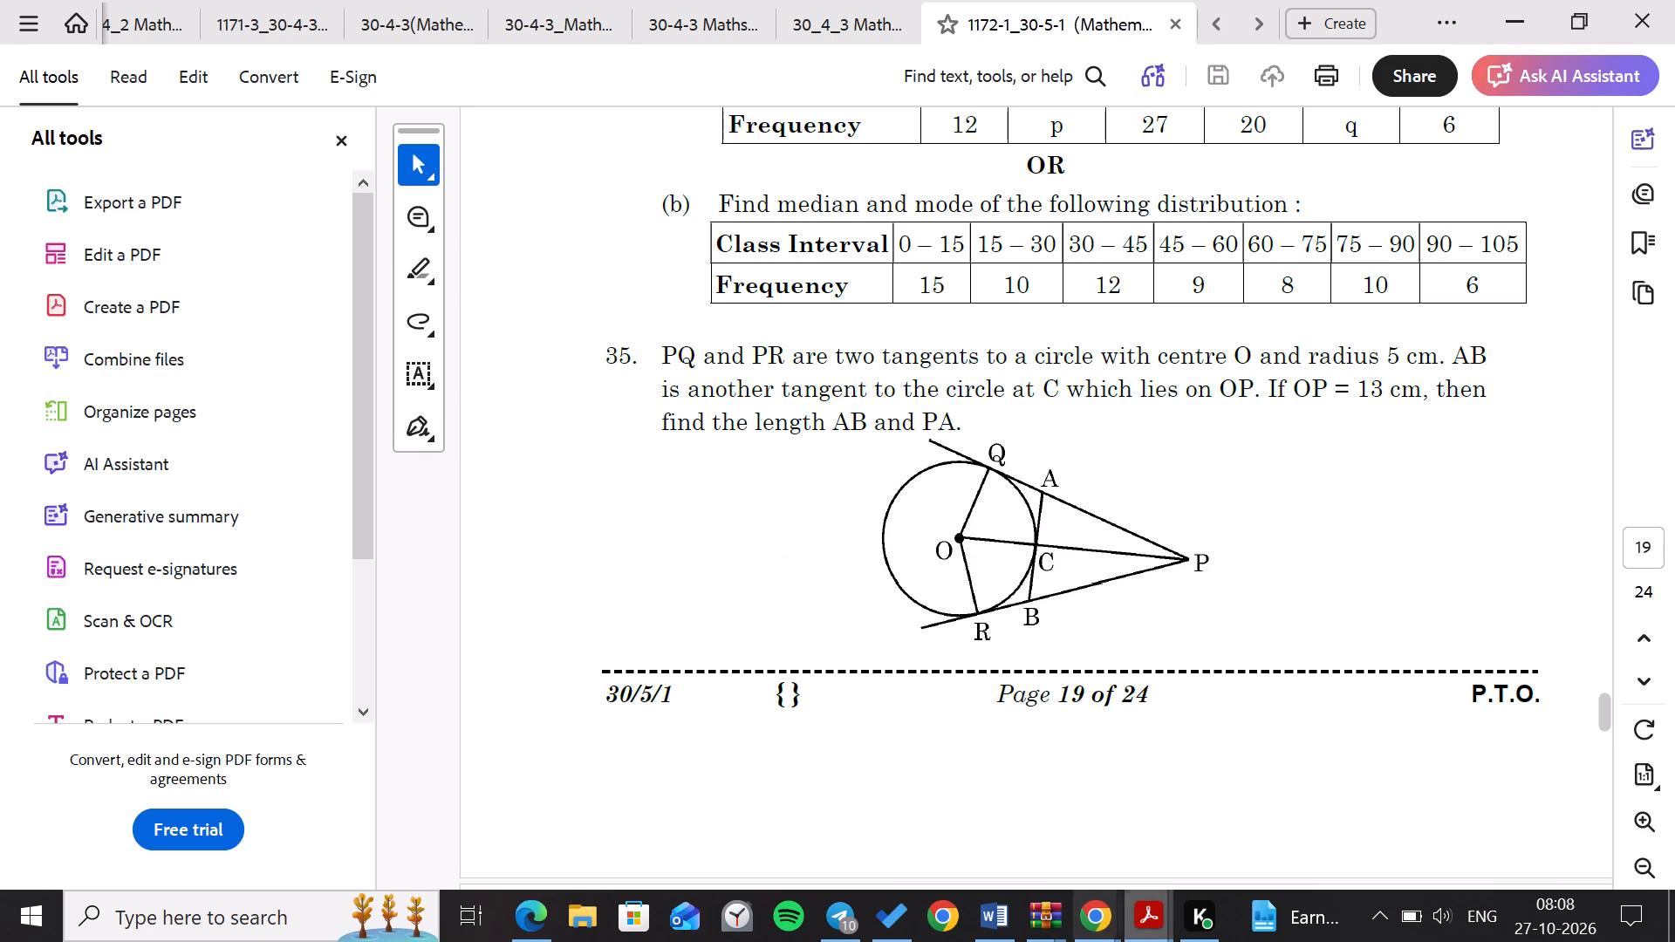
left_click(992, 919)
scroll(893, 531, "down", 6)
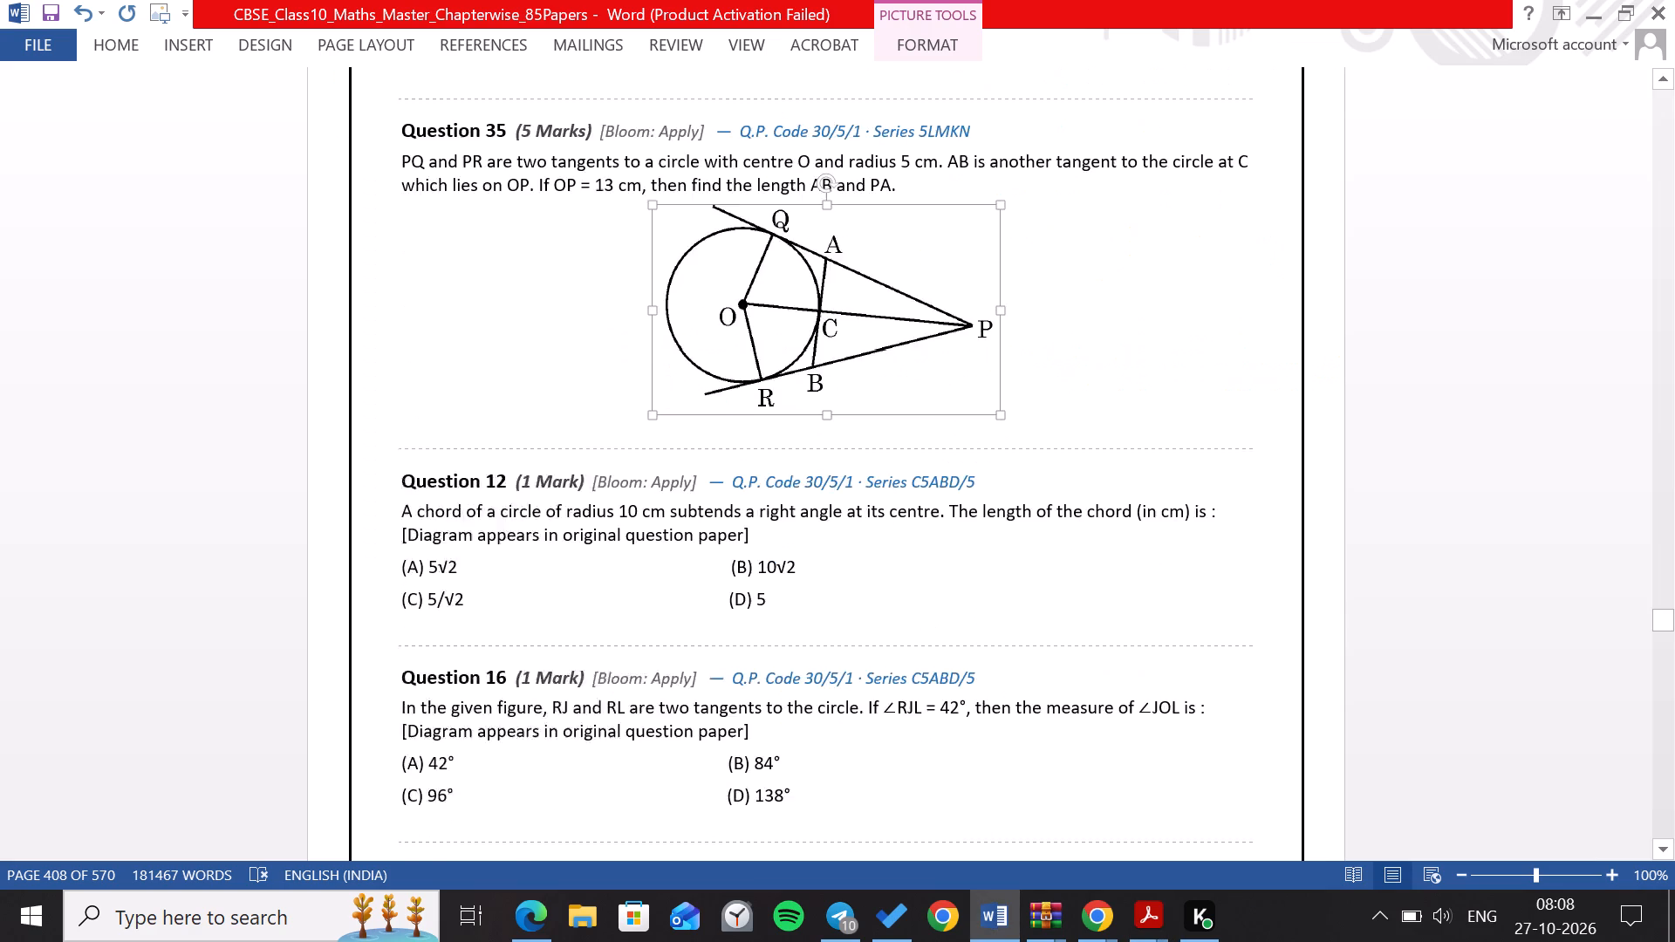
scroll(891, 531, "down", 8)
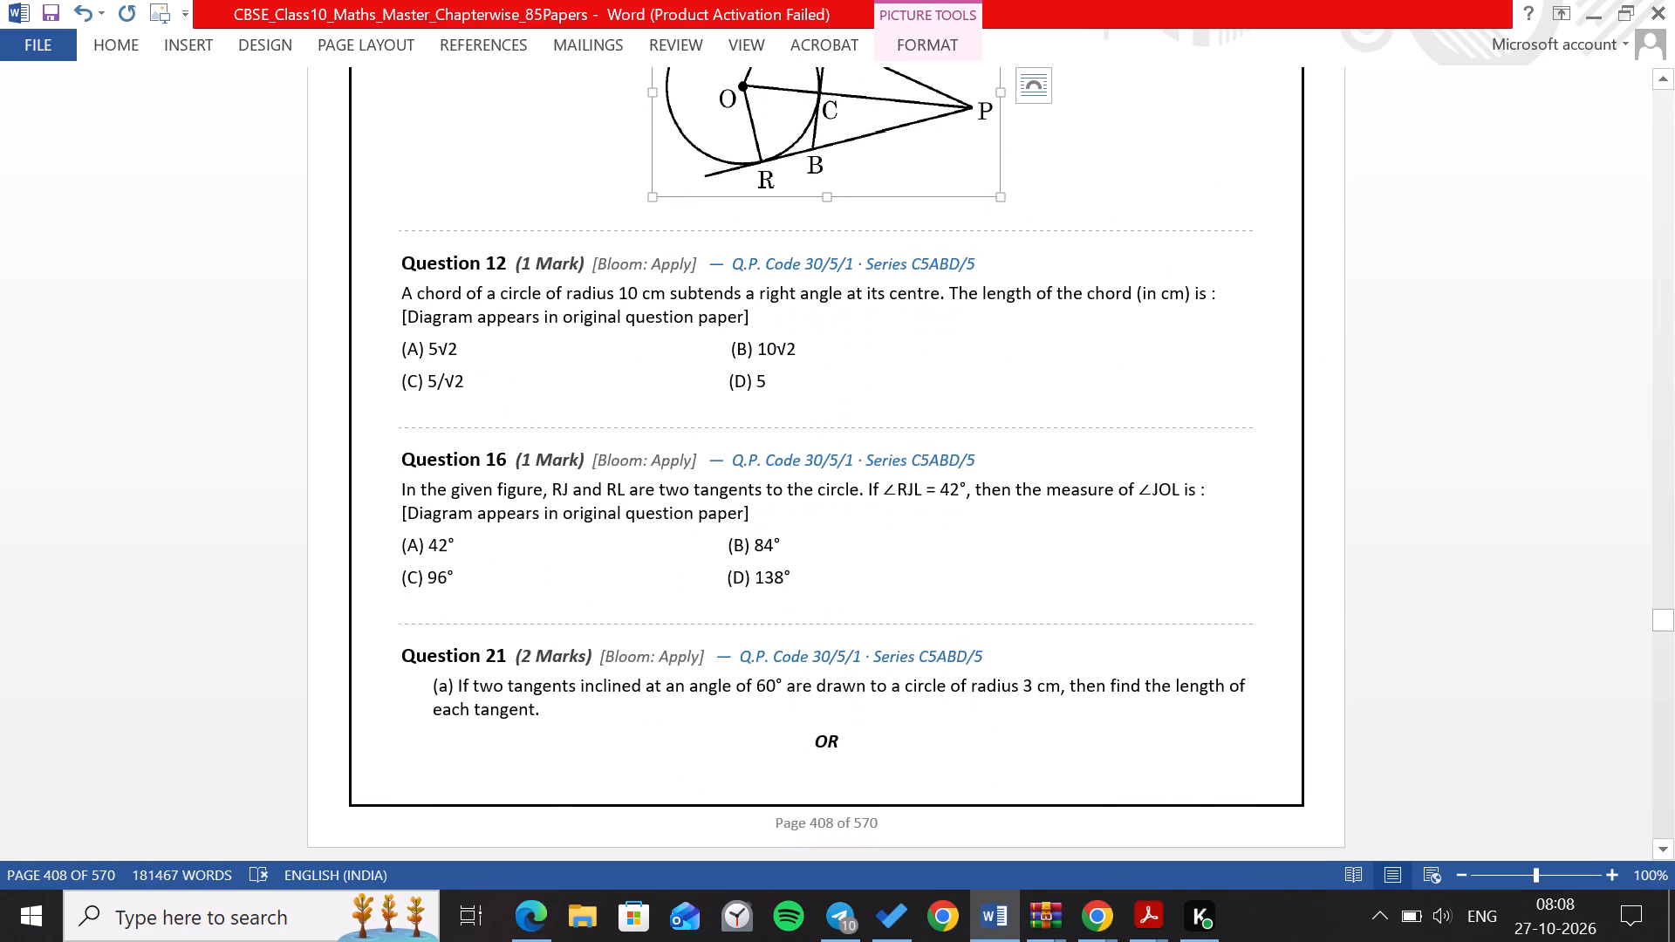
Close Acrobat together with all its open question paper PDFs.
left_click(1149, 831)
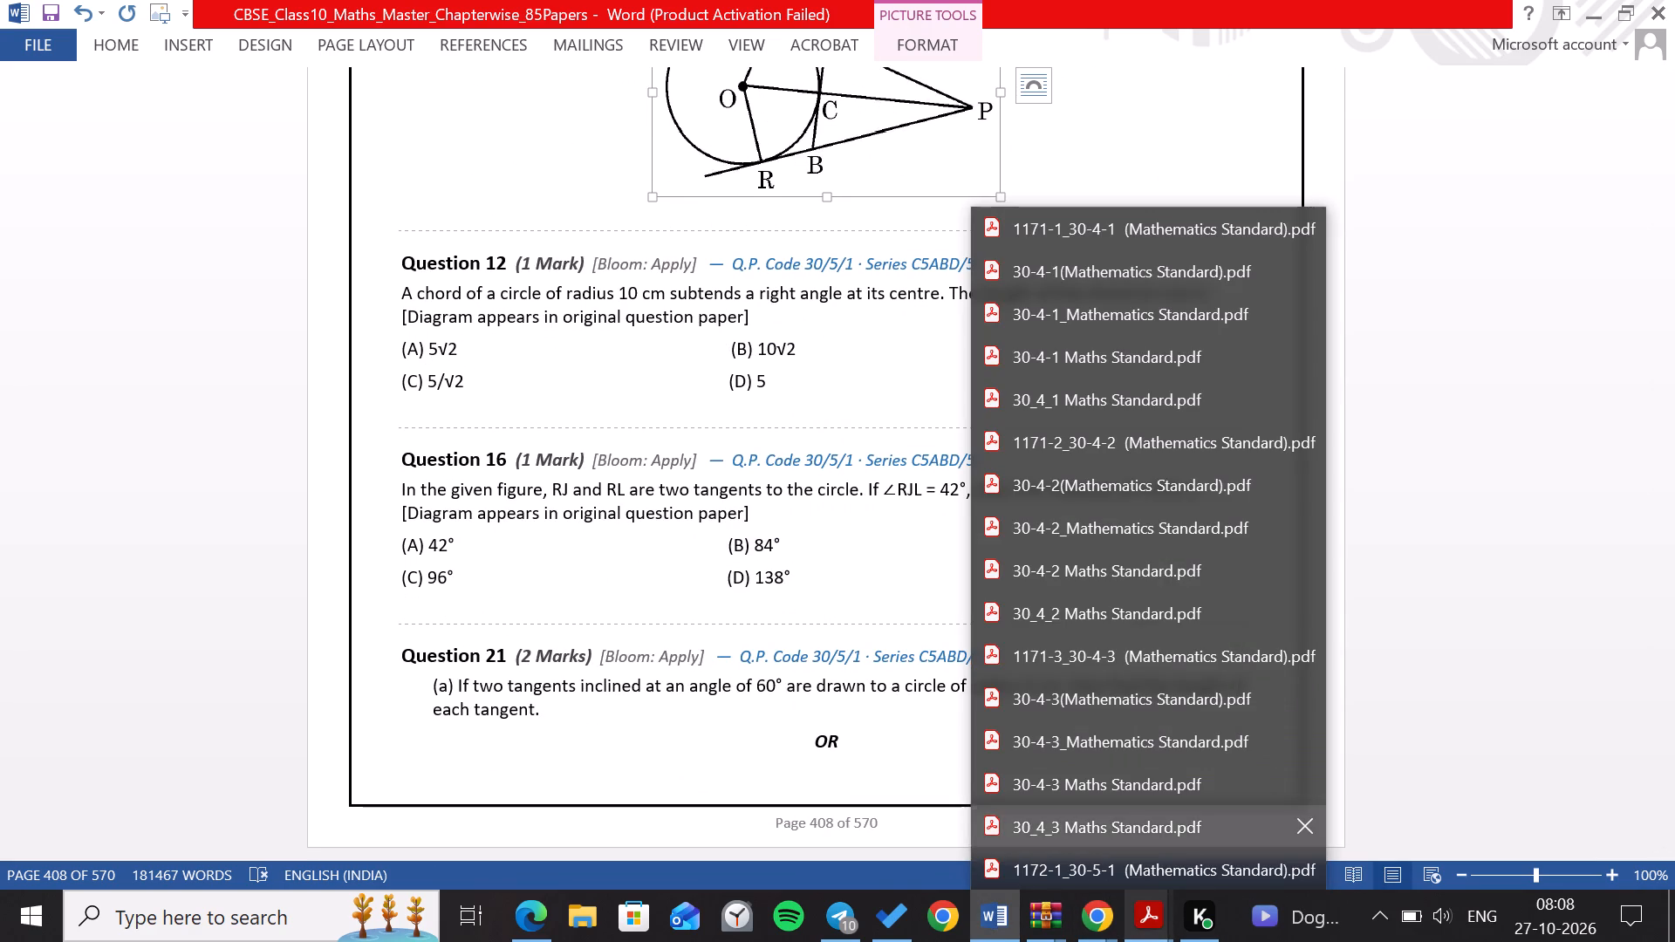
left_click_drag(1674, 0, 1674, 16)
left_click(681, 502)
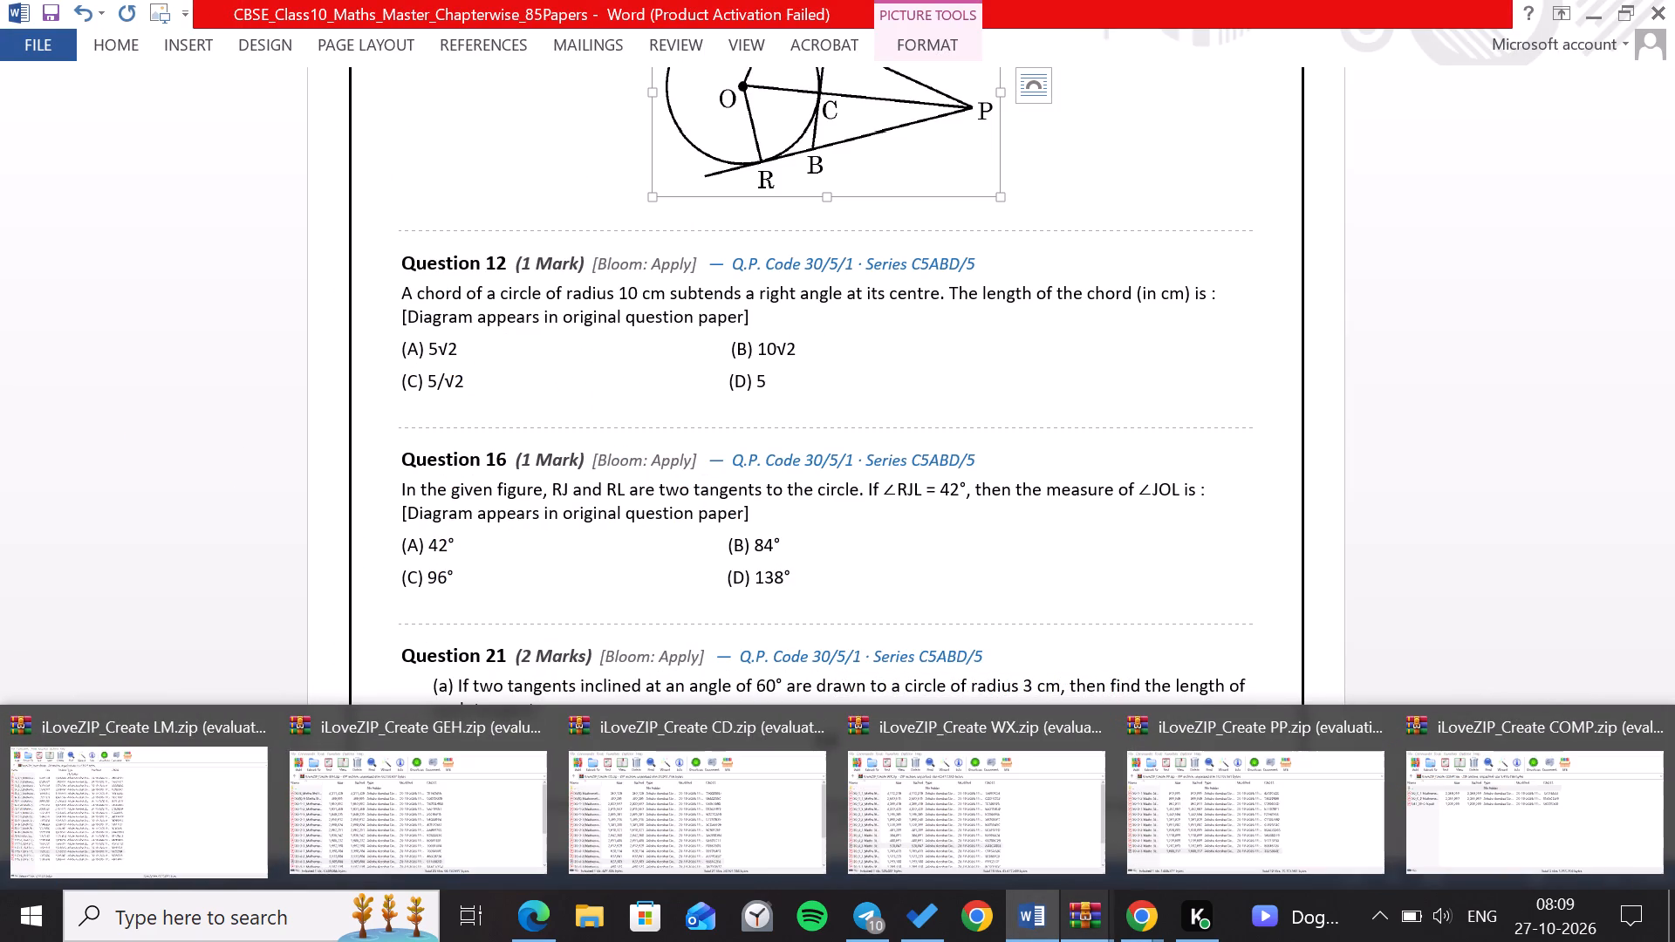
Open the first 30-5-1 Mathematics question paper PDF (498,173 bytes) from the iLoveZIP_Create CD archive.
left_click(622, 827)
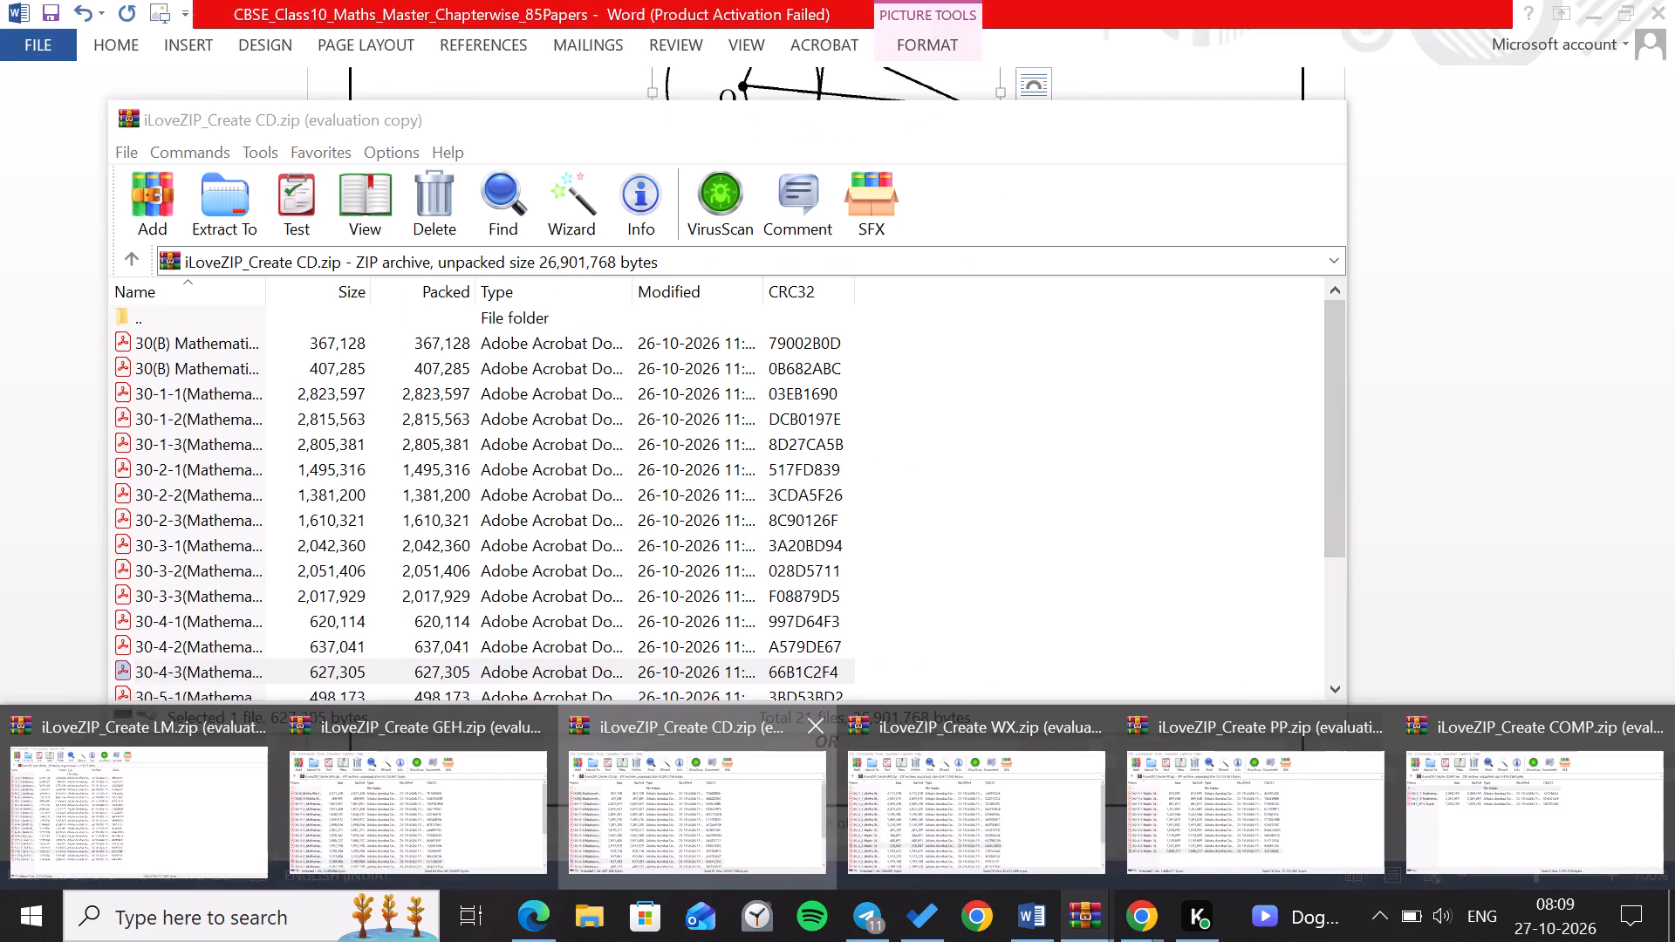
scroll(236, 656, "down", 7)
scroll(220, 541, "down", 6)
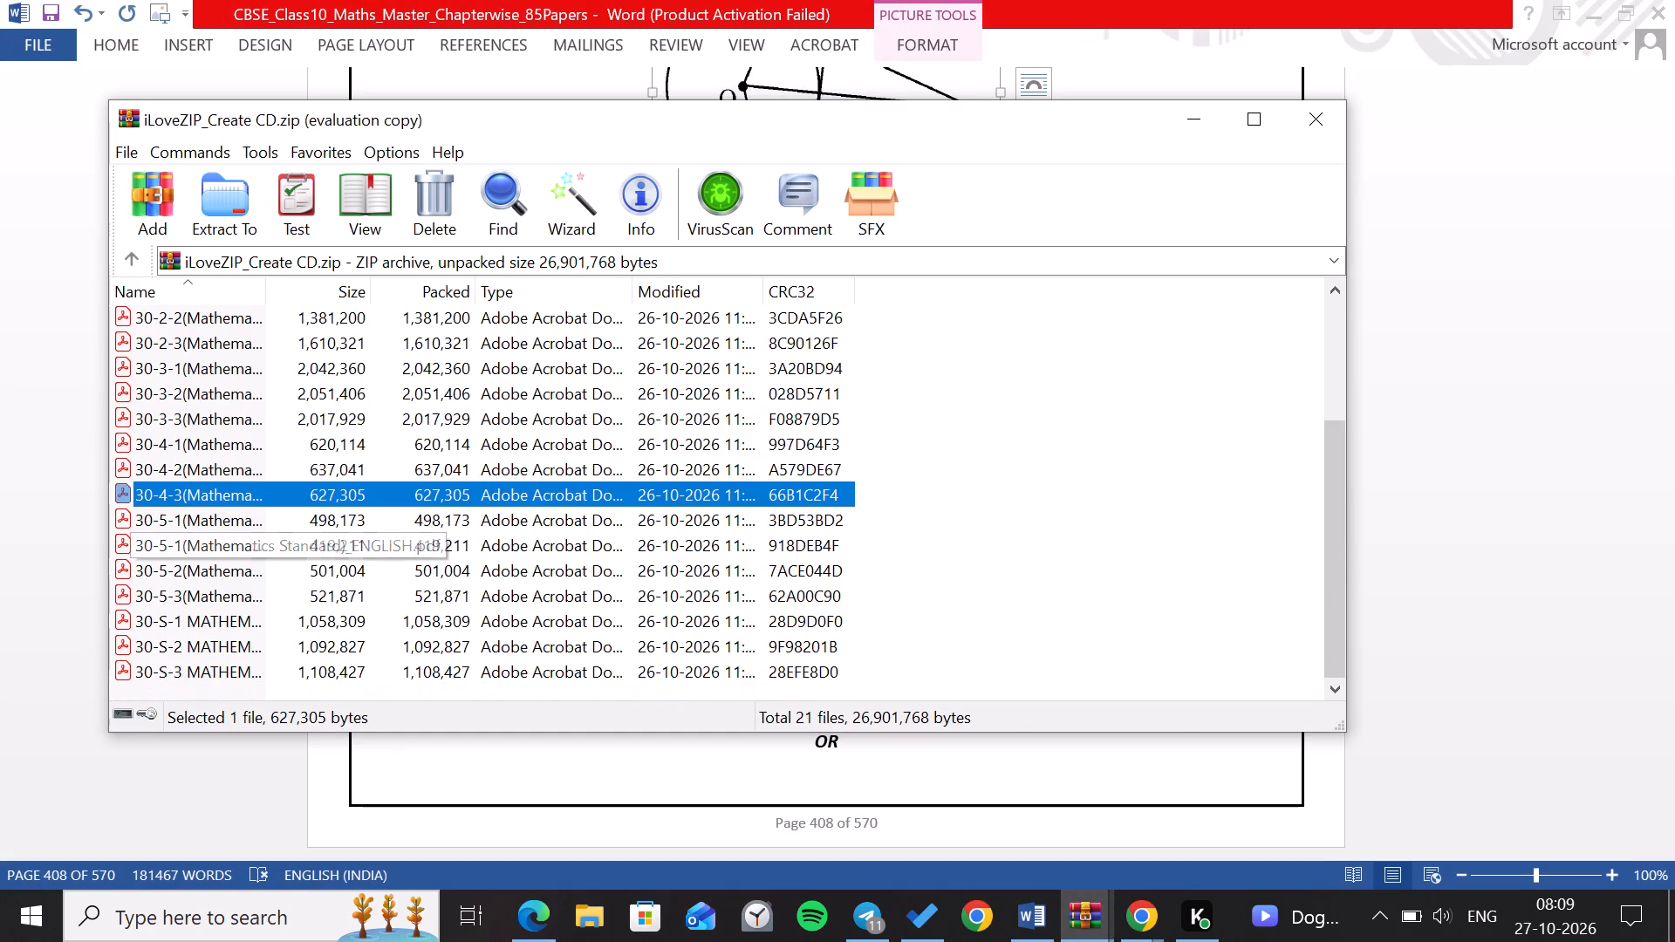
double_click(226, 517)
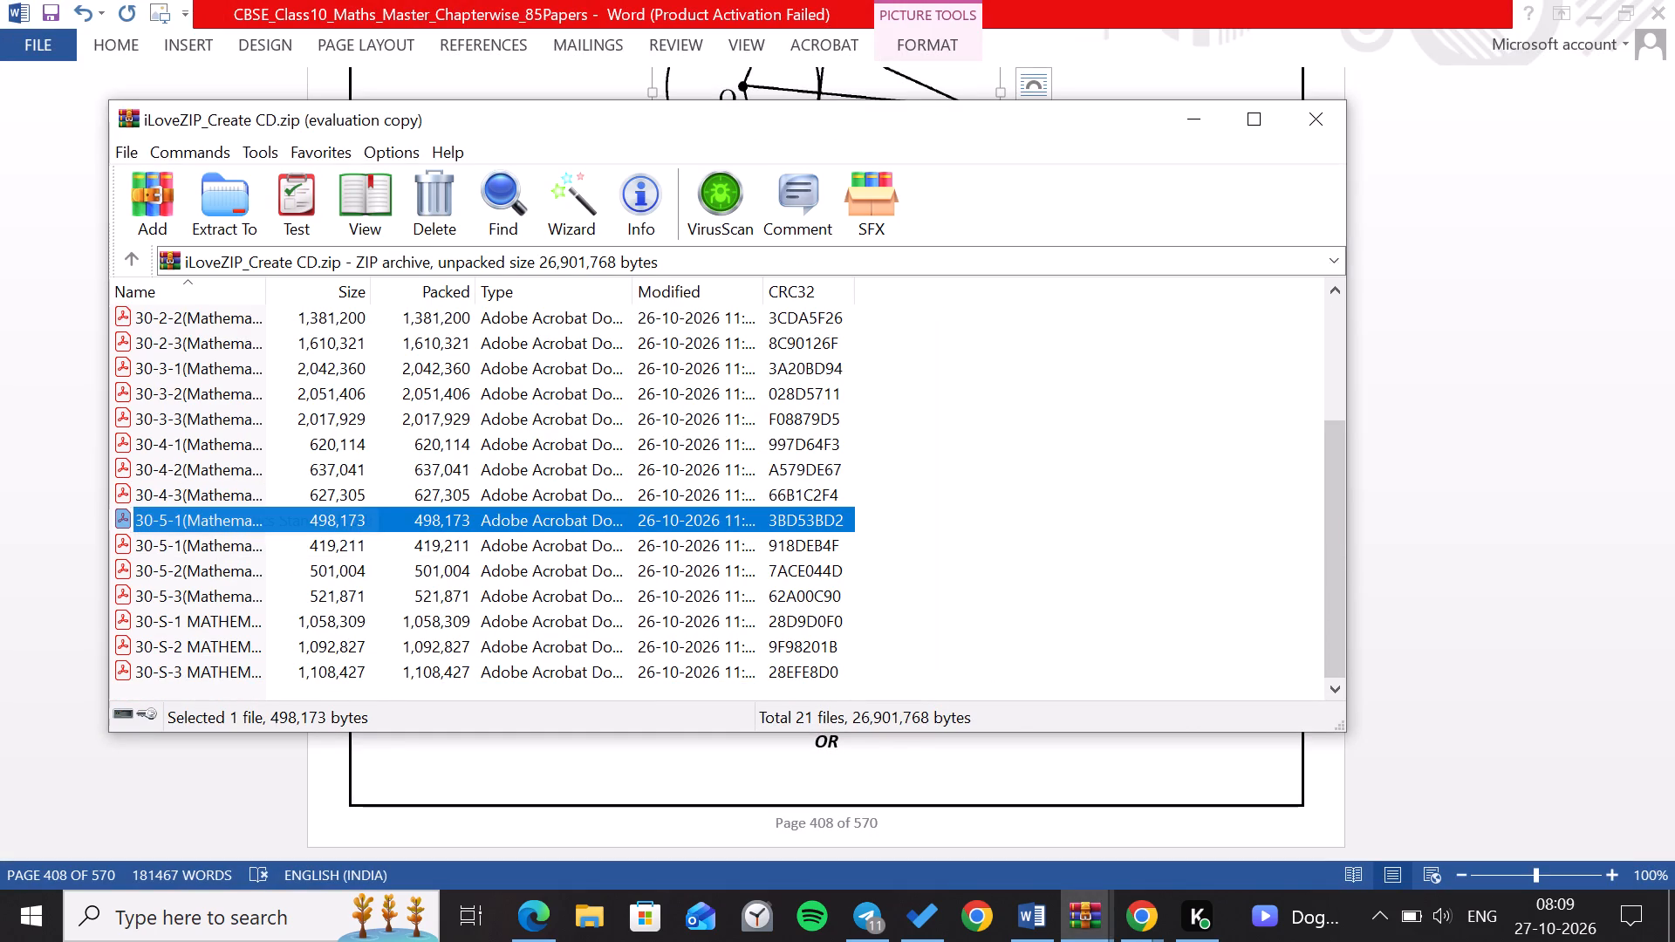
double_click(377, 520)
Find Question 12 in English in the 30/5/1 Series C5ABD/5 paper and capture its circle figure with chord AB and 10 cm radius.
scroll(764, 605, "up", 7)
scroll(764, 605, "down", 1)
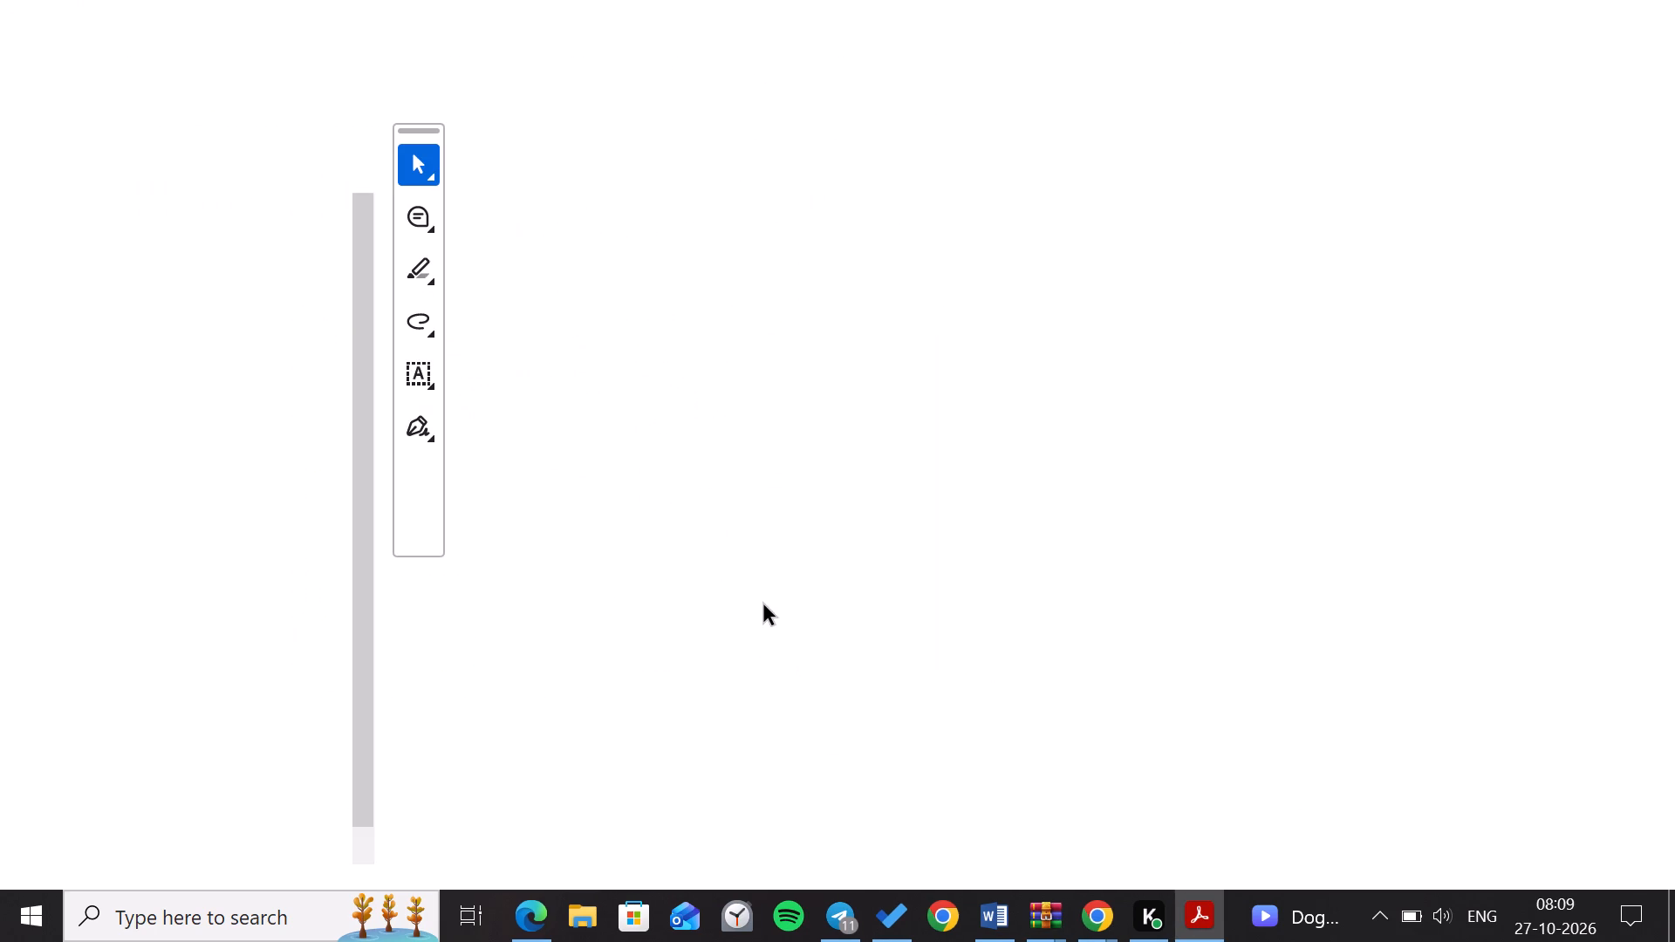
scroll(764, 605, "down", 1)
scroll(1486, 442, "down", 8)
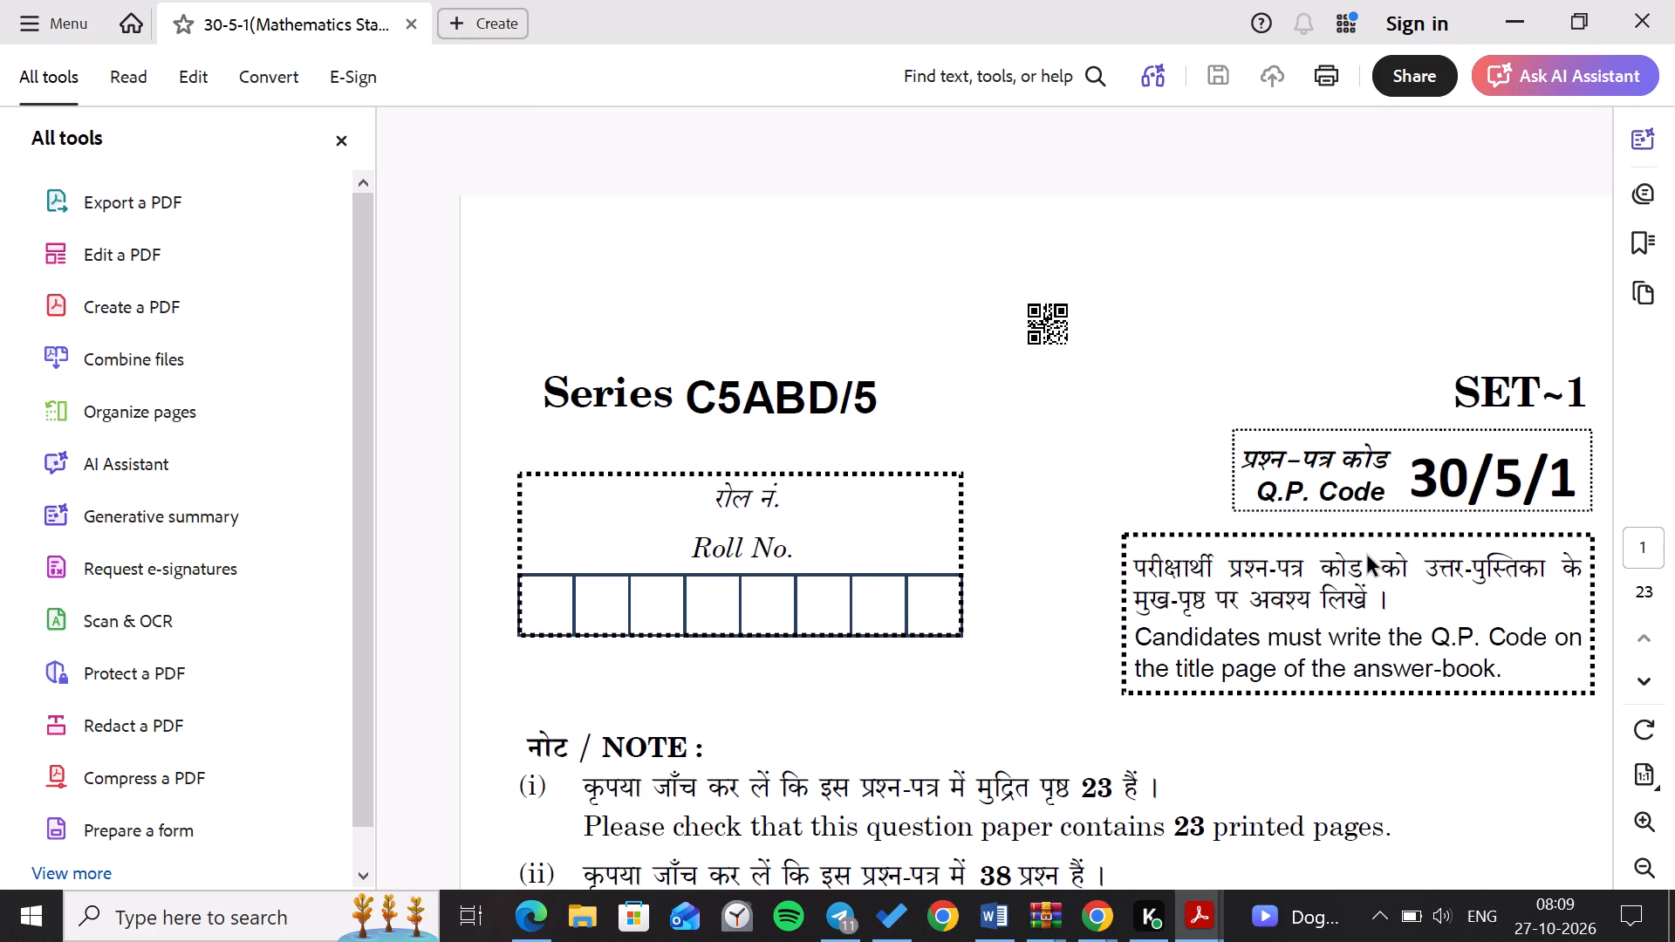
scroll(1368, 556, "down", 20)
scroll(1368, 556, "down", 20)
scroll(1368, 556, "down", 8)
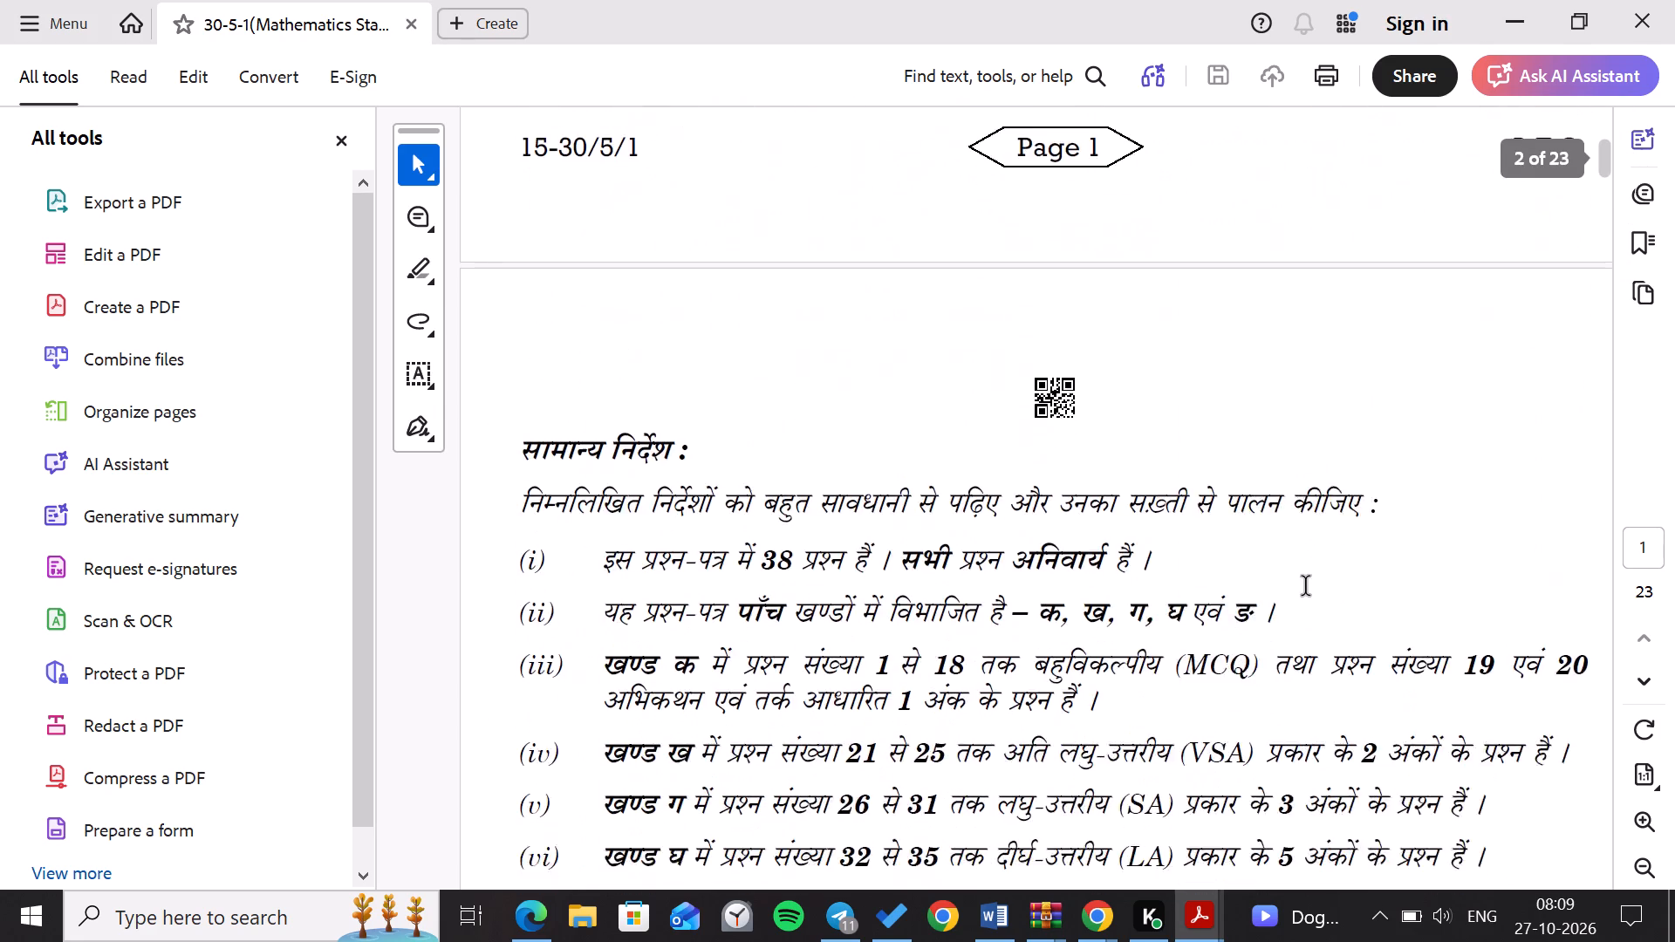
scroll(1307, 587, "down", 20)
scroll(1307, 587, "down", 20)
scroll(1307, 587, "down", 8)
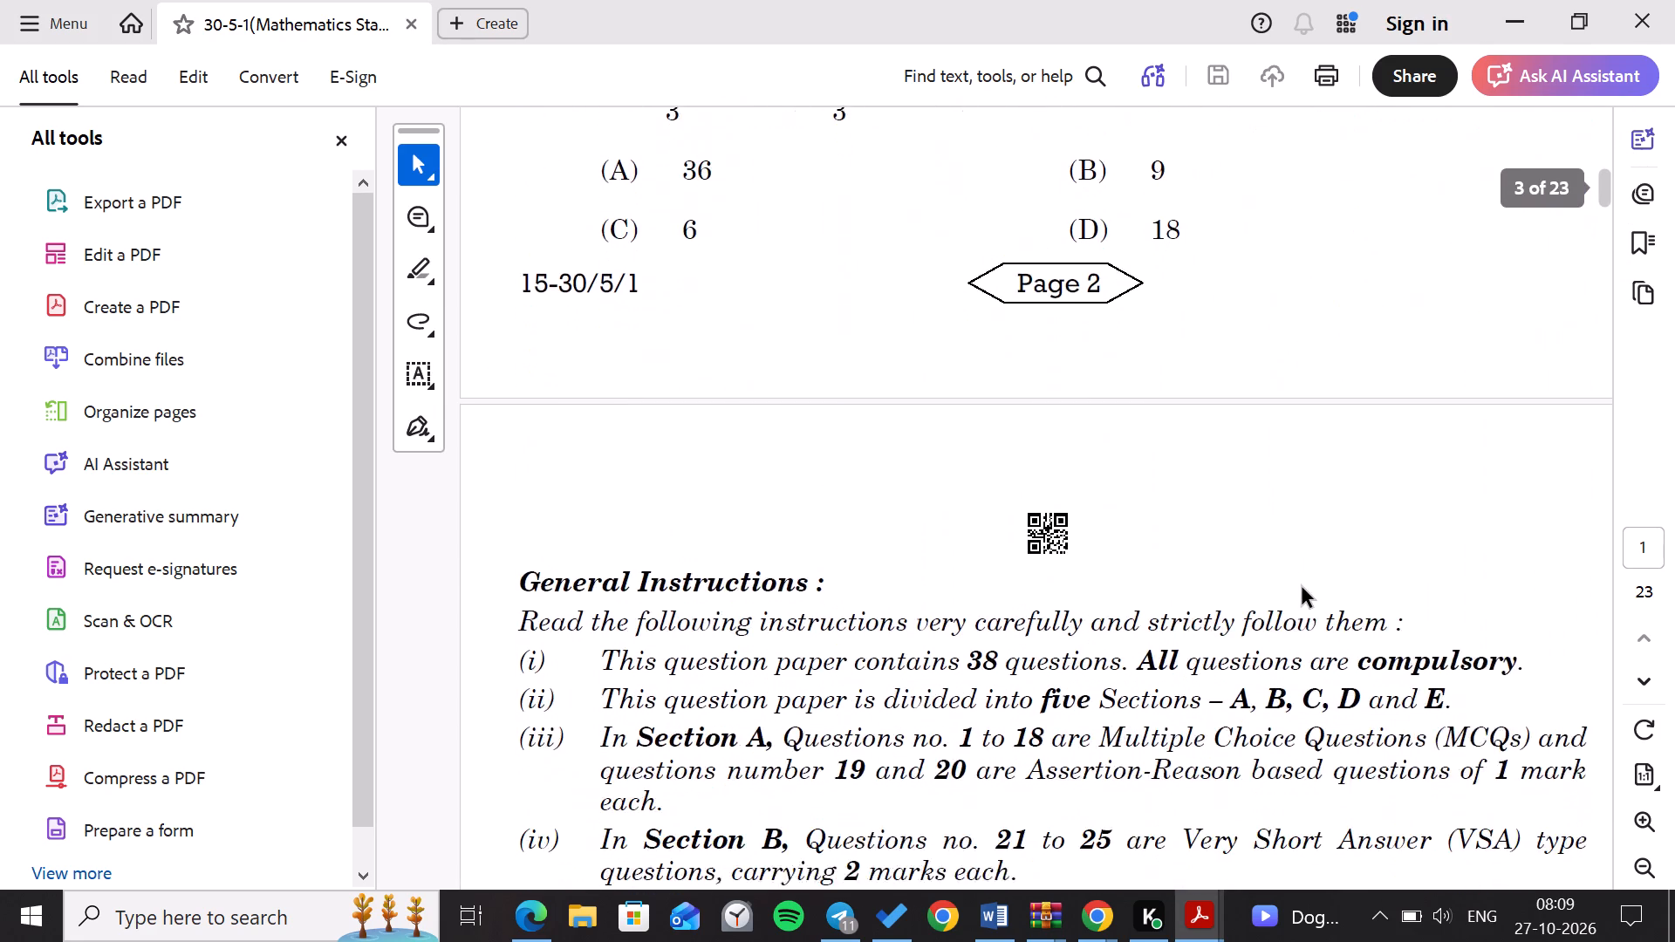
scroll(1302, 588, "down", 6)
left_click_drag(1609, 197, 1610, 289)
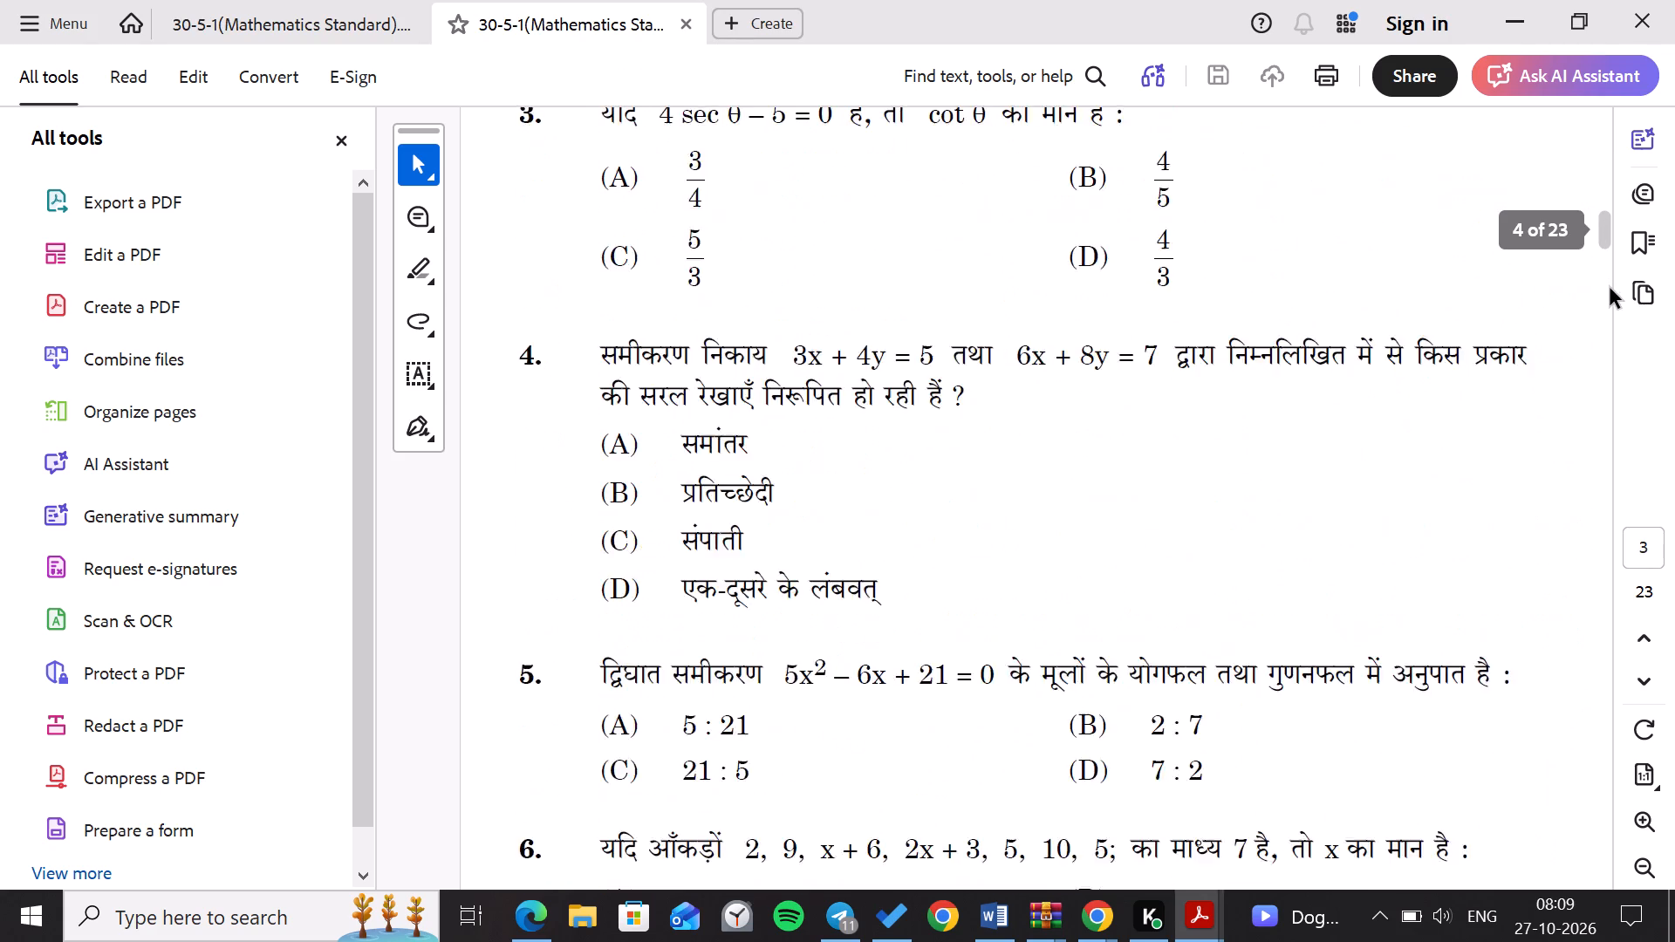
left_click_drag(1610, 289, 1610, 341)
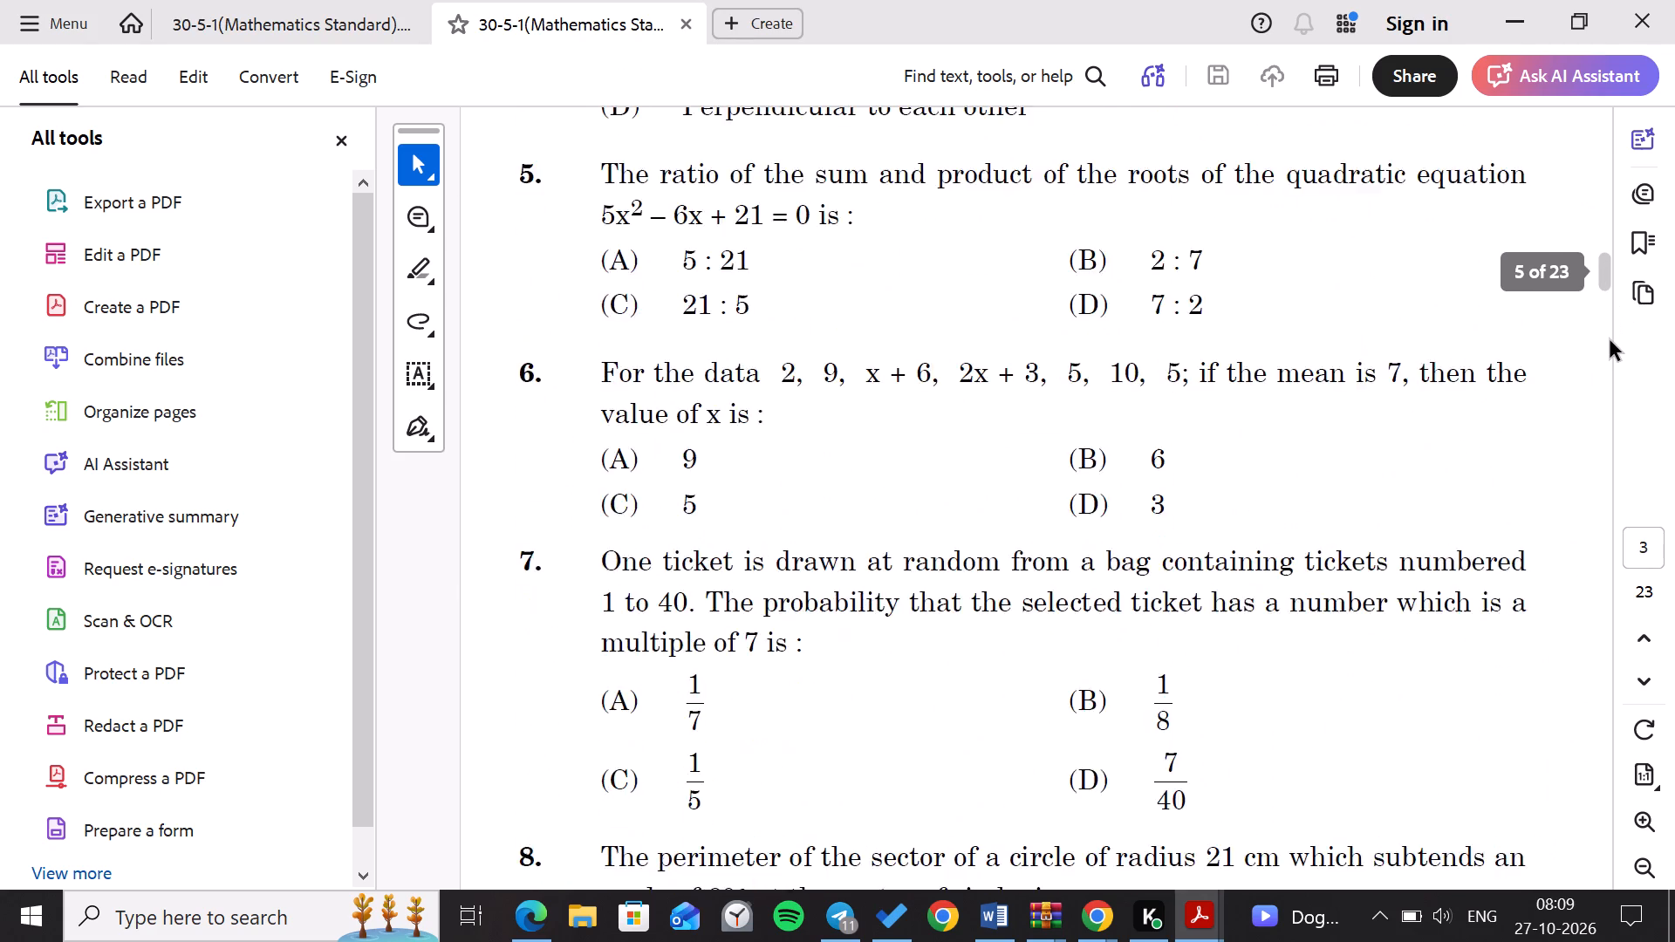
left_click_drag(1610, 341, 1603, 393)
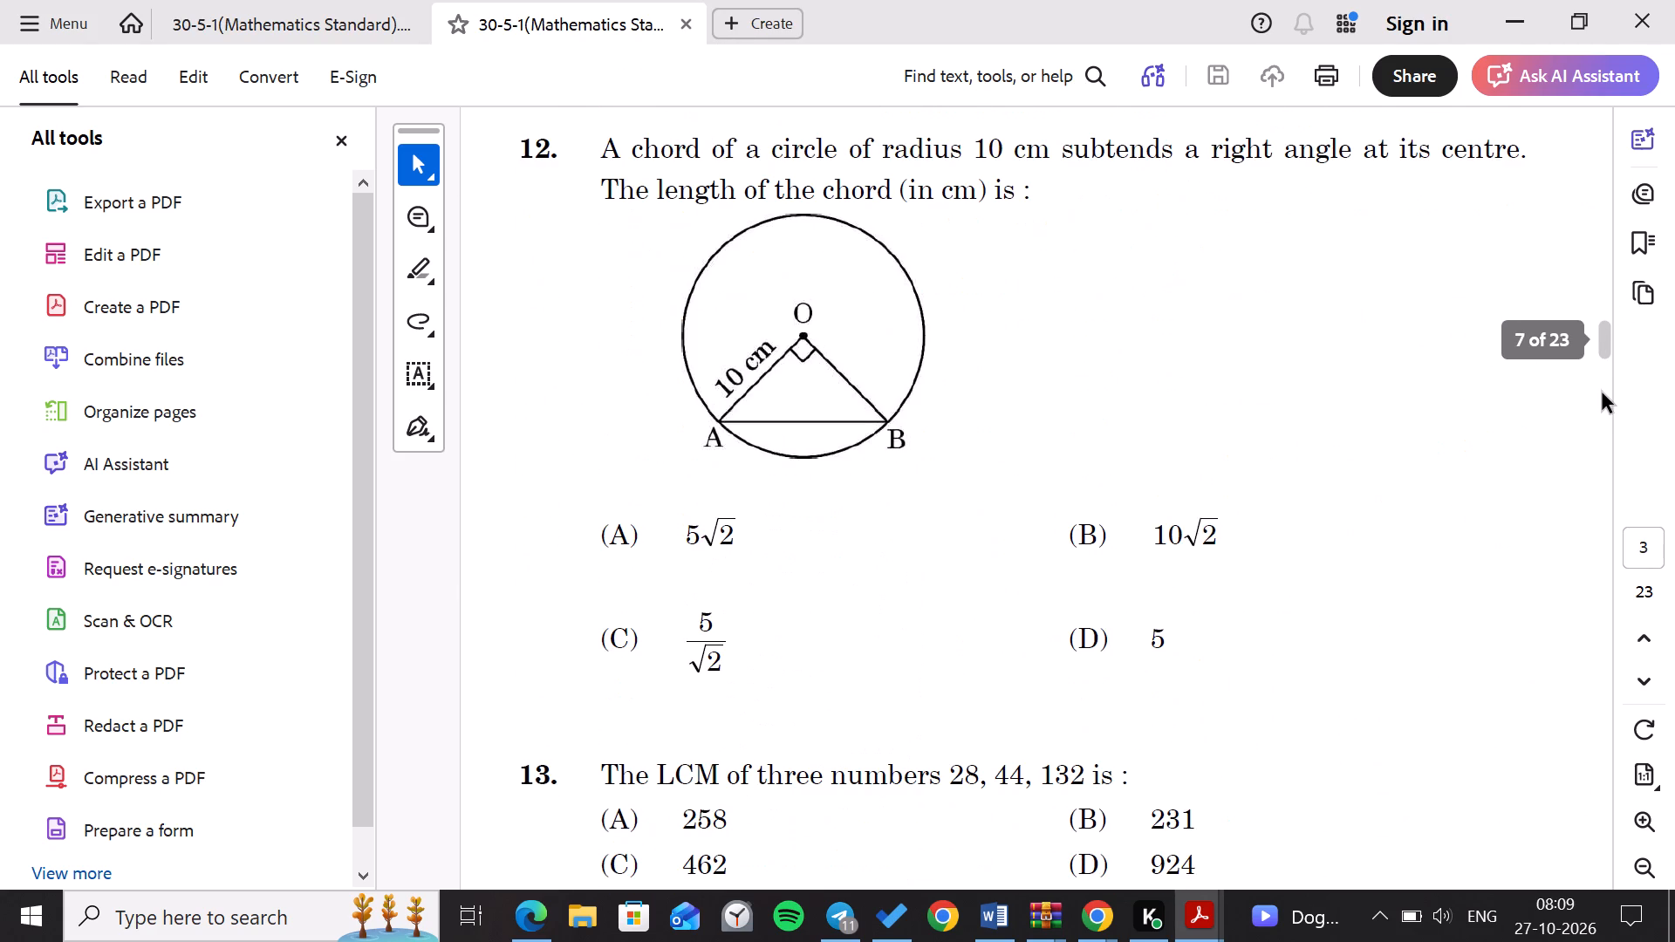
left_click(999, 929)
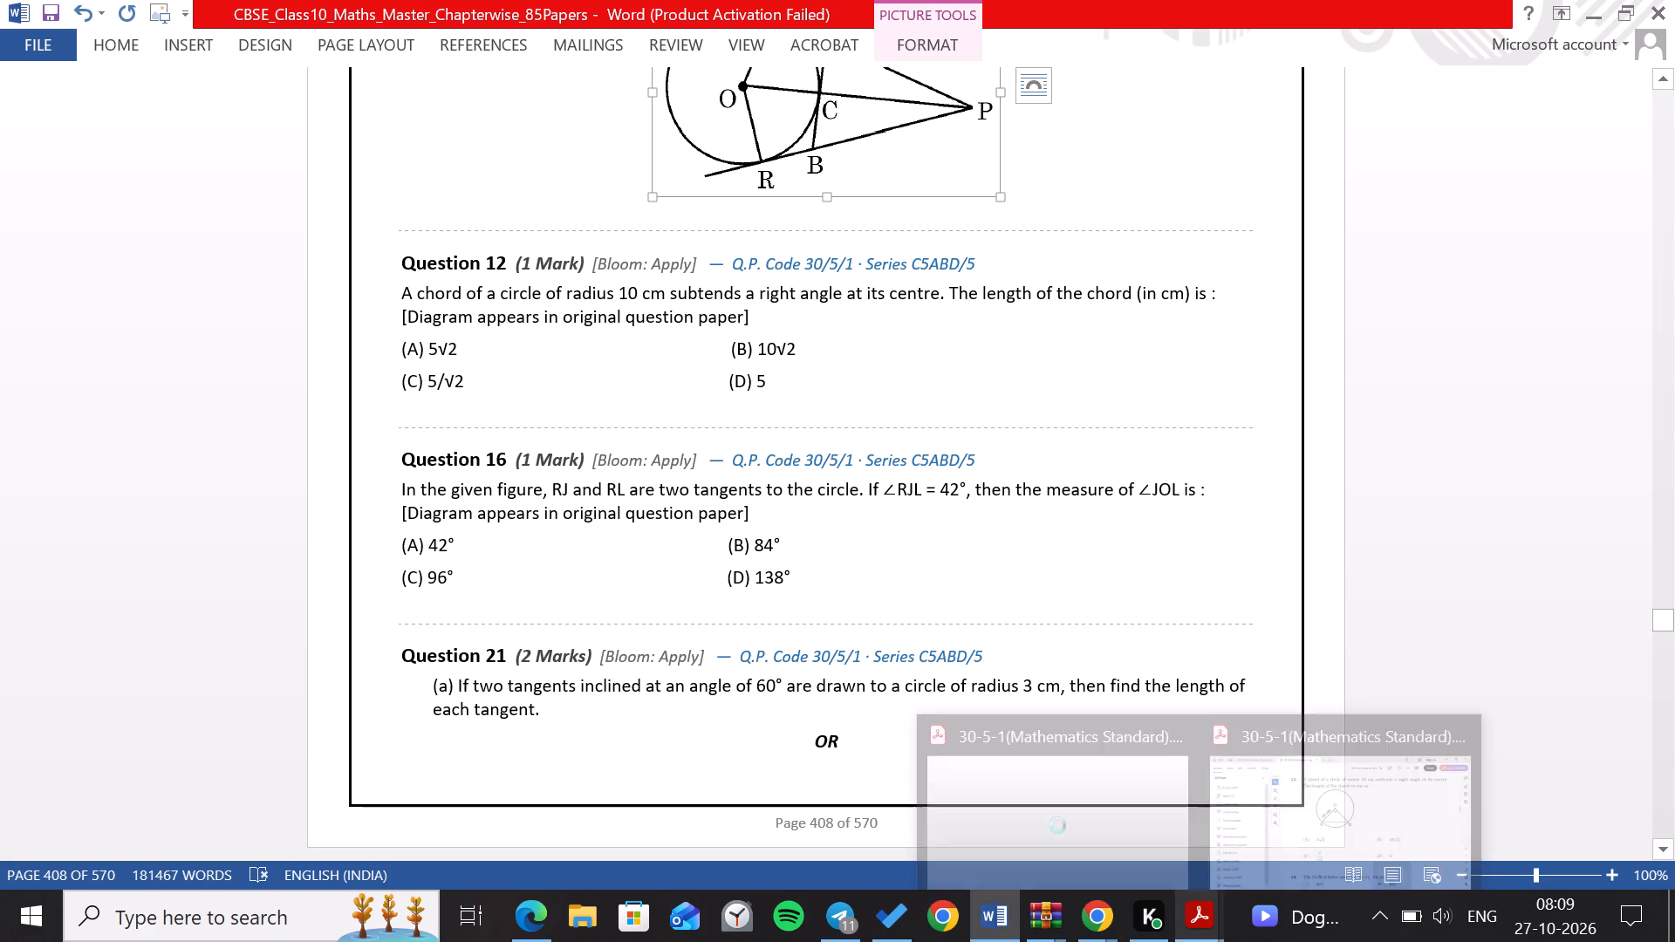
left_click(1267, 836)
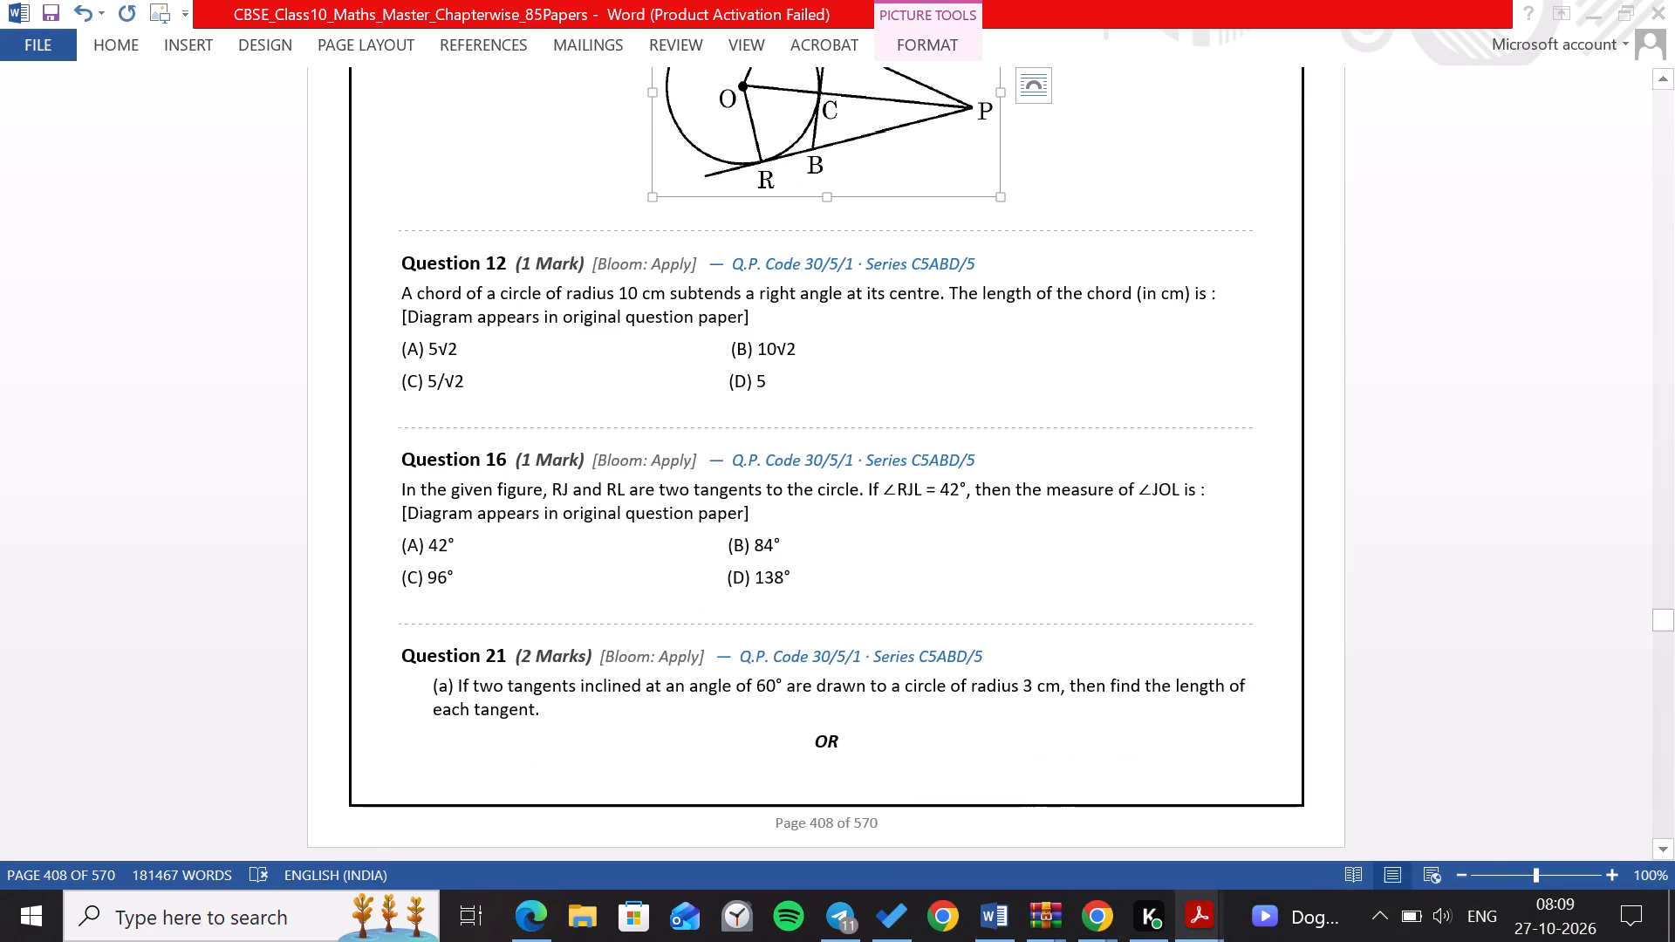
key("shift+super+s")
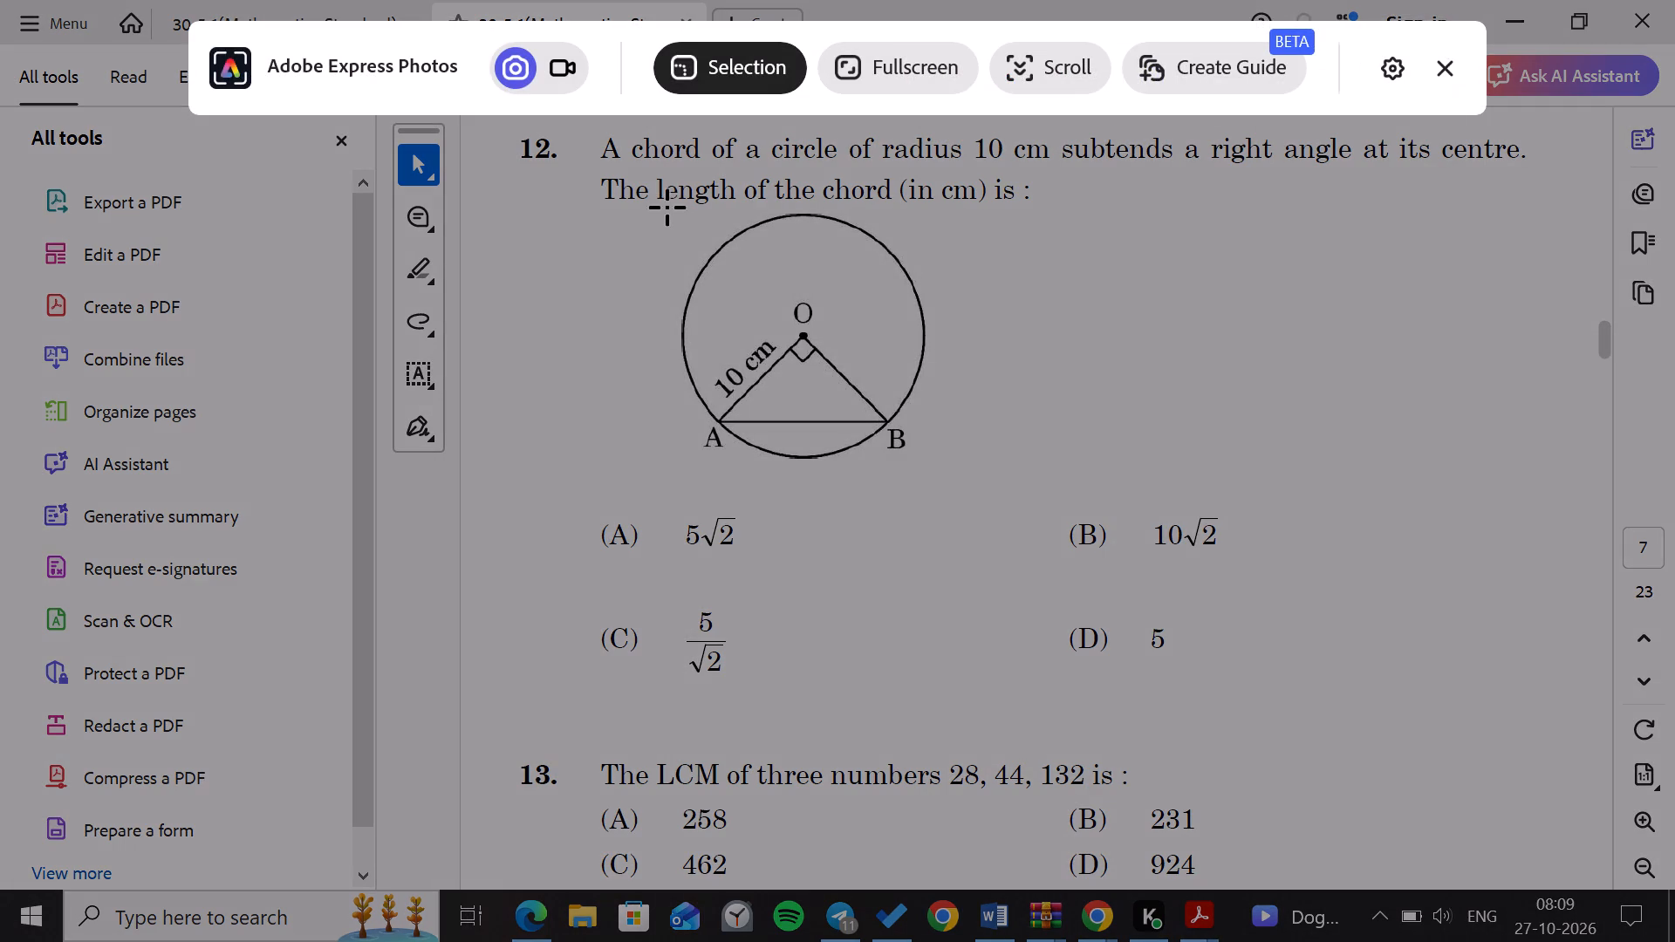
left_click_drag(667, 208, 935, 472)
Switch to the Word document, delete the bracketed diagram placeholder in Question 12 and start a new line there.
left_click(984, 904)
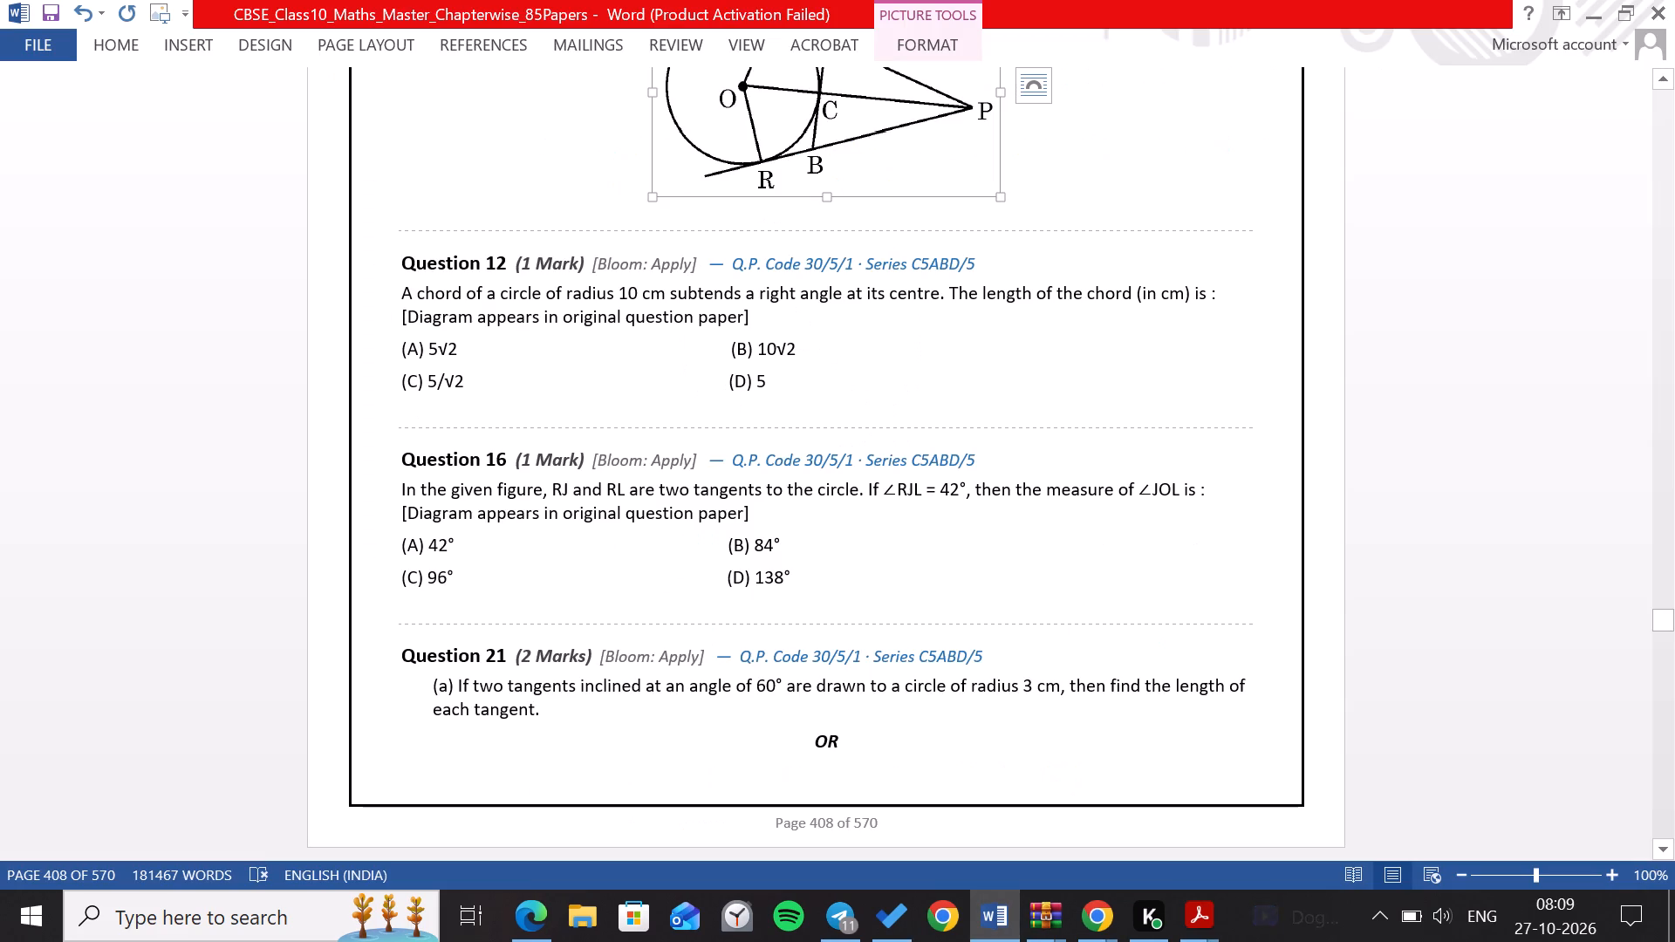
left_click_drag(393, 324, 680, 338)
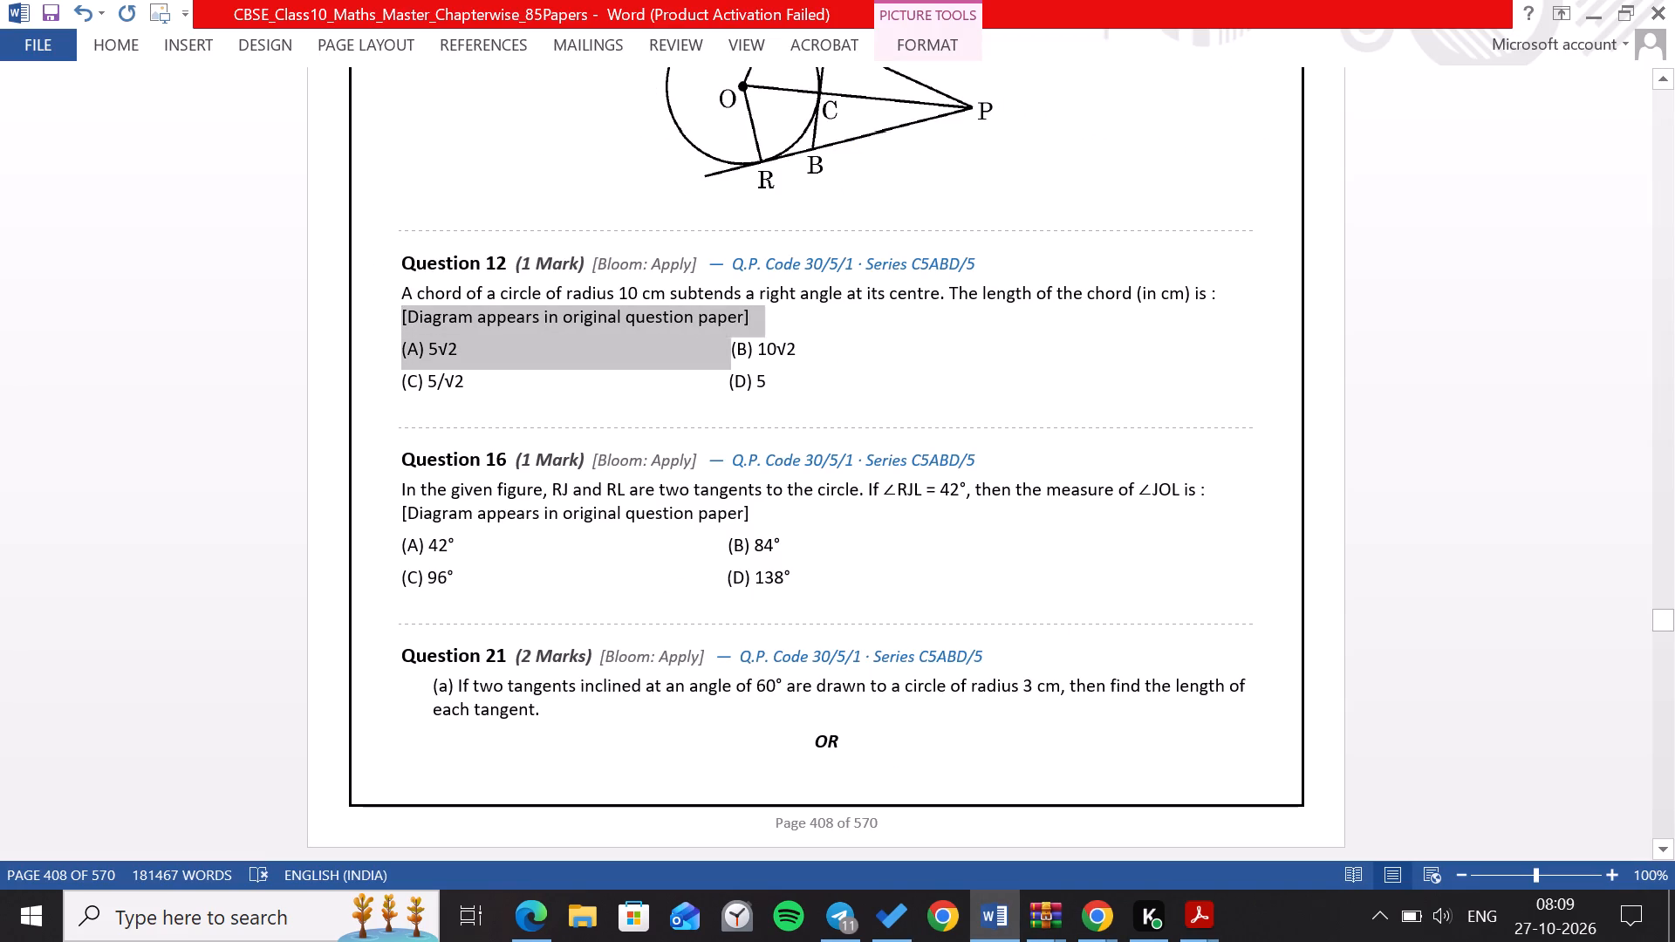
left_click_drag(680, 338, 752, 315)
key("BackSpace")
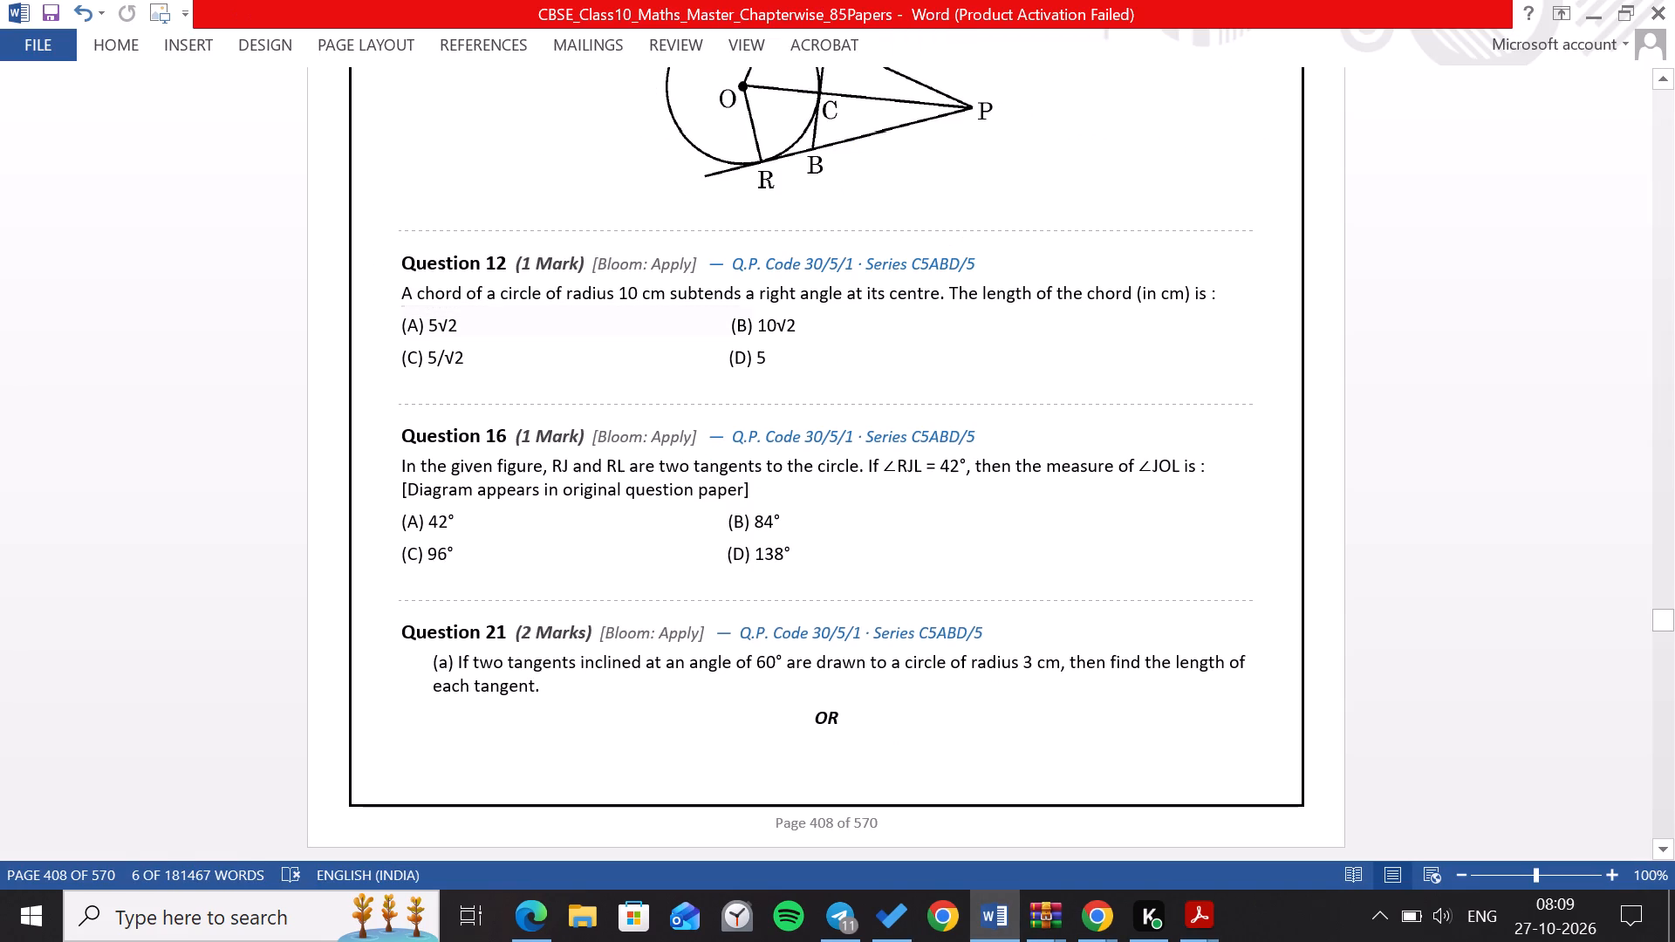
key("Return")
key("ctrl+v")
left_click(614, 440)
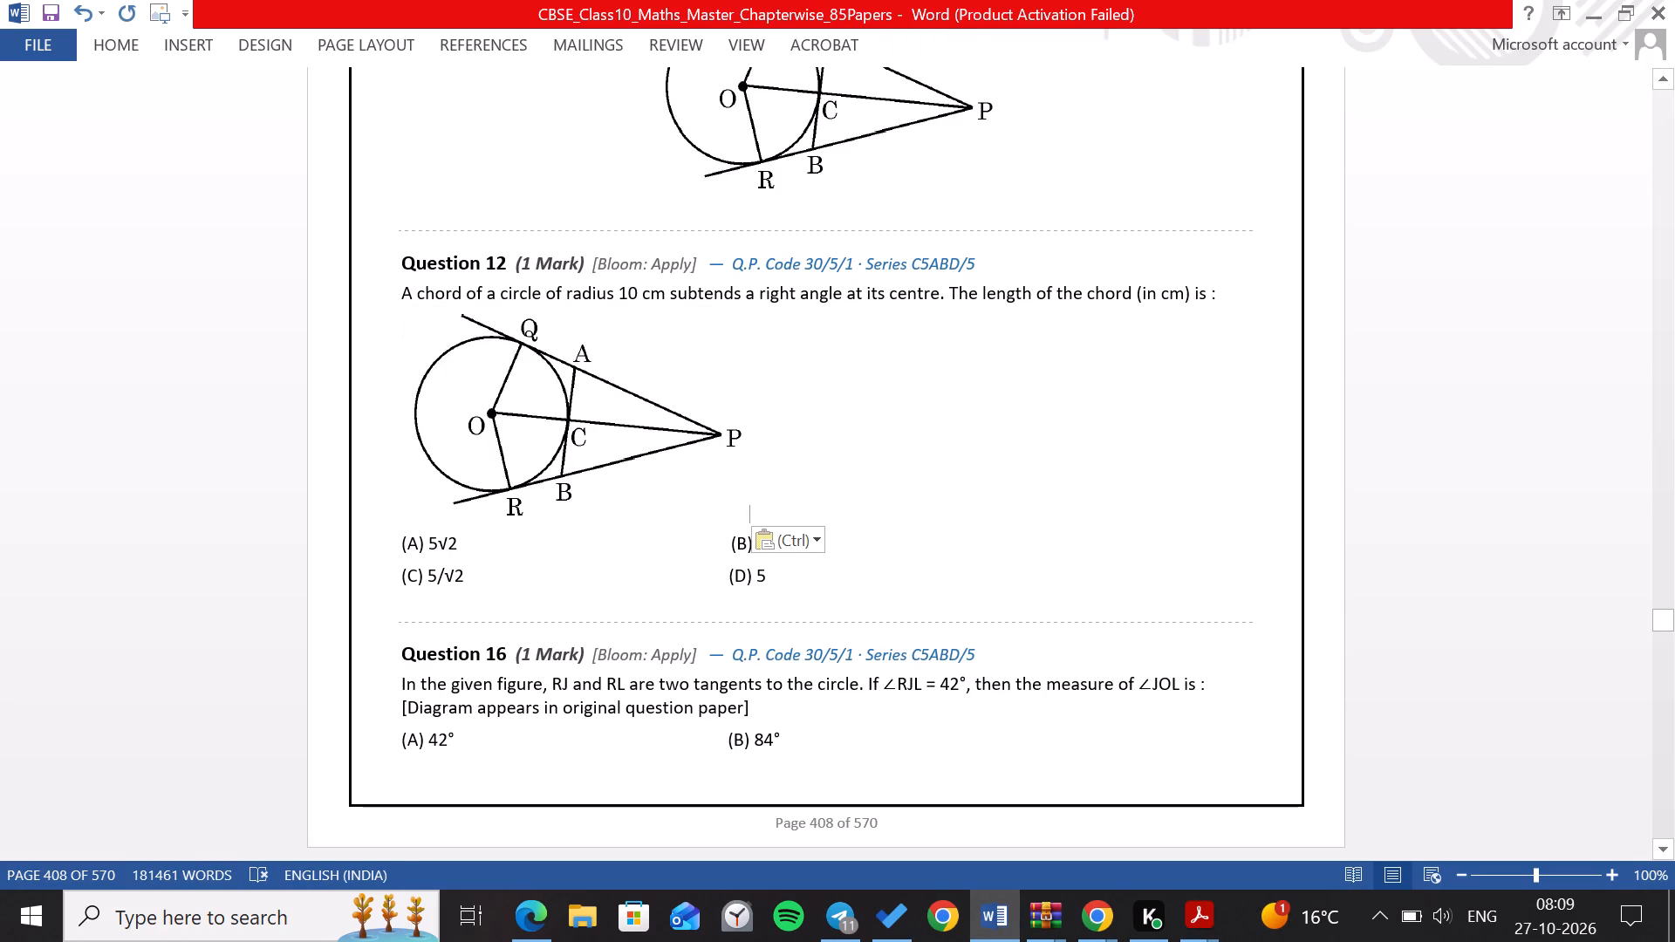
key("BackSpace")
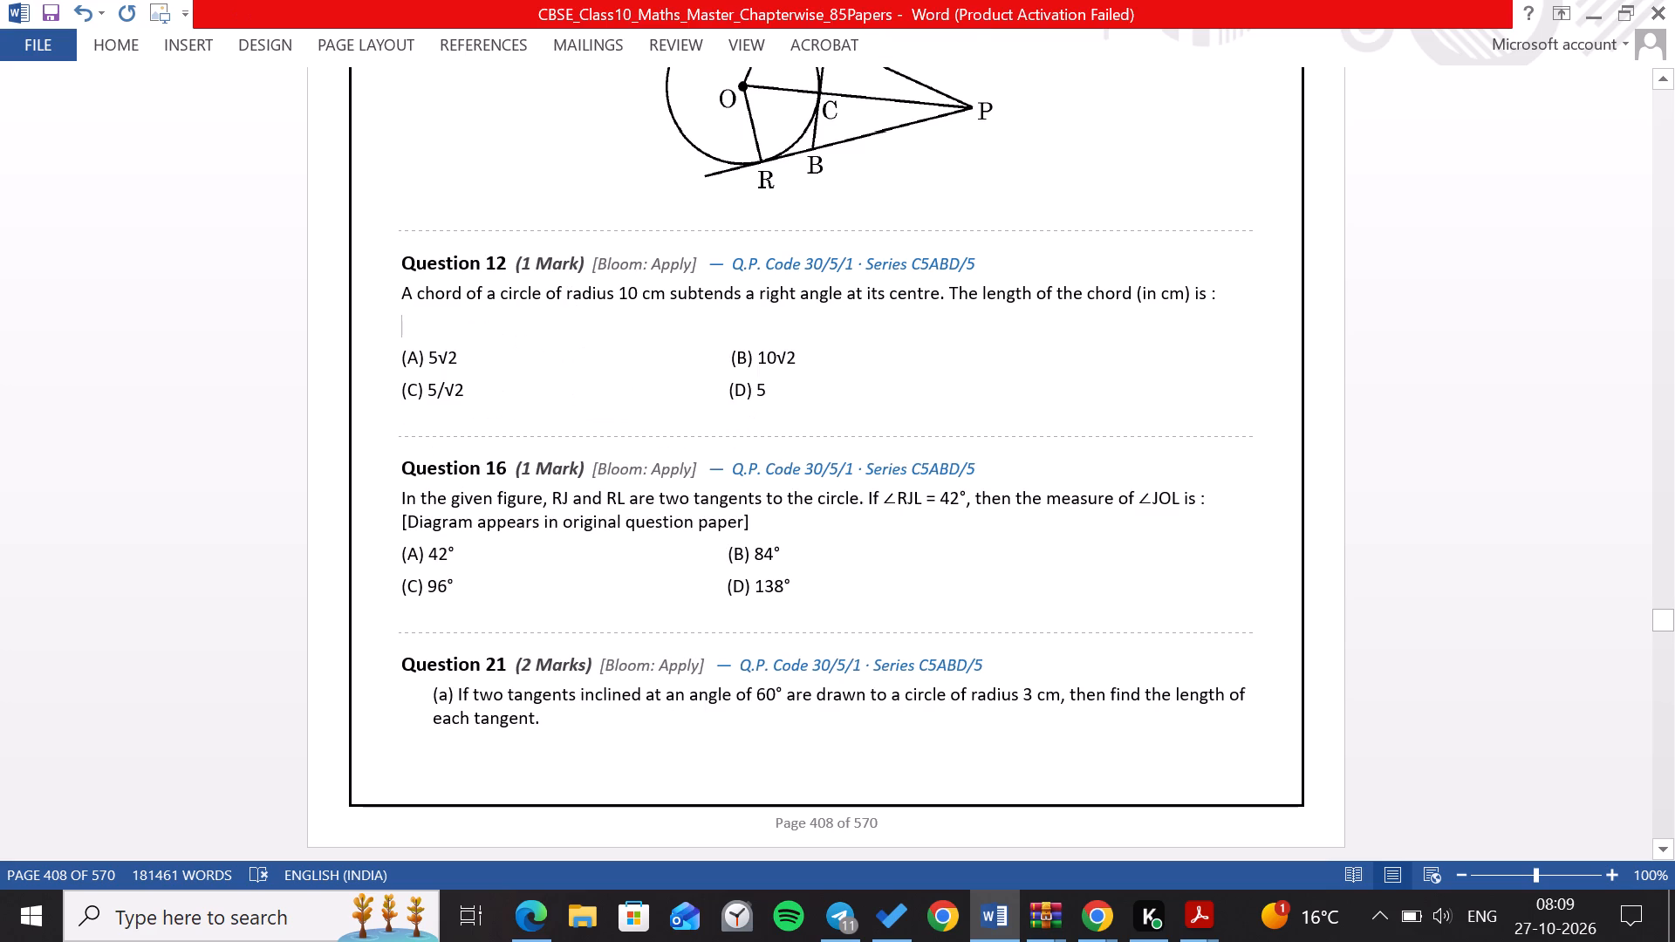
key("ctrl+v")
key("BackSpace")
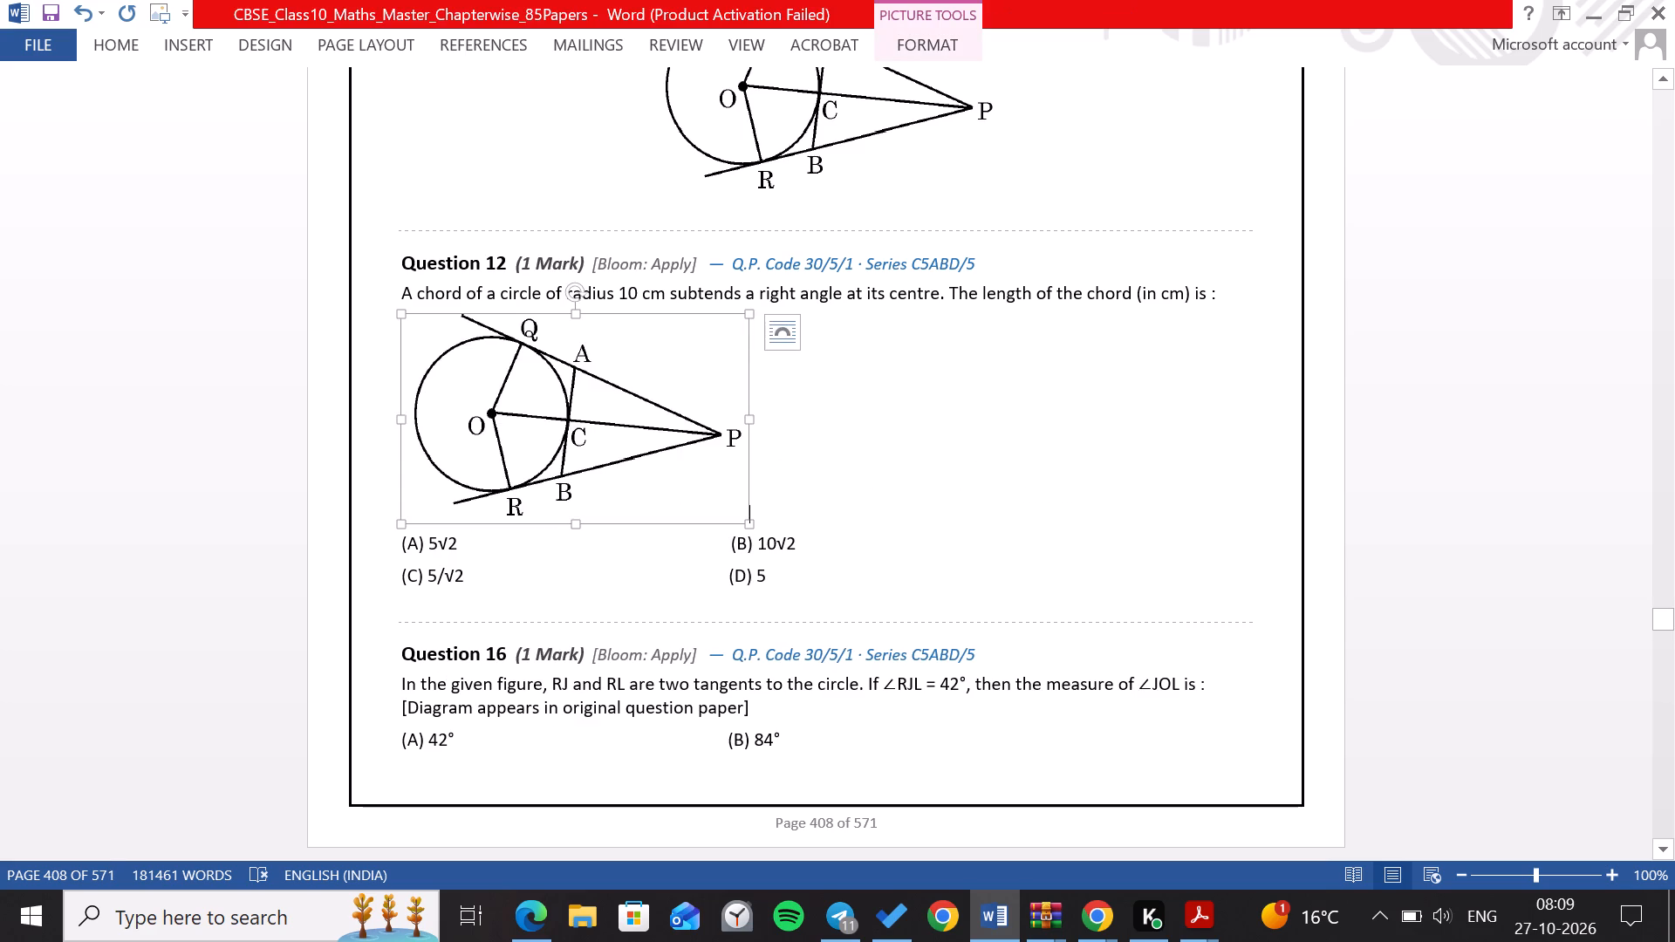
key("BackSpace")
Insert the captured circle figure with chord AB on the empty line below Question 12's text and centre it.
key("ctrl+v")
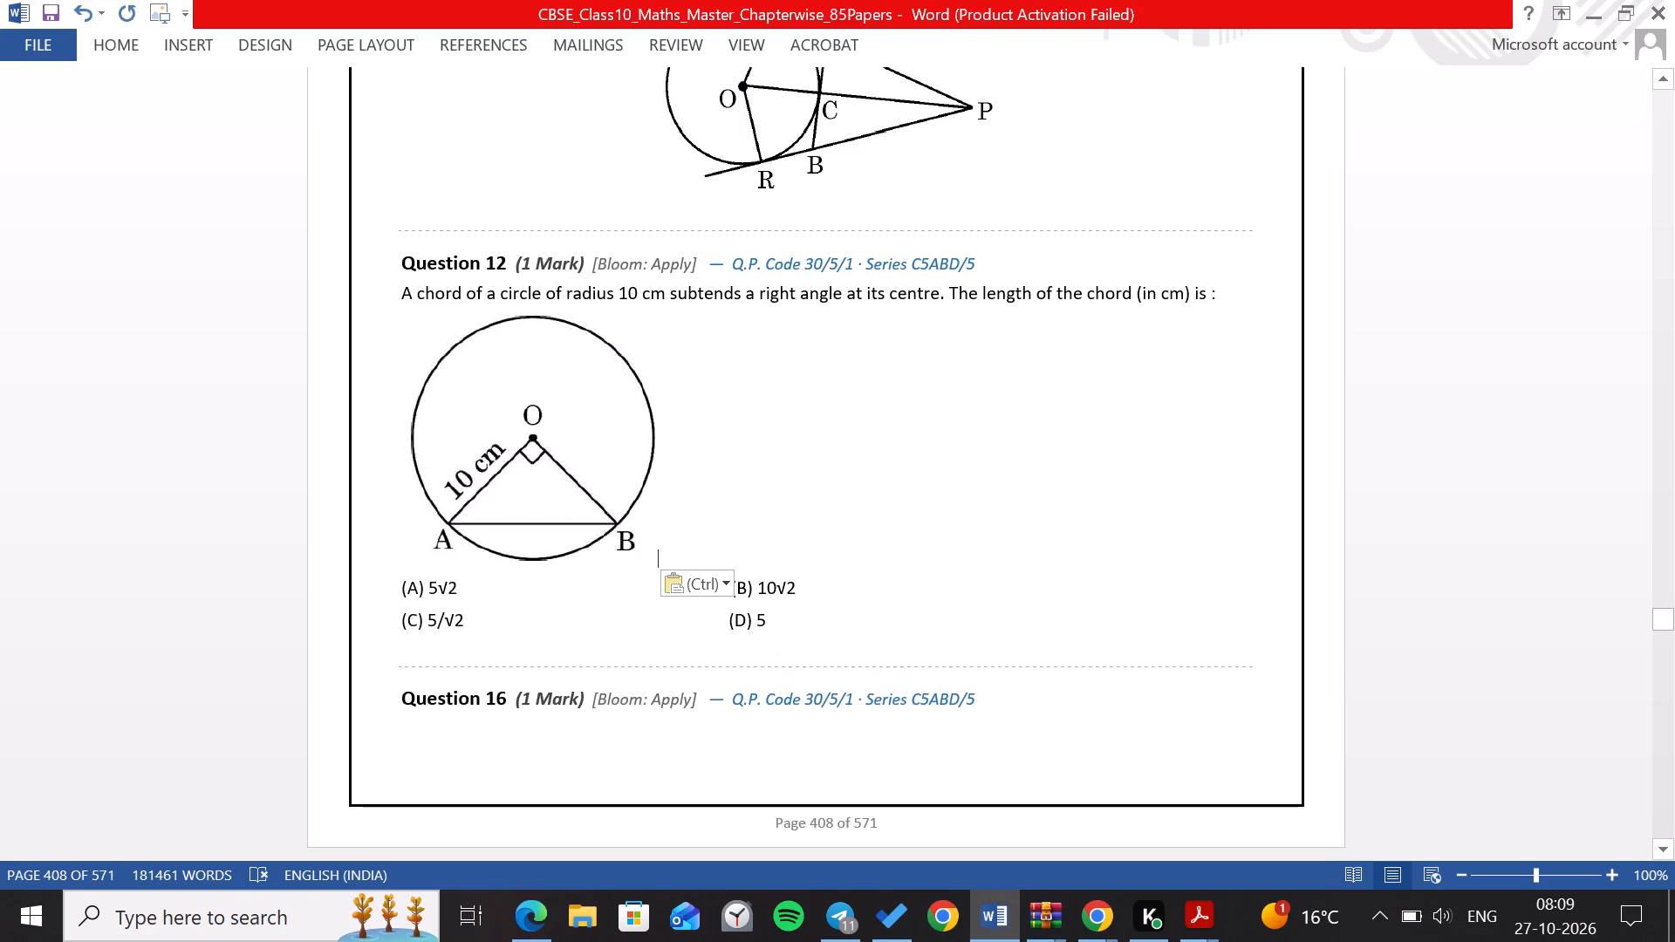
left_click(101, 52)
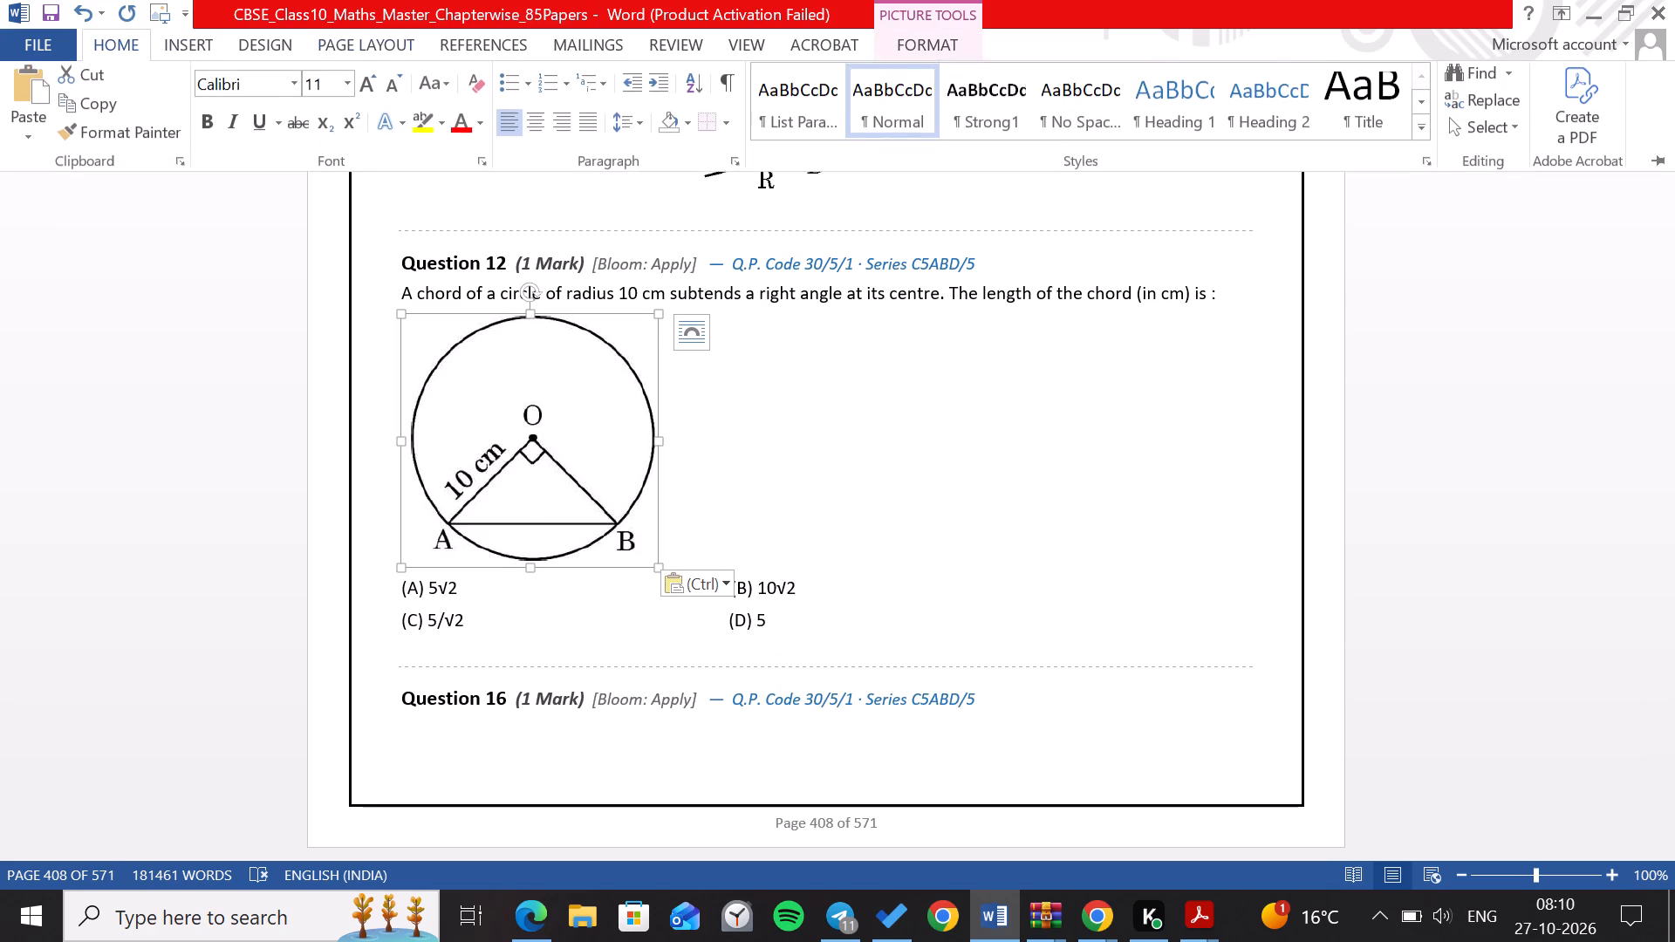
left_click(533, 131)
Shrink the centred circle figure in Question 12 proportionally by about a third.
scroll(834, 568, "down", 6)
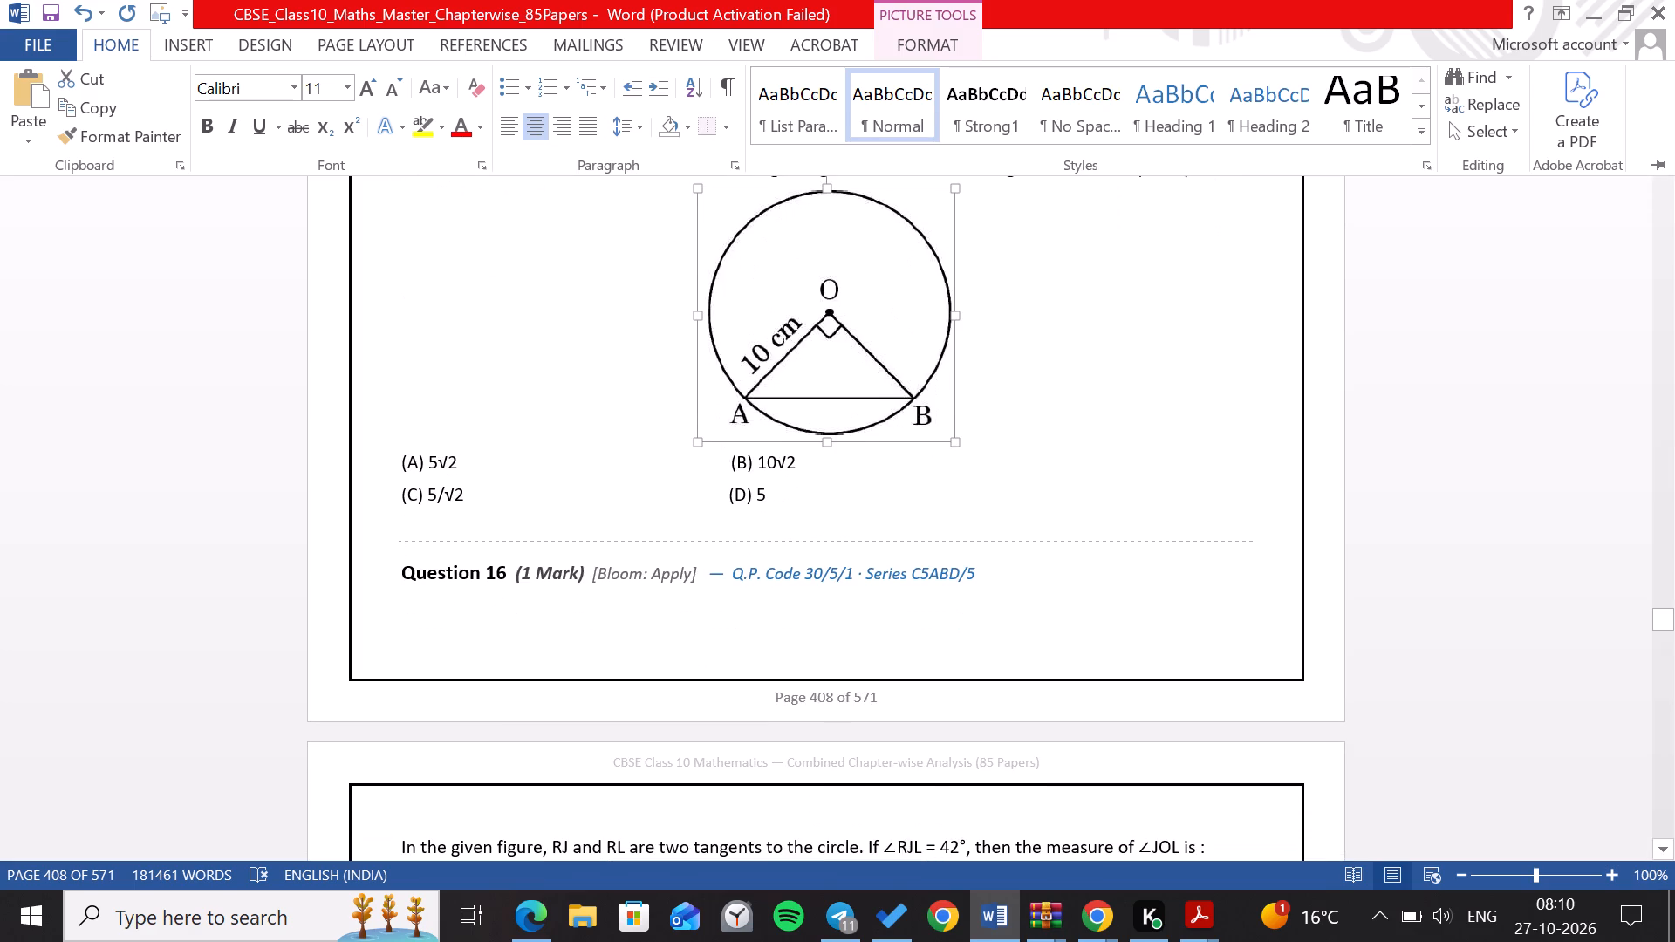
left_click(954, 447)
left_click(954, 437)
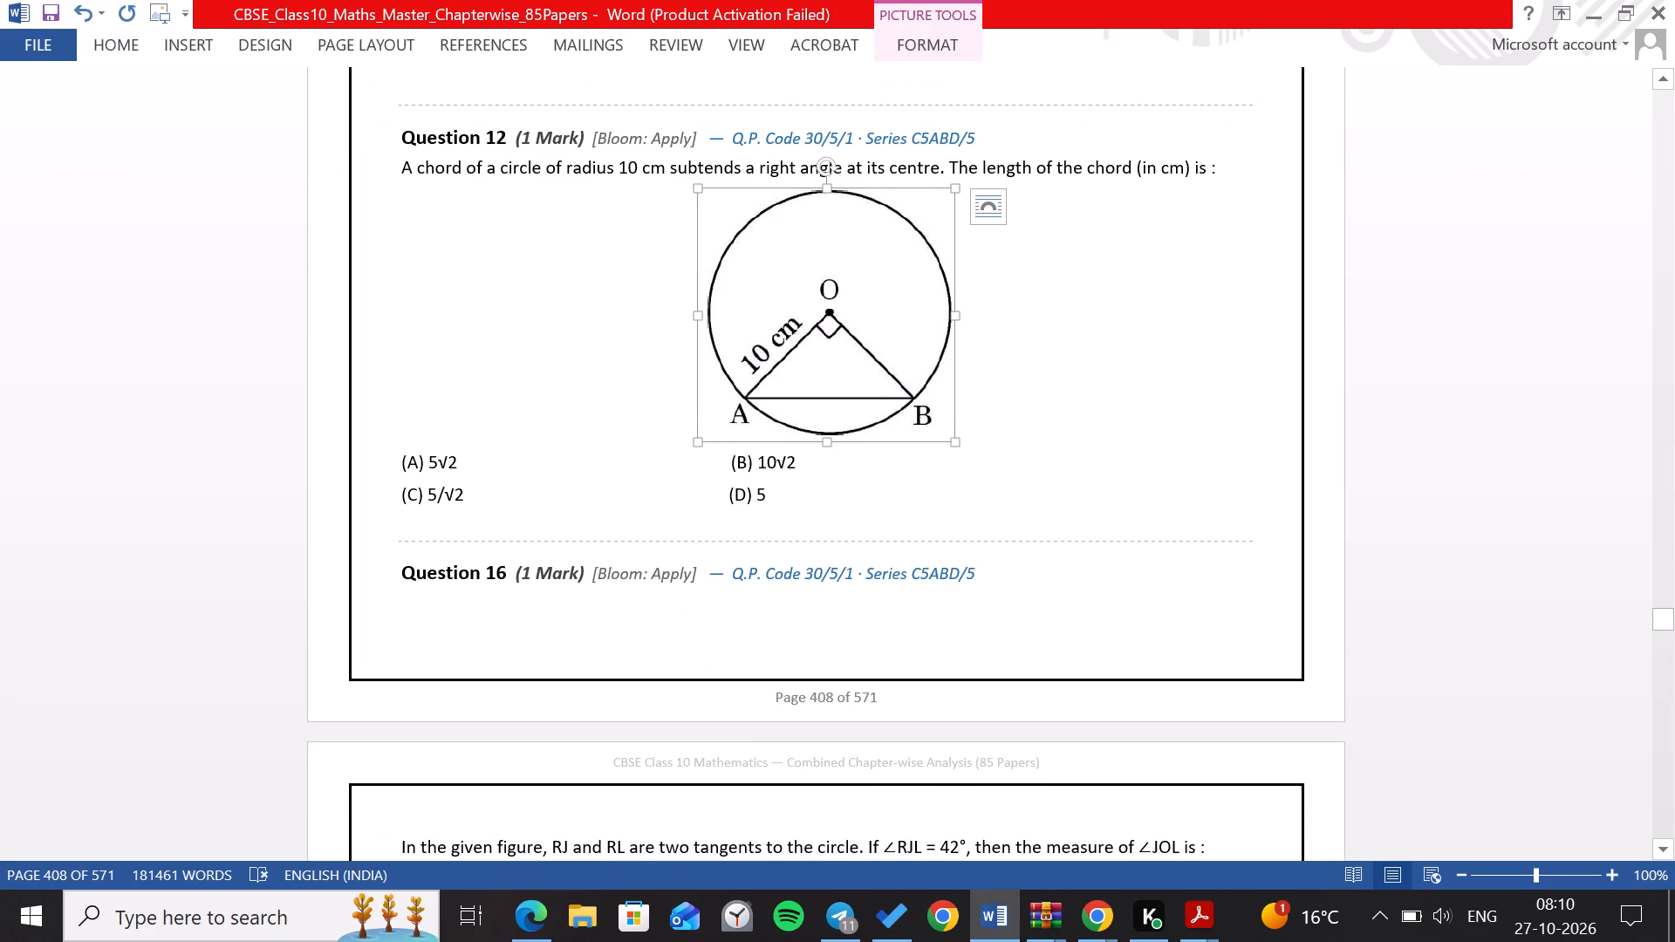
left_click(957, 447)
left_click(933, 417)
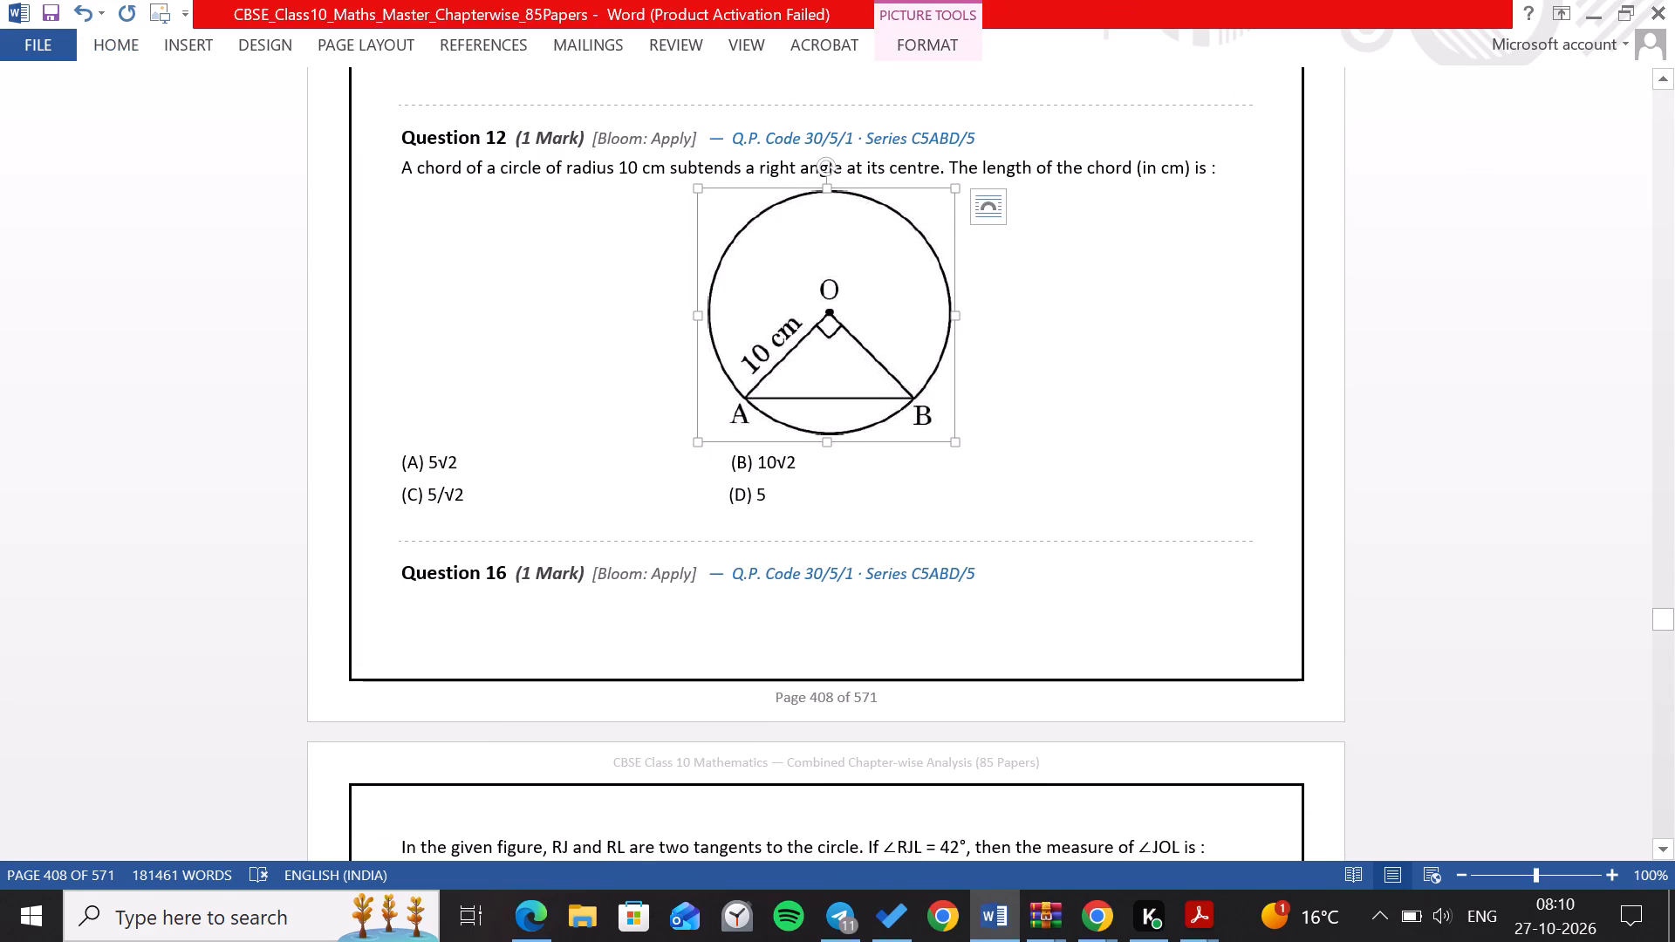
left_click(956, 447)
left_click(892, 371)
left_click_drag(954, 440, 878, 358)
Find Question 16 in English in the 30/5/1 Acrobat PDF and capture its whole figure of tangents RJ and RL.
scroll(821, 547, "down", 8)
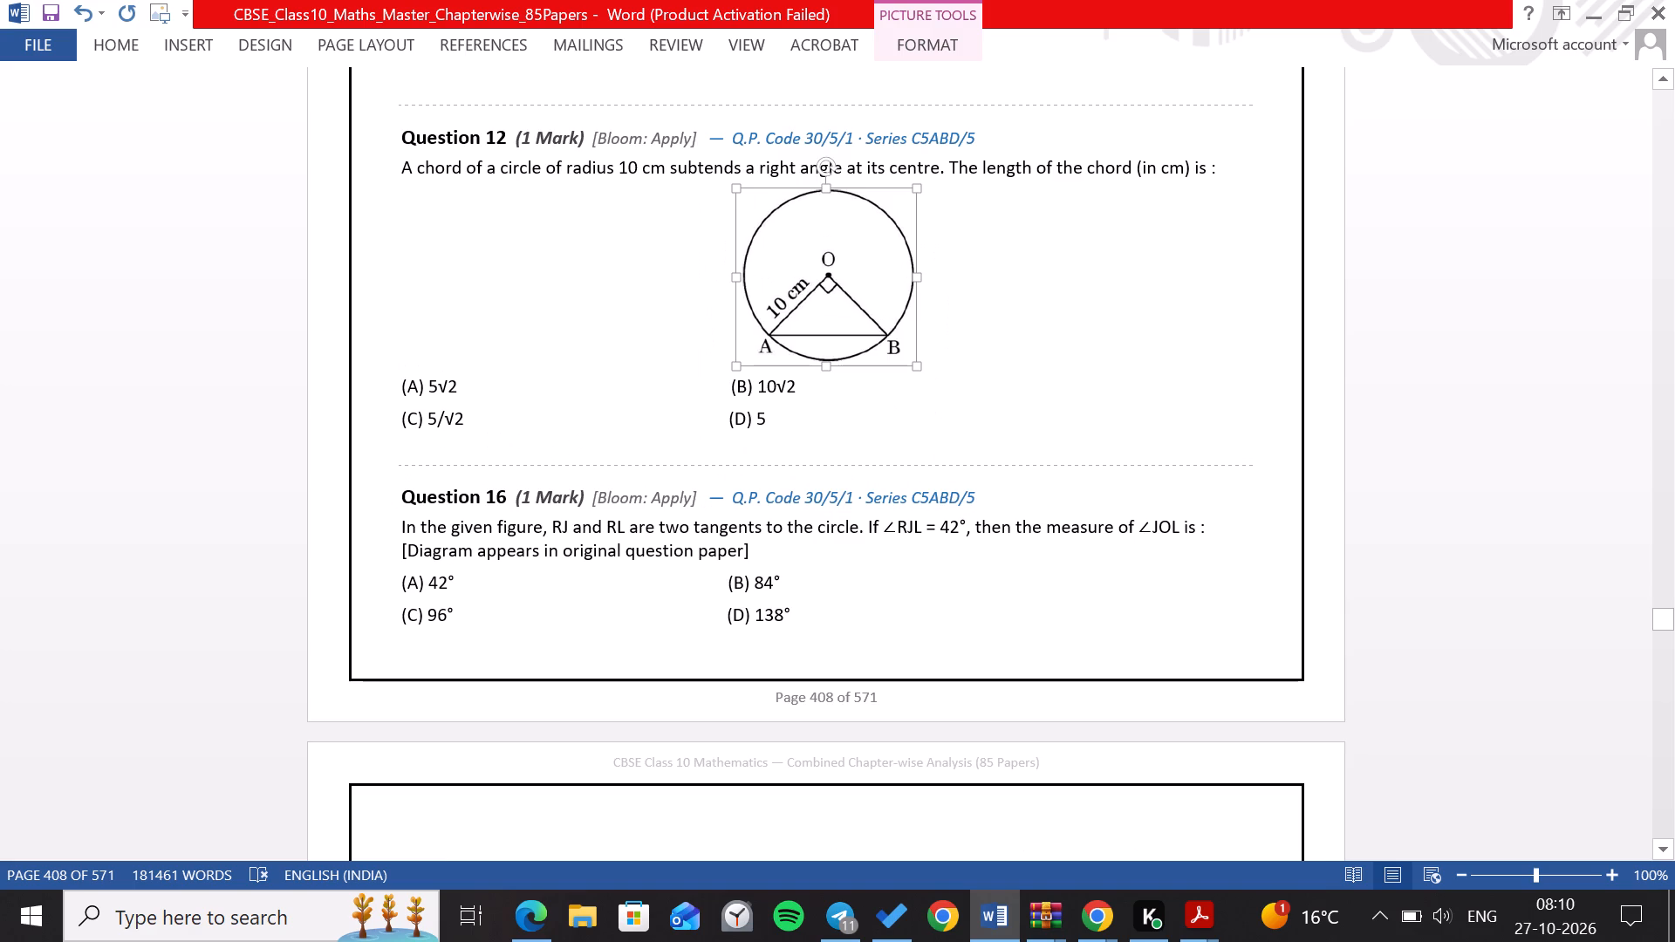
scroll(804, 556, "down", 13)
scroll(804, 556, "up", 4)
scroll(804, 556, "down", 2)
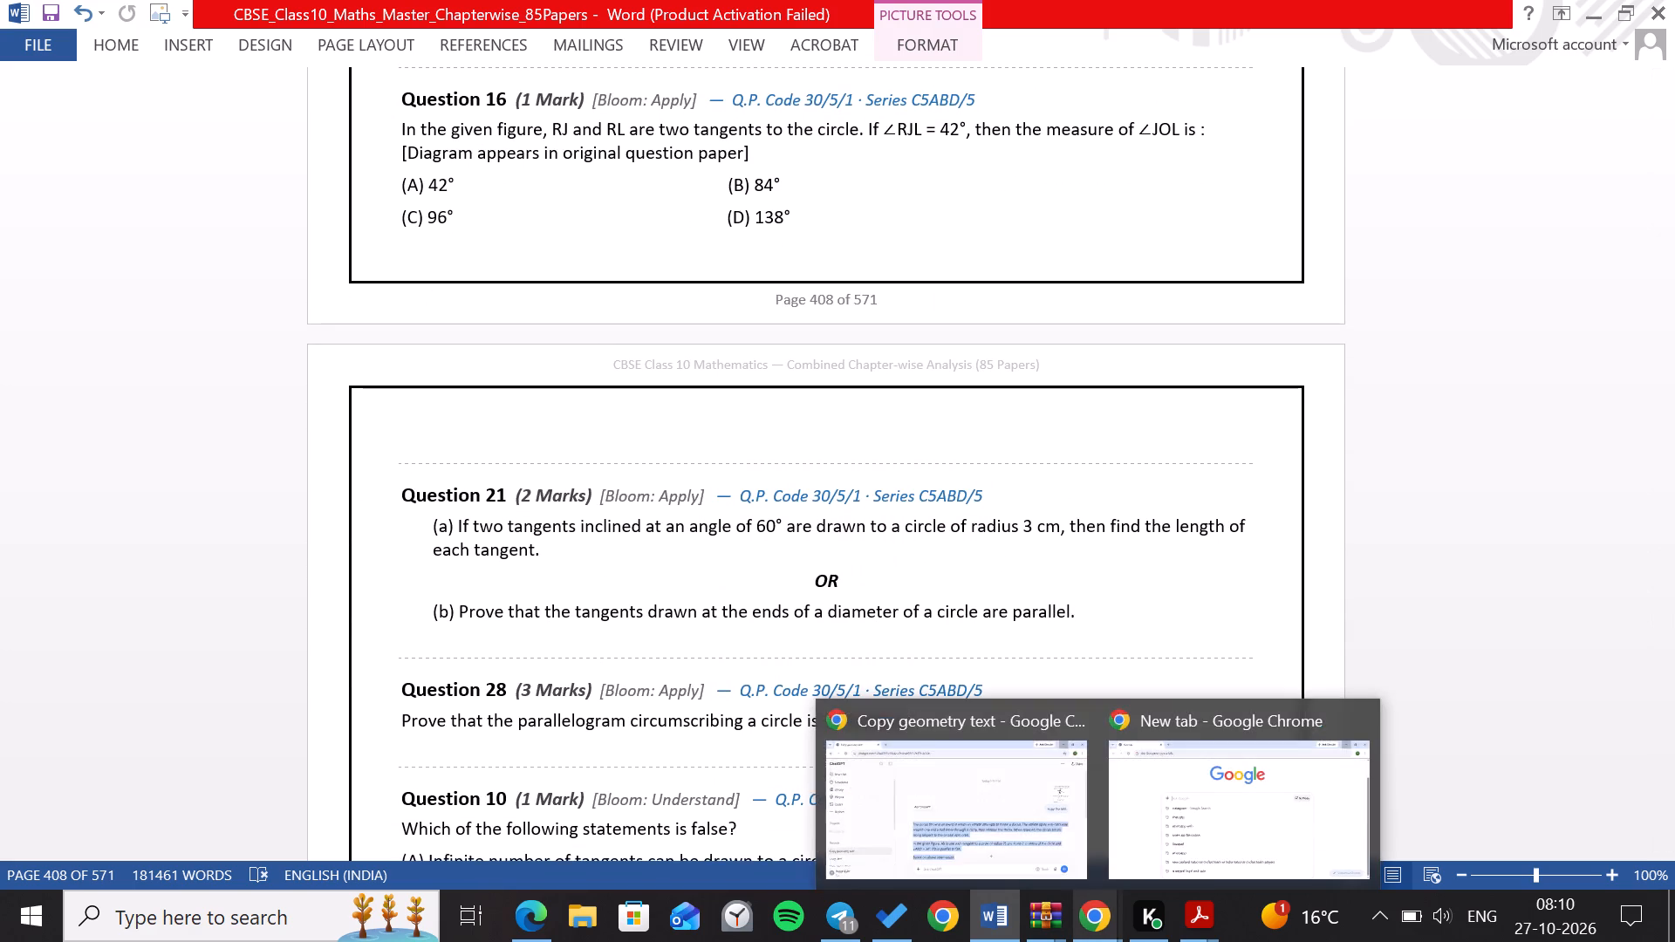
left_click(1304, 841)
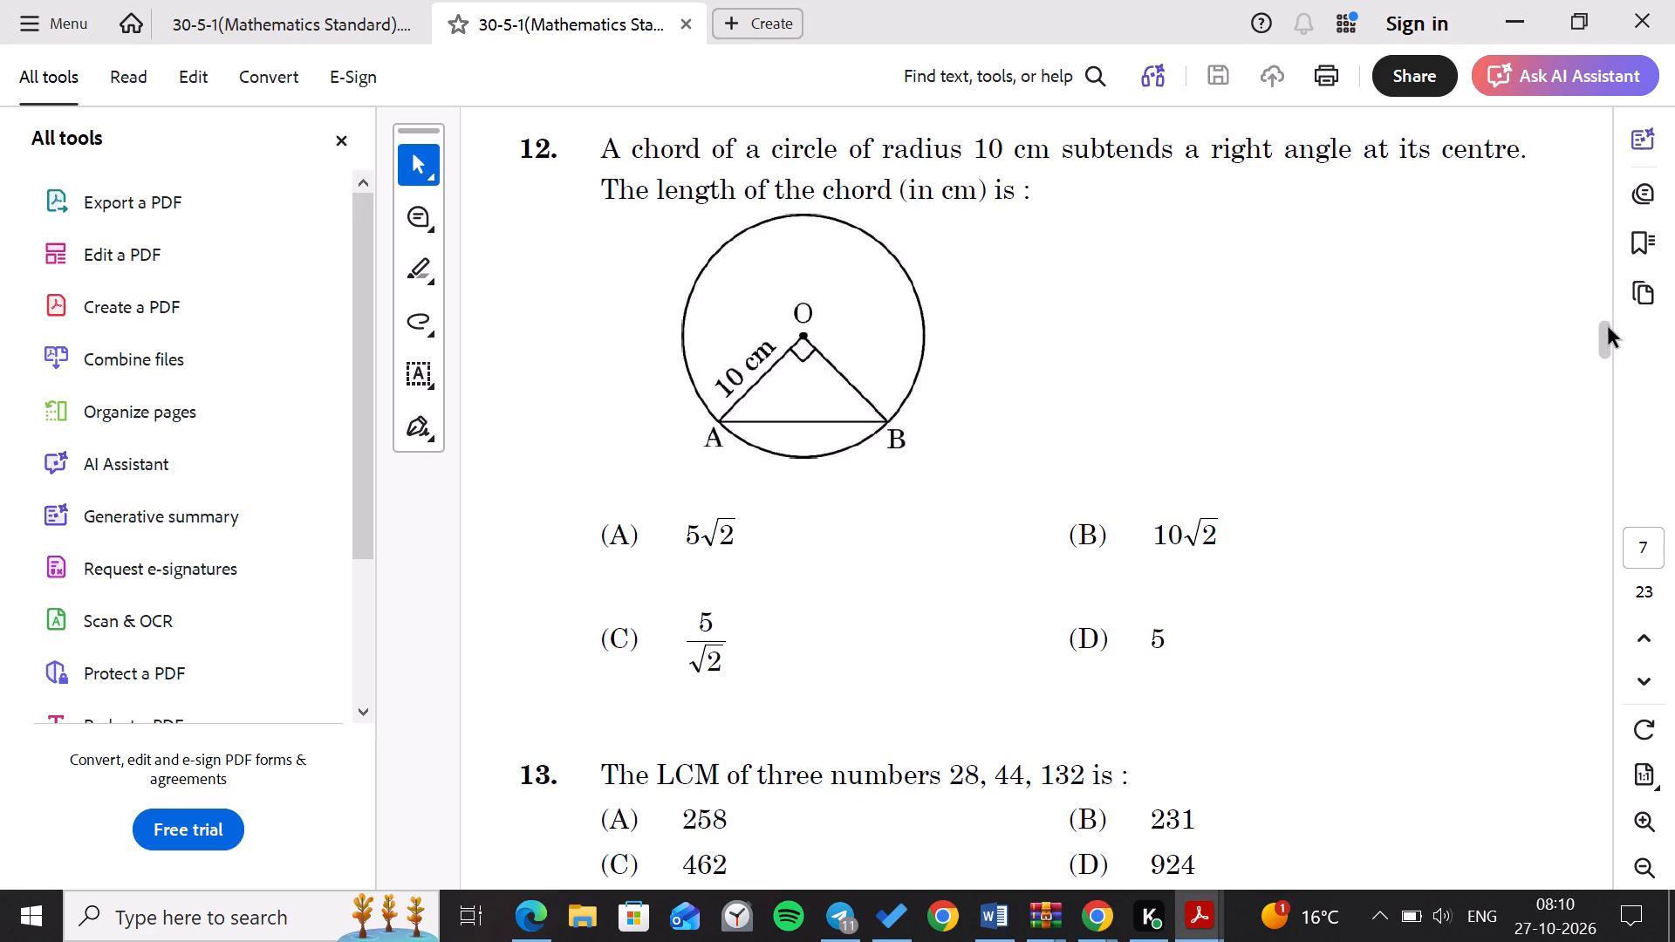
left_click_drag(1608, 332, 1609, 429)
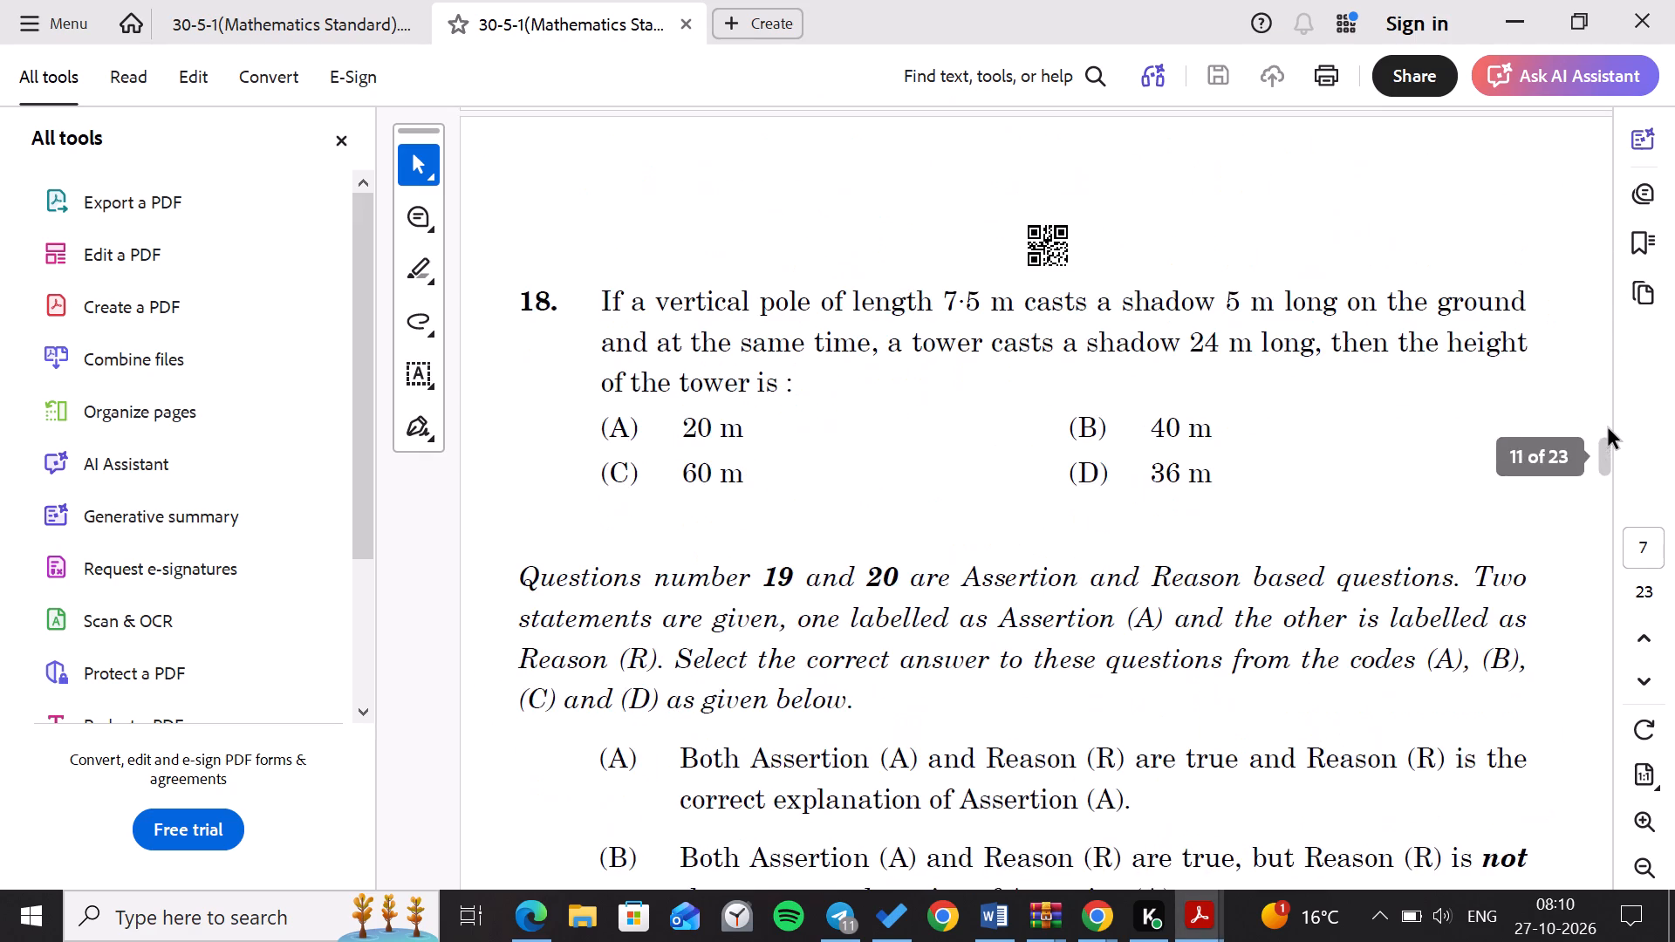
left_click_drag(1609, 429, 1609, 476)
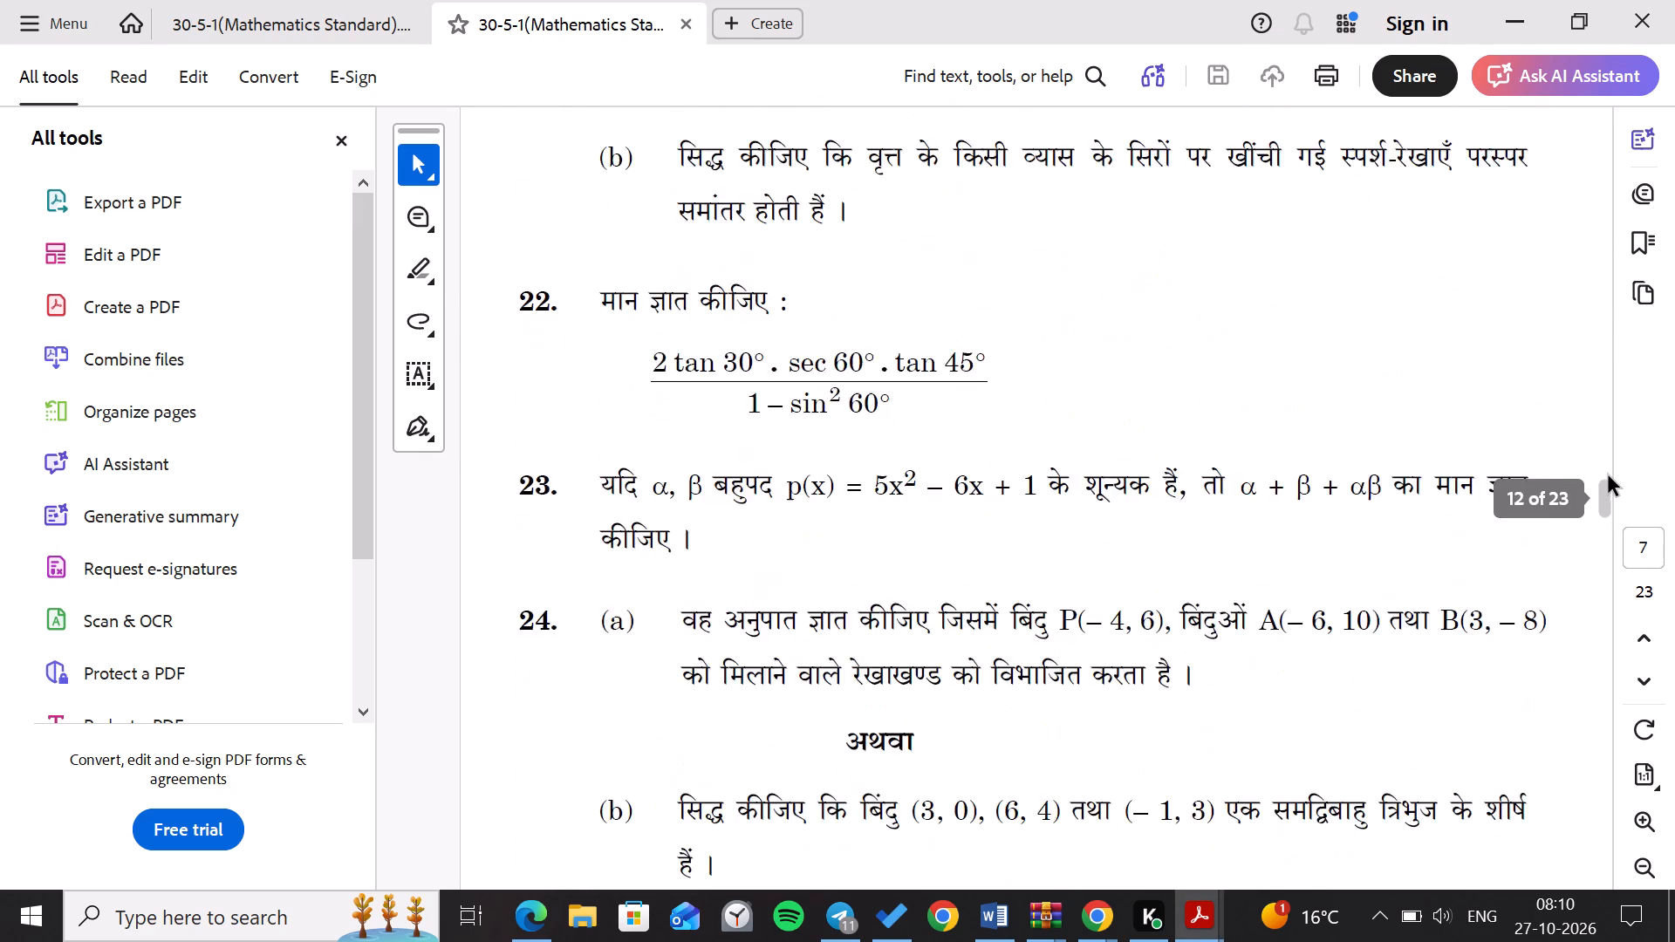
left_click_drag(1609, 476, 1602, 431)
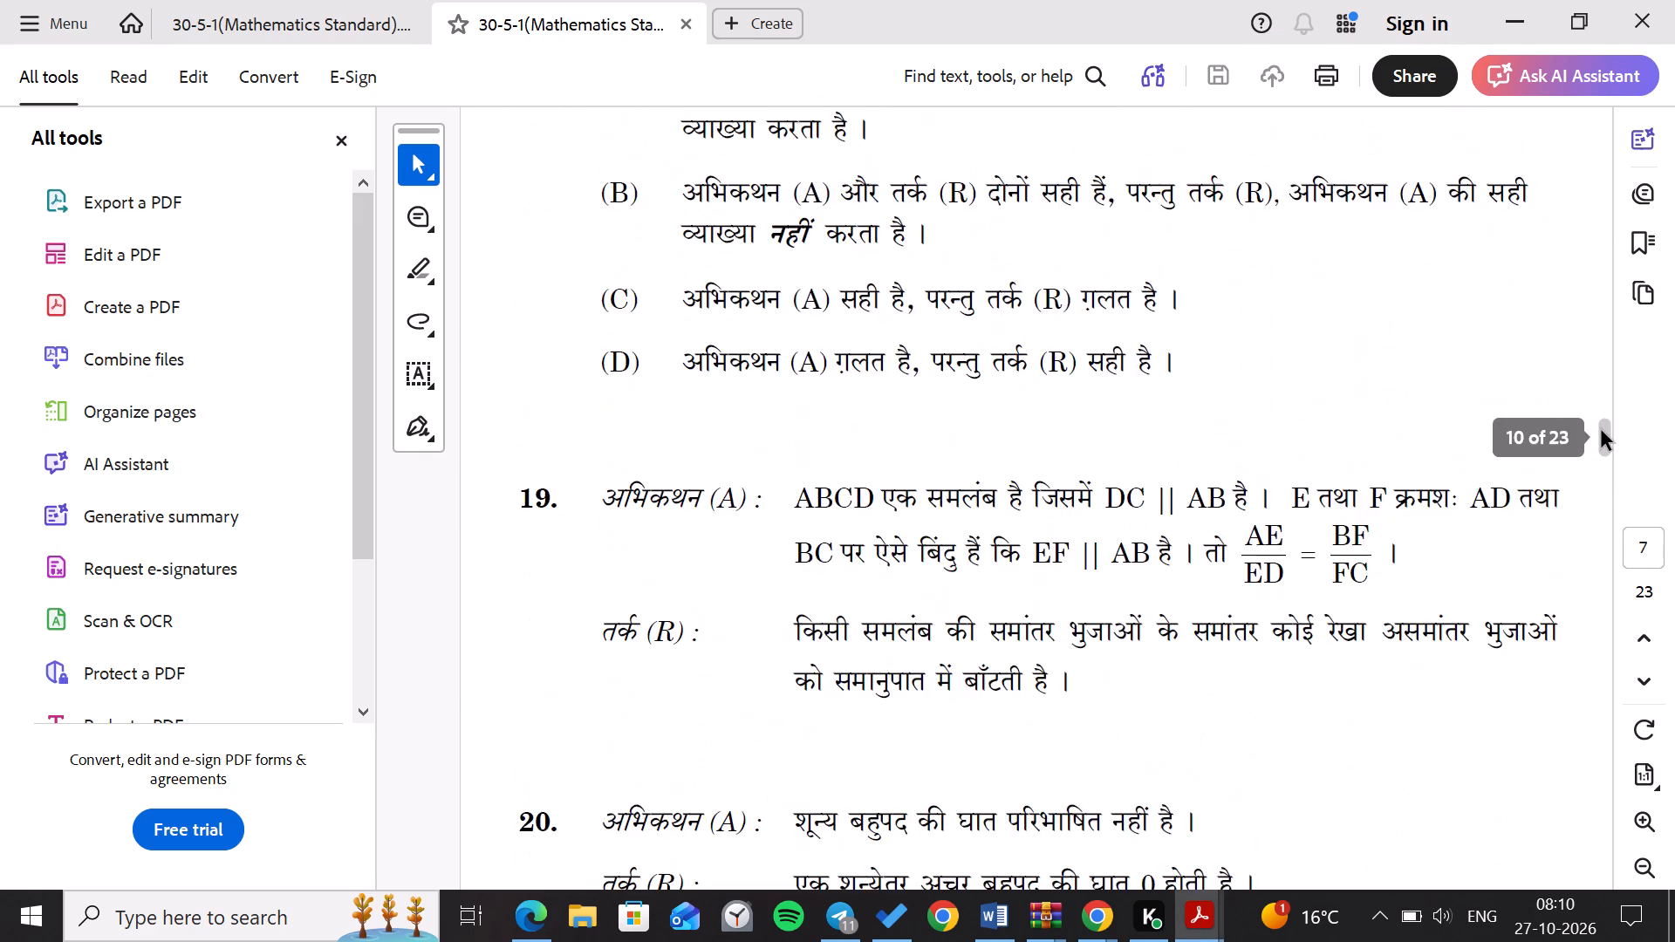
left_click_drag(1602, 431, 1595, 395)
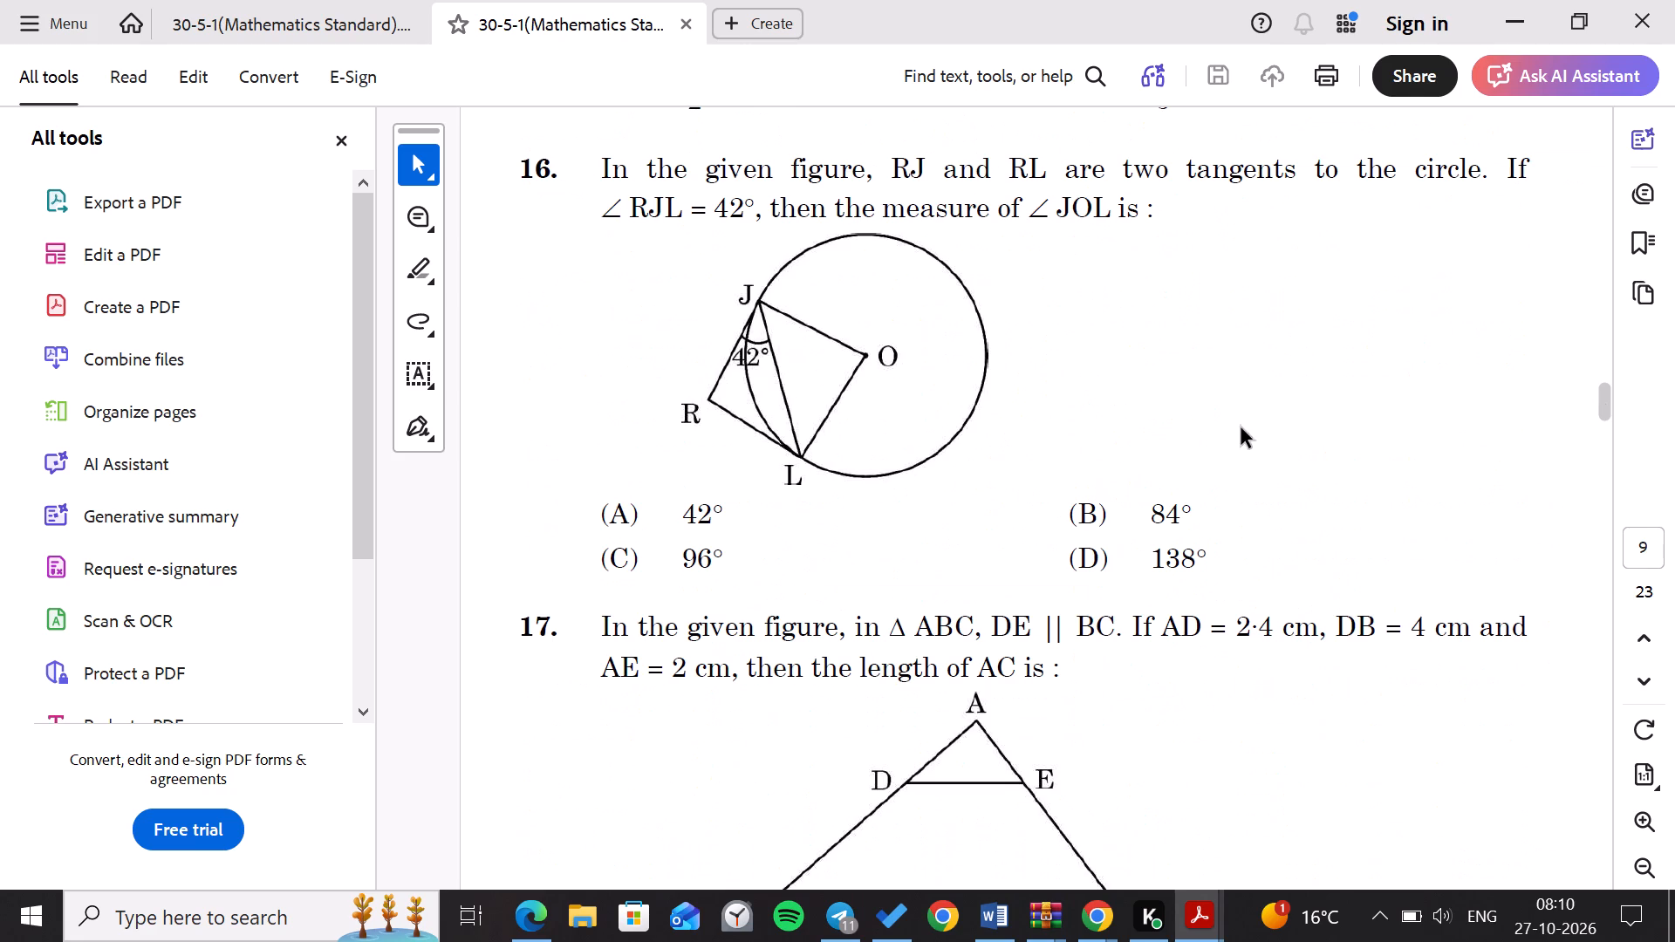
key("shift+super+s")
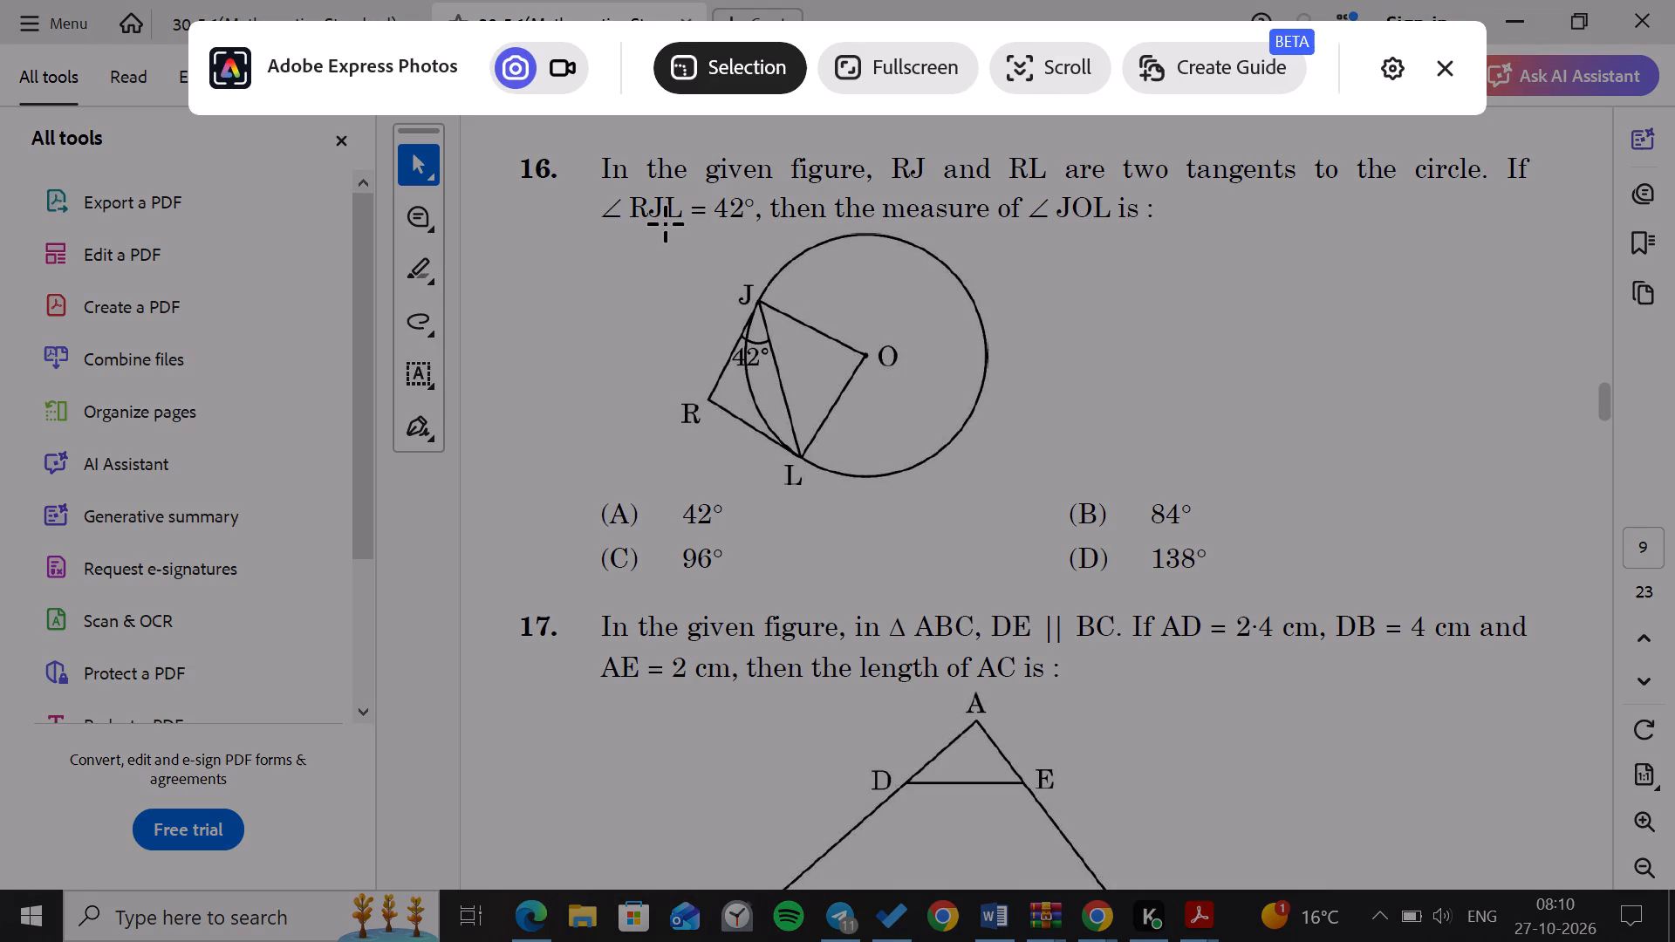
left_click_drag(666, 224, 954, 510)
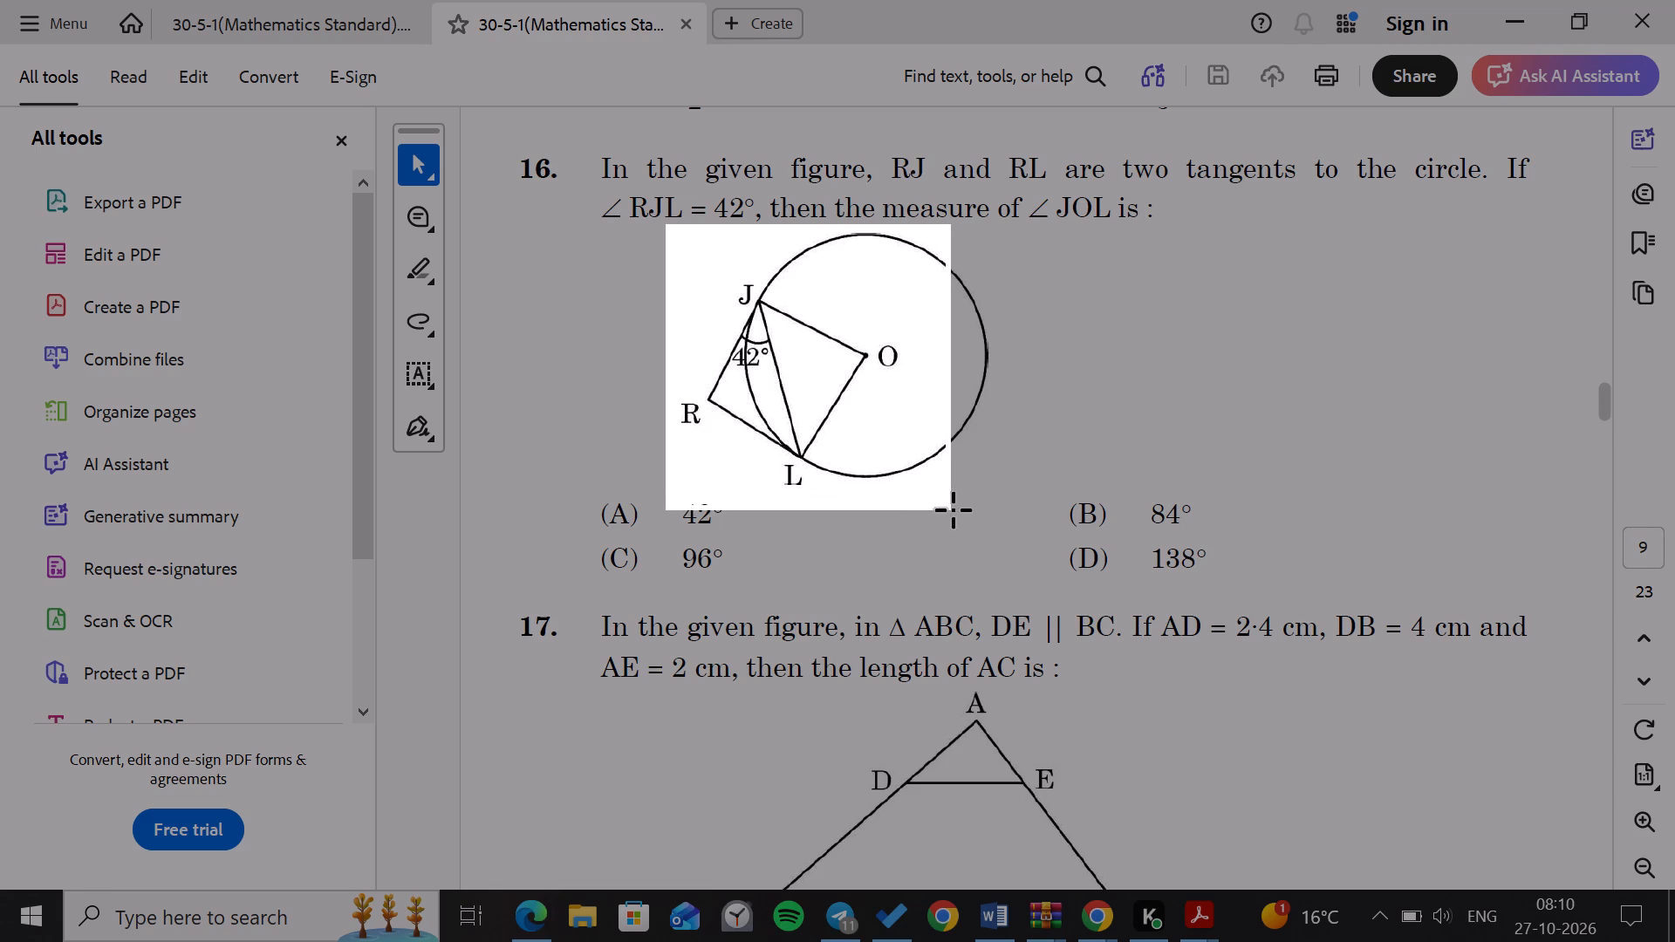
left_click_drag(954, 510, 1004, 498)
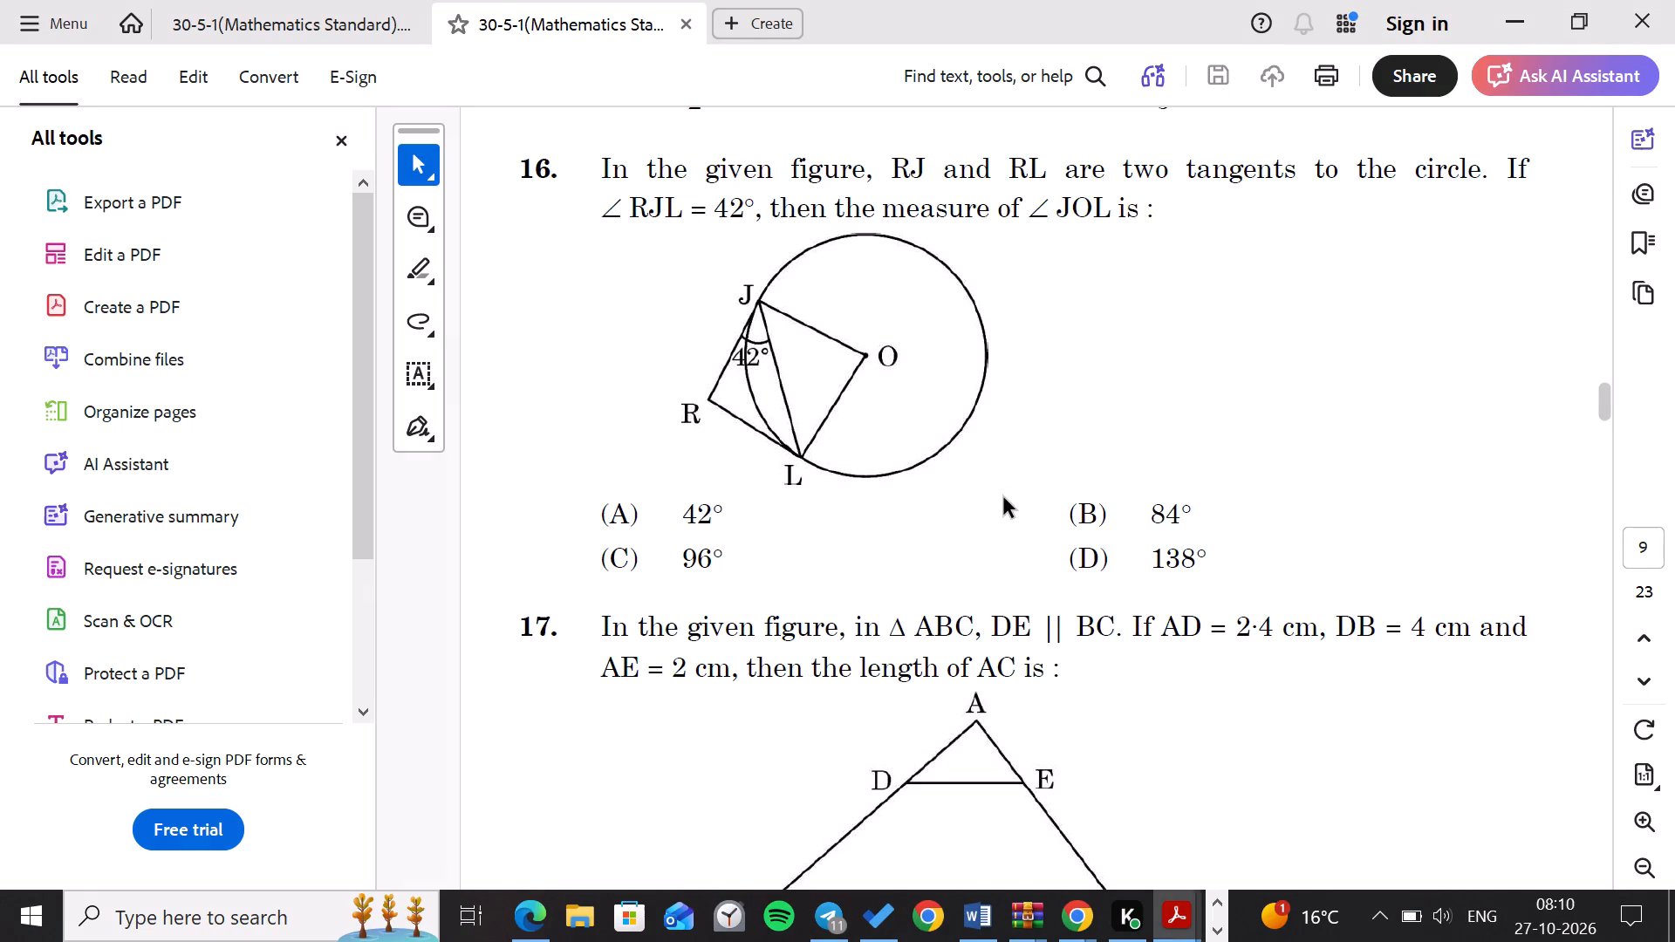
Switch to the Word document and replace the bracketed diagram placeholder in Question 16 with the captured figure of tangents RJ and RL.
left_click(1001, 906)
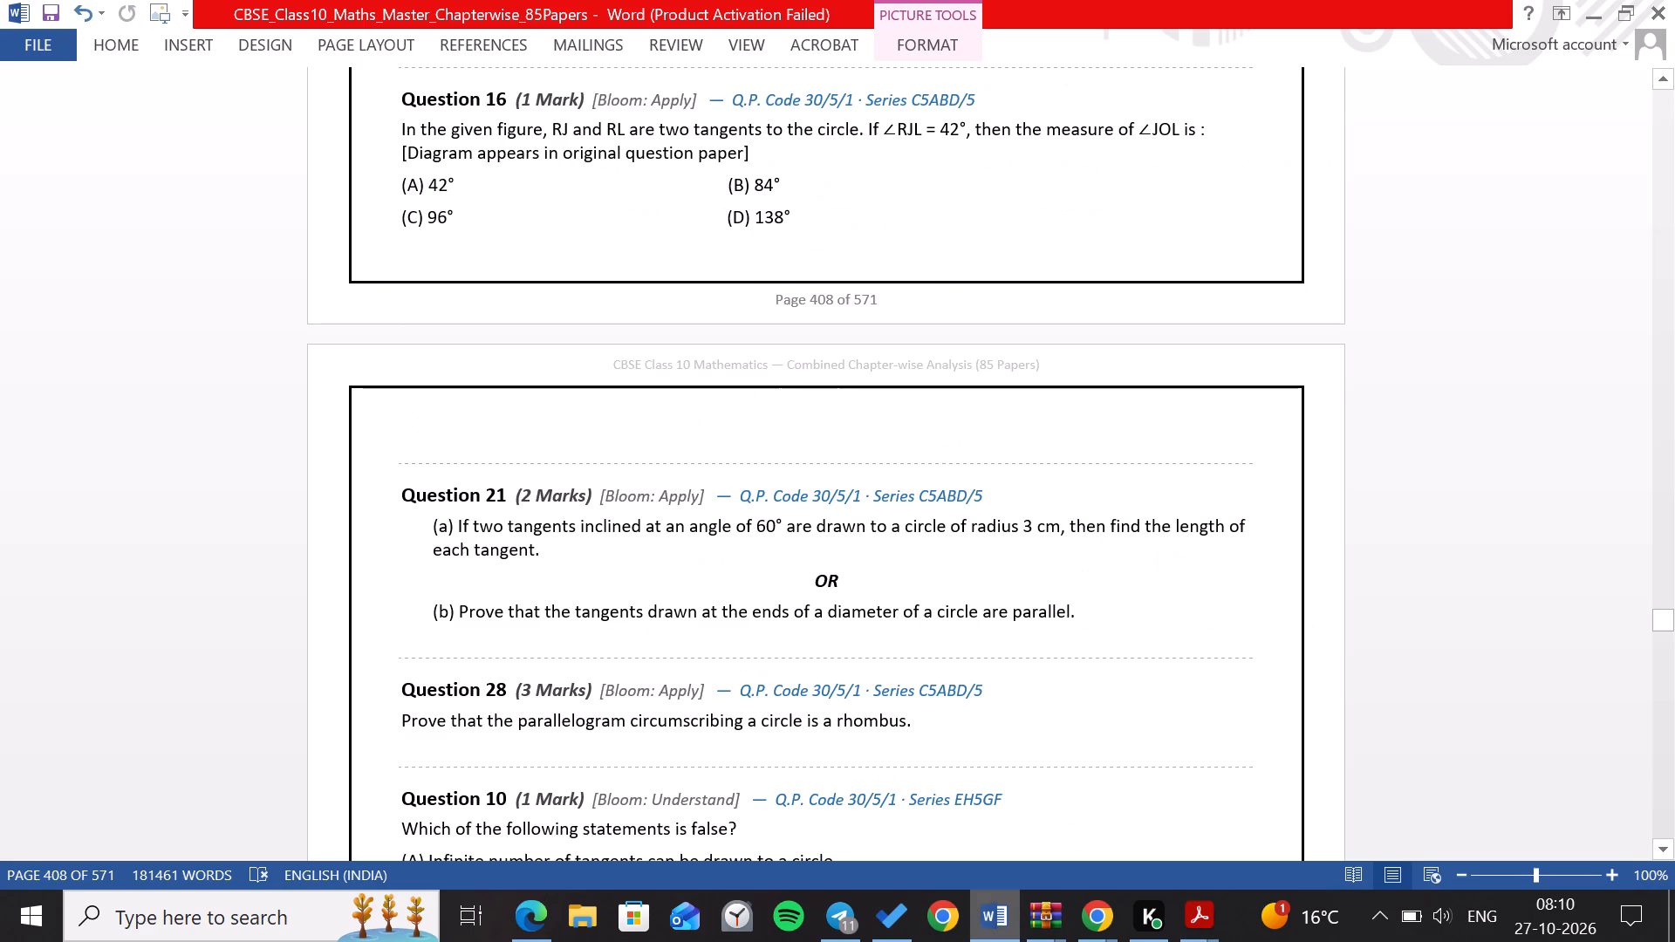
scroll(648, 393, "up", 5)
scroll(537, 295, "up", 4)
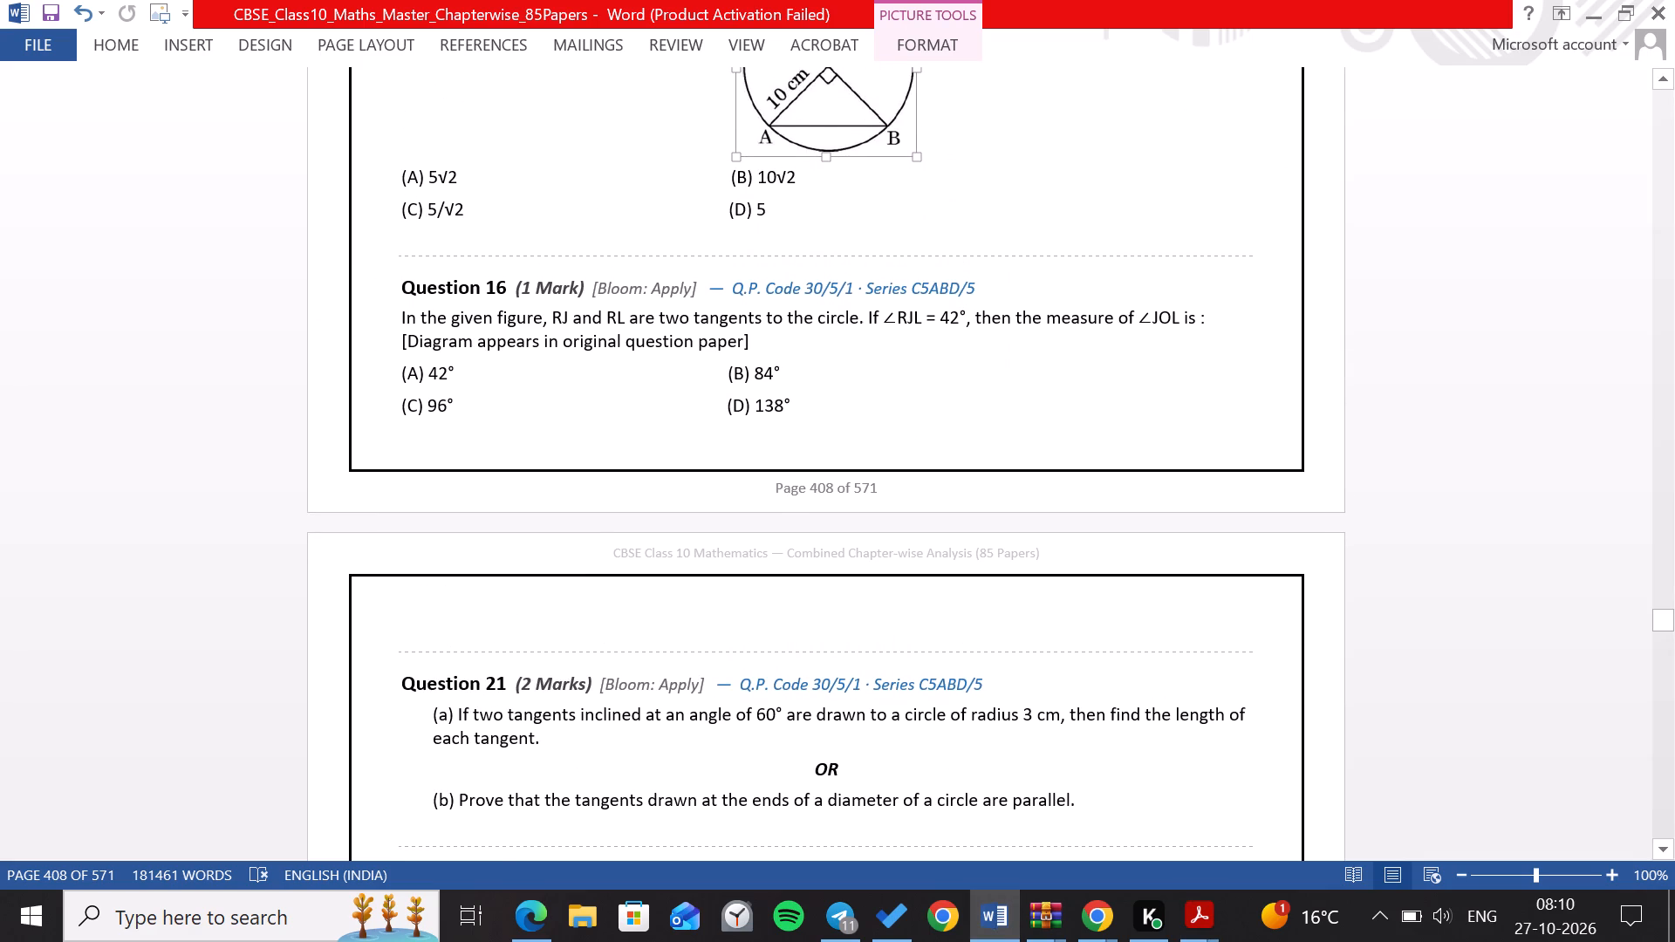
left_click_drag(383, 337, 481, 338)
key("BackSpace")
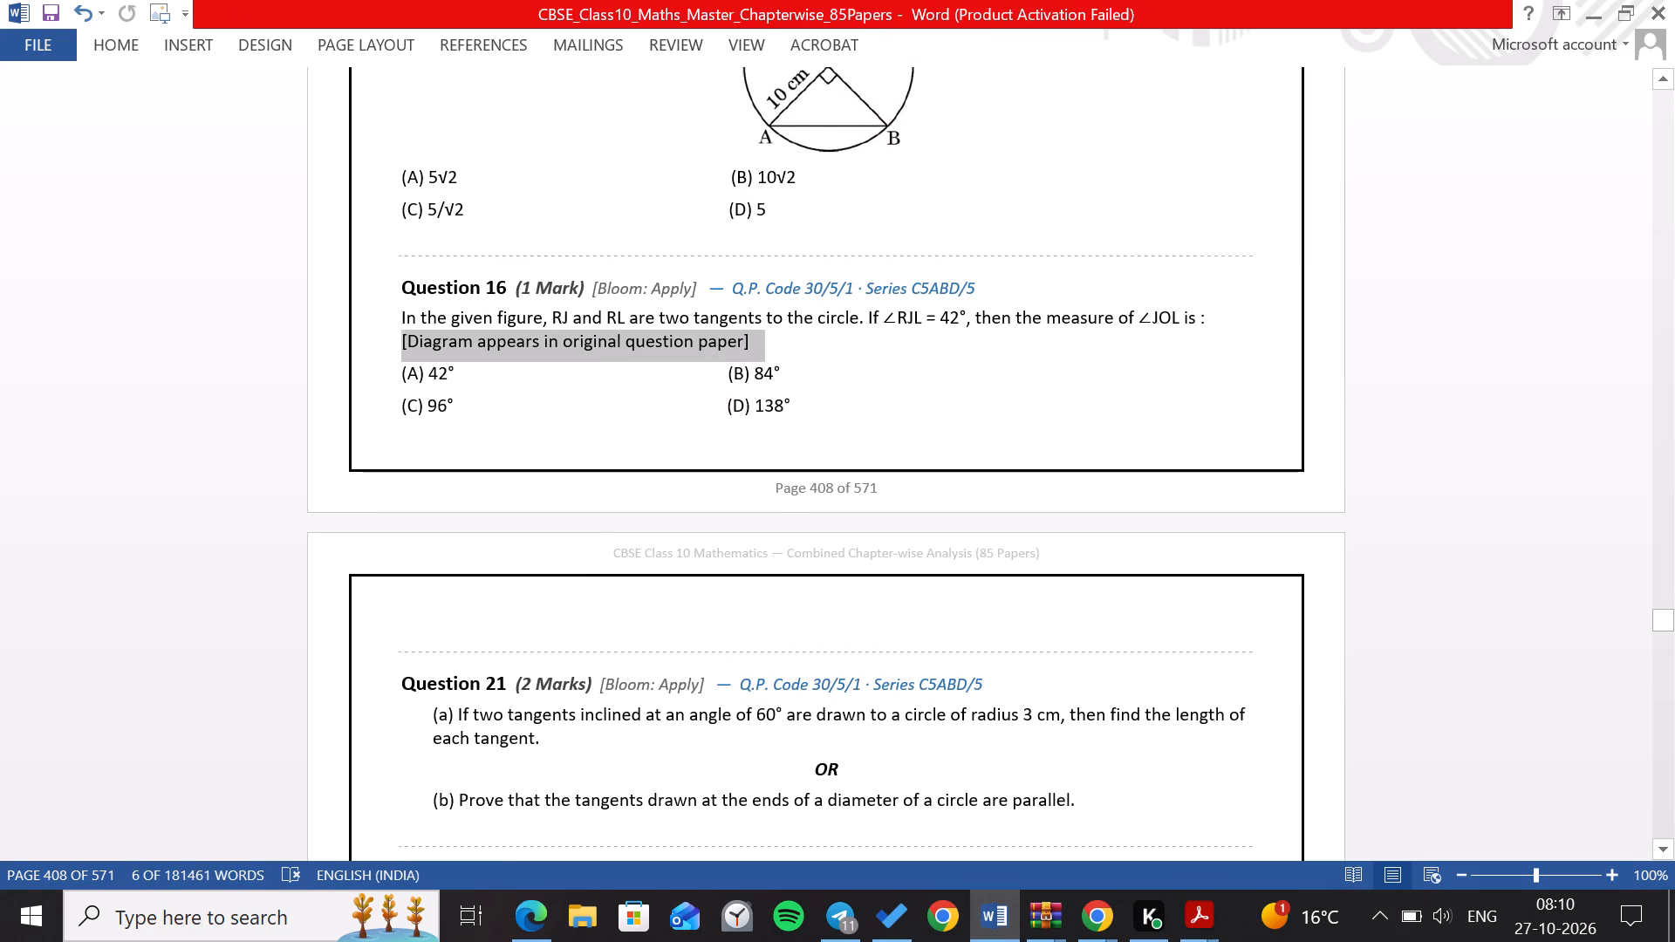
key("Return")
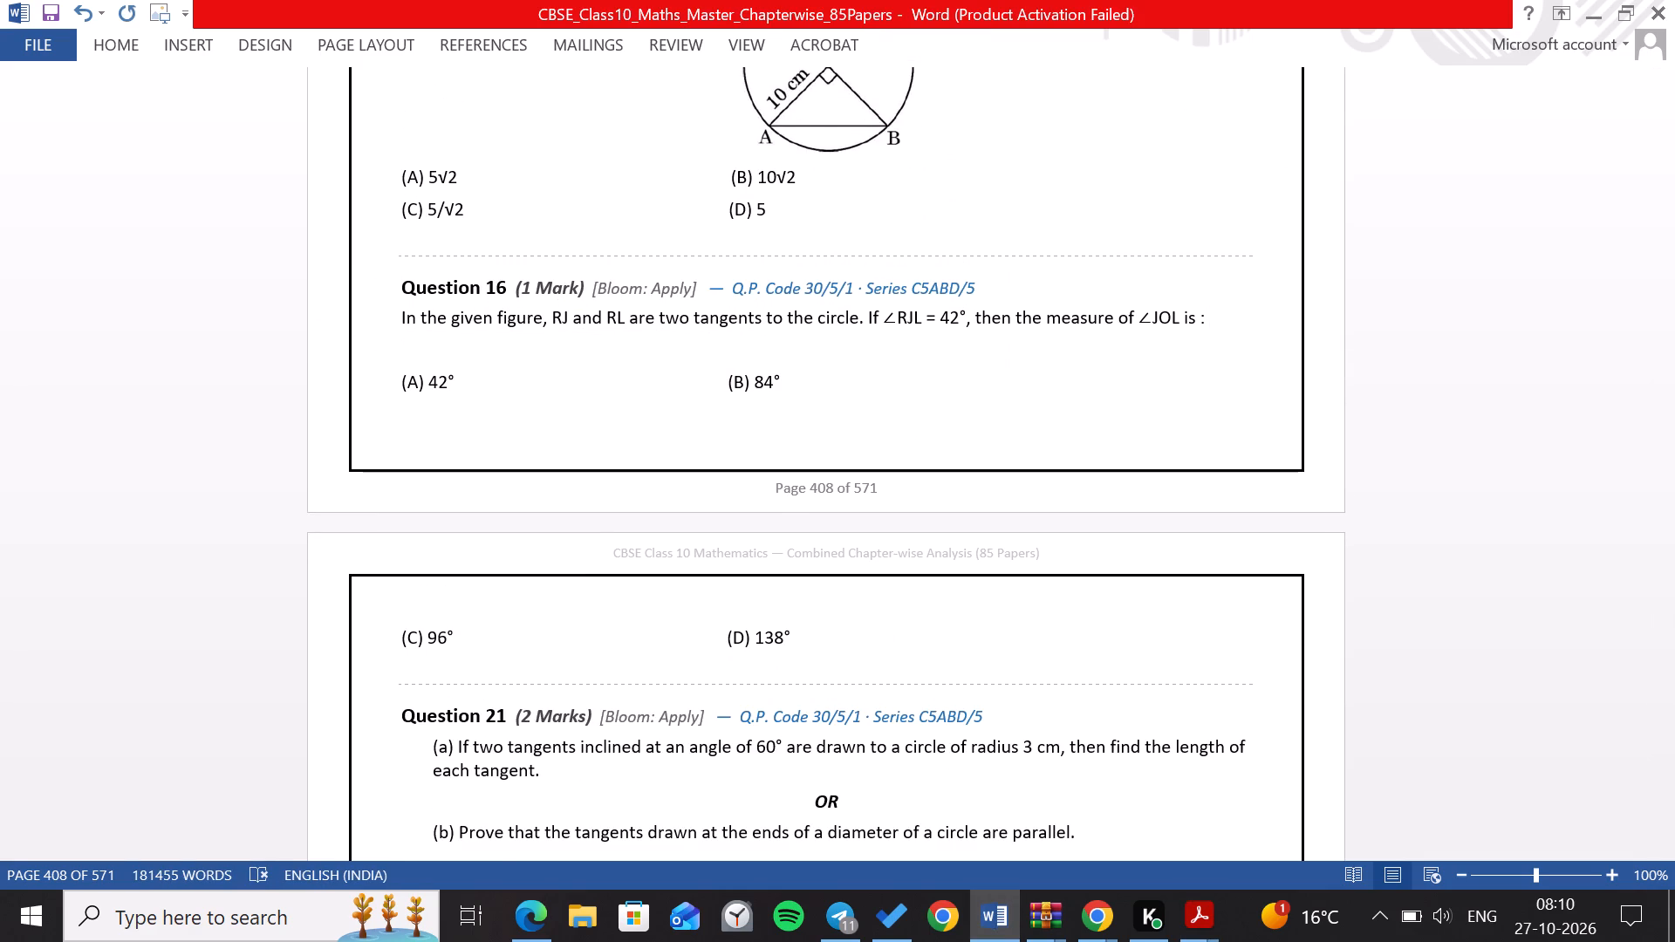
key("ctrl+v")
Shrink the inserted figure in Question 16 proportionally by about a third and centre it.
scroll(639, 568, "down", 4)
scroll(631, 563, "up", 15)
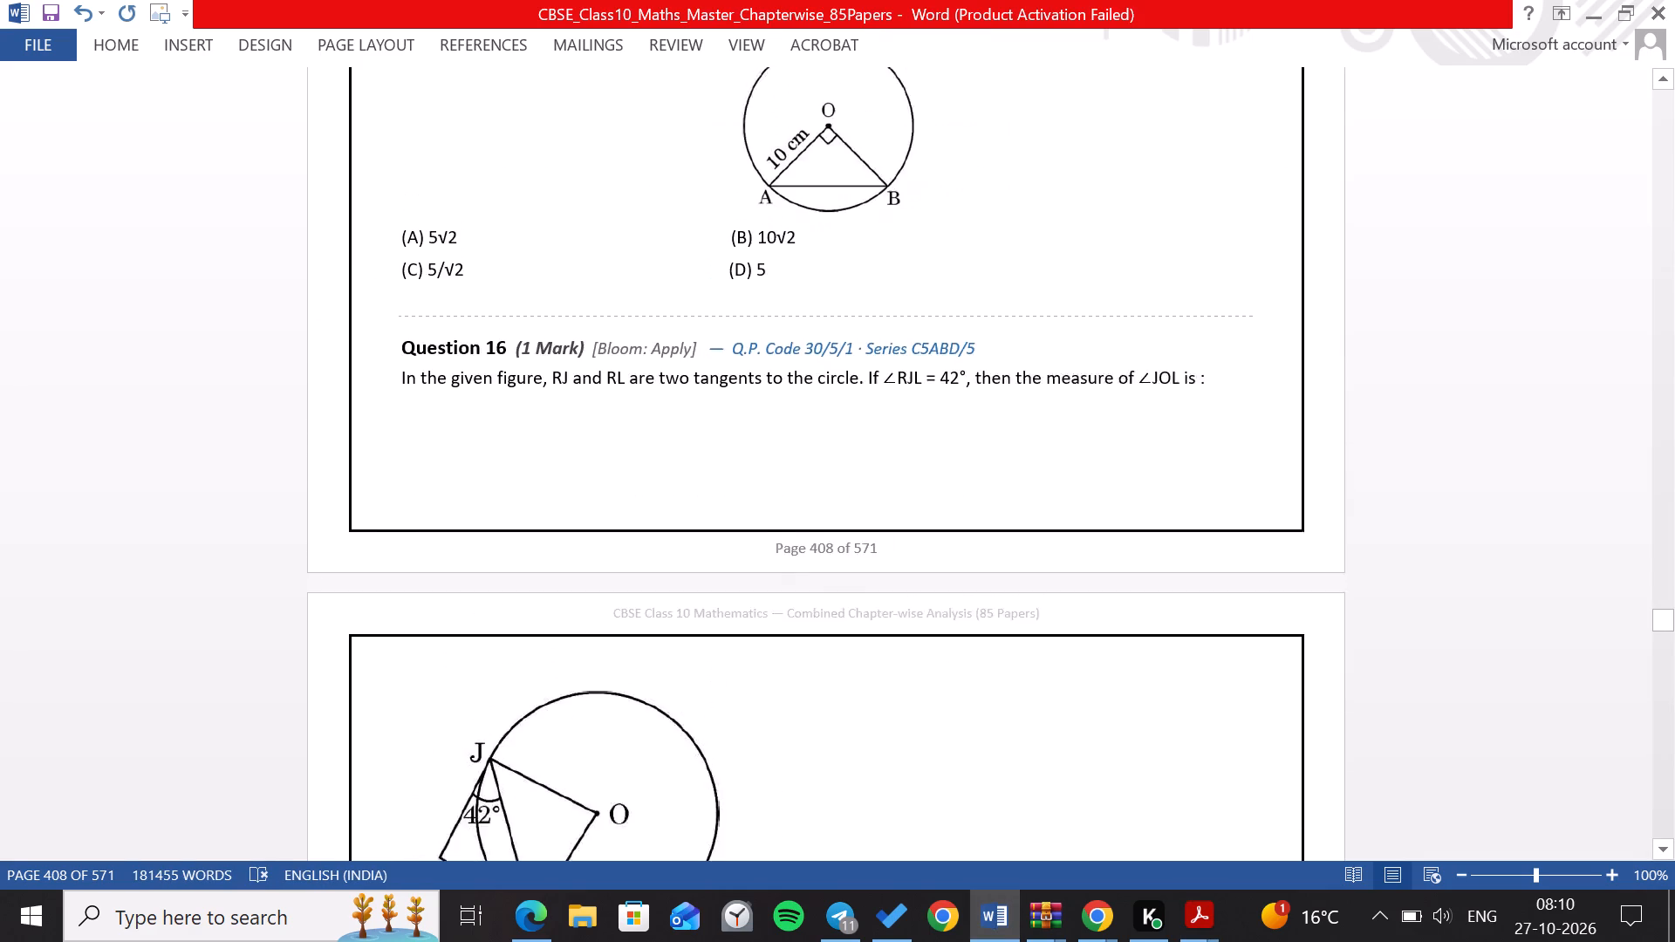
scroll(622, 601, "down", 14)
left_click(610, 649)
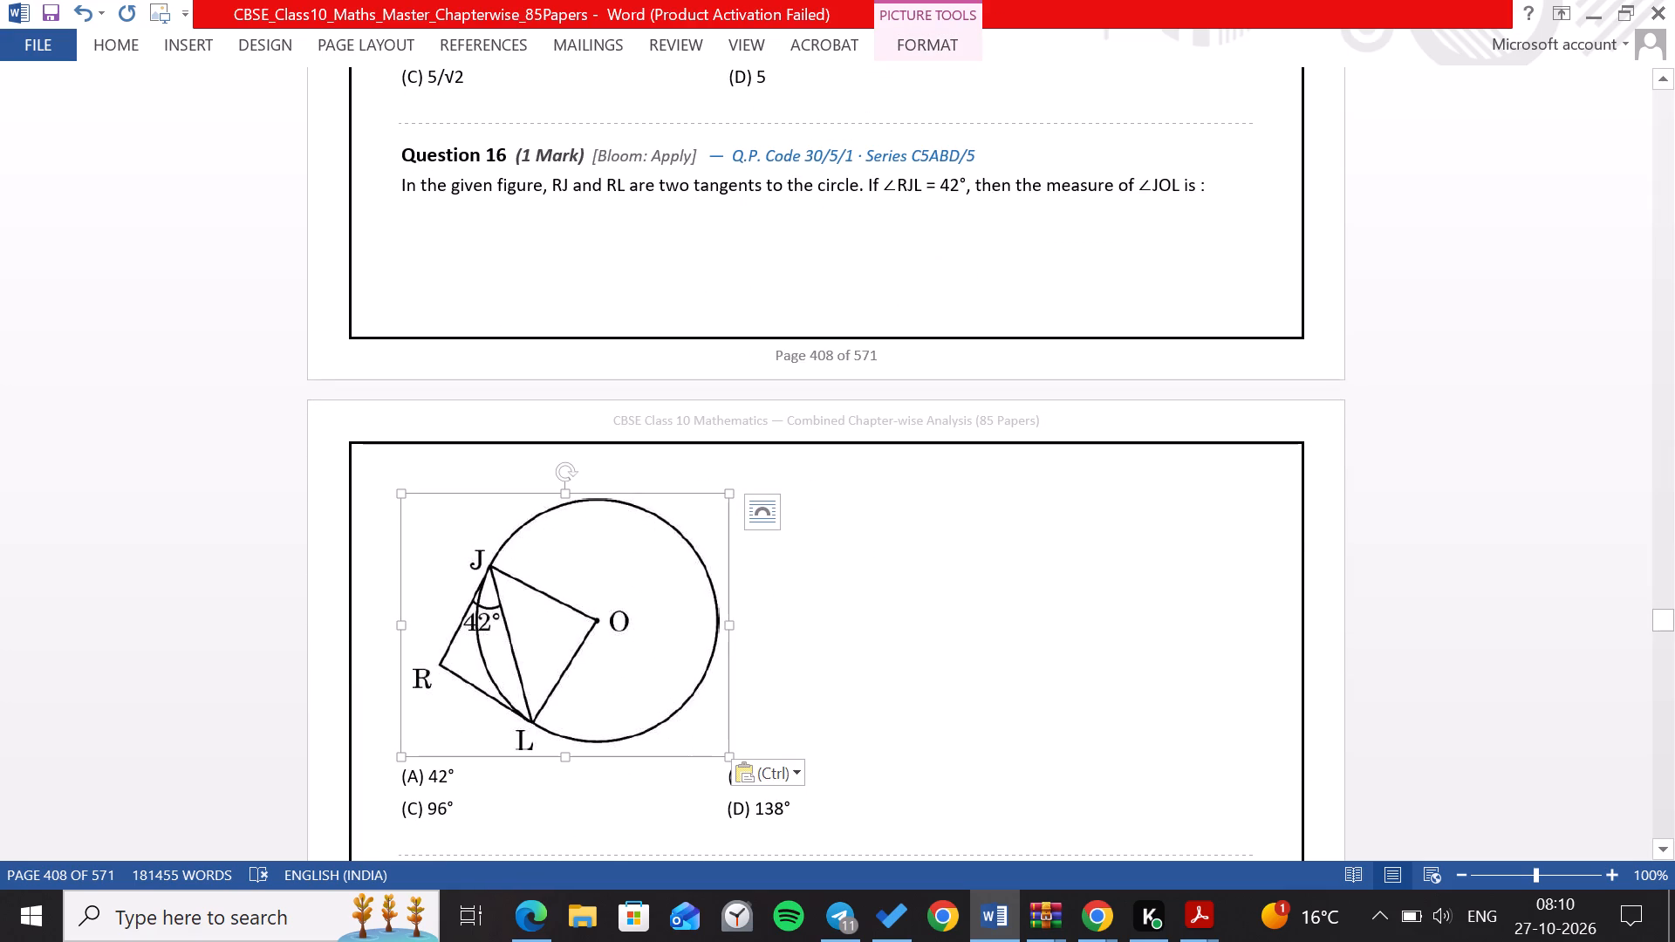
left_click_drag(727, 755, 614, 606)
left_click(110, 39)
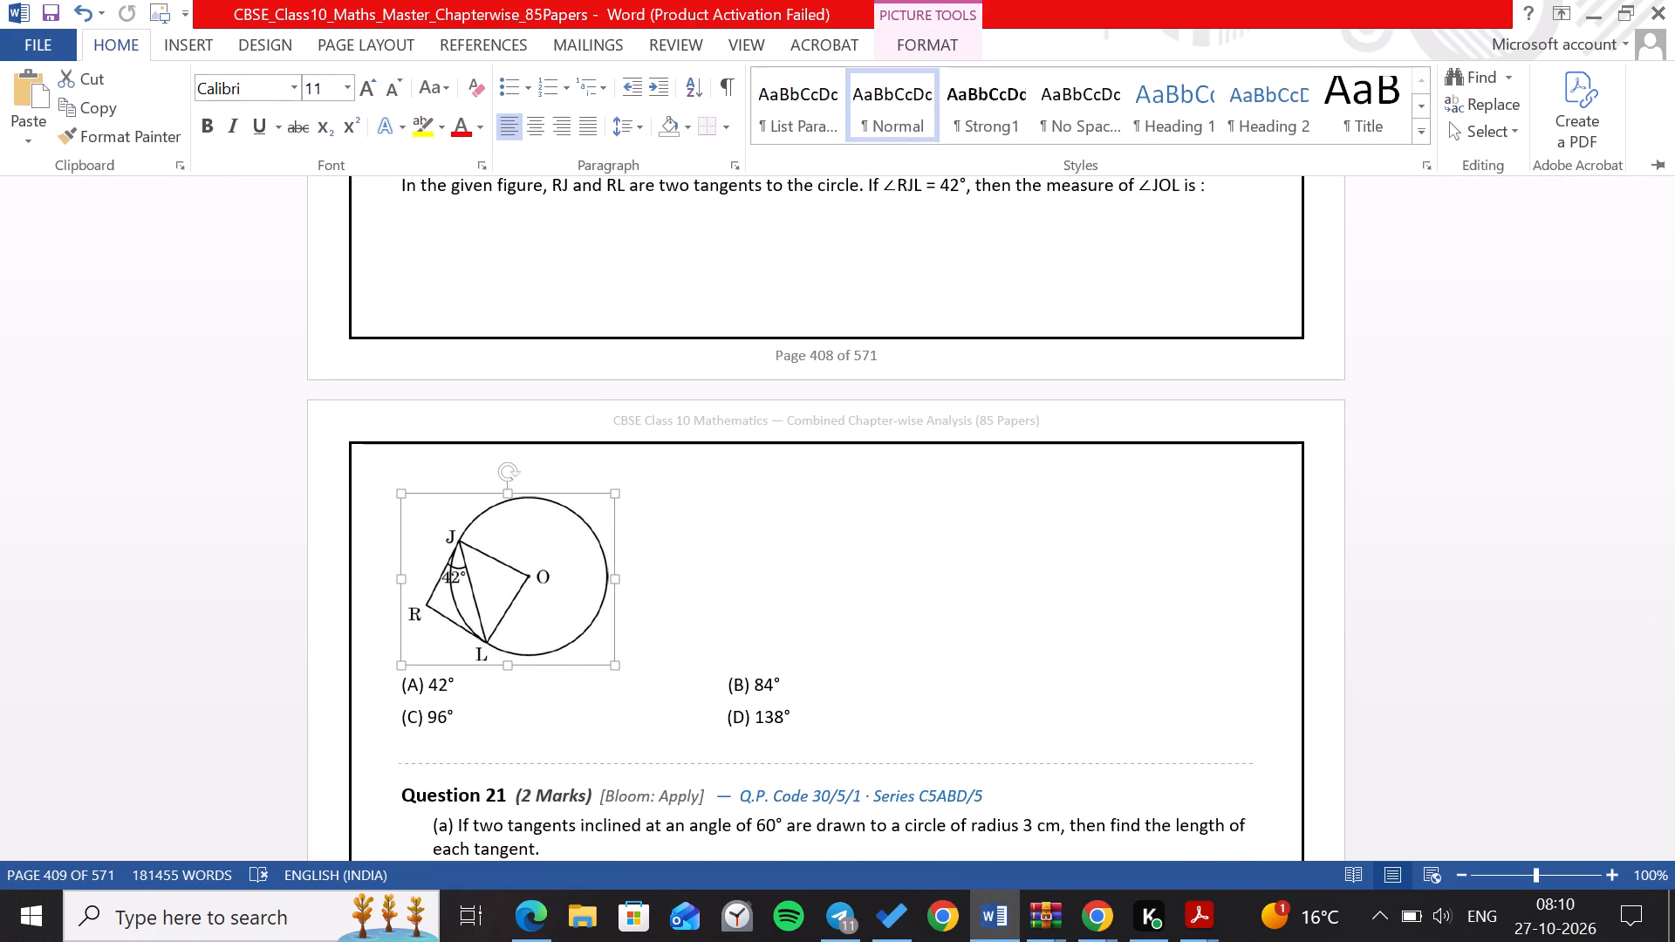
left_click(541, 129)
Look through the questions after Question 16 for the next diagram placeholders and the paper code and series they belong to.
scroll(974, 709, "down", 20)
scroll(974, 709, "down", 10)
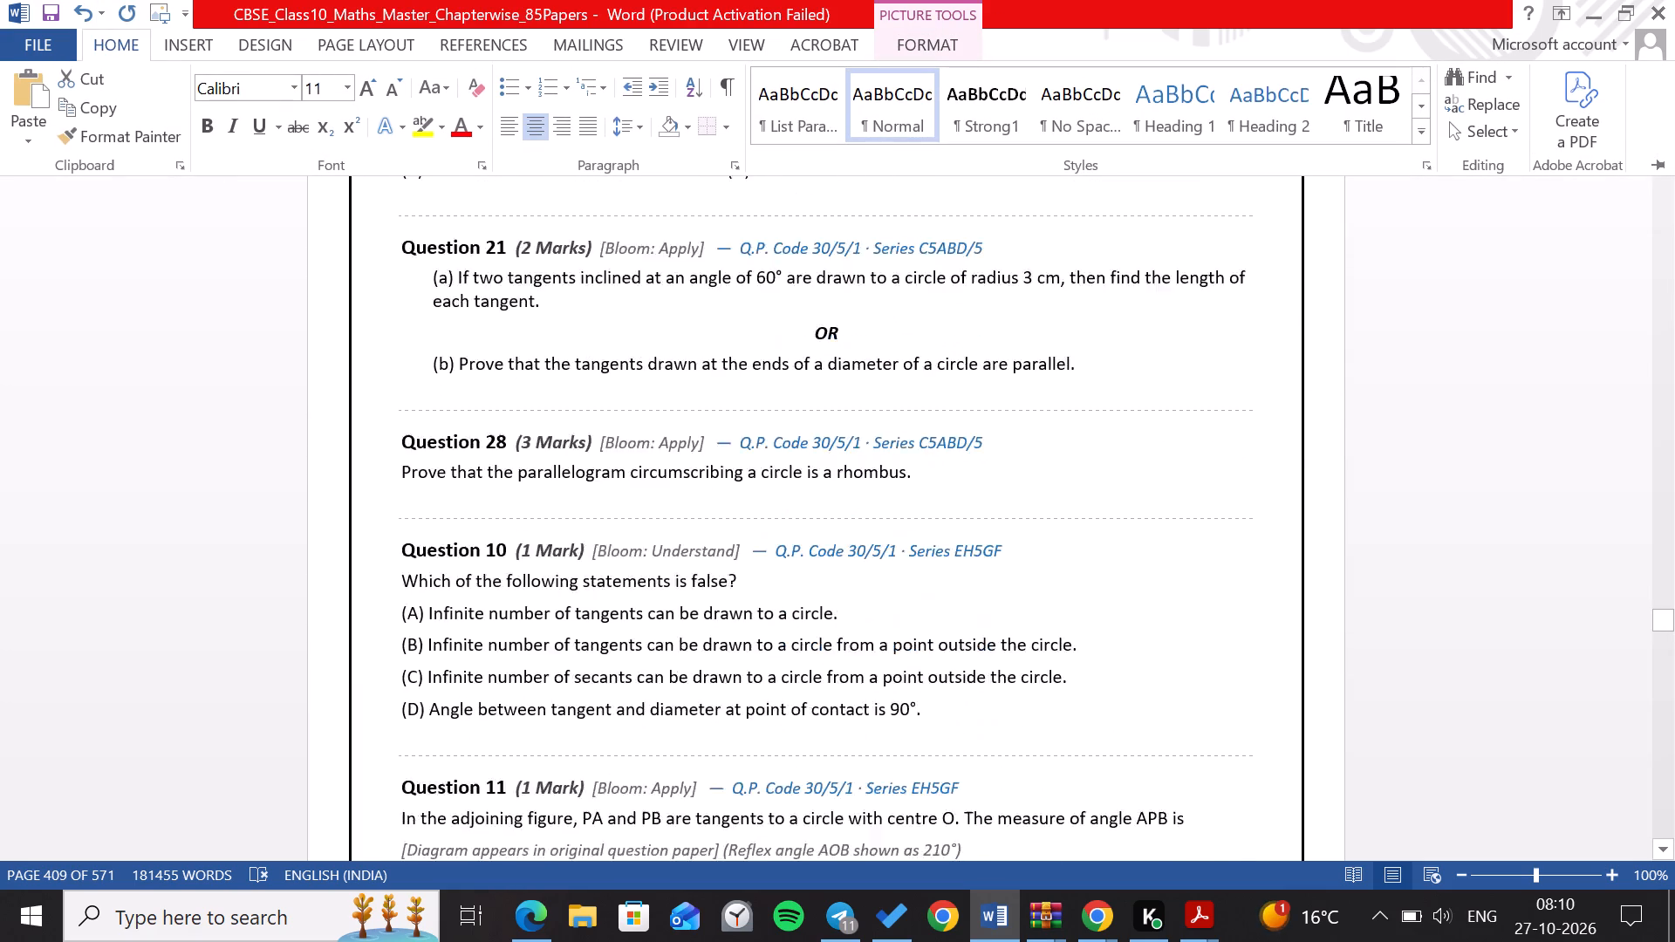
scroll(911, 534, "down", 15)
scroll(911, 534, "down", 7)
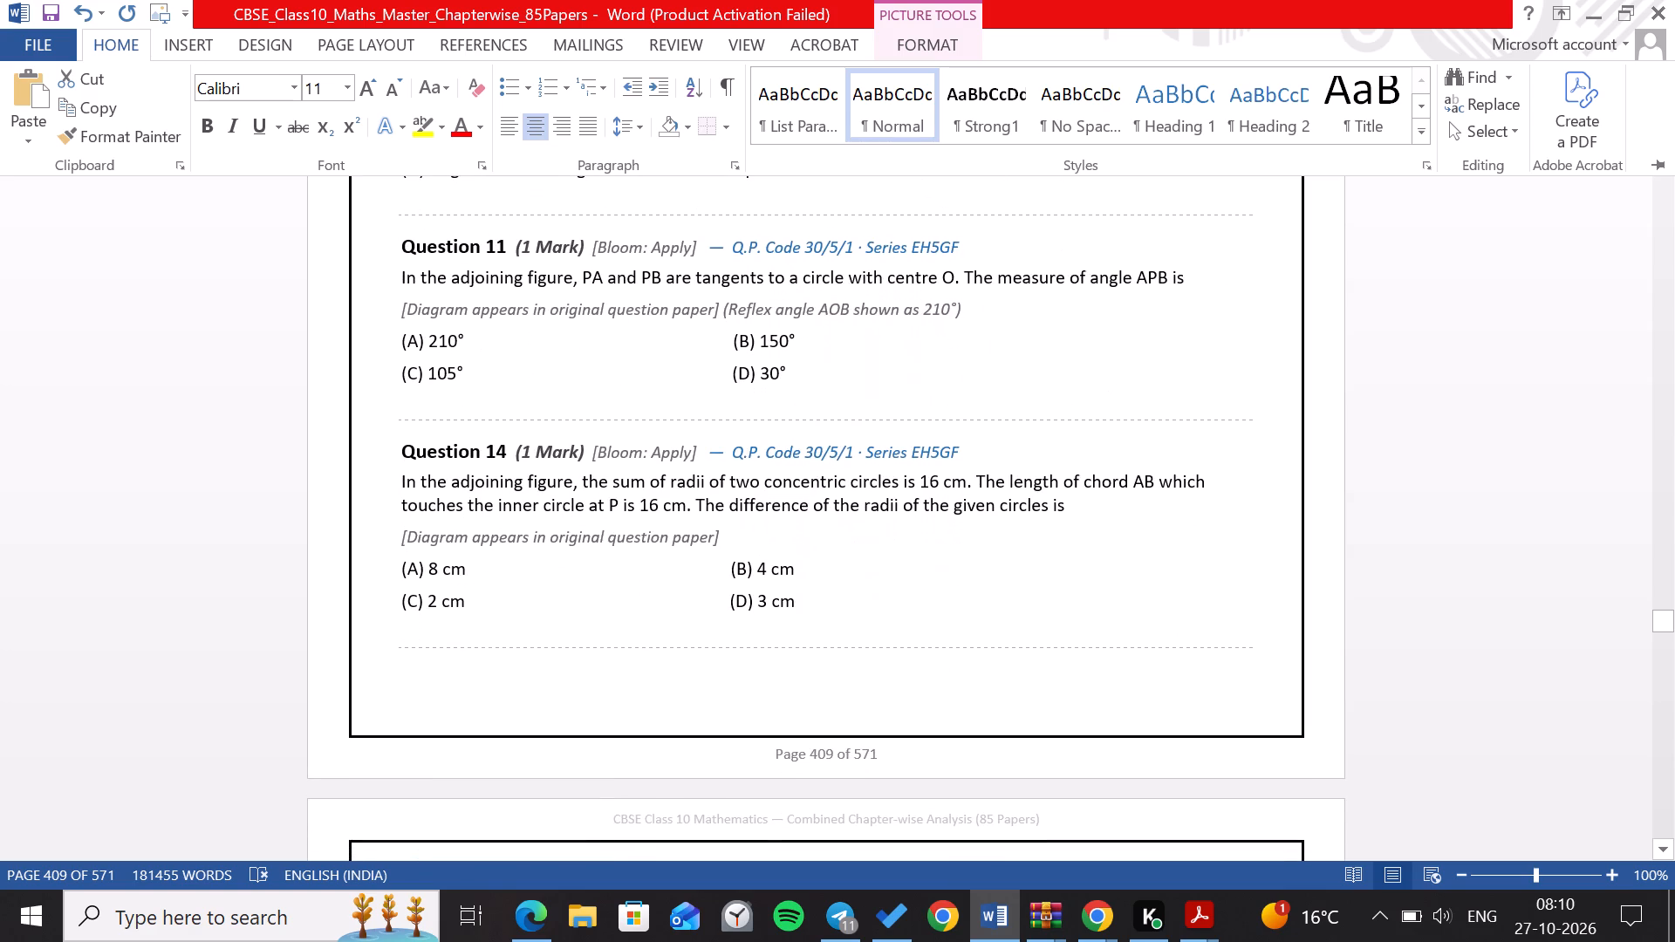
scroll(1027, 655, "up", 20)
scroll(1027, 655, "up", 3)
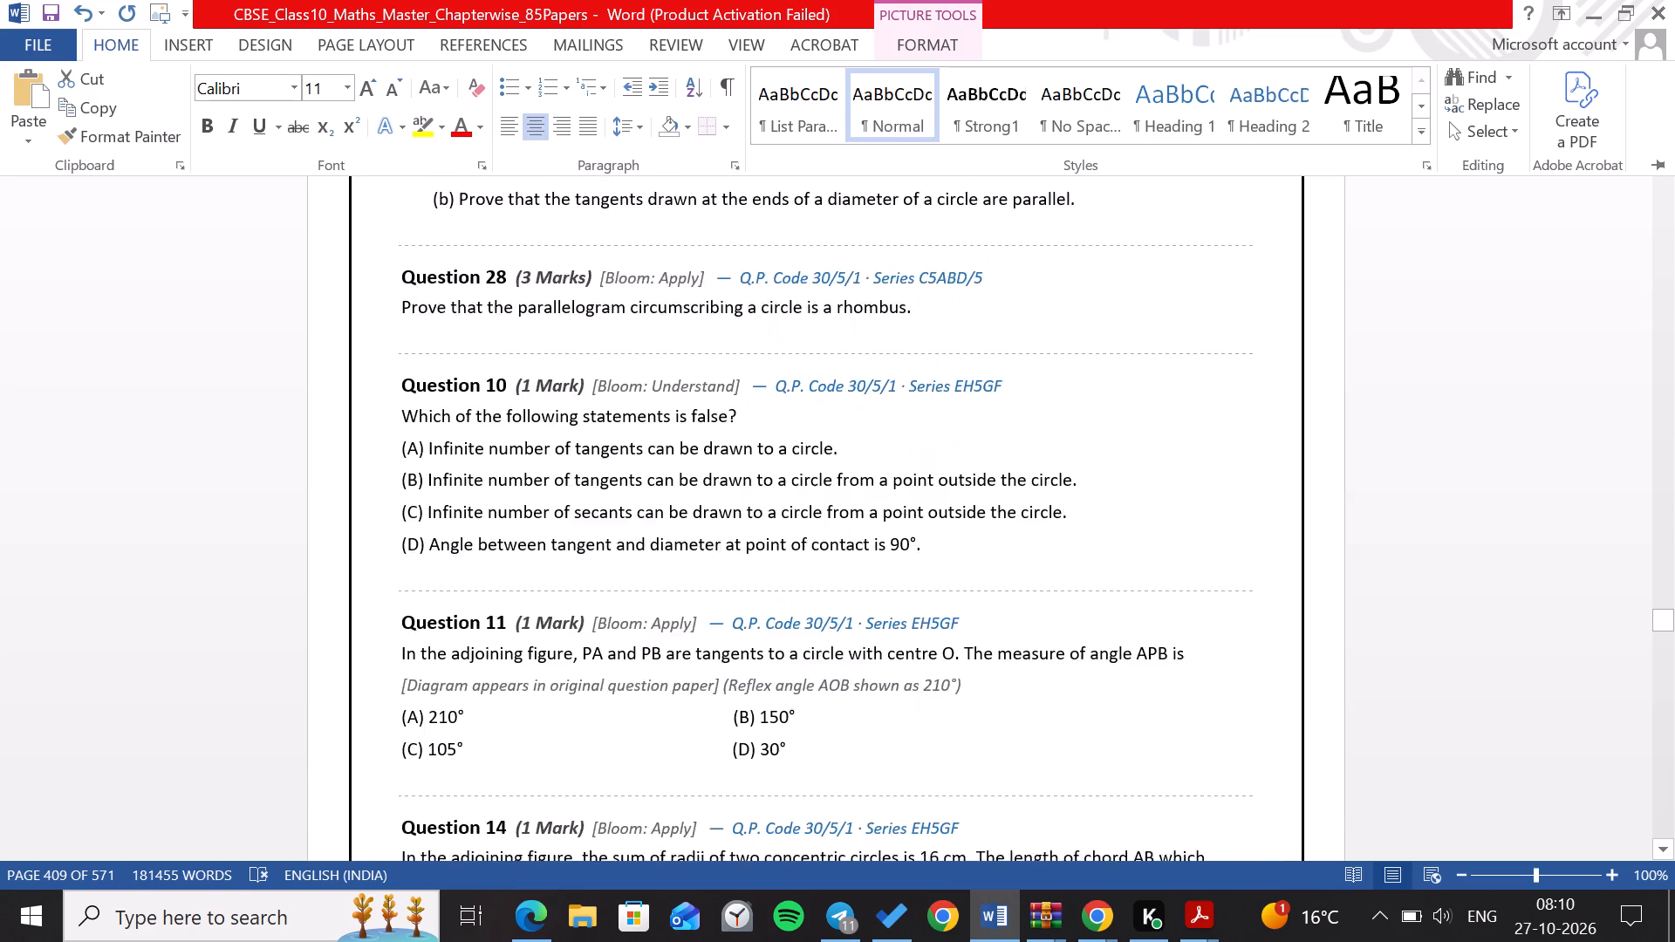
scroll(1037, 646, "up", 8)
scroll(1037, 649, "down", 7)
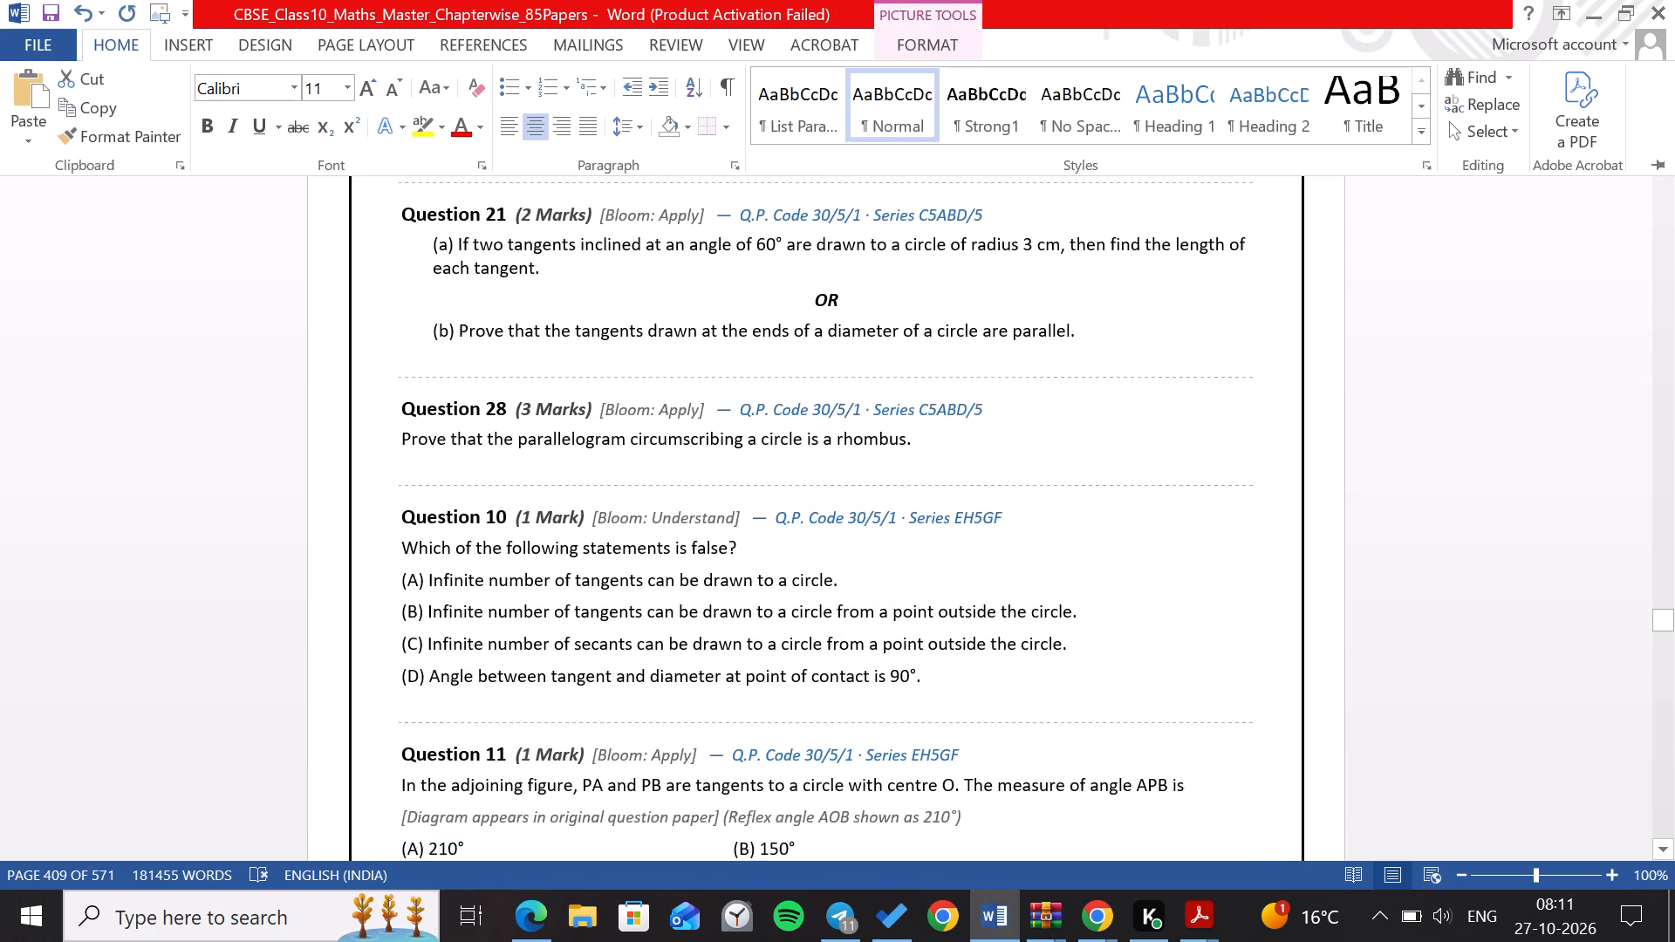
scroll(1032, 659, "down", 13)
scroll(1012, 698, "up", 9)
scroll(1012, 698, "down", 16)
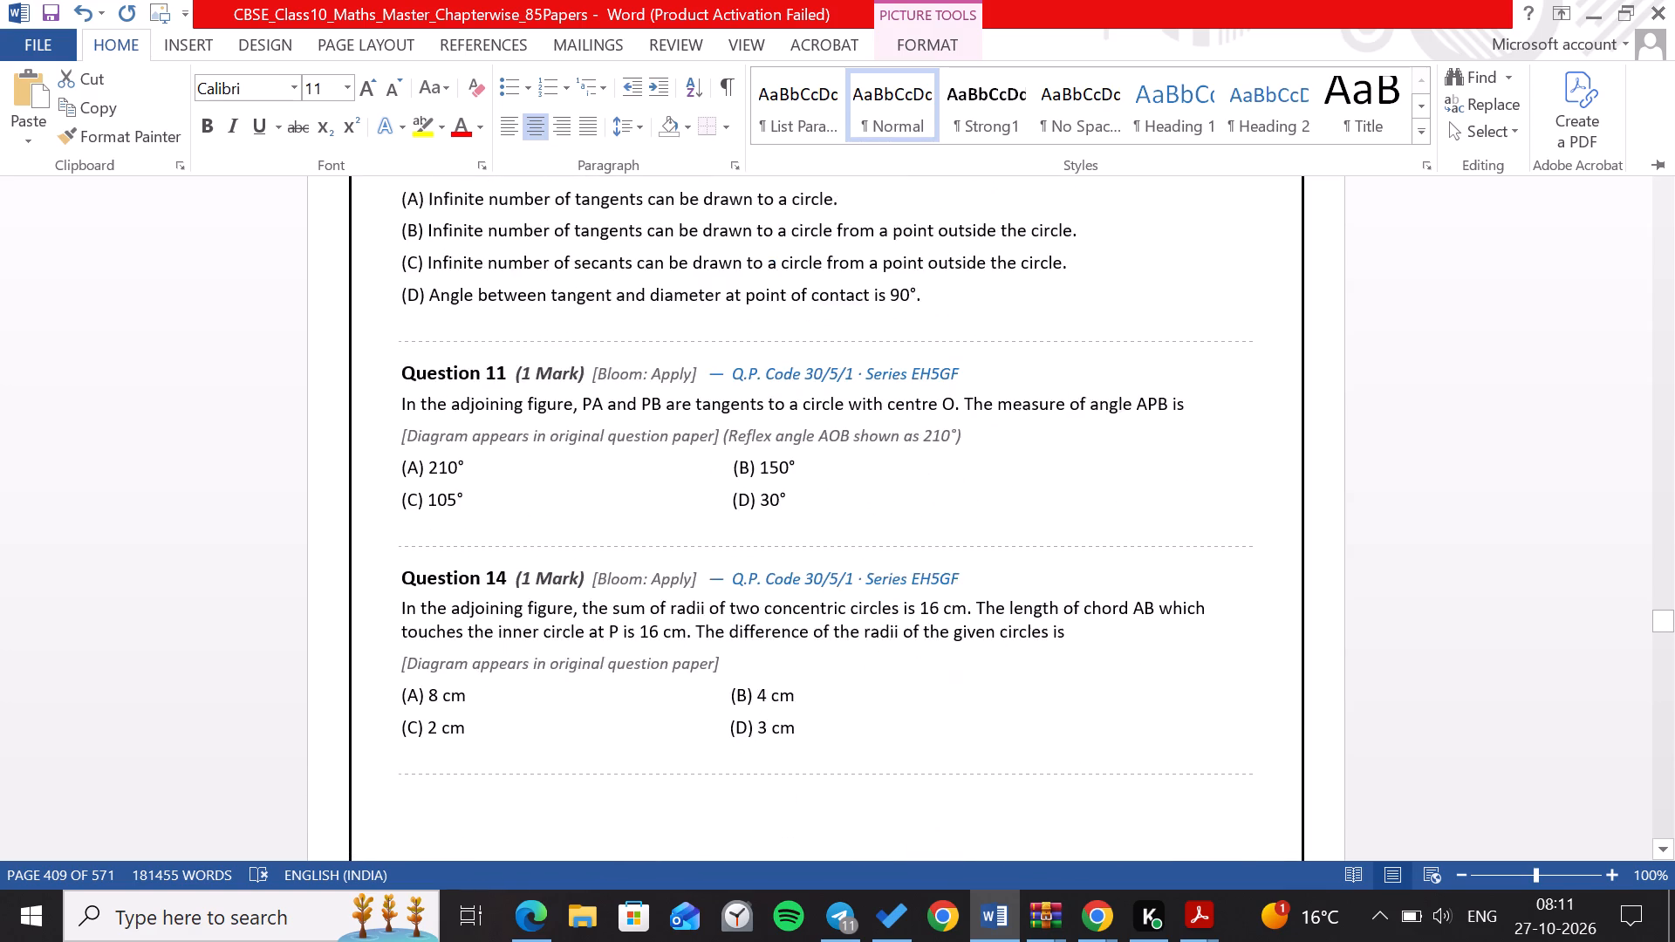
scroll(1010, 699, "down", 6)
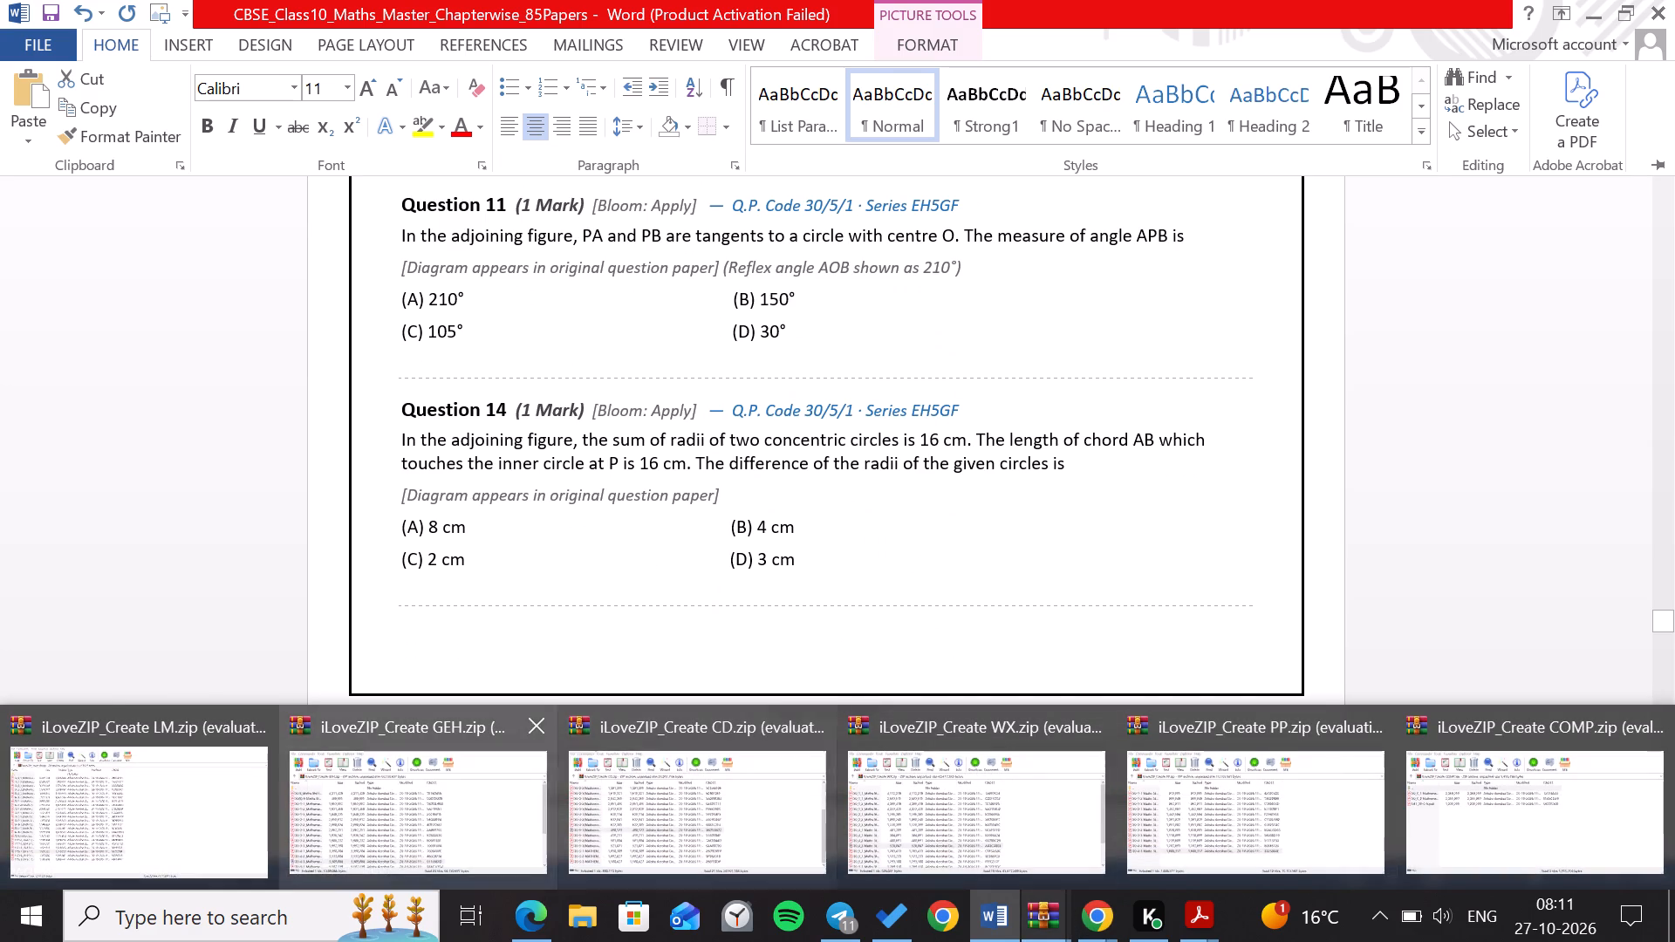
Switch to the iLoveZIP_Create GEH.zip archive in WinRAR and open the 30-5-1 Mathematics paper PDF.
left_click(462, 799)
scroll(313, 645, "down", 13)
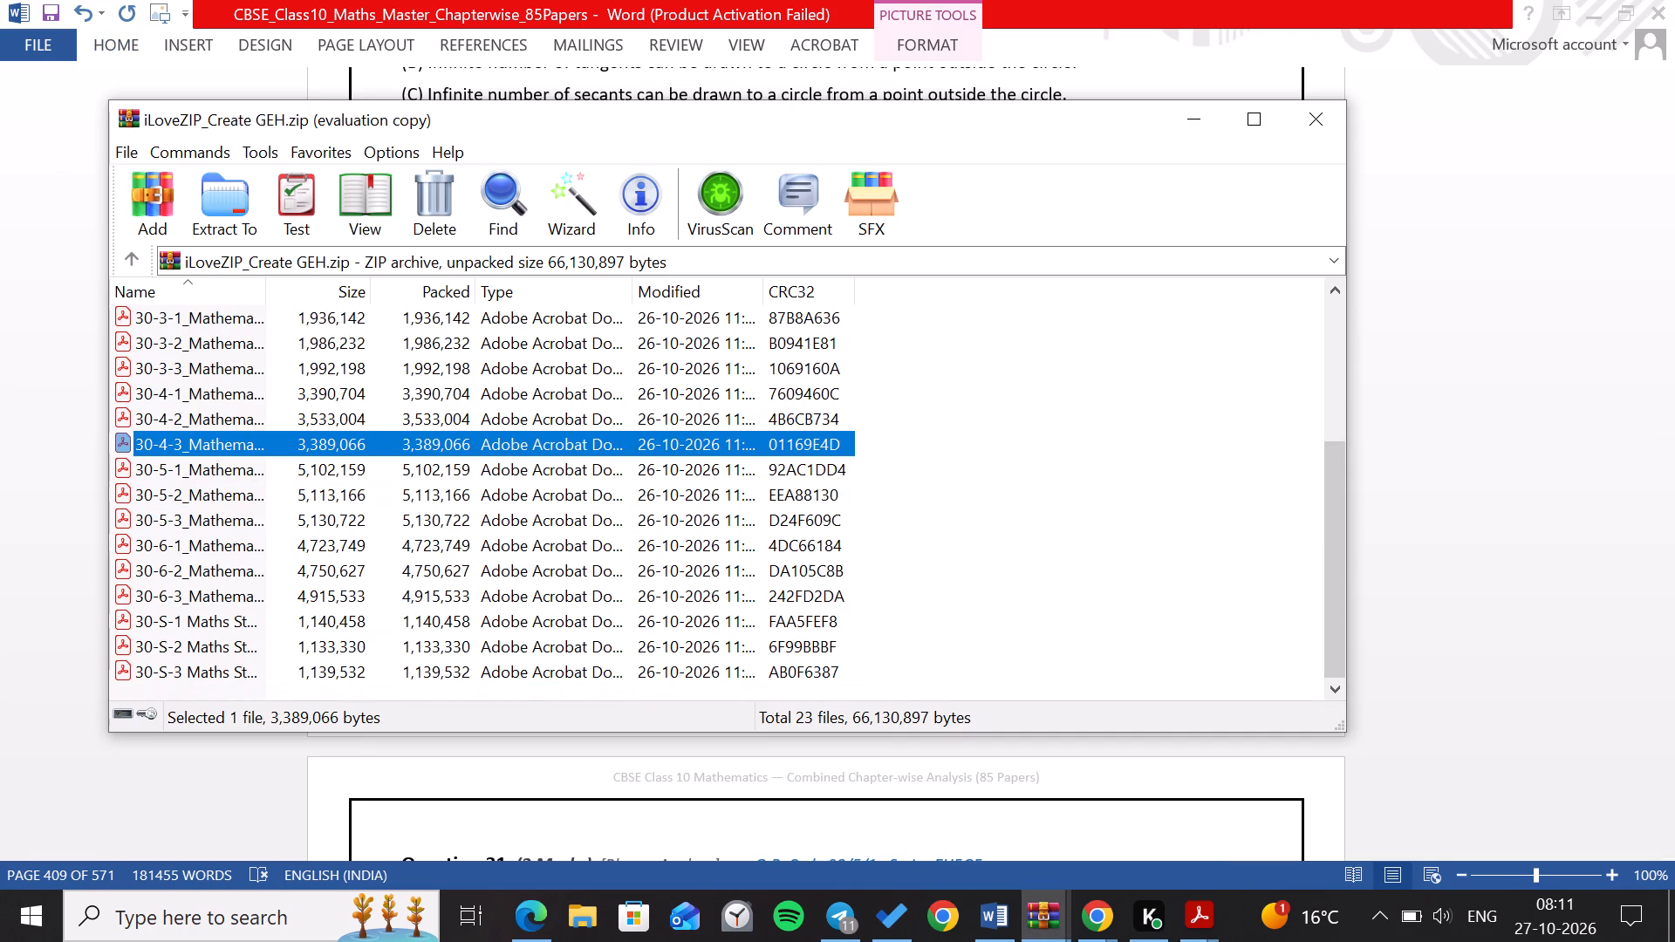
scroll(317, 516, "down", 4)
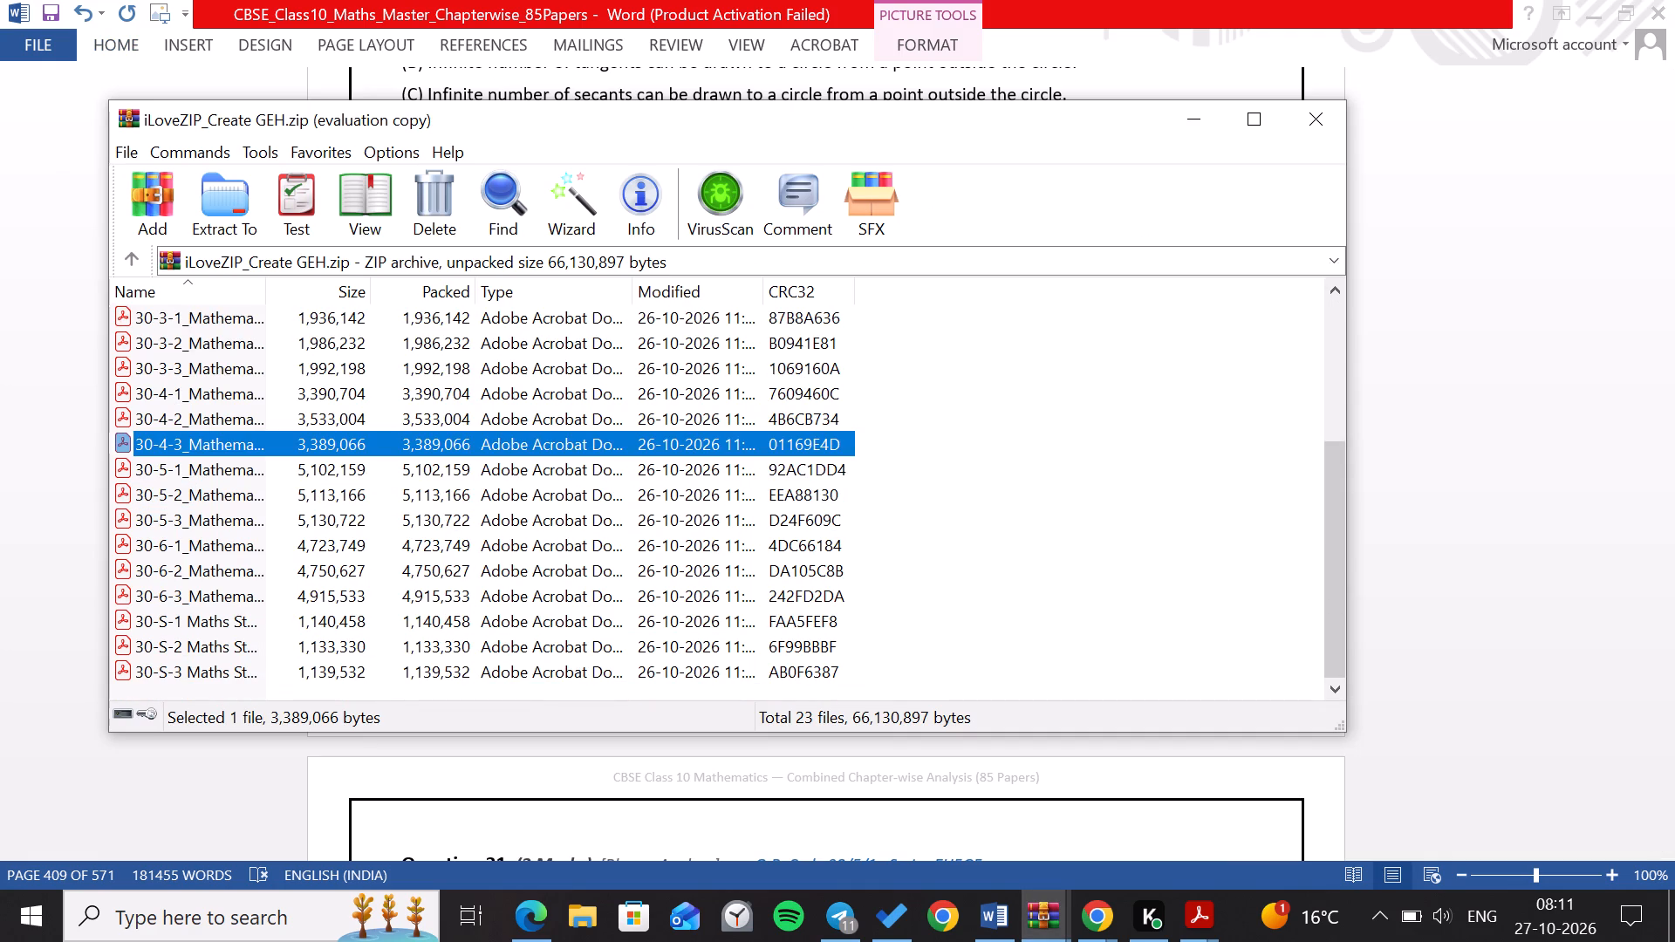
left_click(345, 470)
left_click(345, 470)
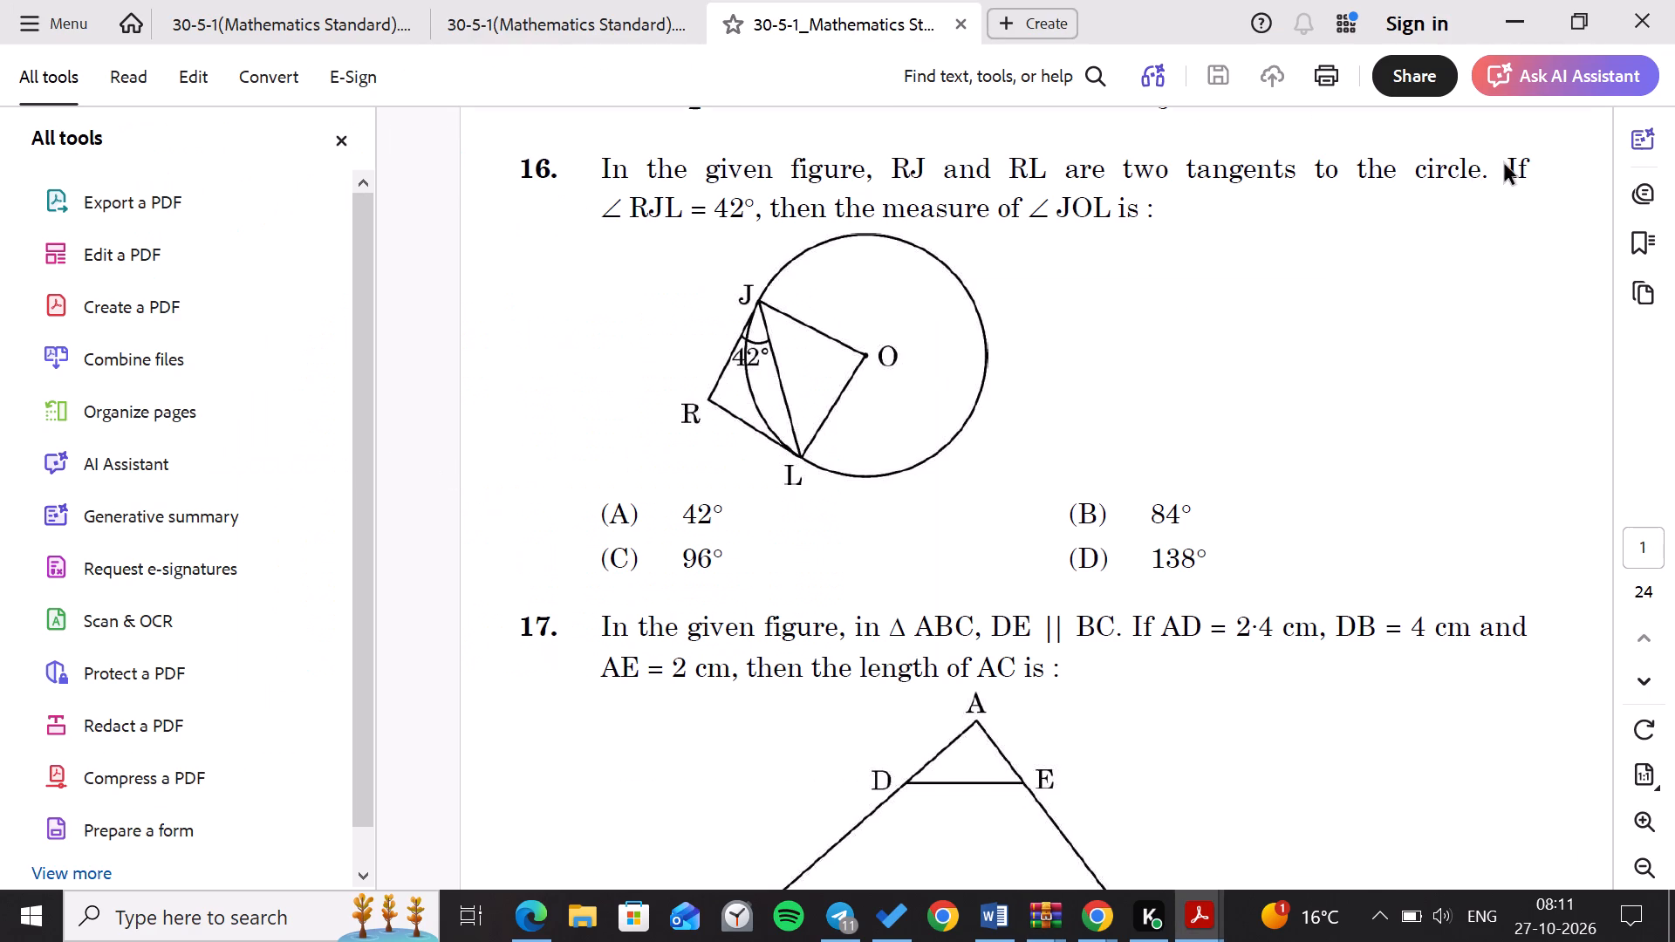
Find Question 11 in English in the opened 30/5/1 PDF and capture its circle figure with tangents PA and PB.
left_click_drag(1609, 132, 1601, 315)
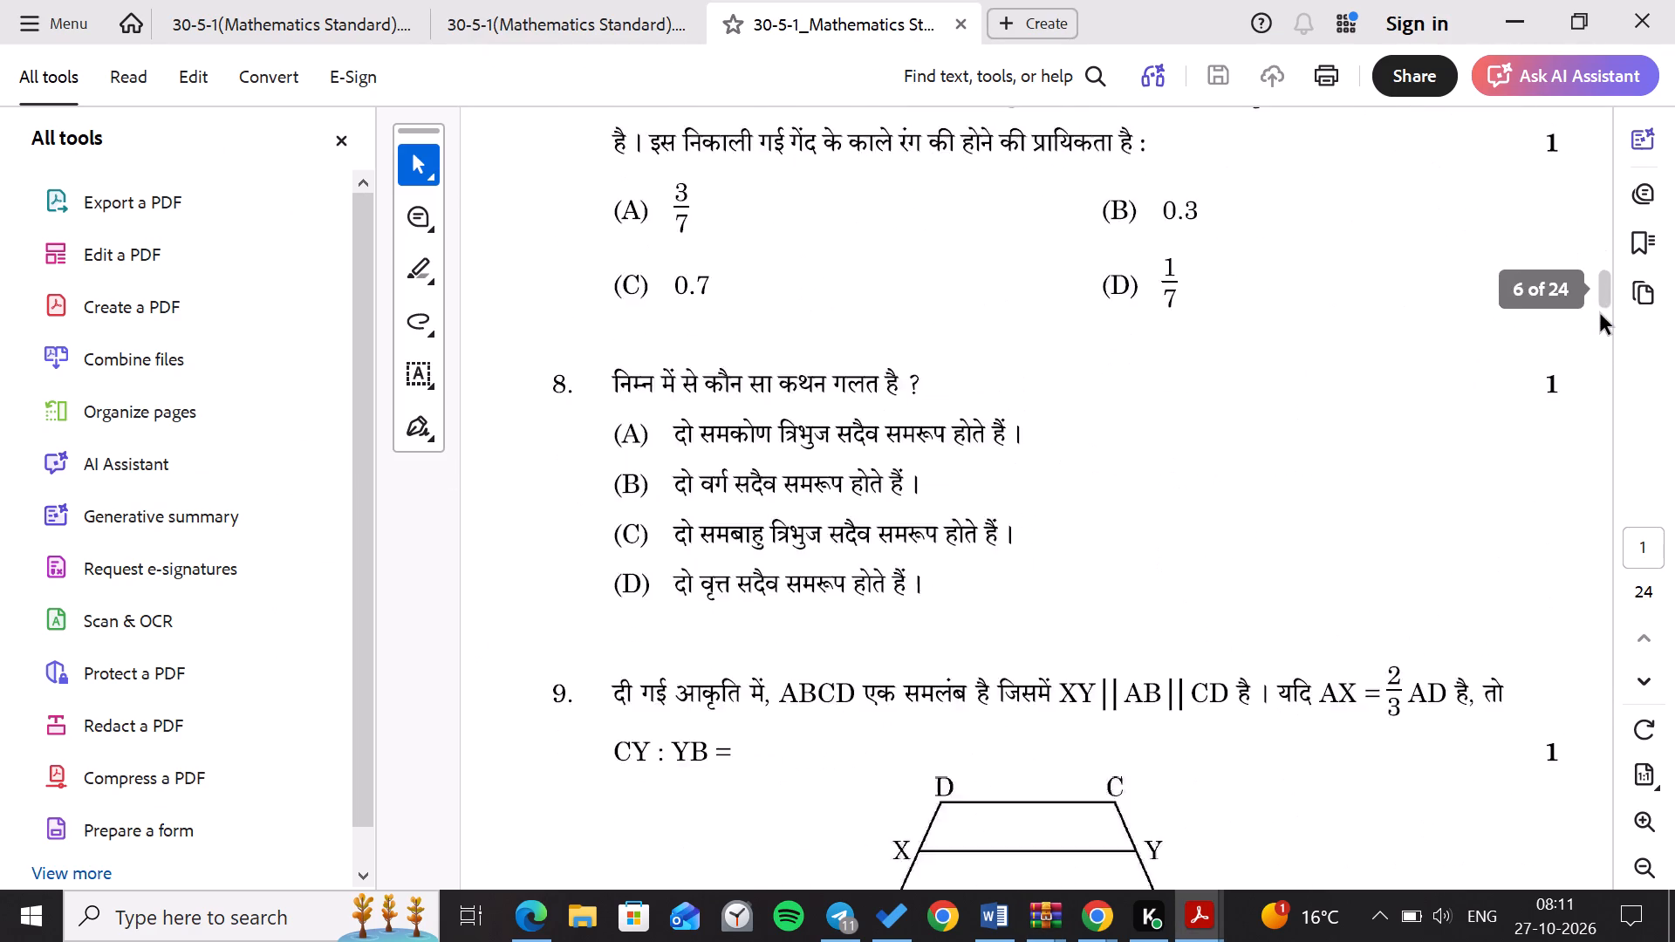
left_click_drag(1601, 315, 1601, 395)
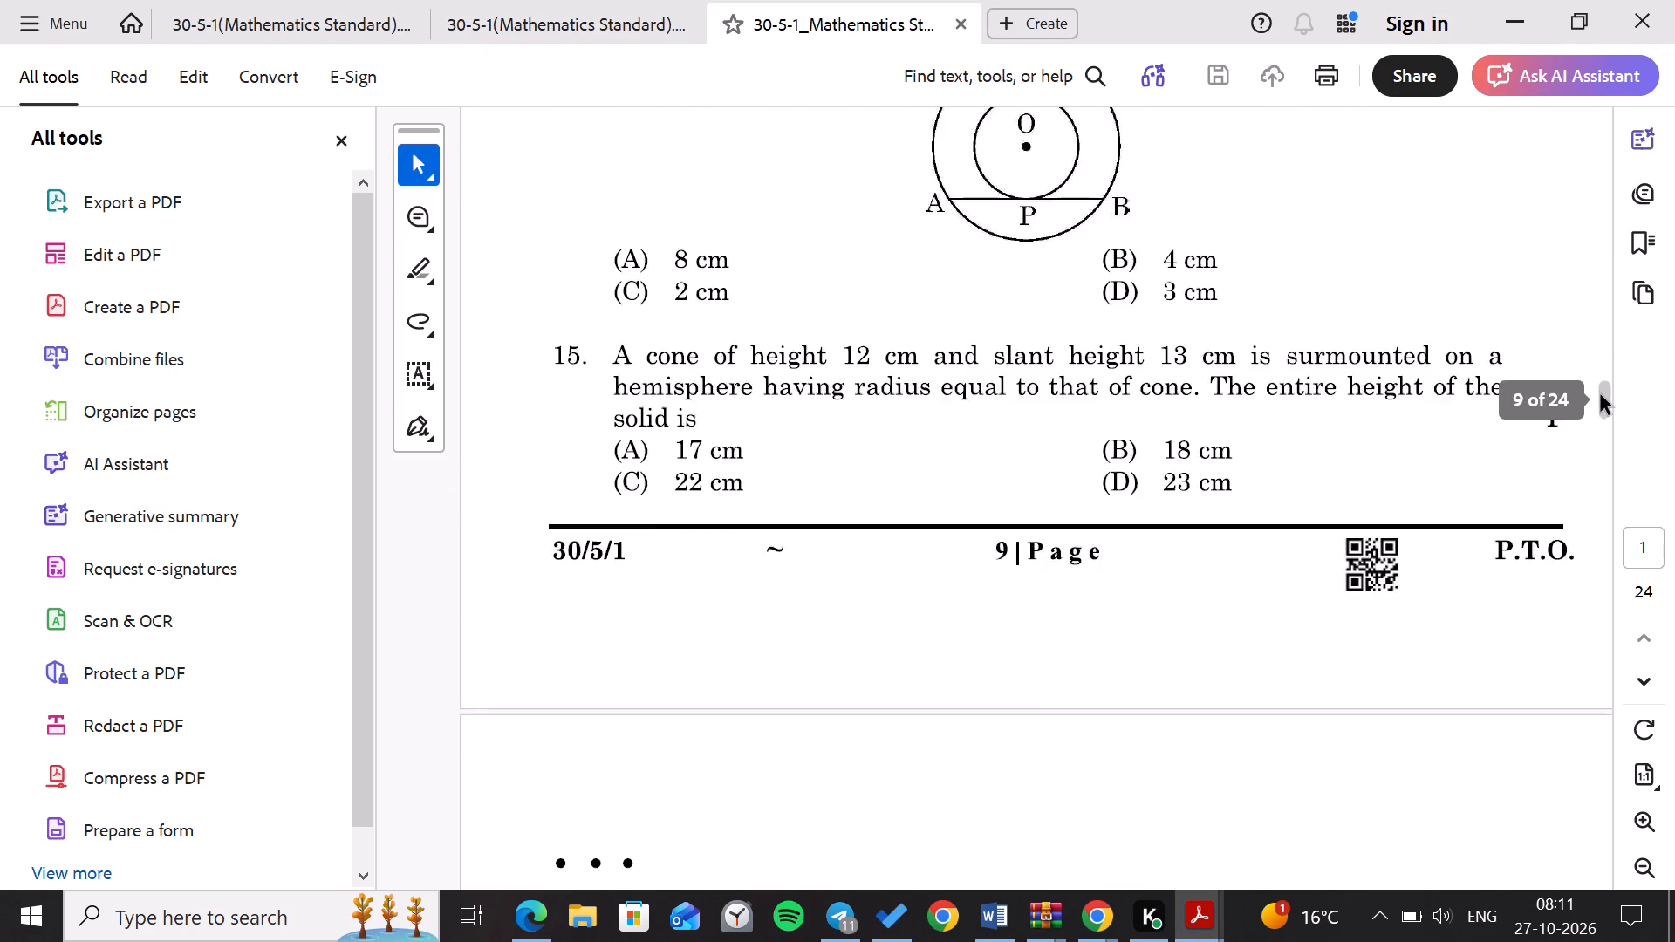
left_click_drag(1601, 395, 1601, 389)
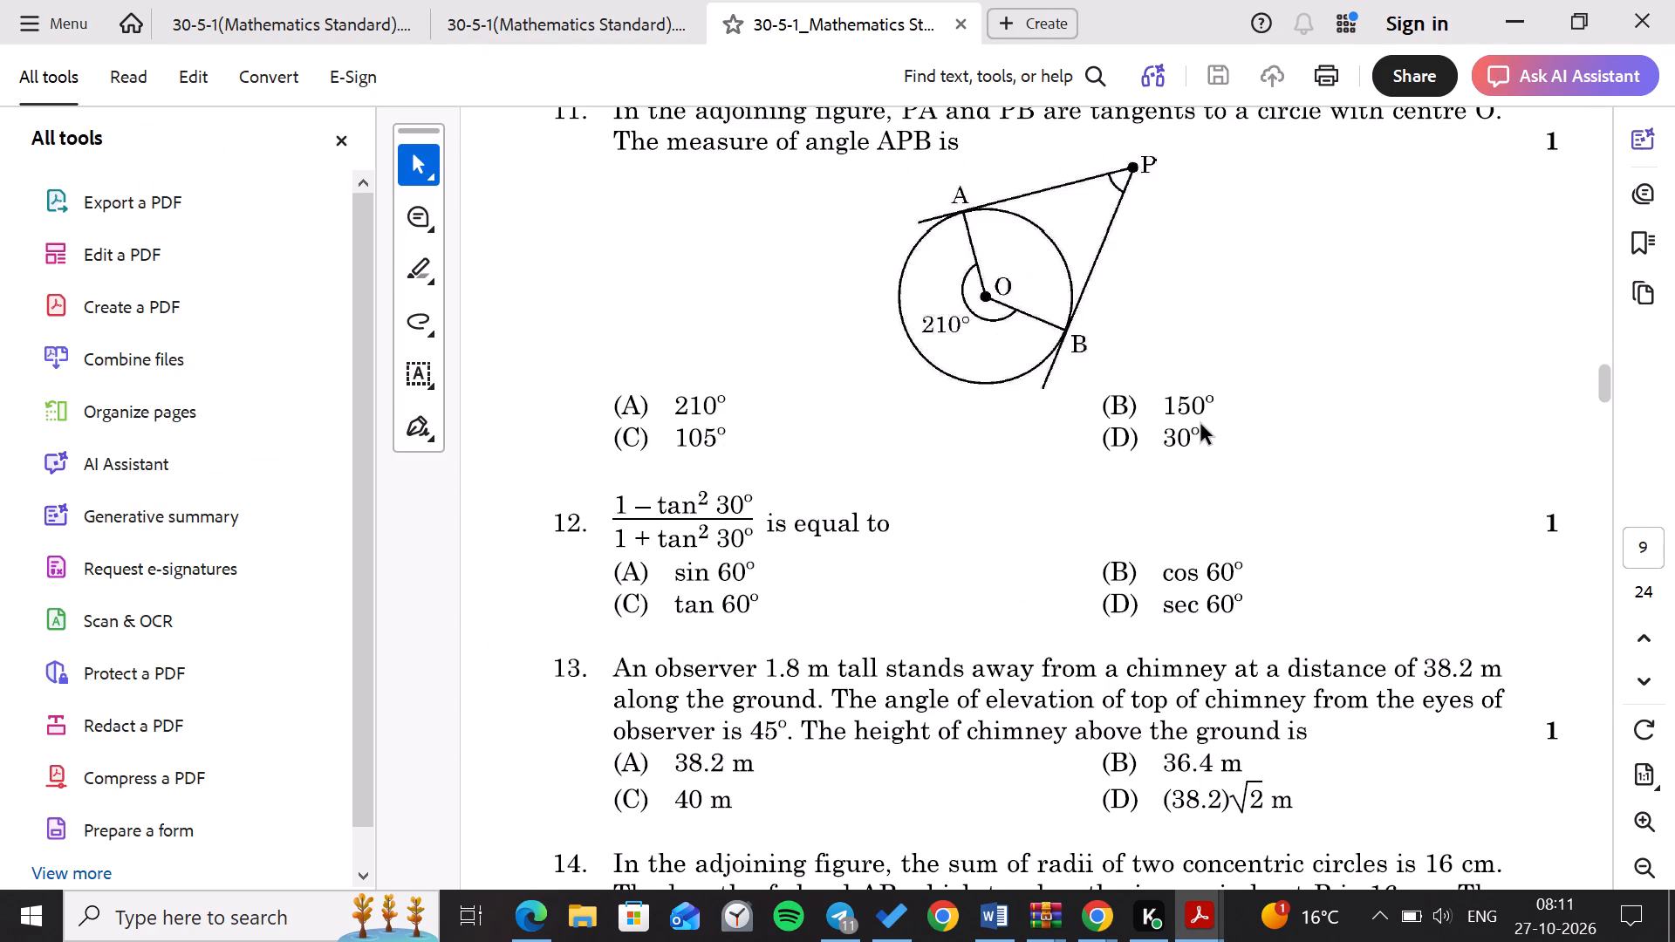
key("shift+super+s")
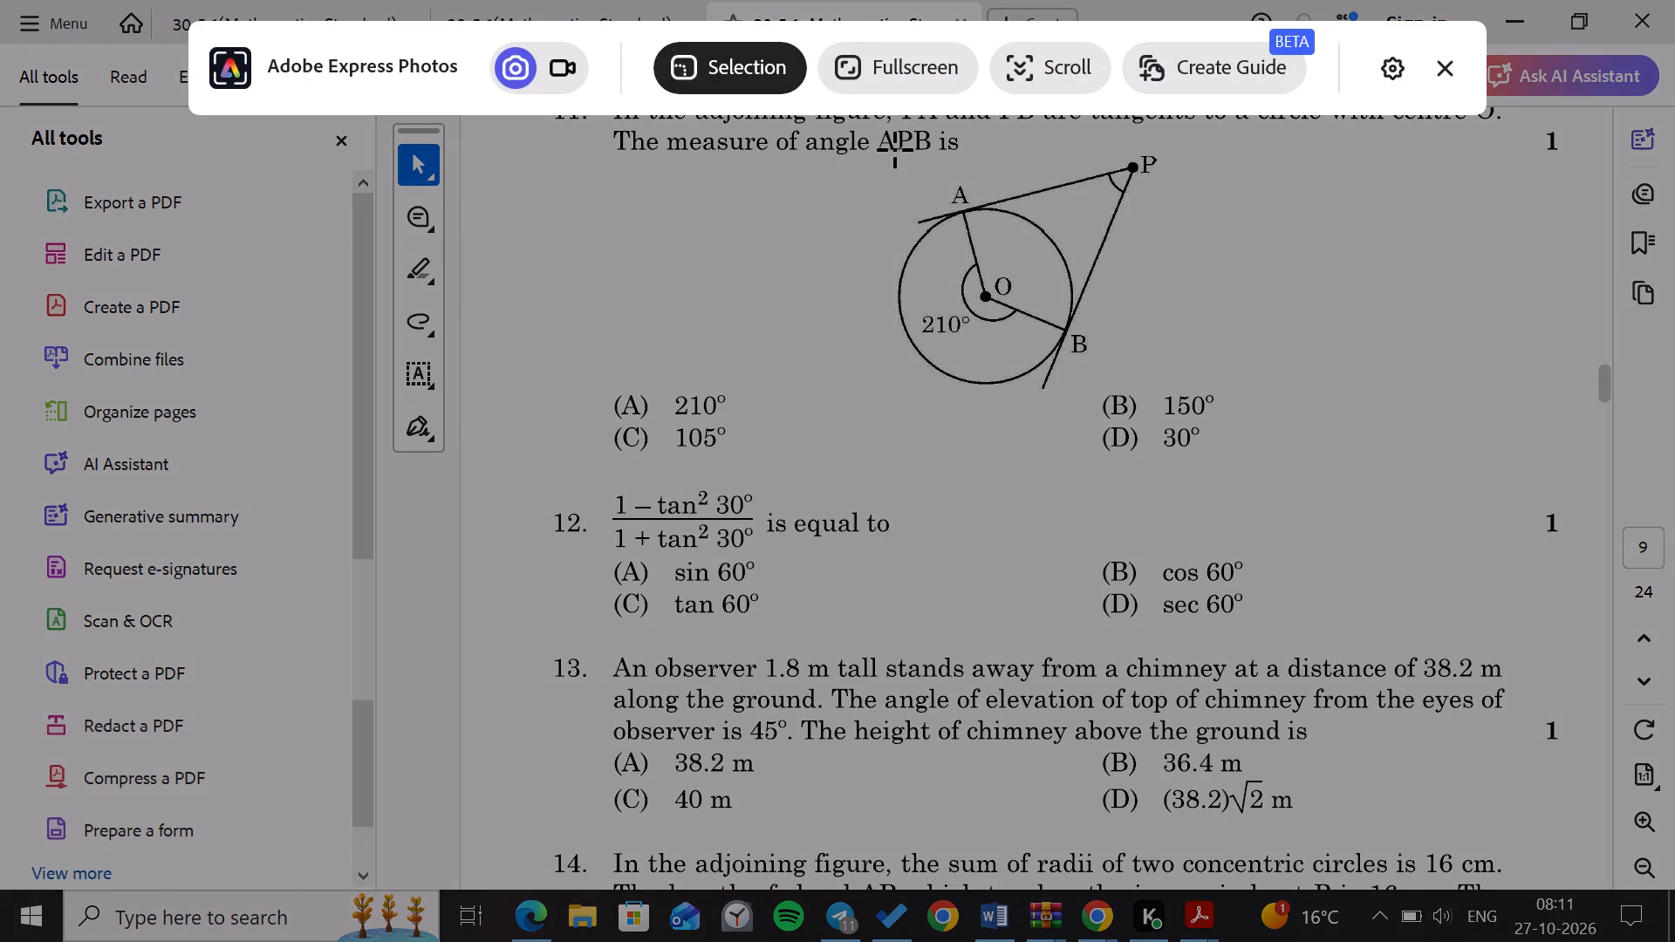
left_click_drag(892, 154, 1111, 388)
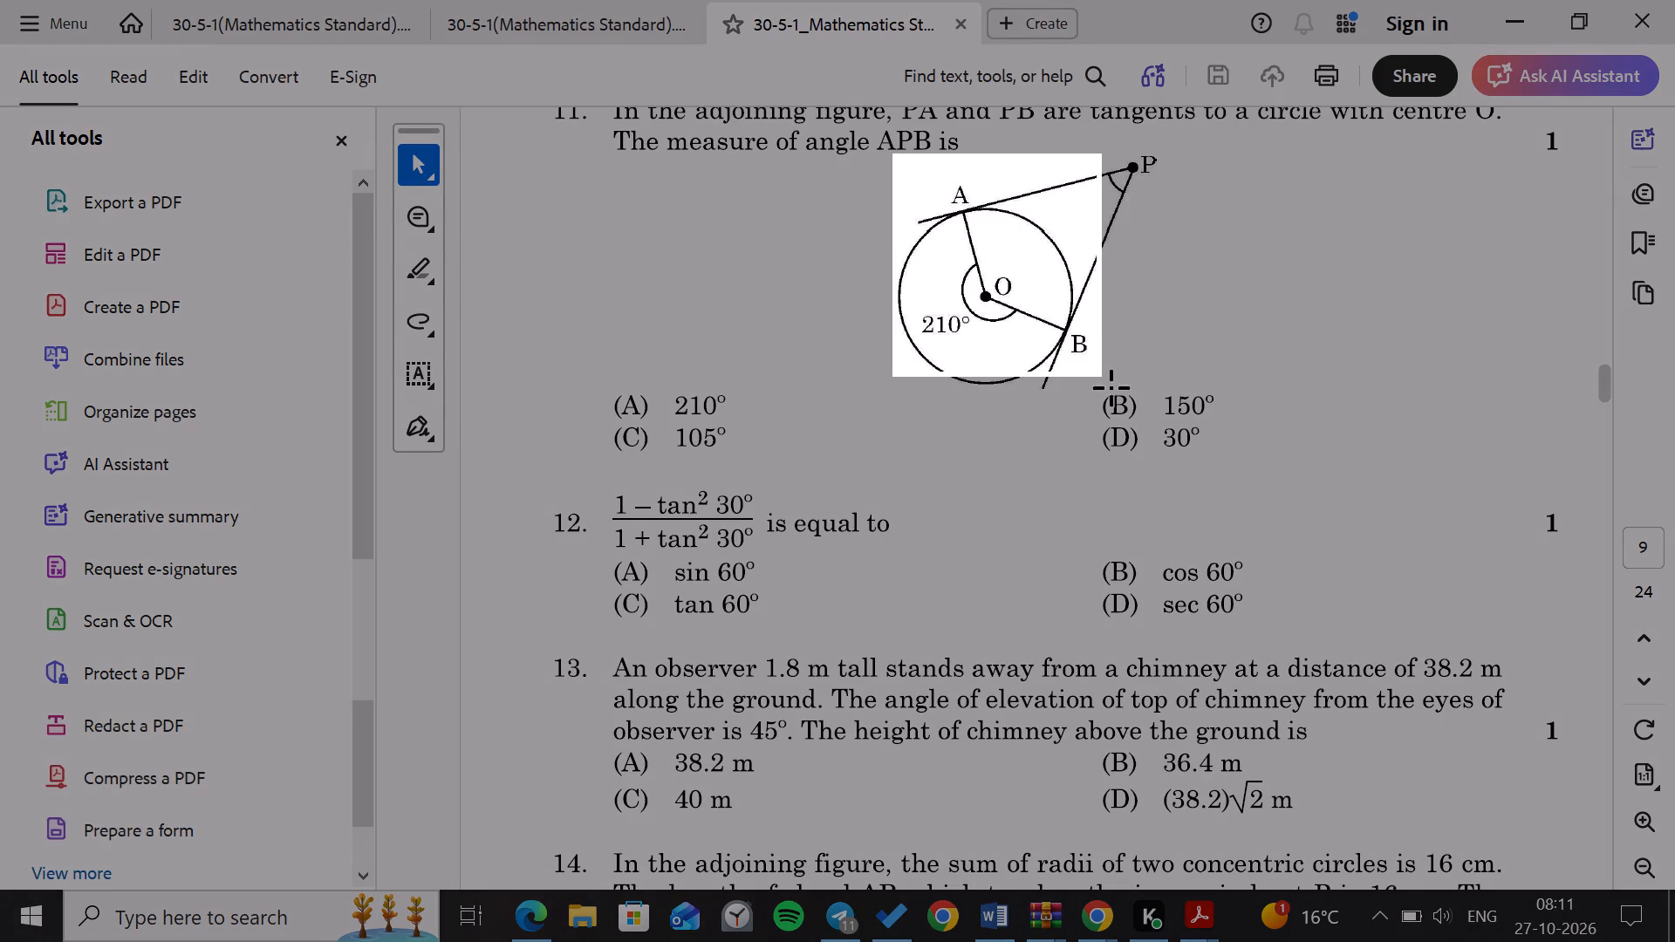
left_click_drag(1111, 388, 1166, 395)
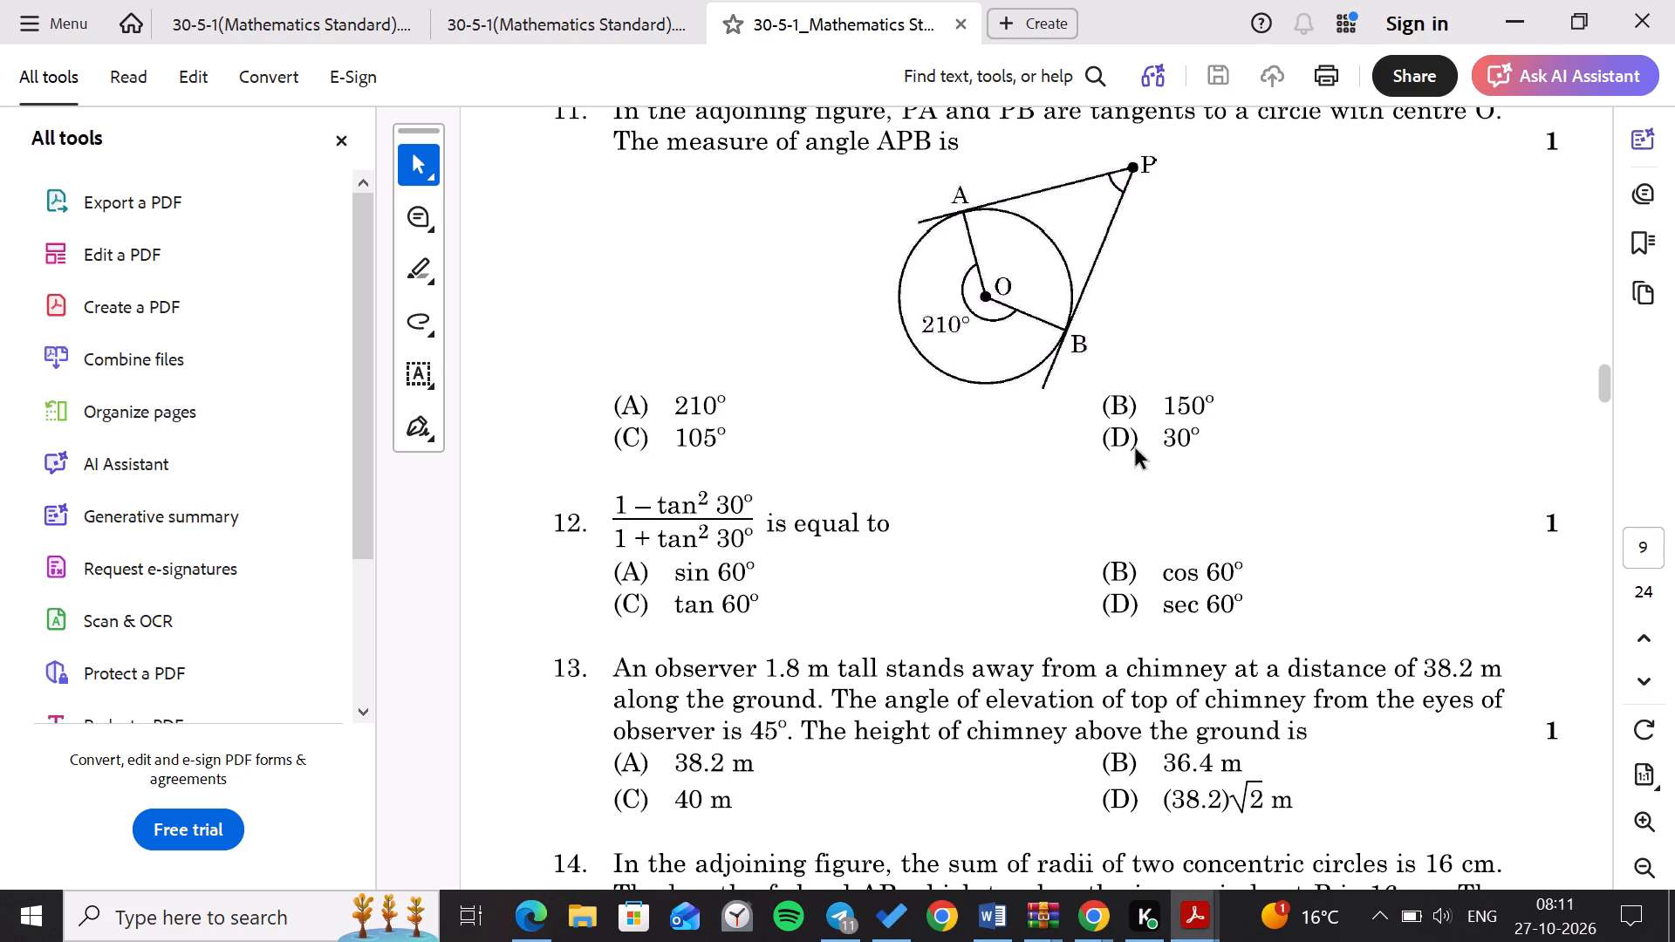
Switch to the Word document and delete Question 11's diagram placeholder with its reflex angle note, leaving one empty line there.
left_click(1014, 929)
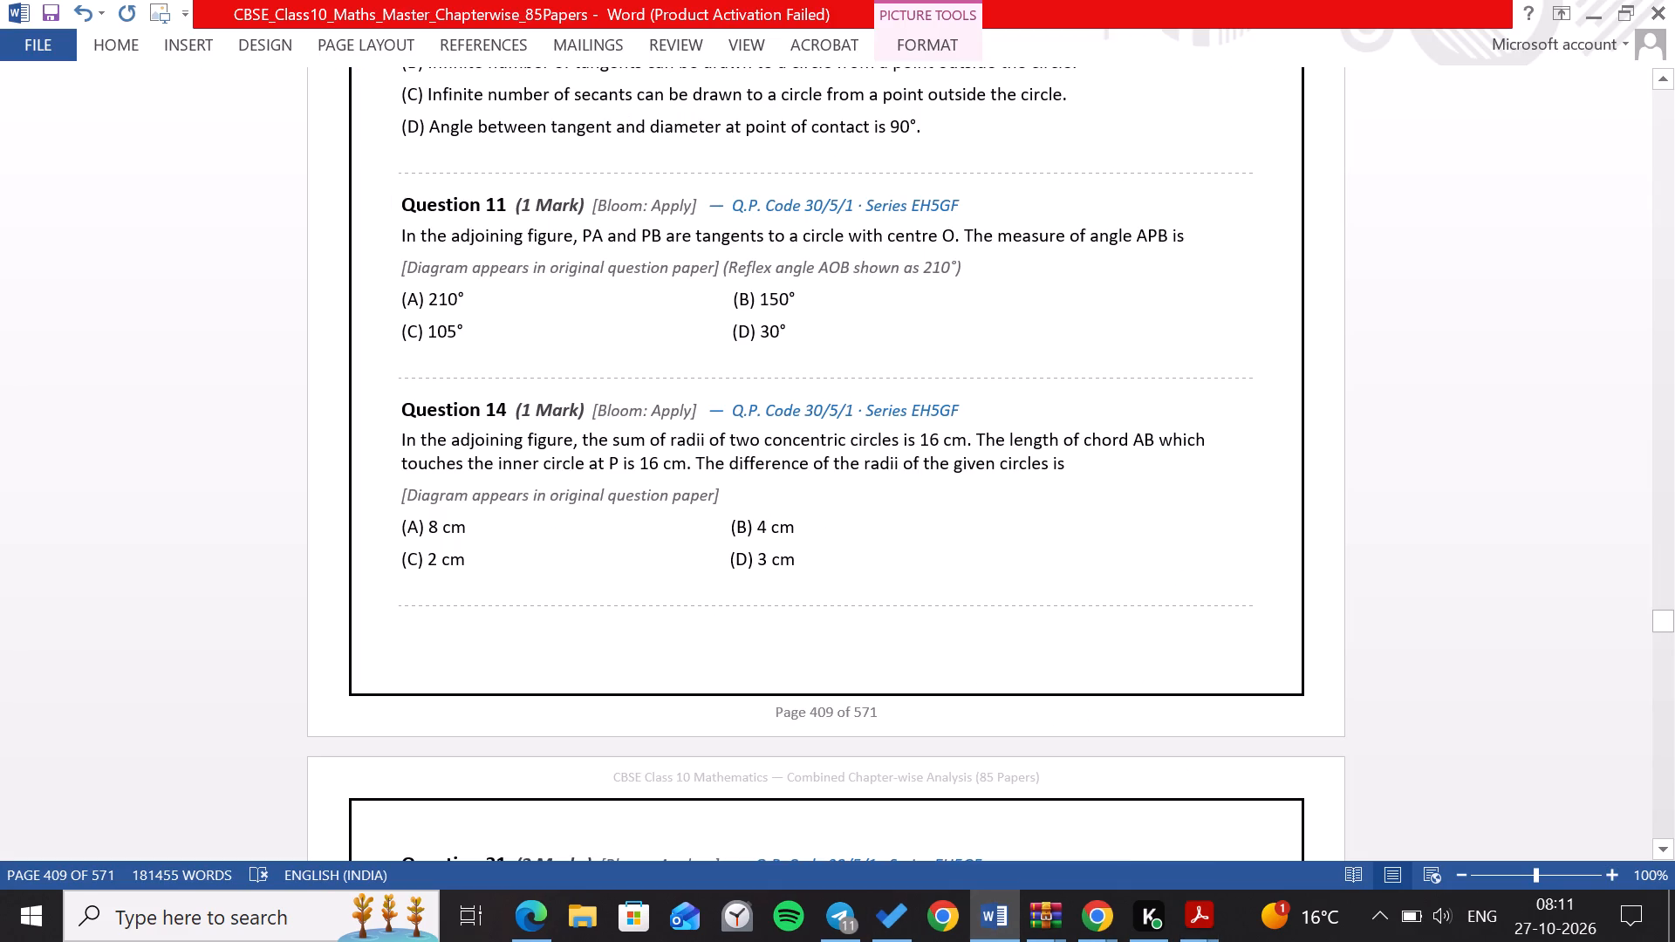
left_click_drag(400, 273, 970, 273)
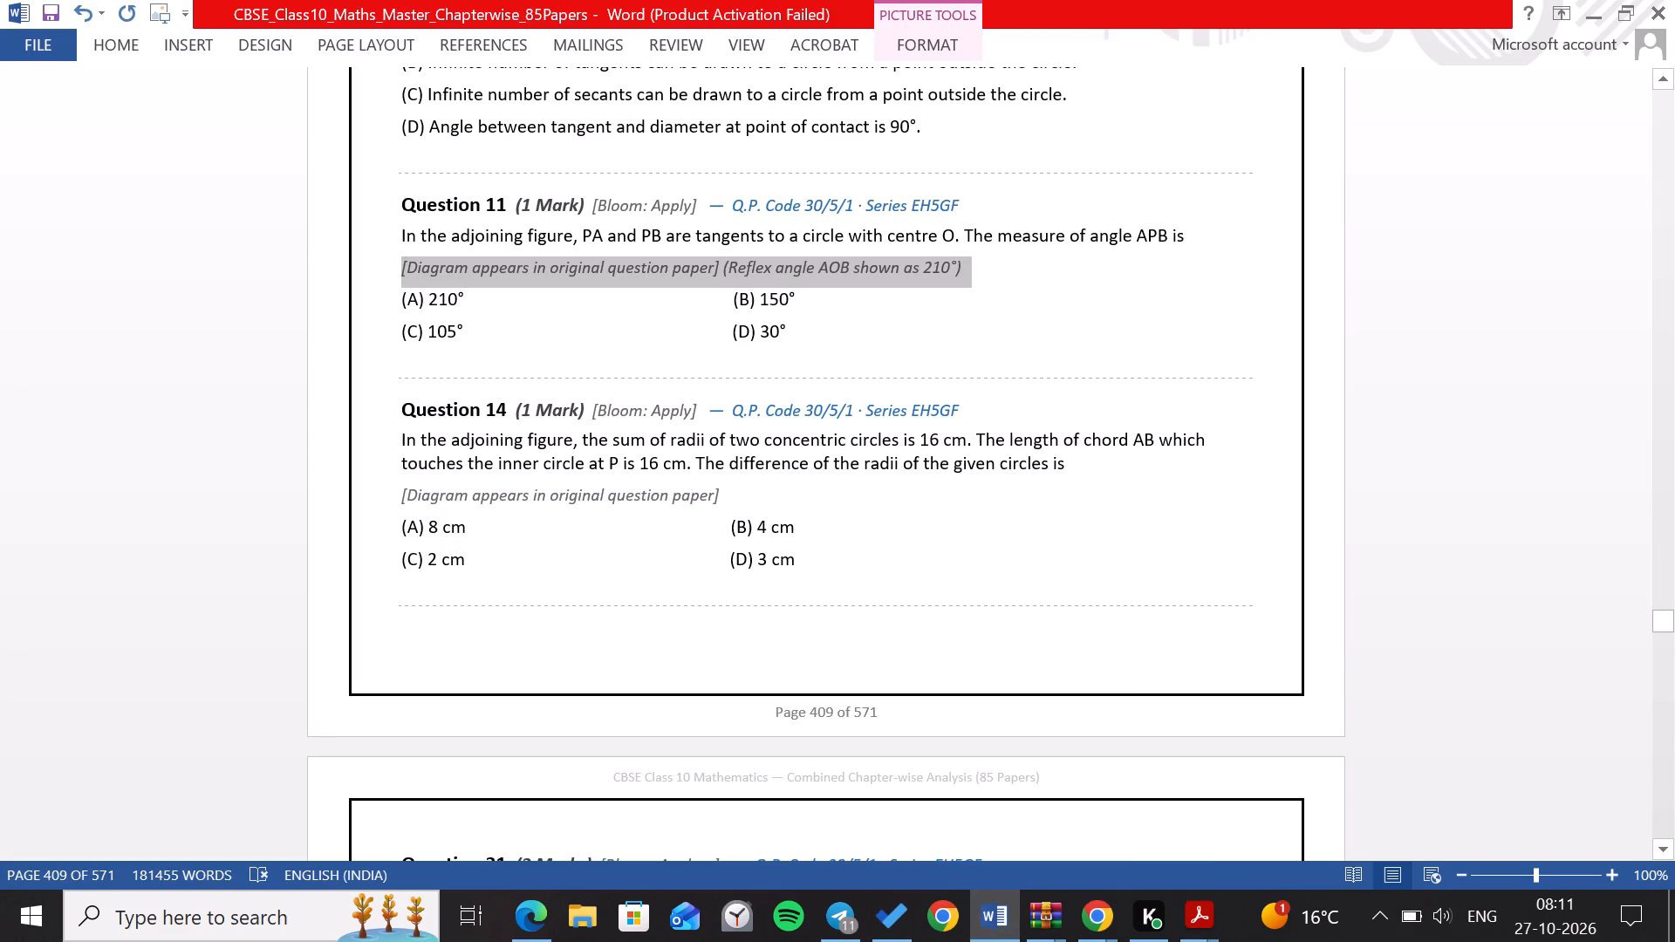
left_click_drag(970, 273, 965, 273)
key("BackSpace")
key("Return")
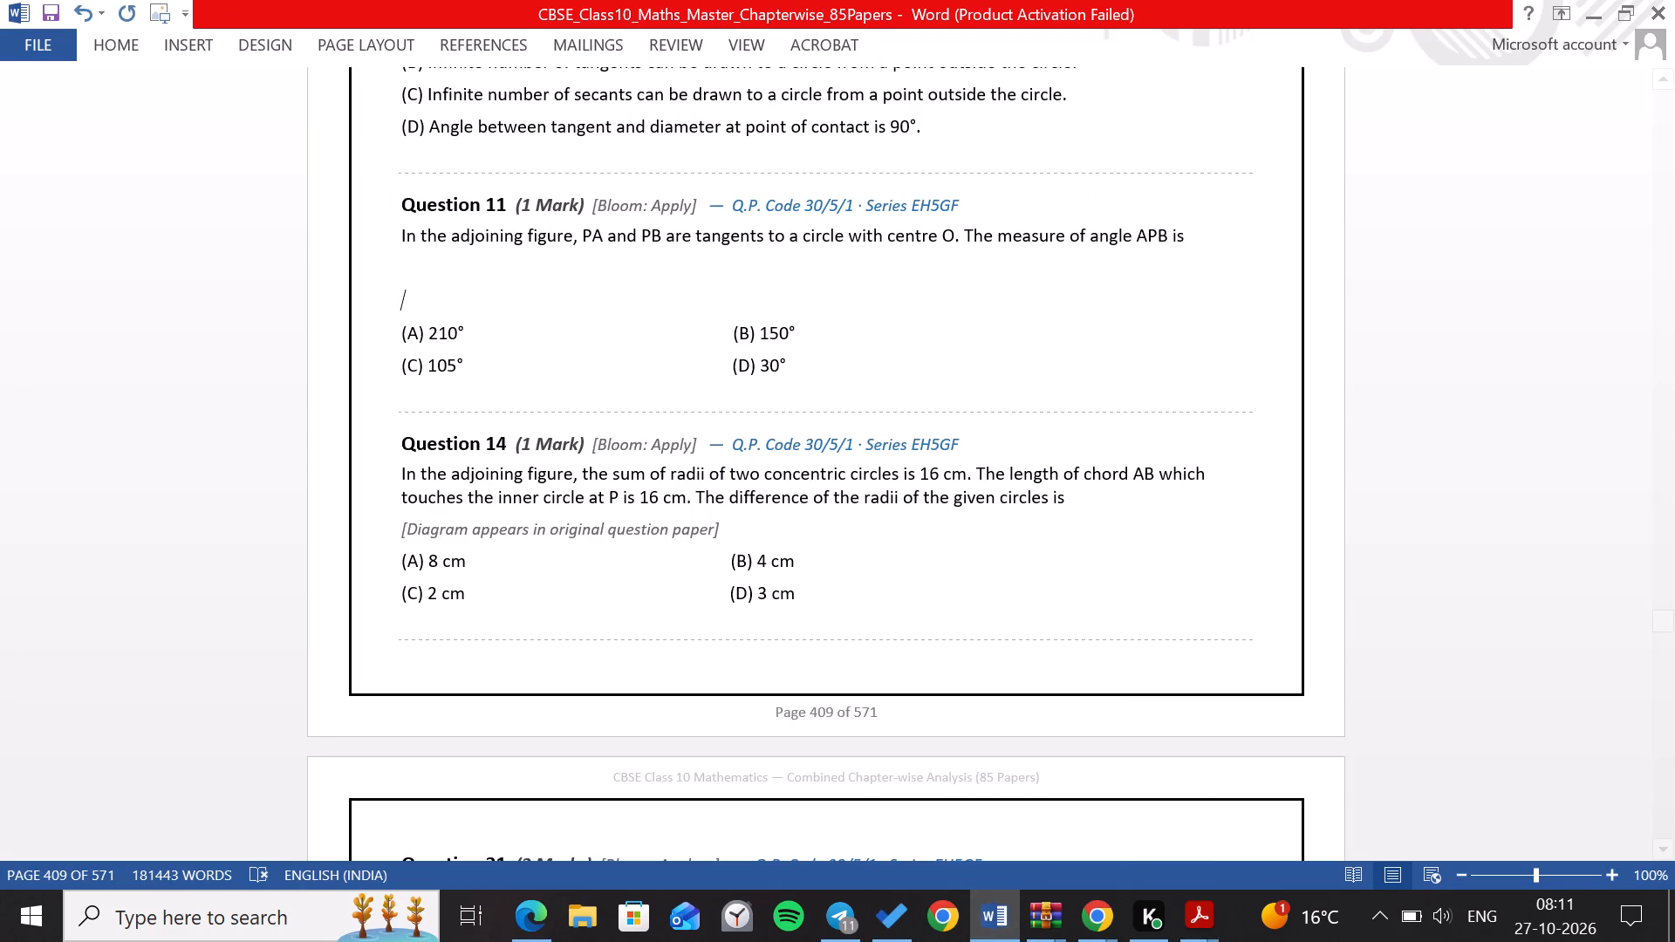
key("BackSpace")
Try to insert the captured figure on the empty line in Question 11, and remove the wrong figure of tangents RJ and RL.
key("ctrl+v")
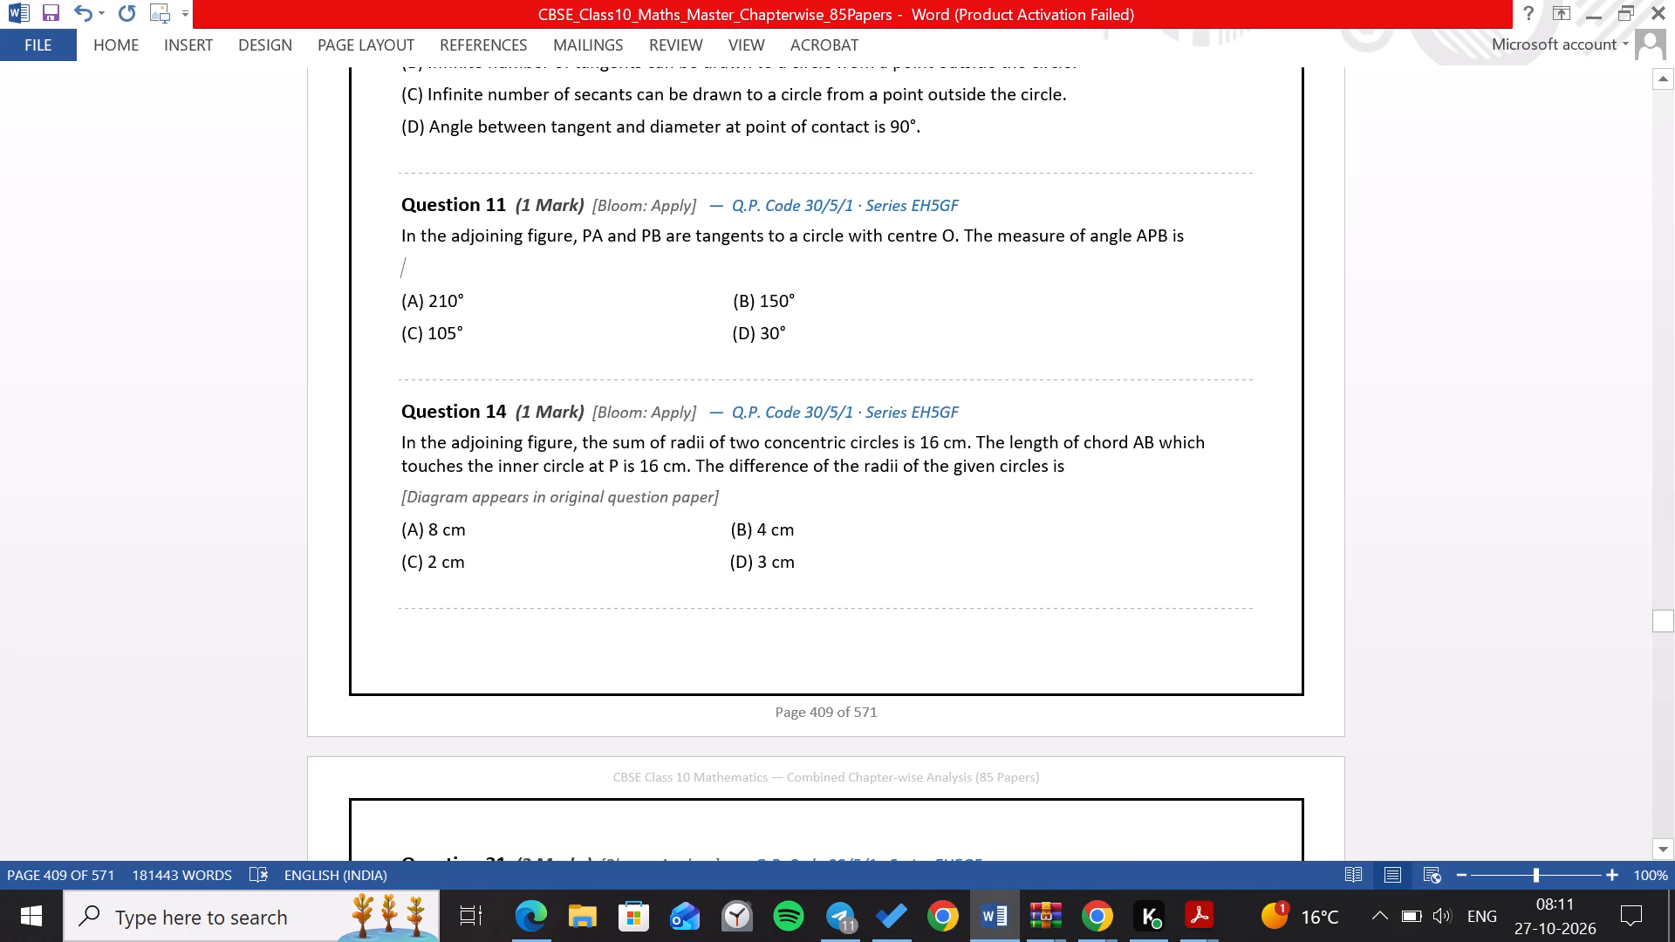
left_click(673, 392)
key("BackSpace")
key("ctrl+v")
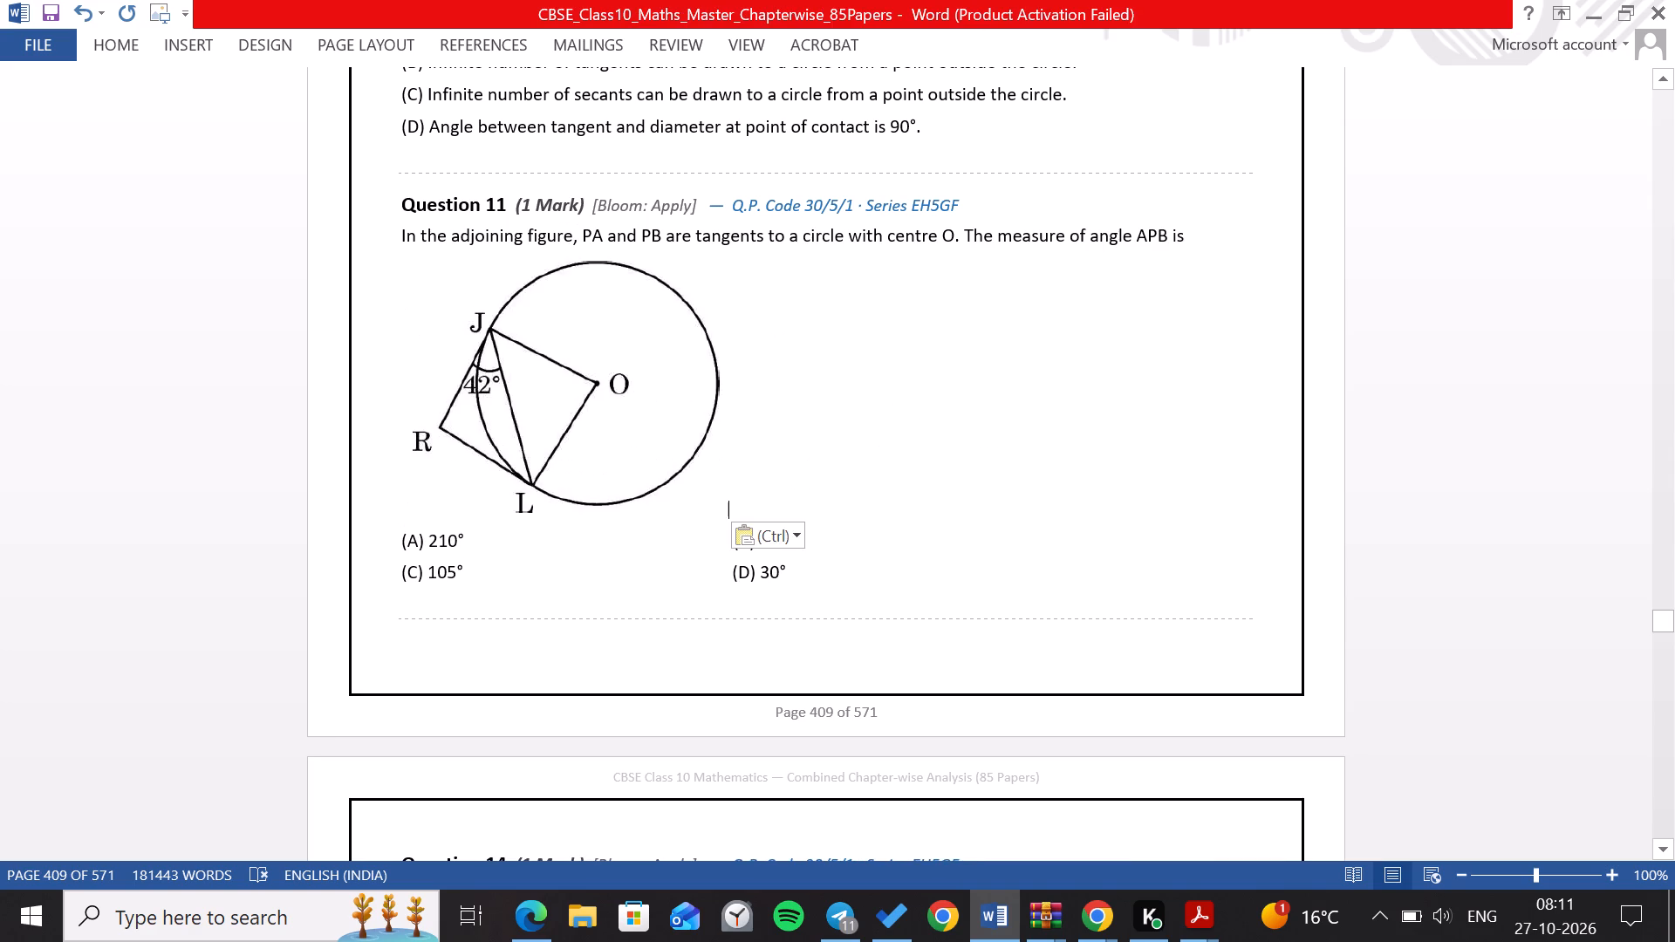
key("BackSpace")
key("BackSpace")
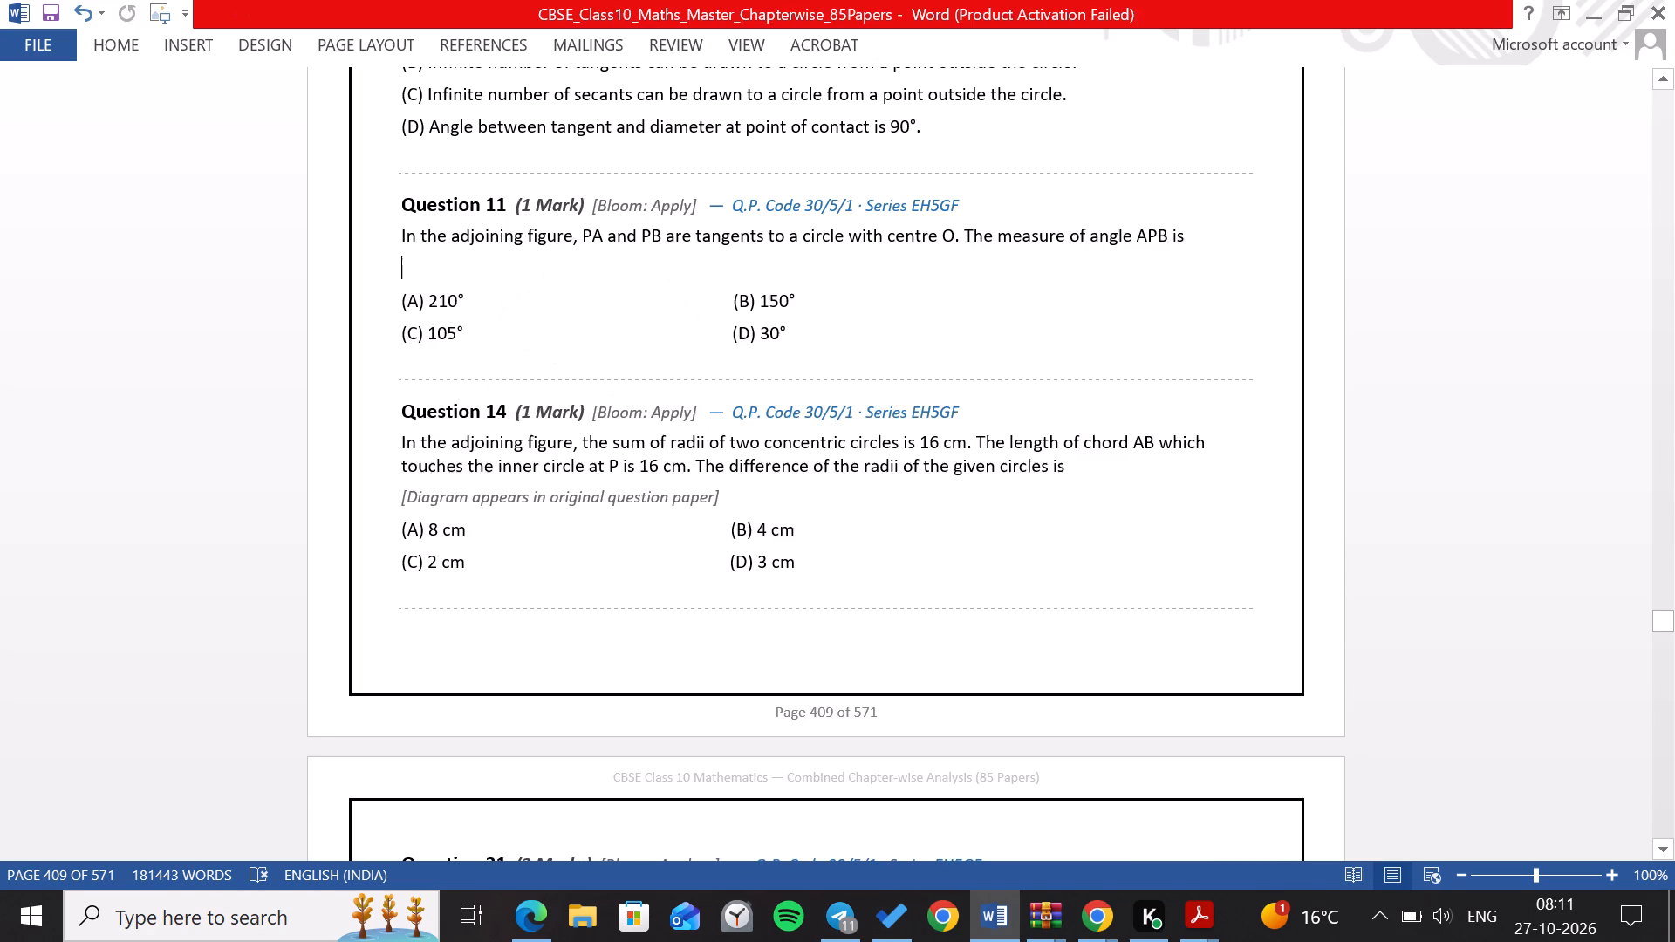
Insert the captured PA and PB tangents figure in Question 11, shrink it proportionally by about a third and centre it.
key("ctrl+v")
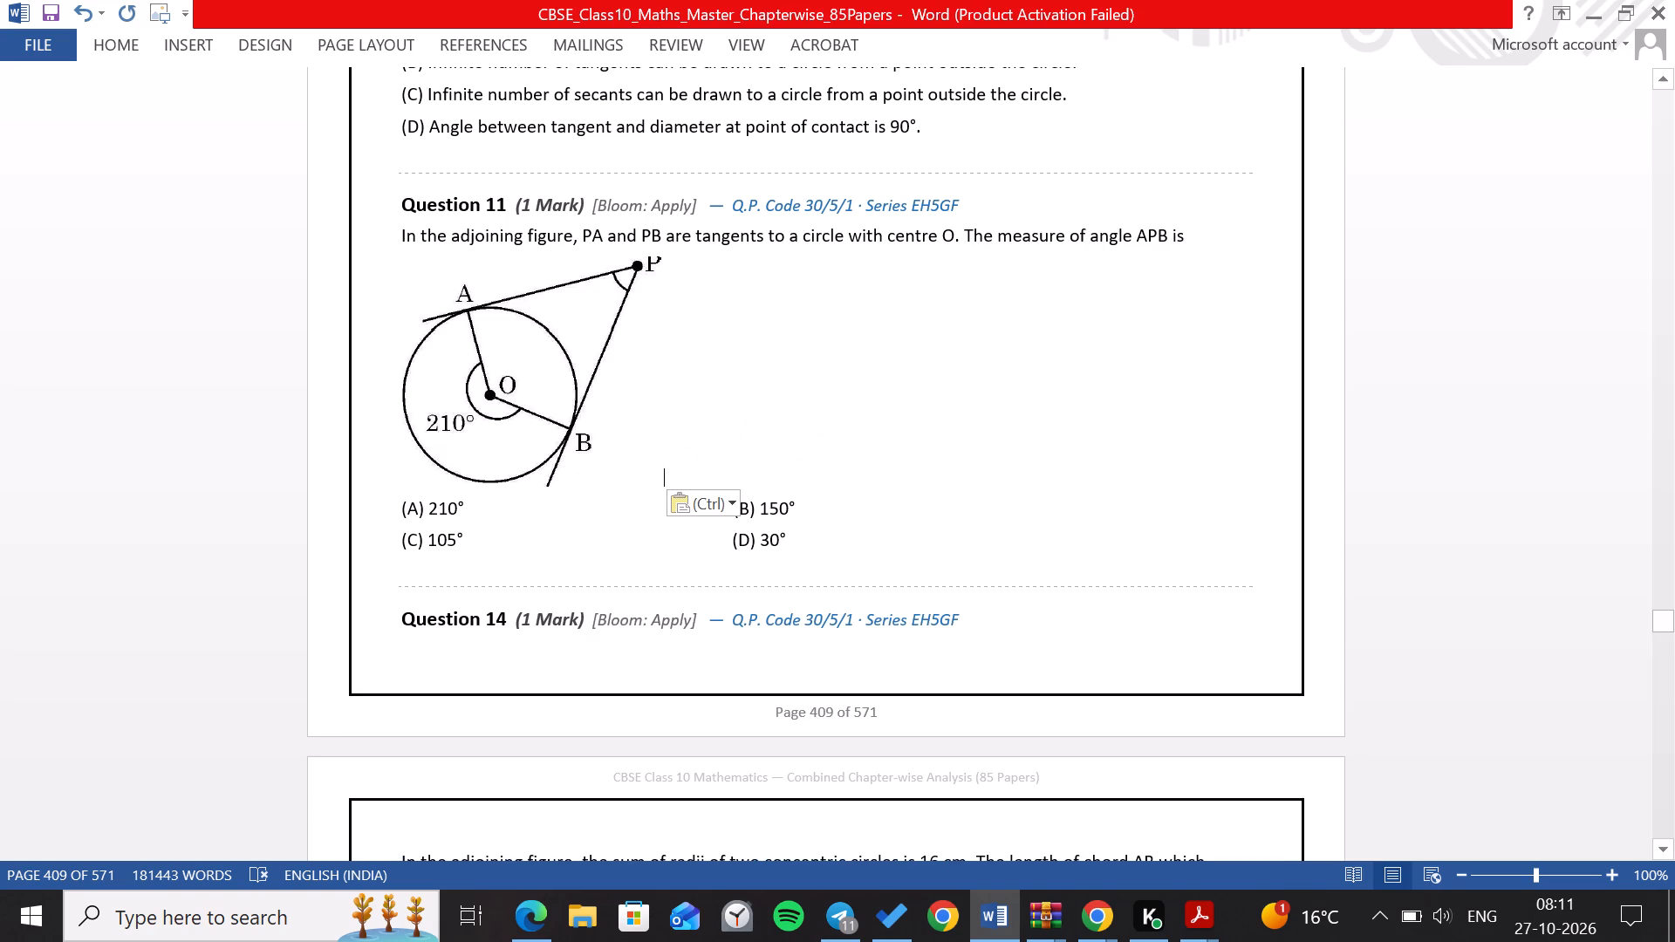
left_click(590, 380)
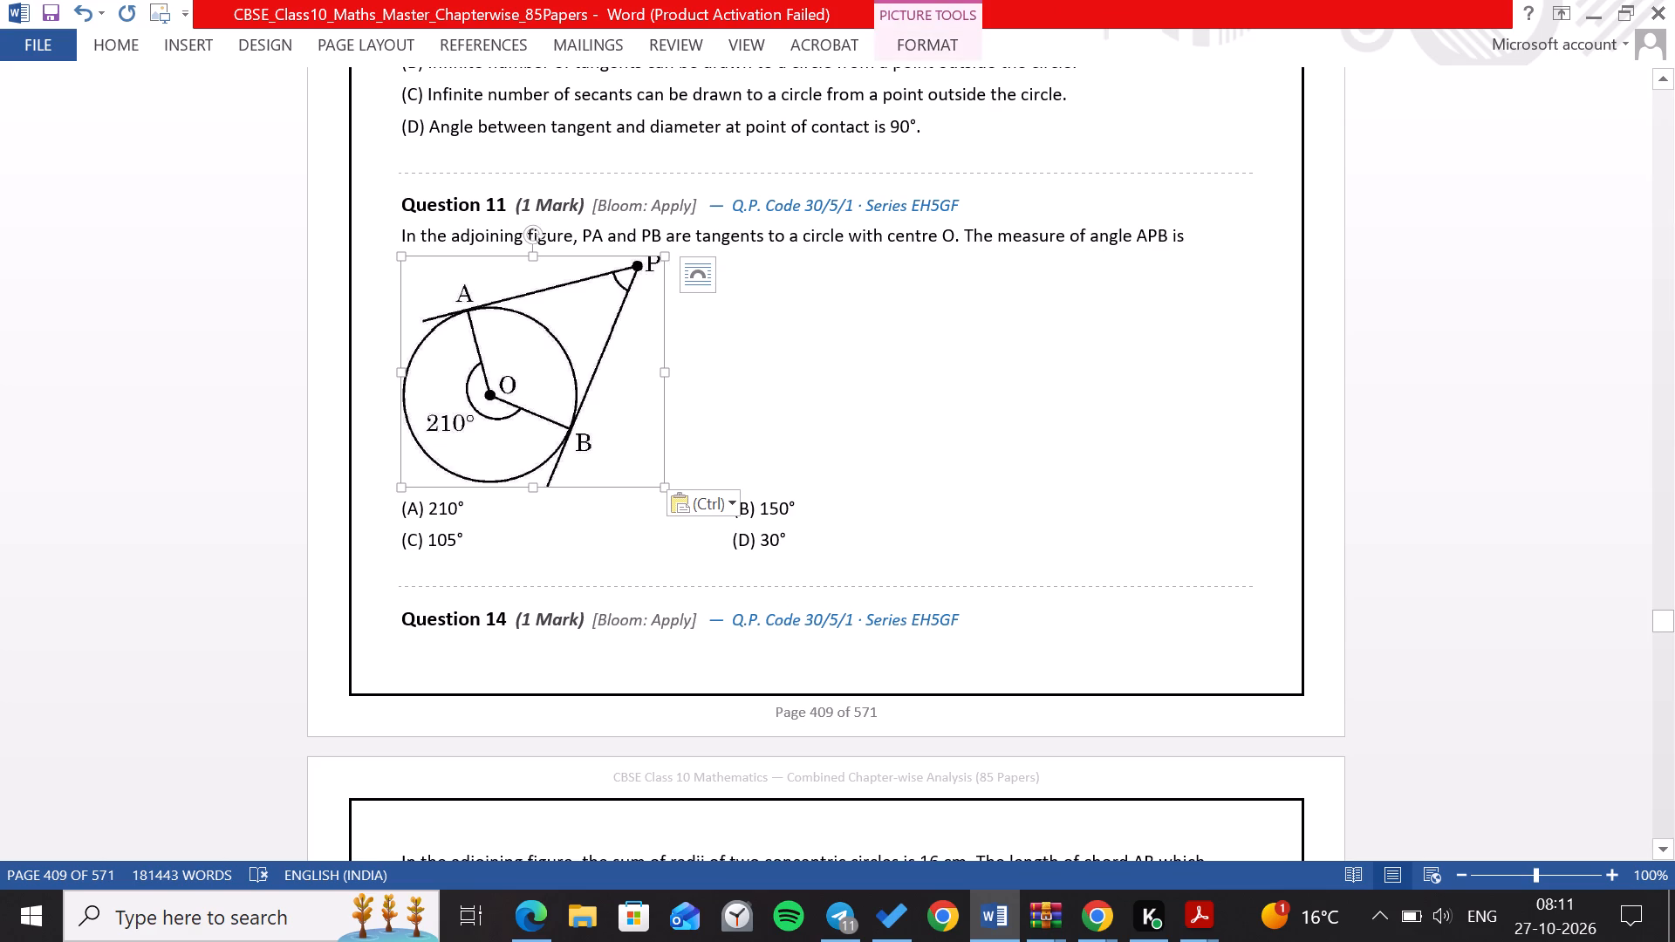
left_click_drag(665, 486, 582, 386)
left_click(119, 47)
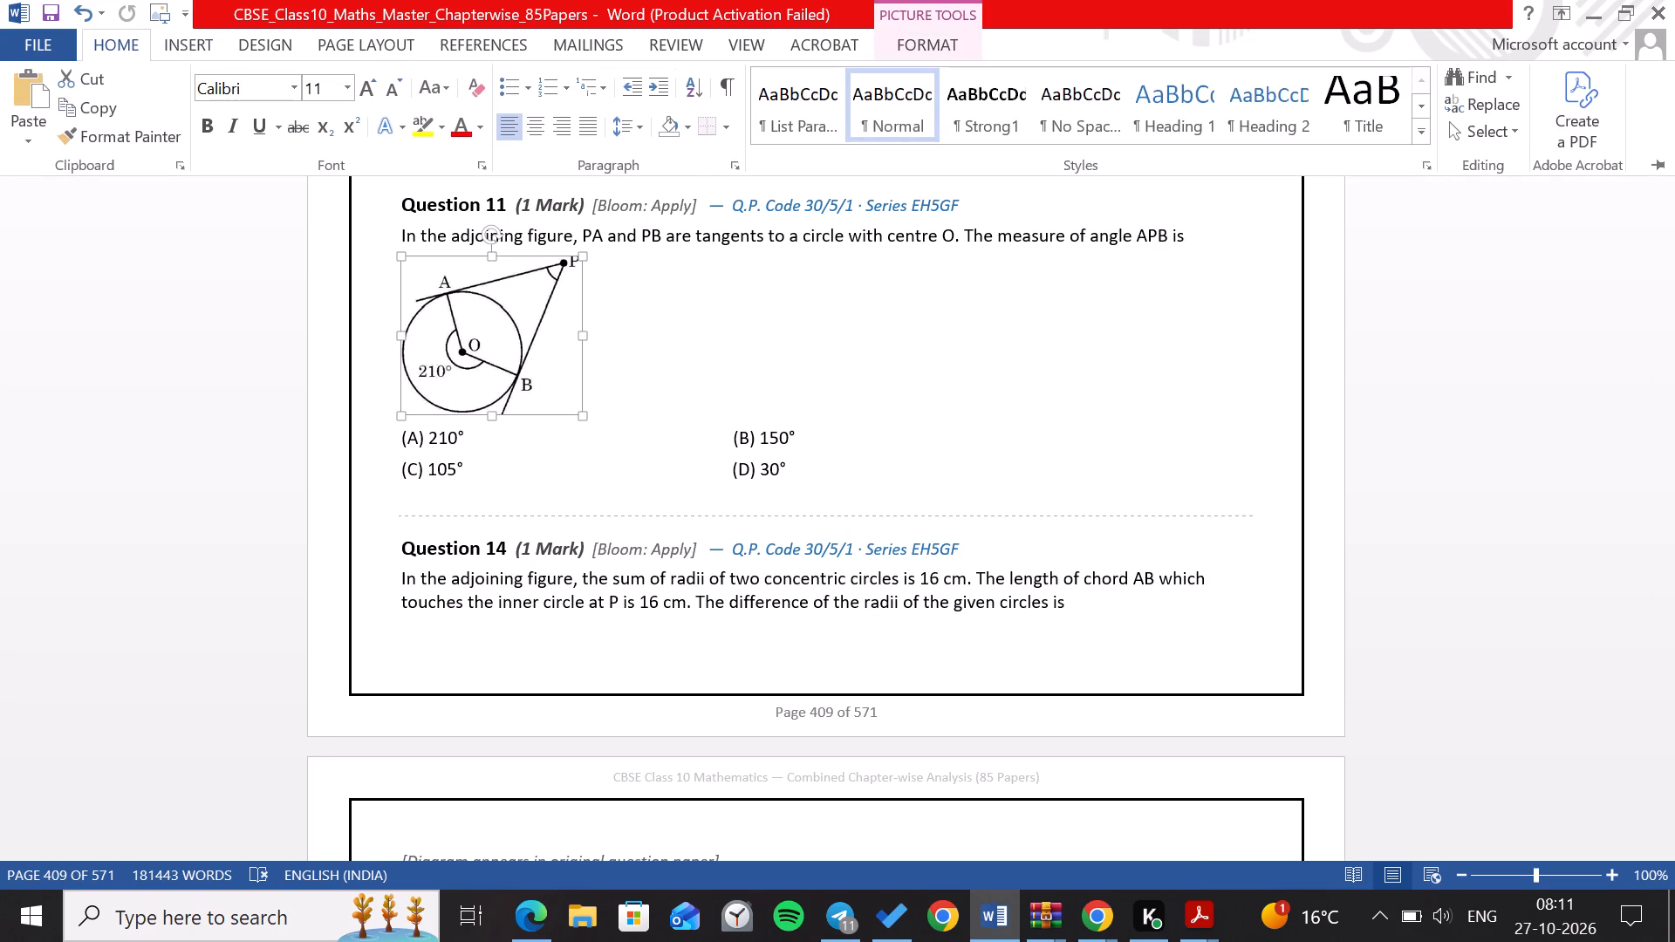
left_click(544, 133)
Find Question 14 in the 30/5/1 Series EH5GF PDF and capture its figure of two concentric circles with chord AB.
scroll(721, 422, "down", 15)
scroll(732, 459, "down", 7)
scroll(736, 459, "up", 6)
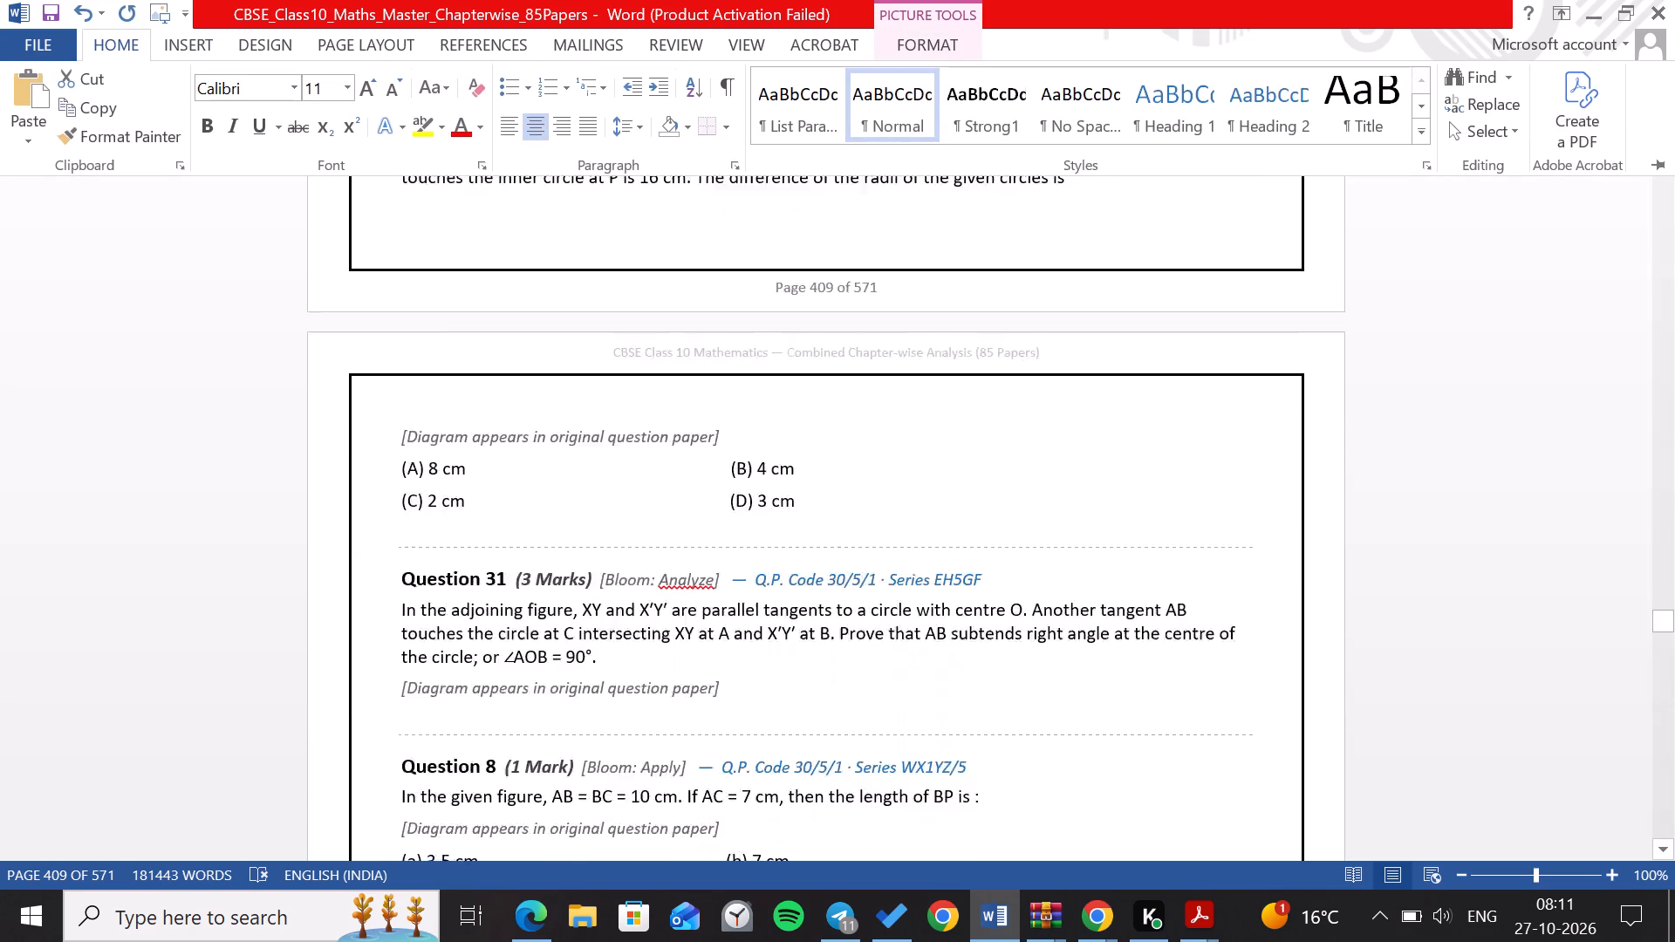
scroll(736, 459, "up", 2)
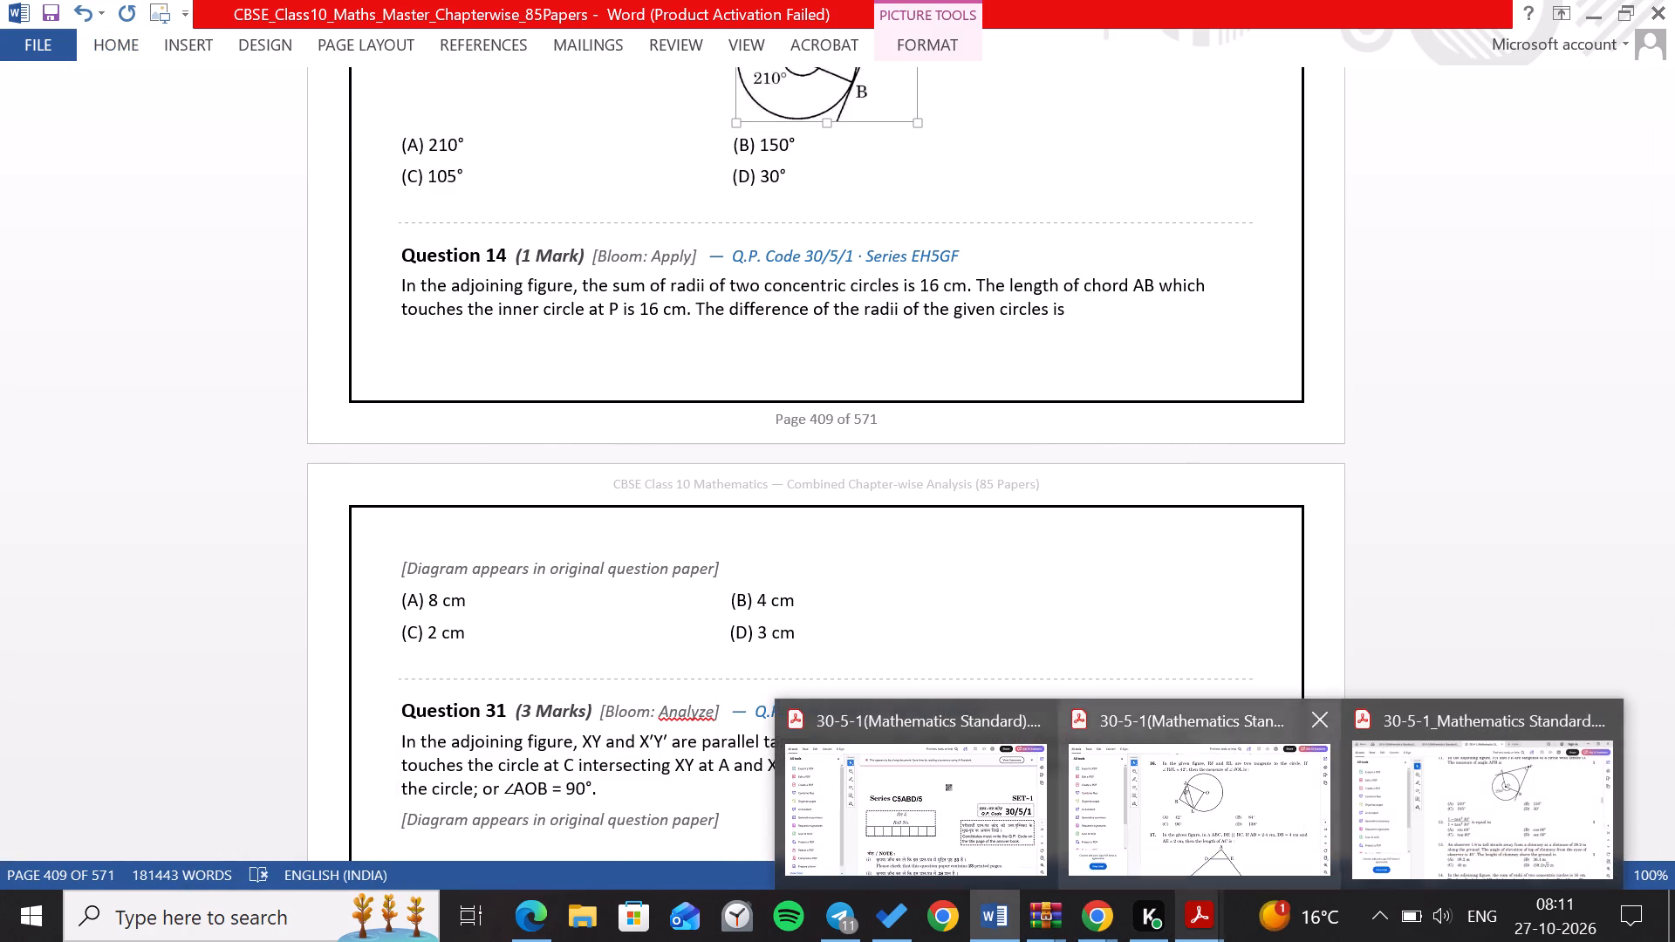
left_click(1420, 847)
scroll(1137, 567, "down", 14)
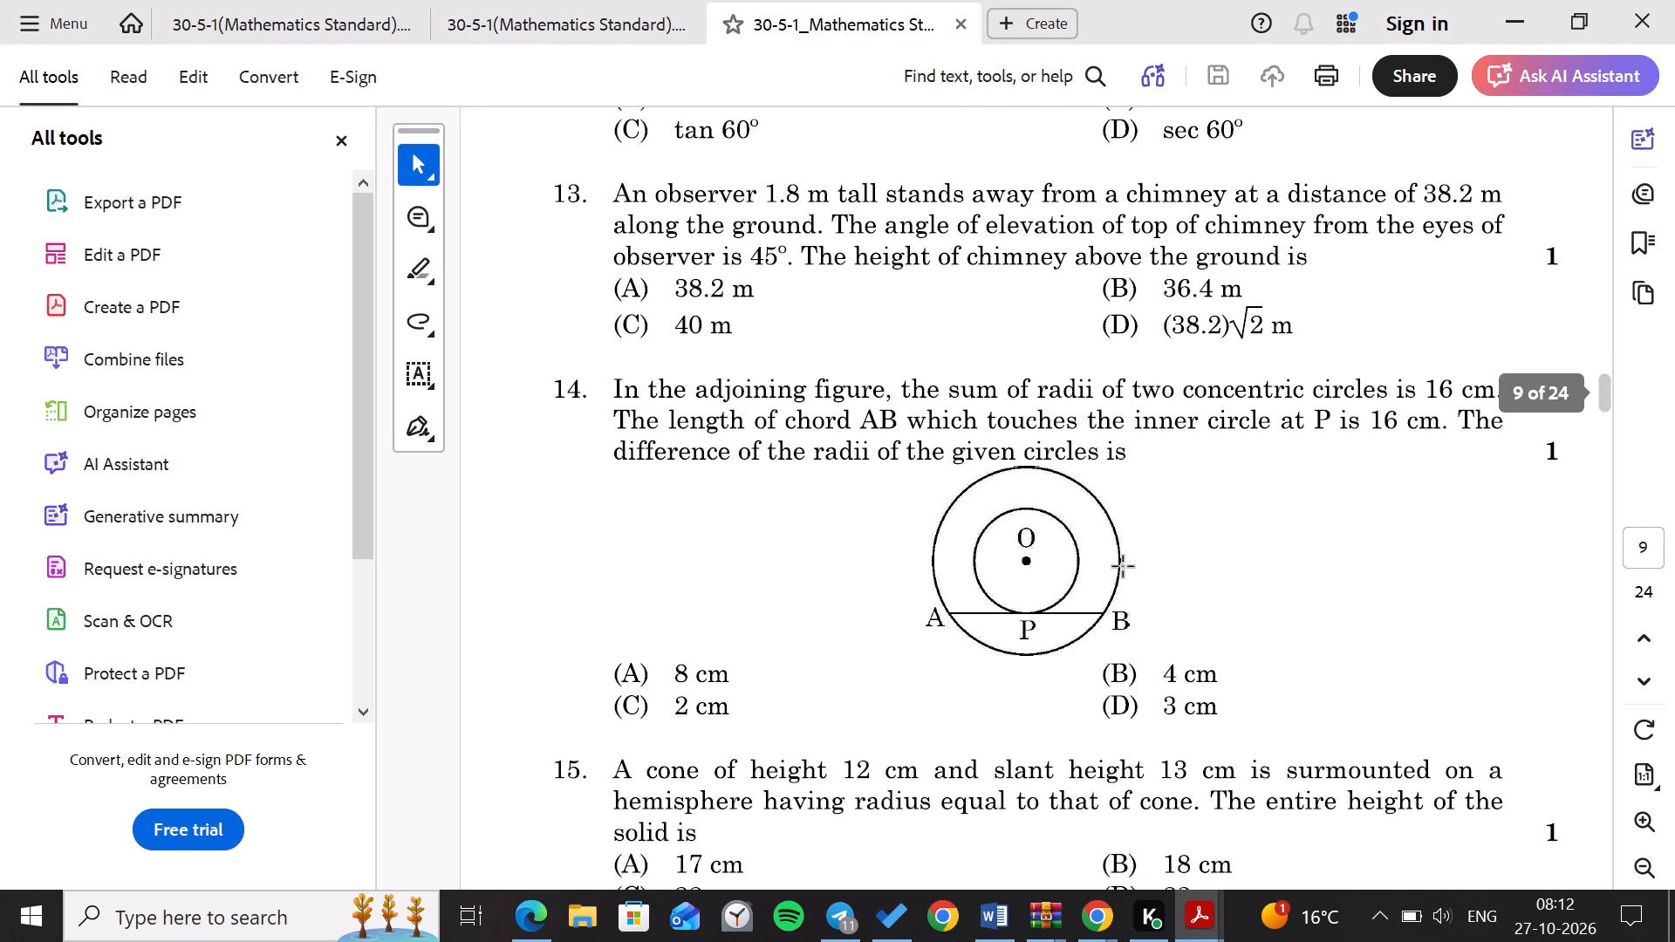
key("shift+super+s")
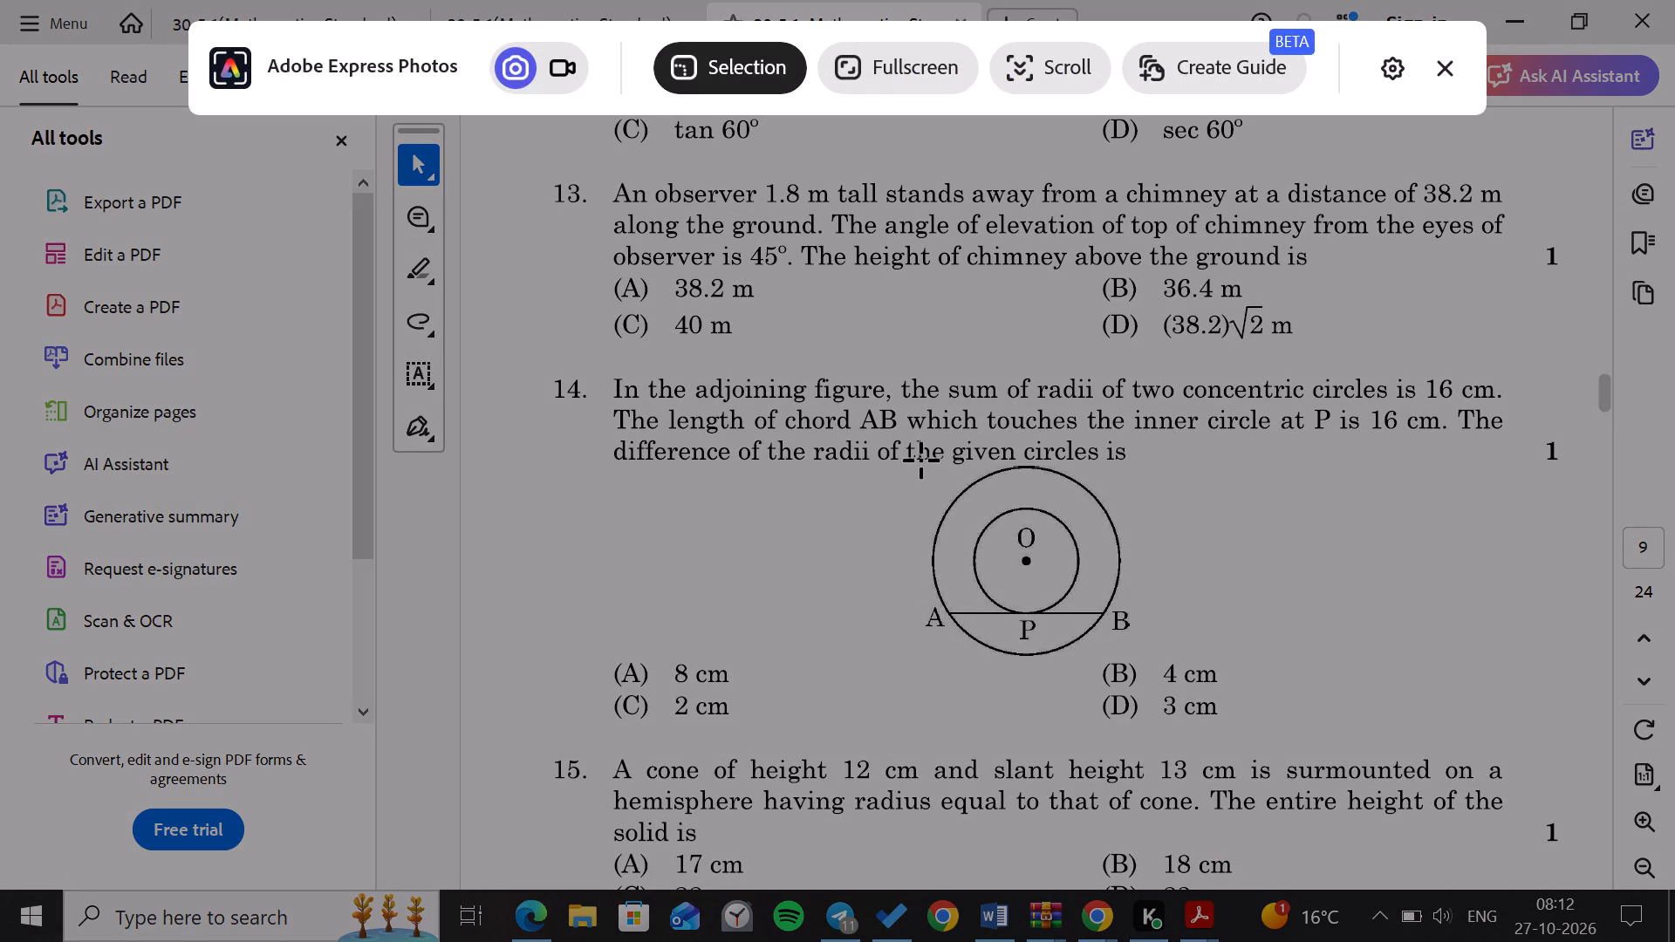
left_click_drag(921, 462, 1143, 647)
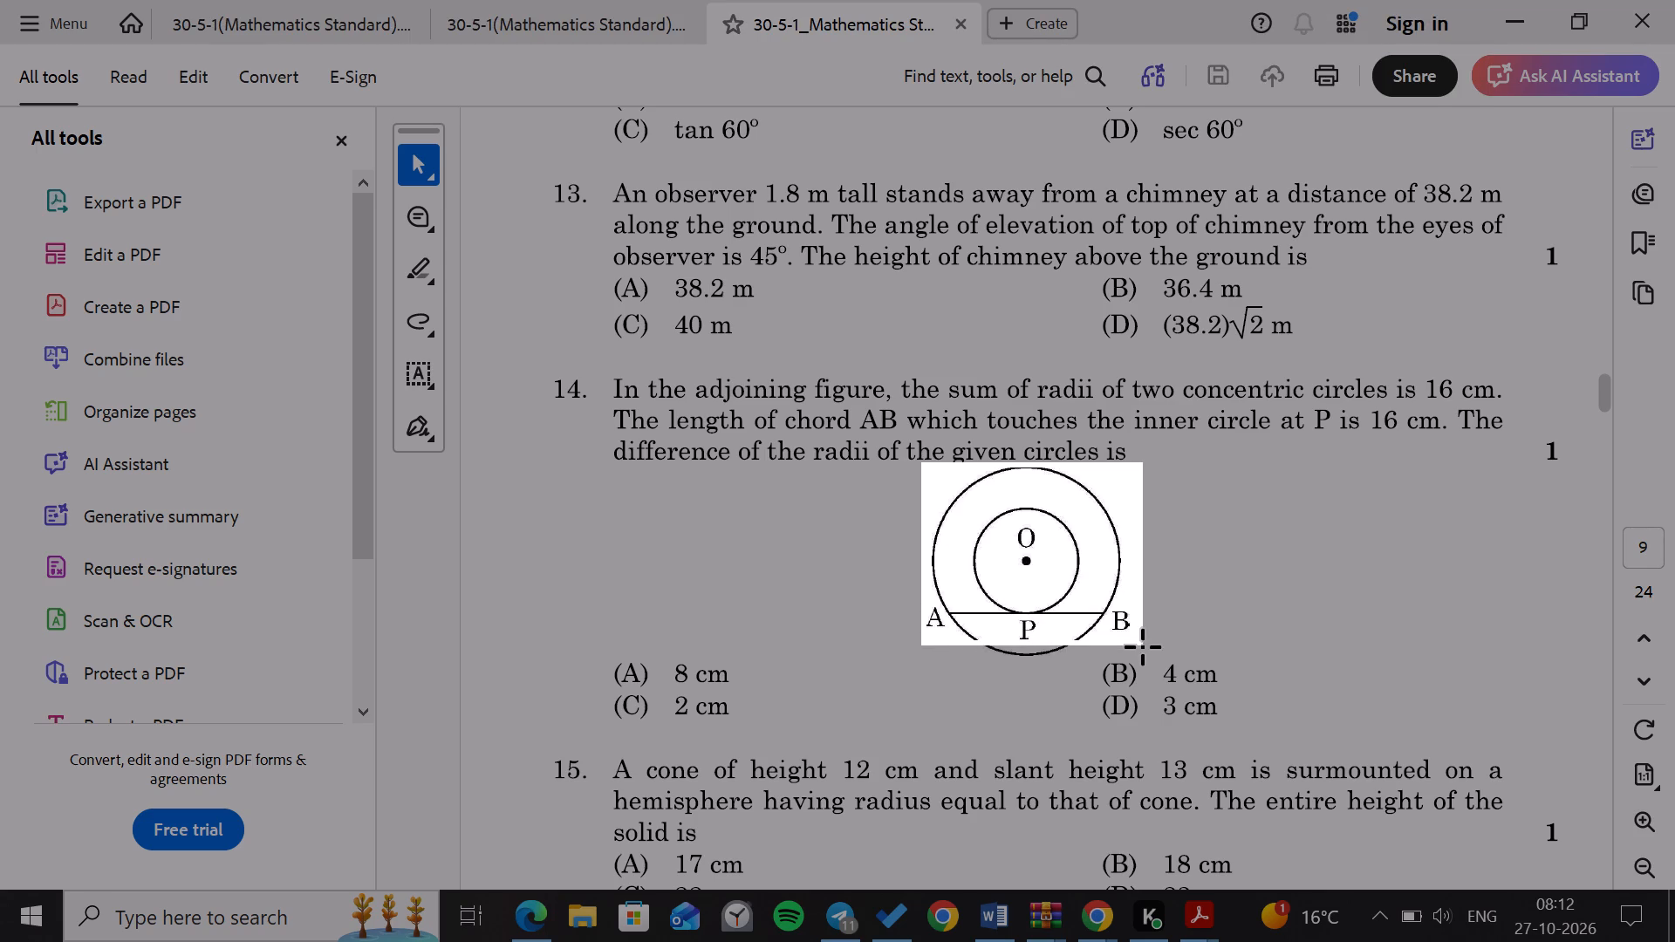
left_click_drag(1143, 647, 1145, 659)
Switch to the Word document and delete Question 14's diagram placeholder above the answer options, leaving one empty line.
left_click(995, 919)
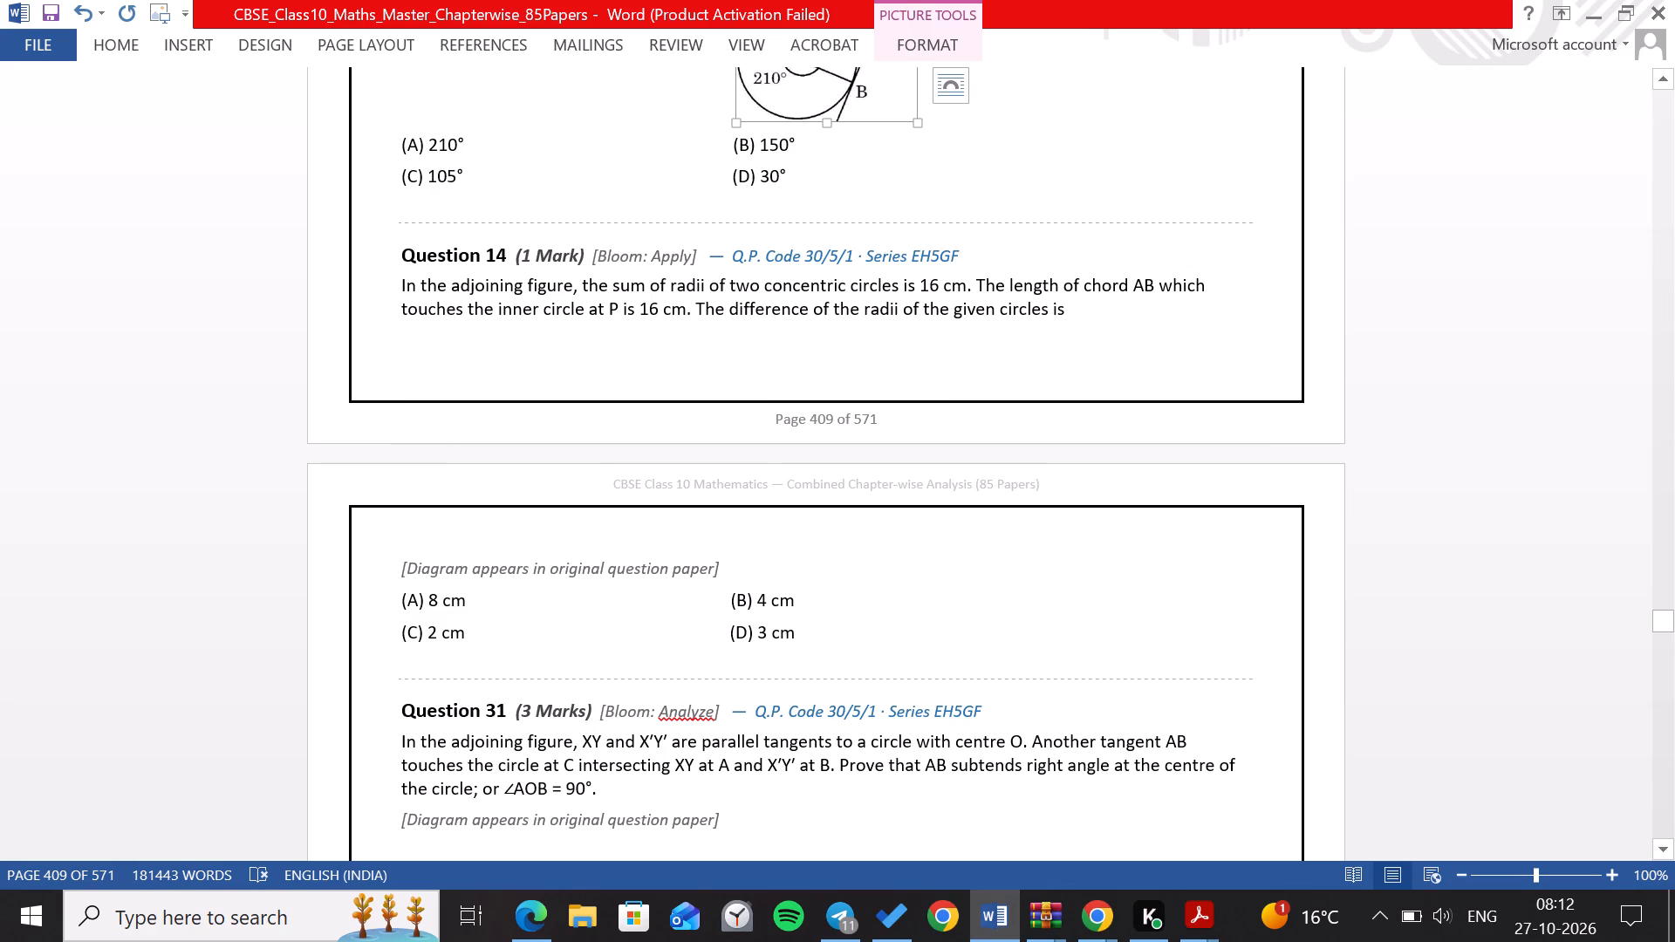
scroll(644, 475, "down", 3)
left_click_drag(399, 500, 721, 509)
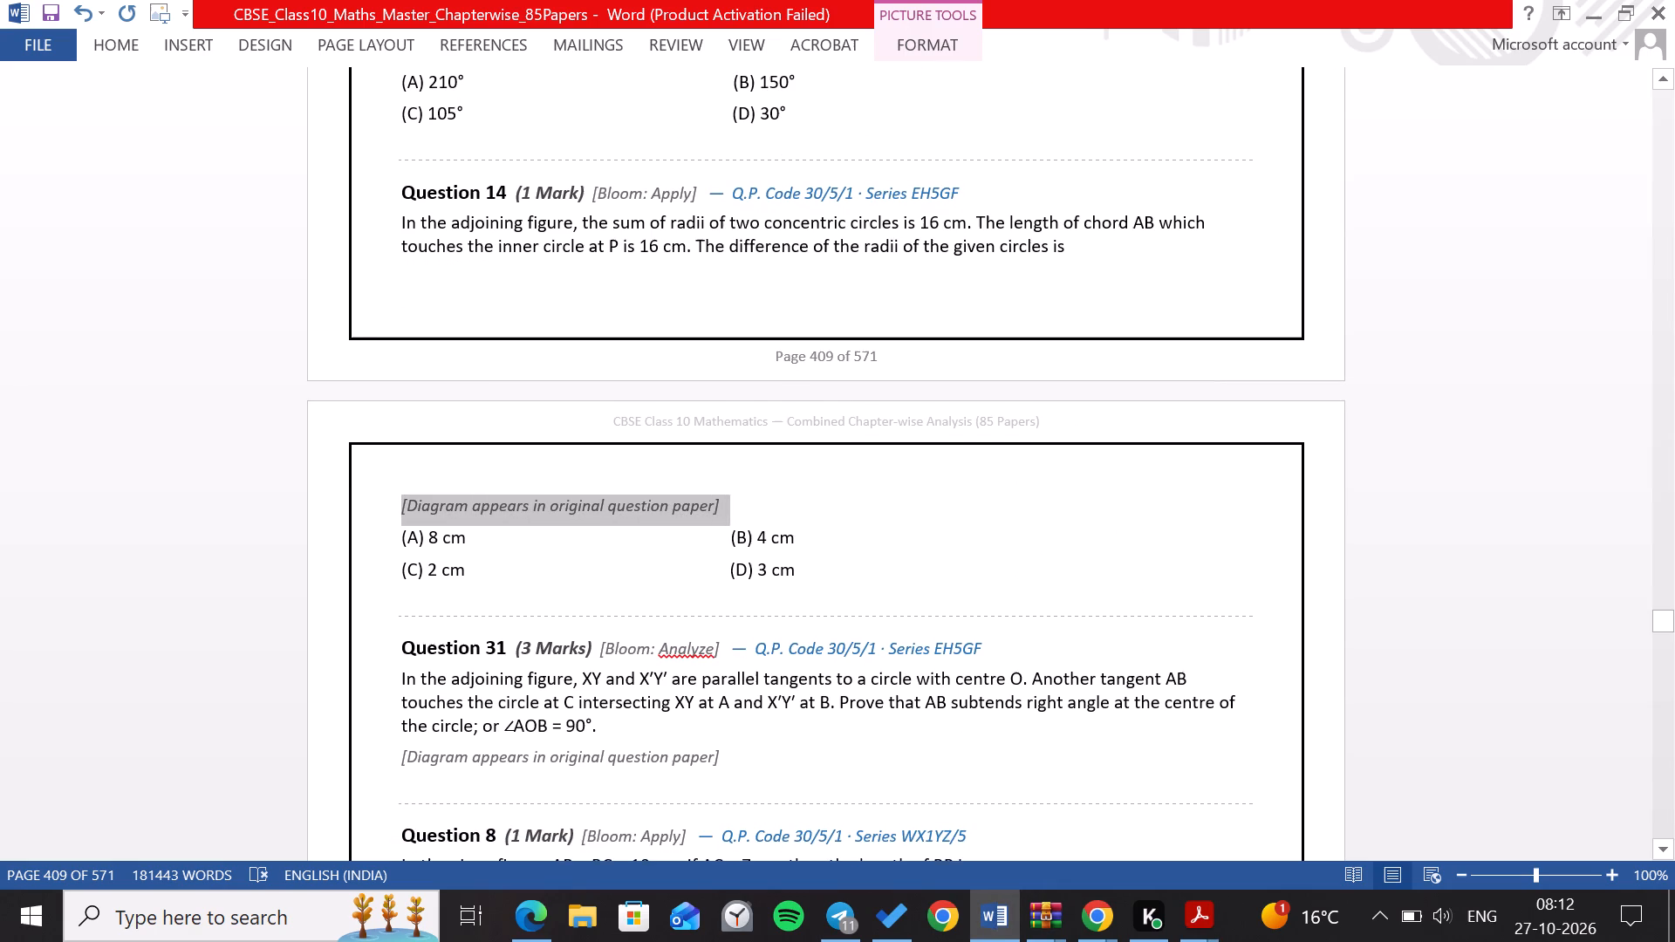
left_click_drag(721, 509, 721, 507)
left_click_drag(721, 507, 721, 507)
key("BackSpace")
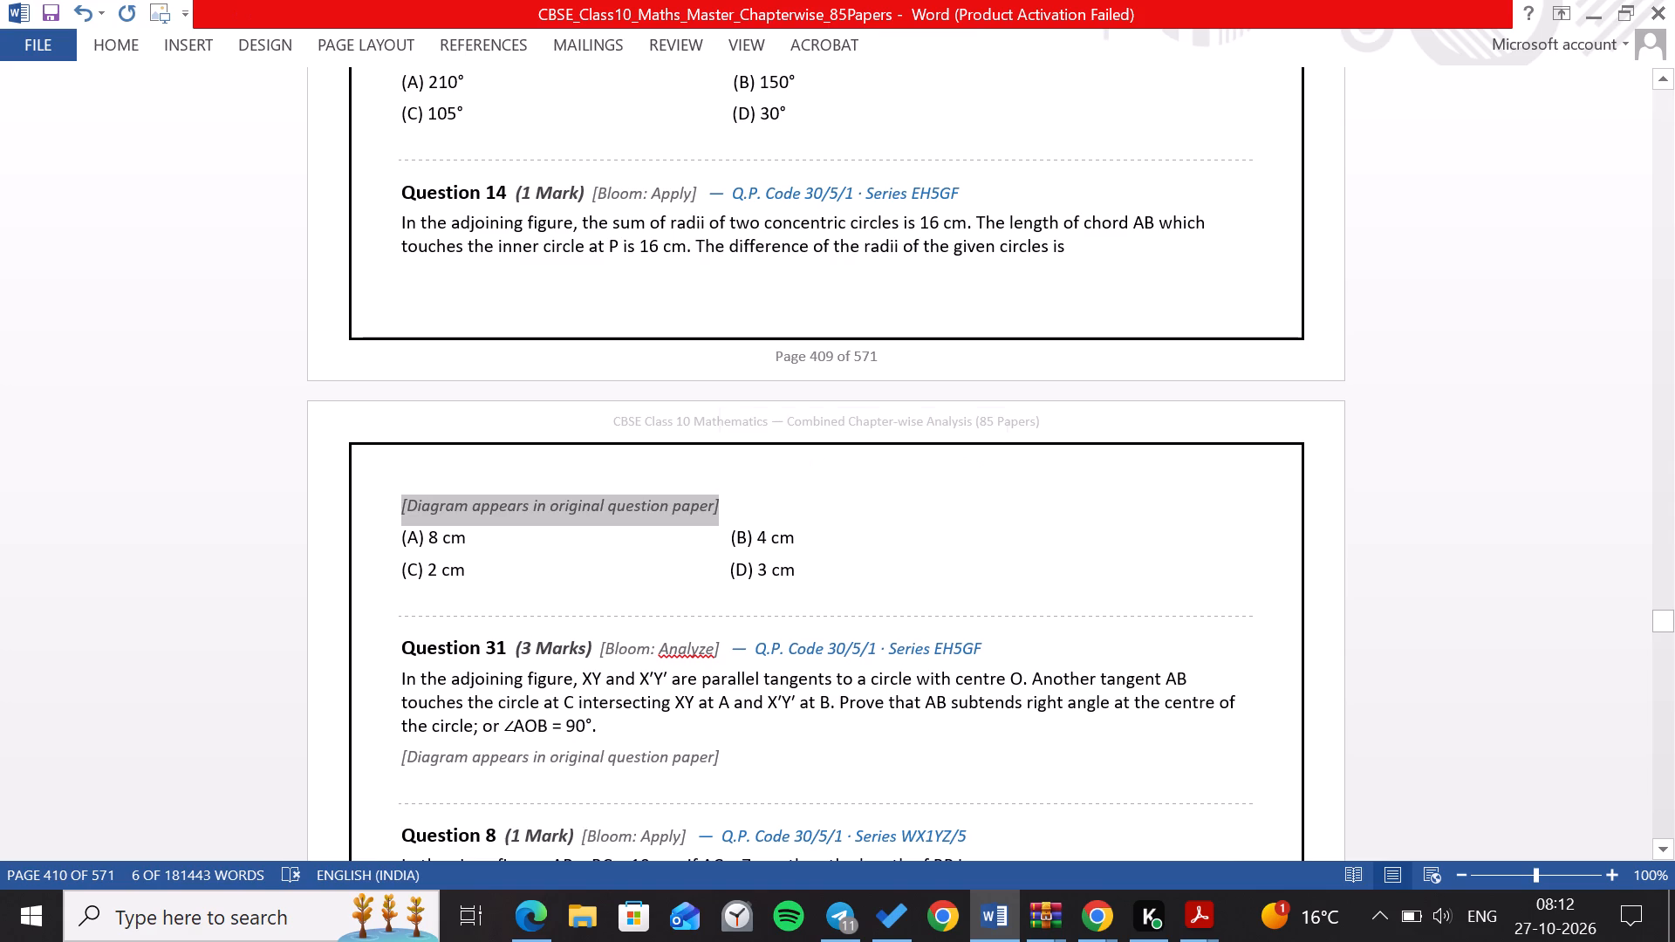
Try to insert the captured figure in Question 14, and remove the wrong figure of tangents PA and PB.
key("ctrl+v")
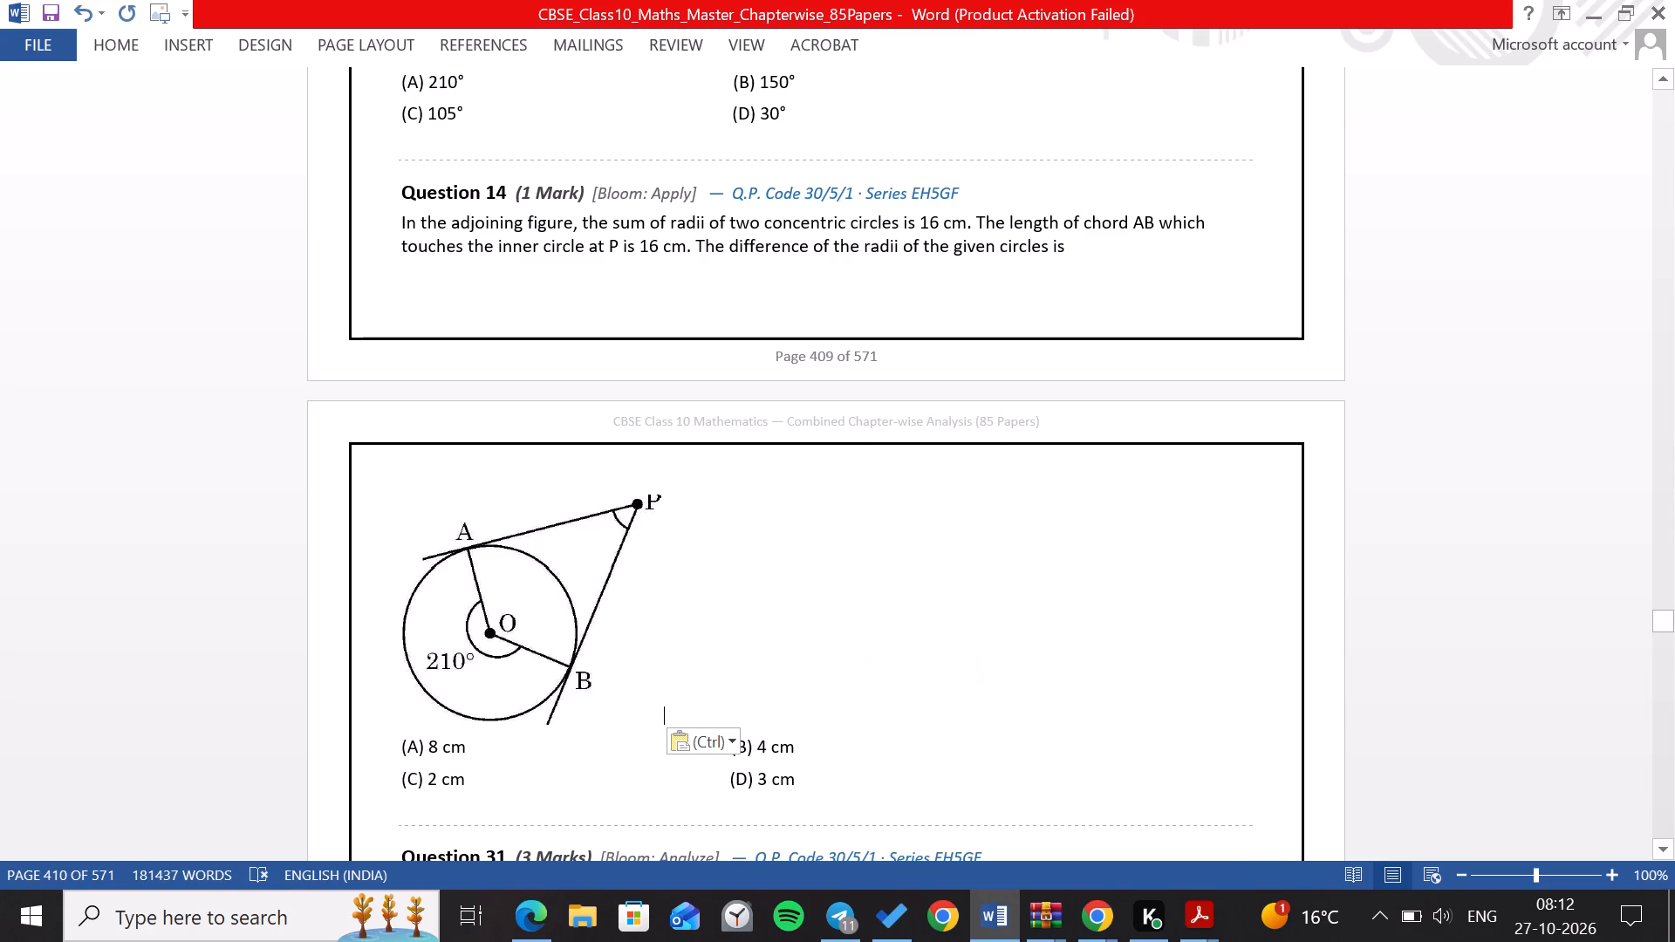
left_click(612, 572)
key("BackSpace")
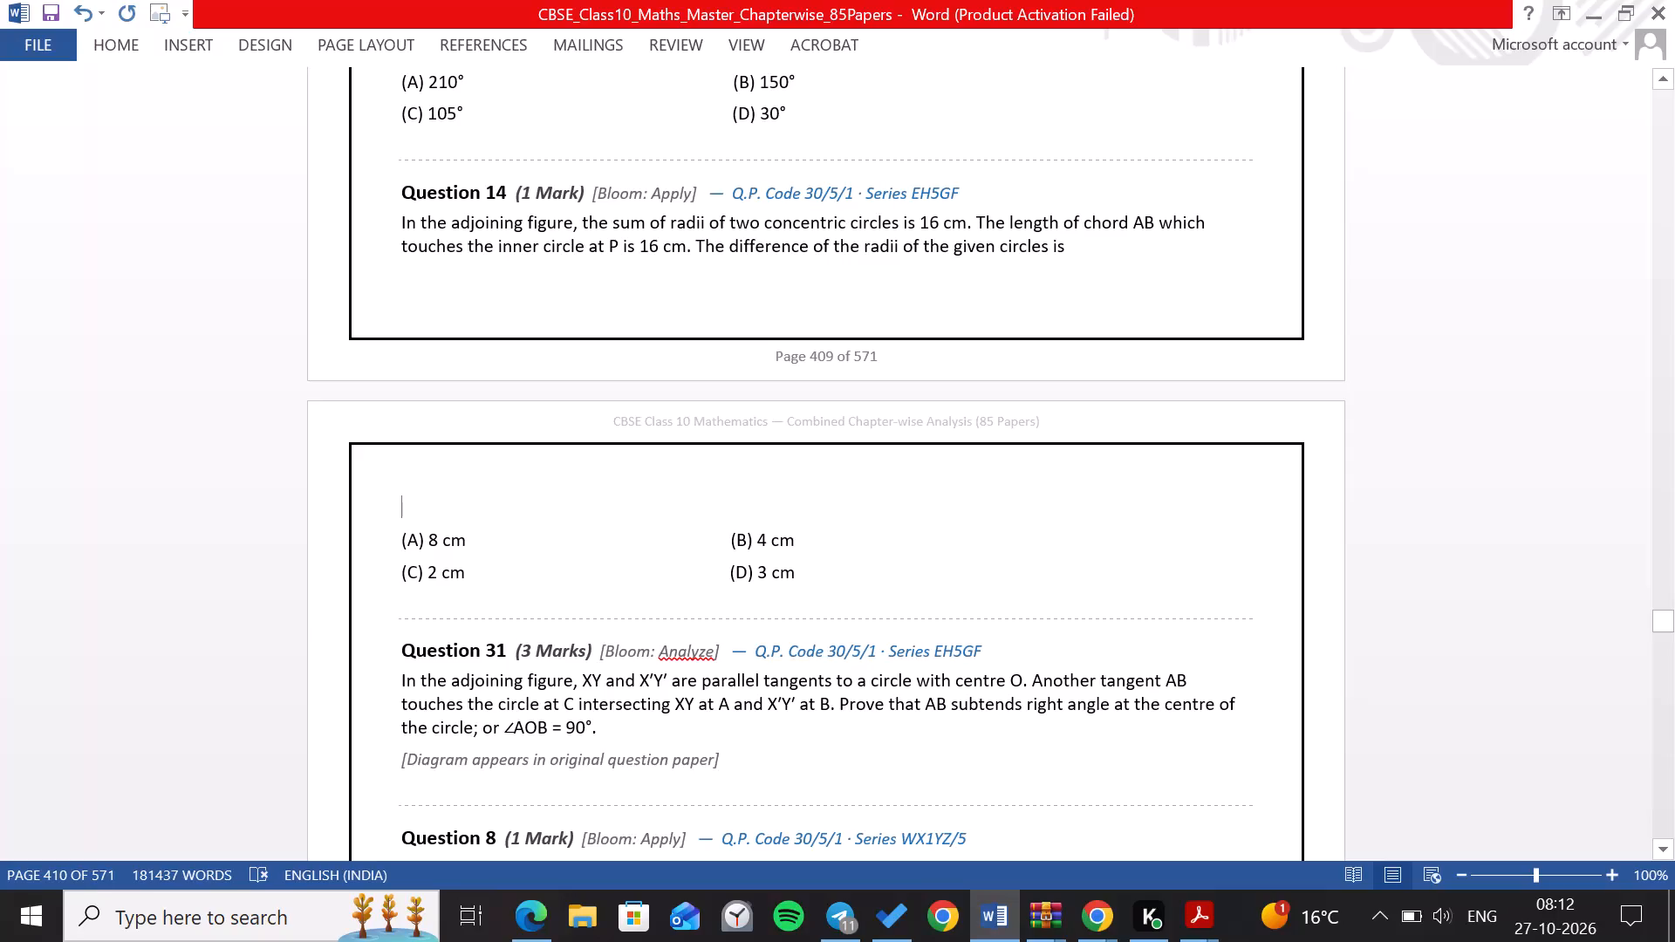
Insert the captured concentric circles figure on the empty line in Question 14 and centre it.
key("ctrl+v")
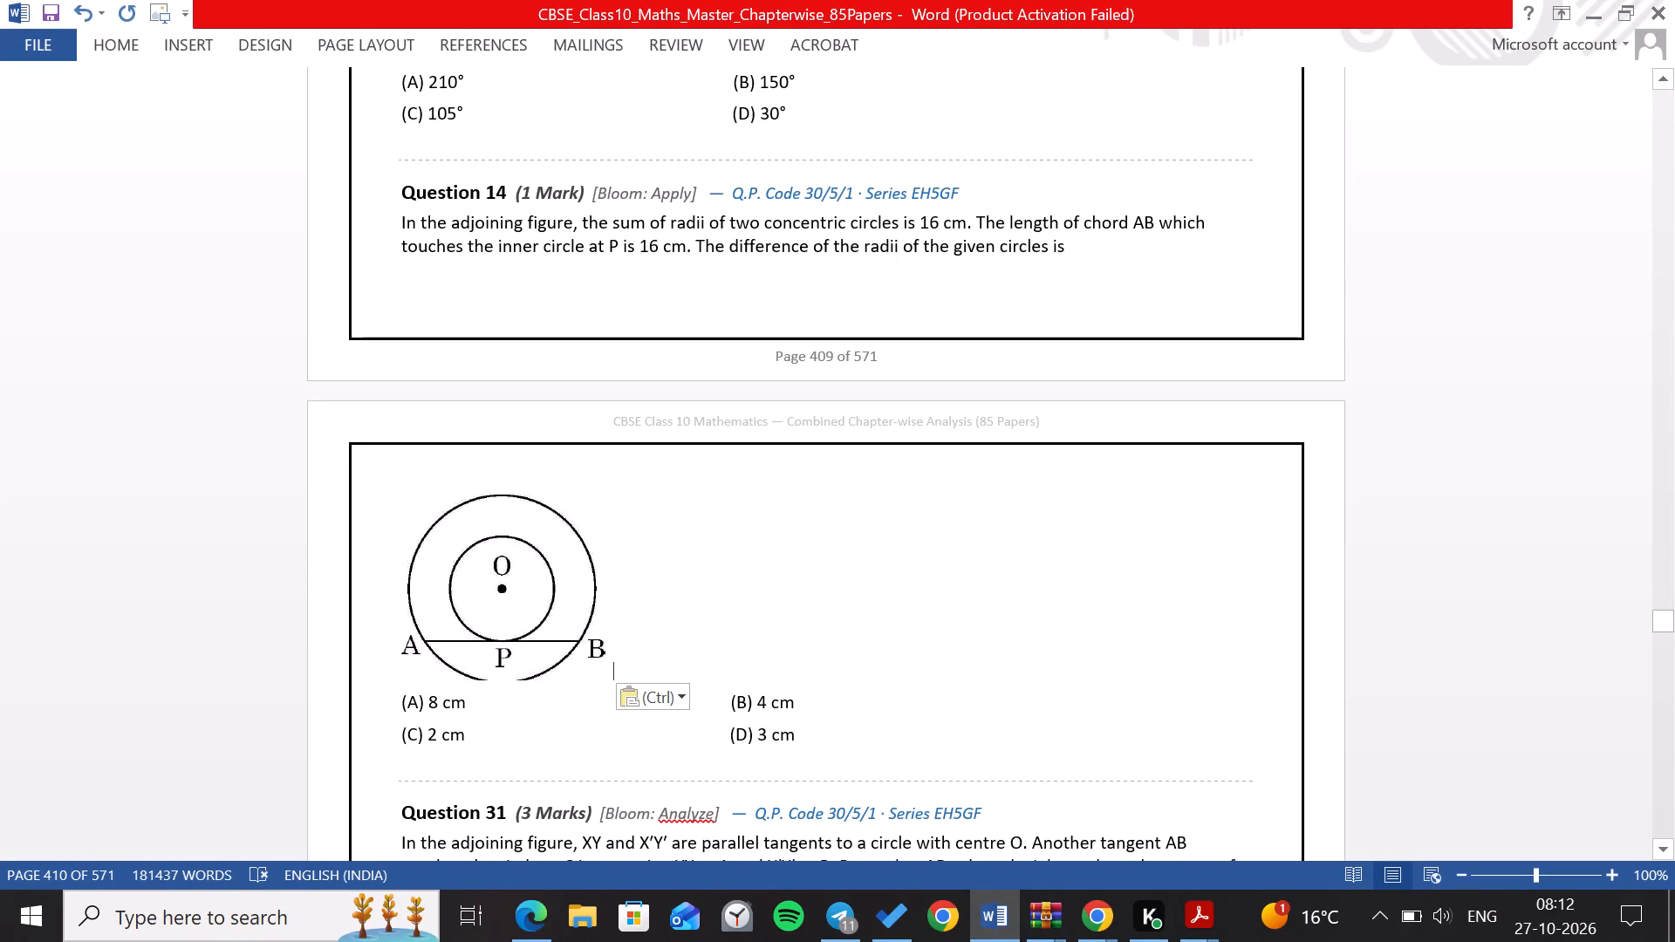
left_click(461, 577)
left_click(106, 44)
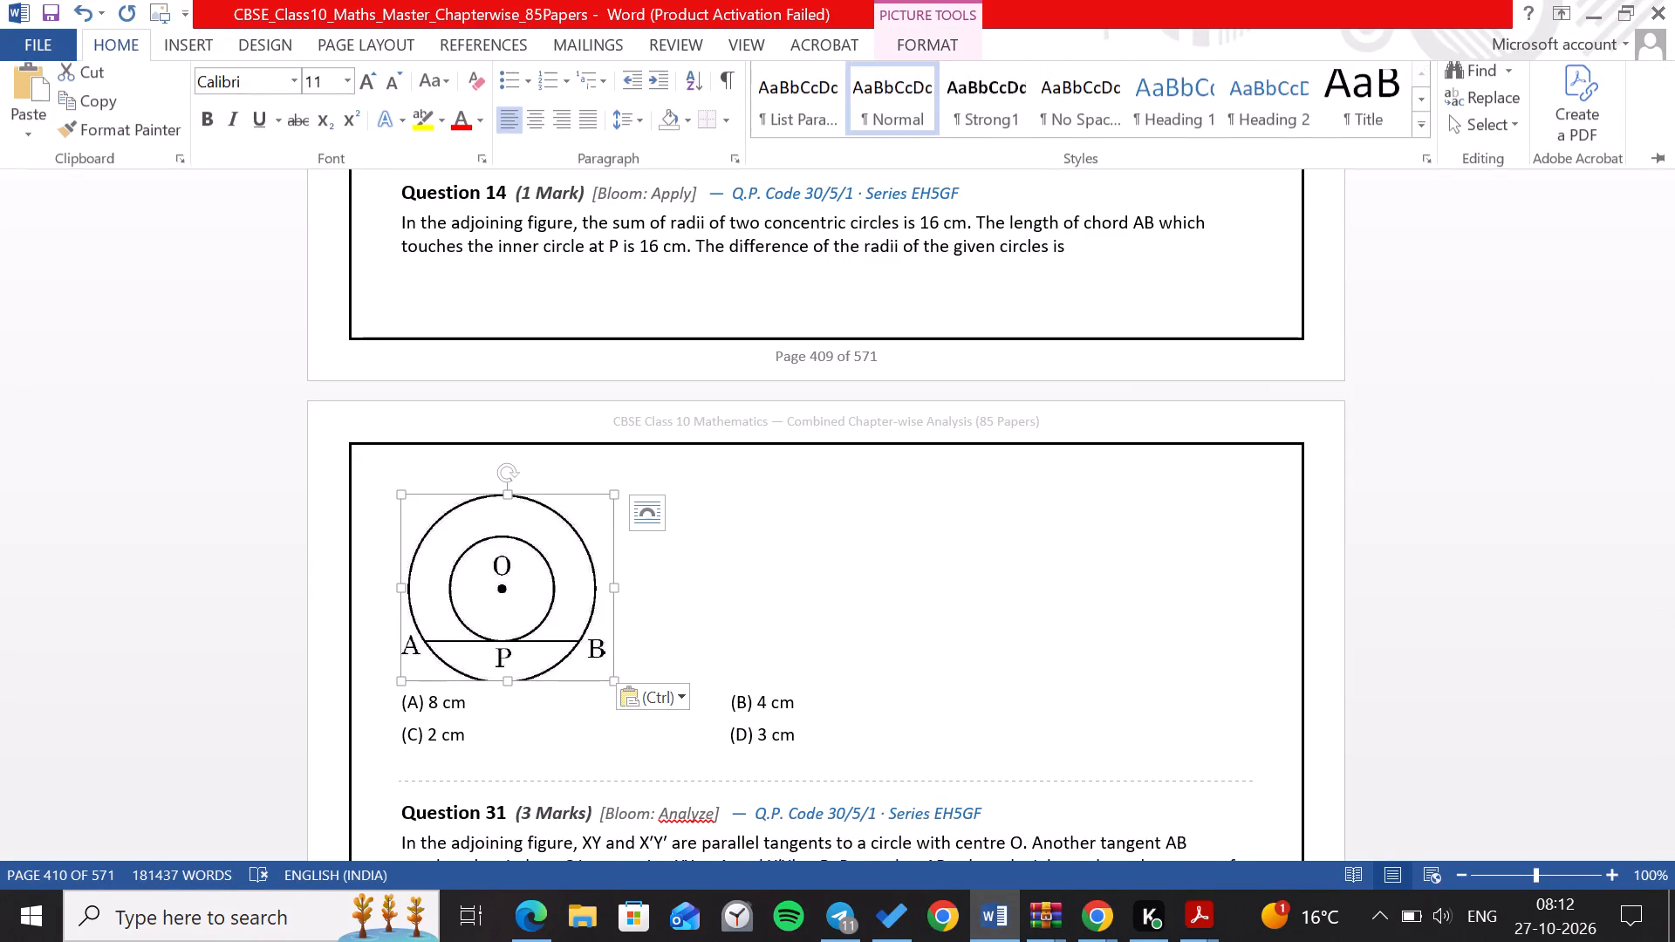
left_click(537, 123)
Find Question 31 in the 30/5/1 Series EH5GF PDF and capture its figure of parallel tangents XY and X'Y' with tangent AB.
scroll(744, 398, "down", 19)
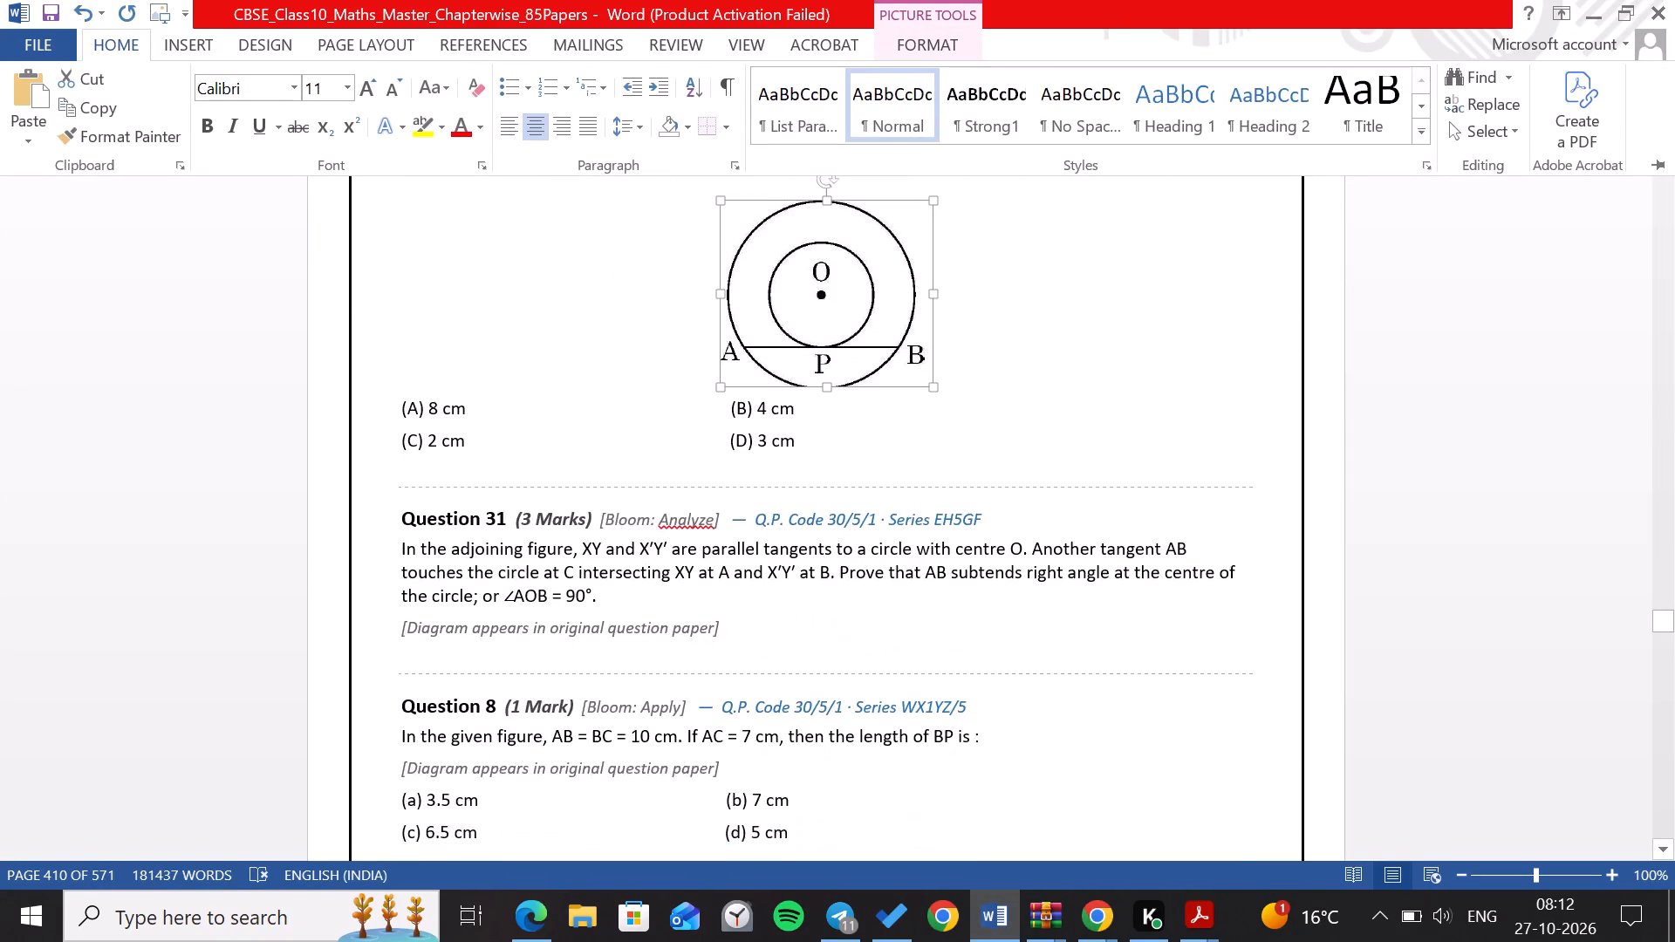
scroll(755, 502, "down", 10)
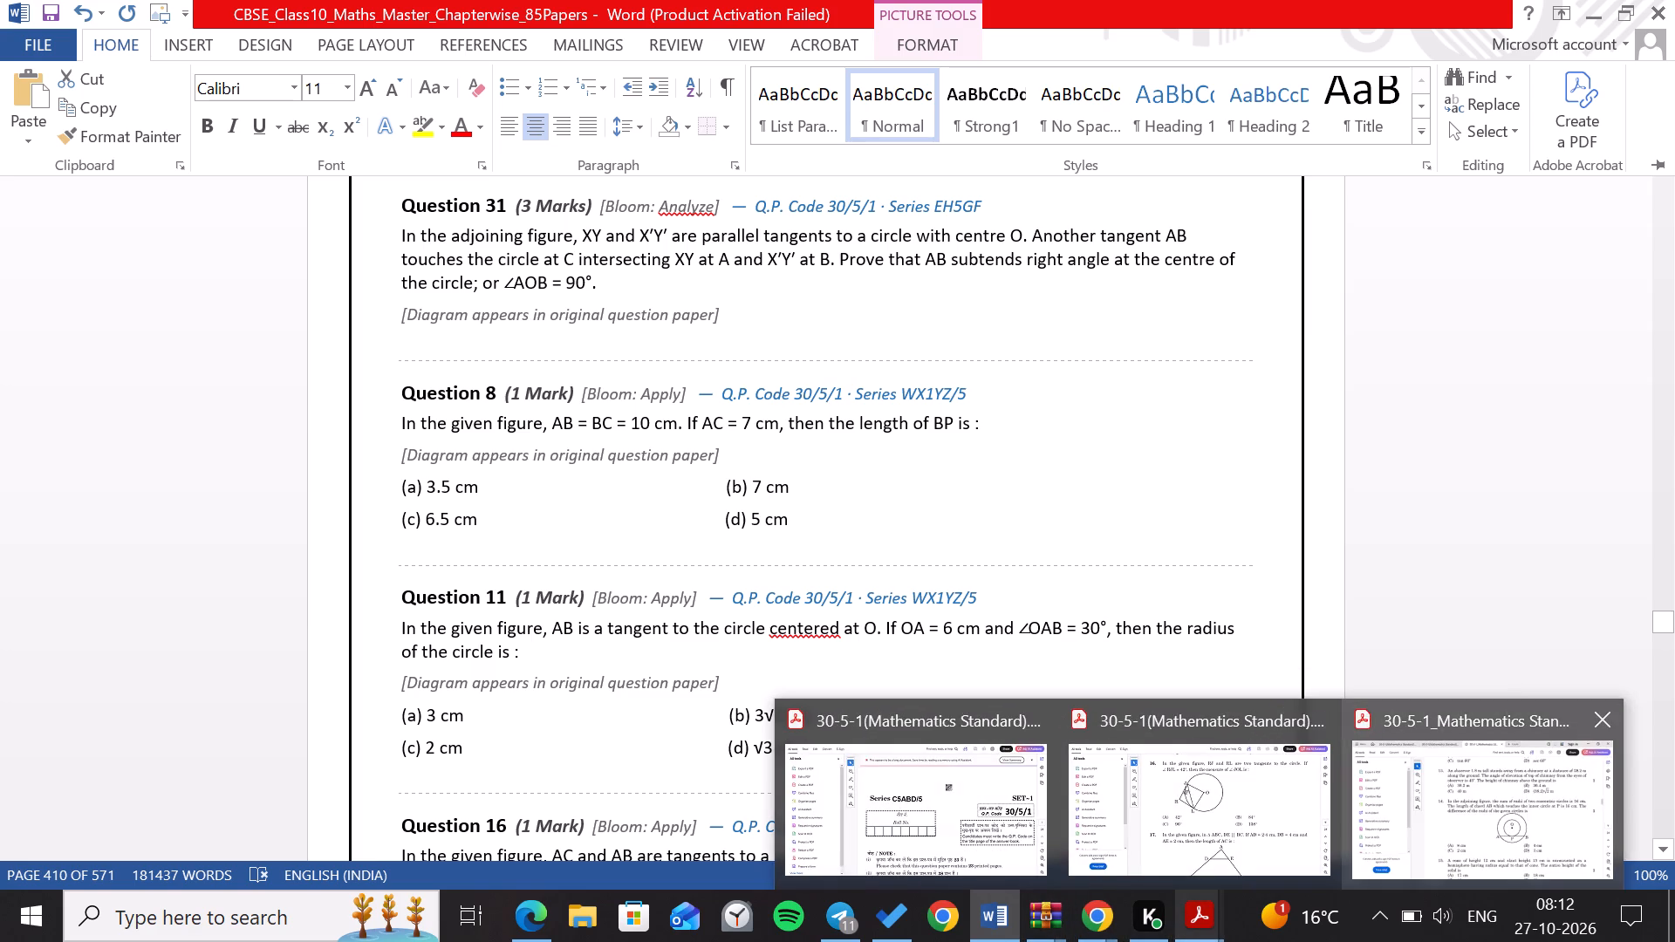
left_click(1450, 822)
left_click_drag(1609, 390, 1605, 516)
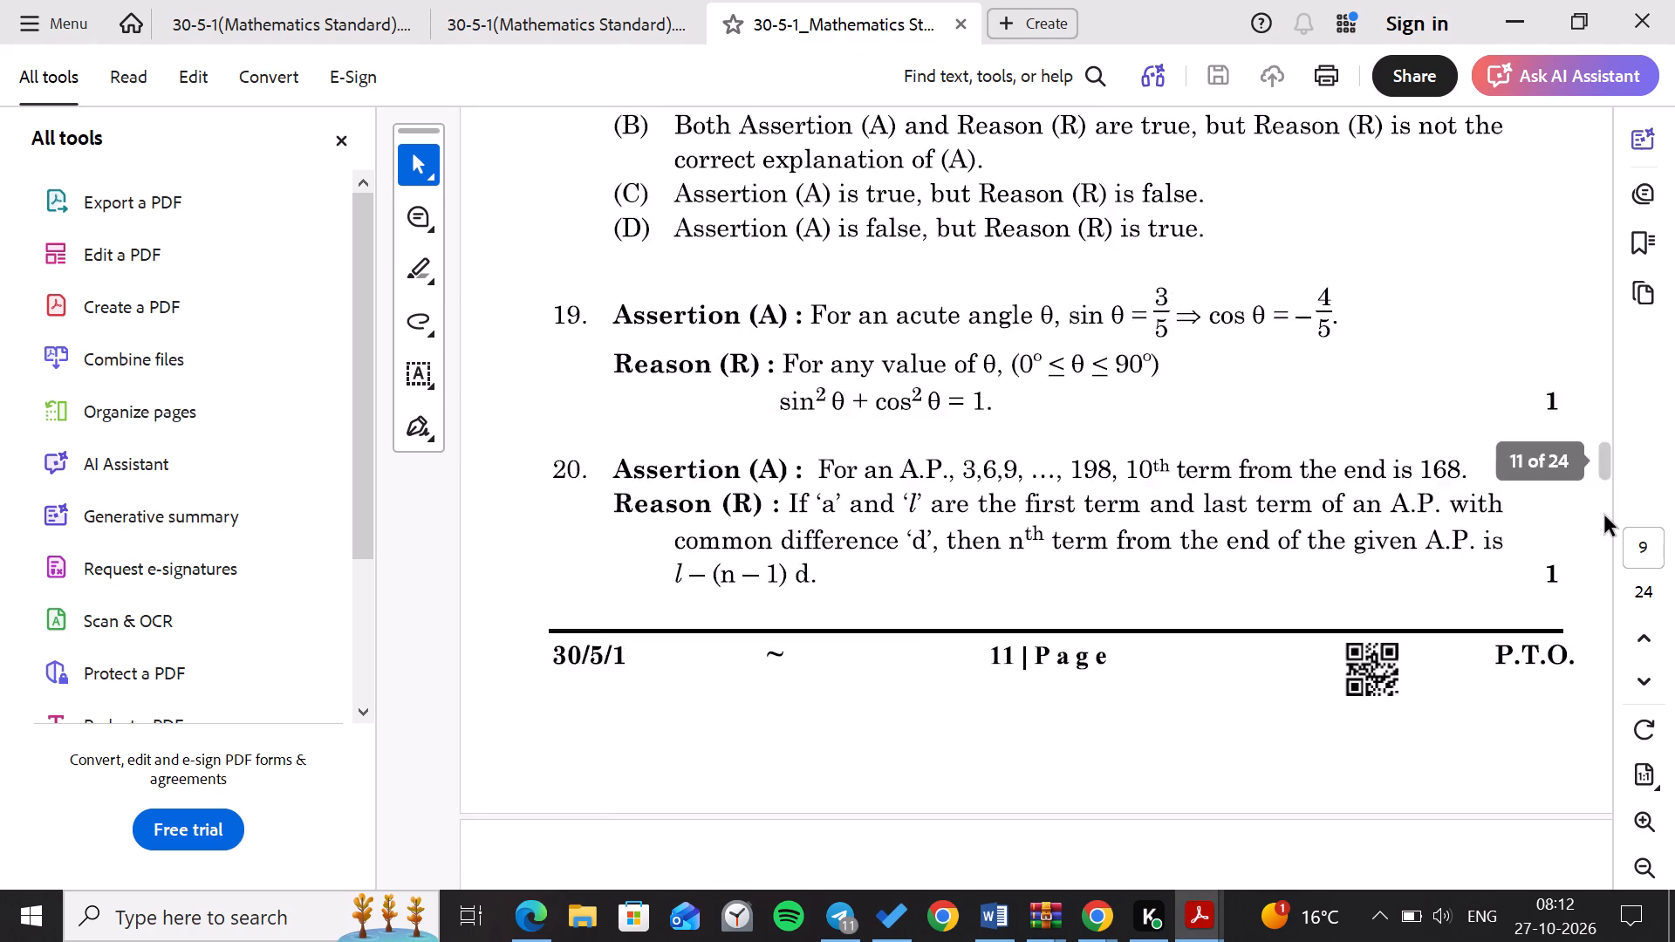
left_click_drag(1605, 516, 1605, 590)
scroll(1281, 482, "down", 14)
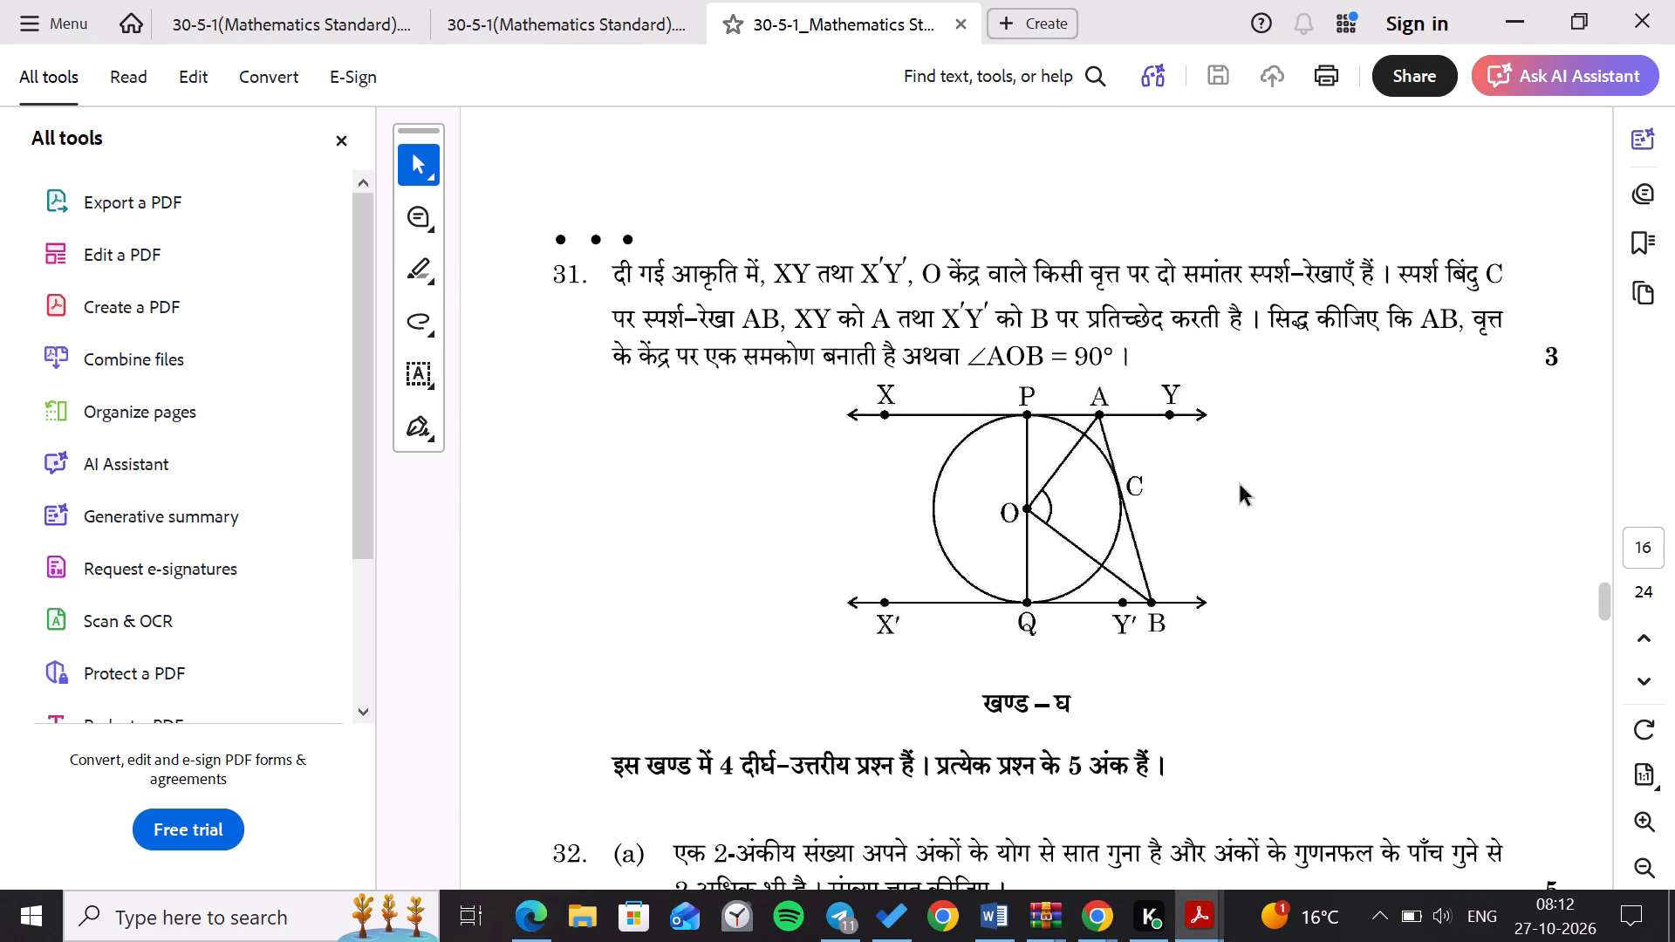
key("shift+super+s")
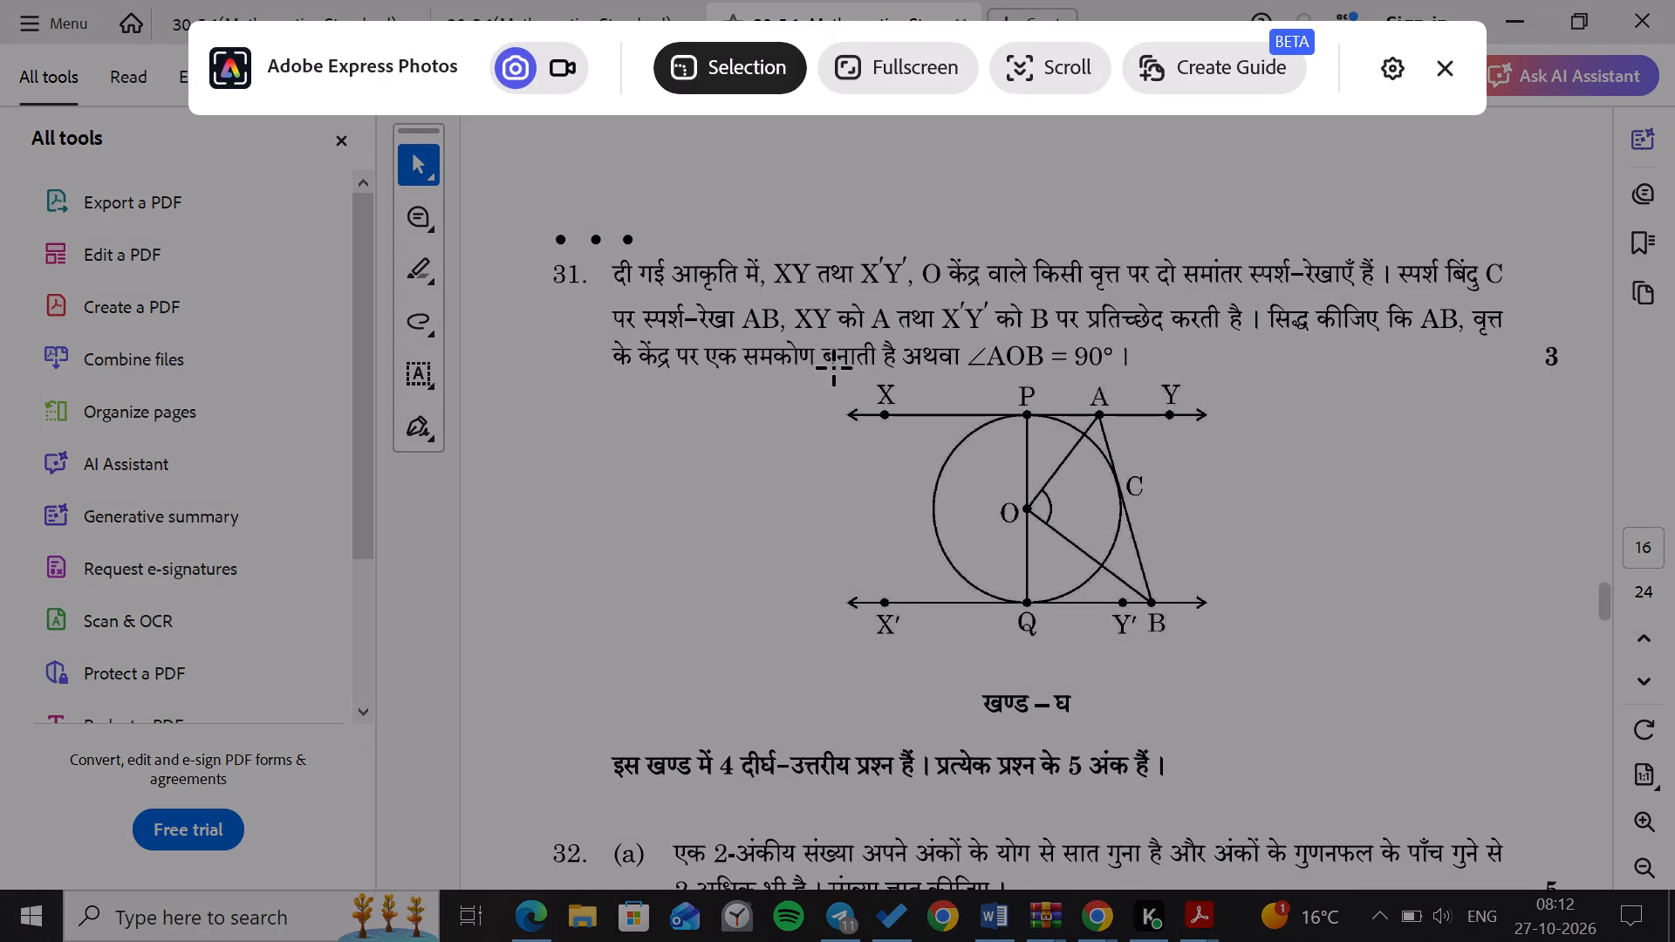
left_click_drag(843, 367, 1148, 610)
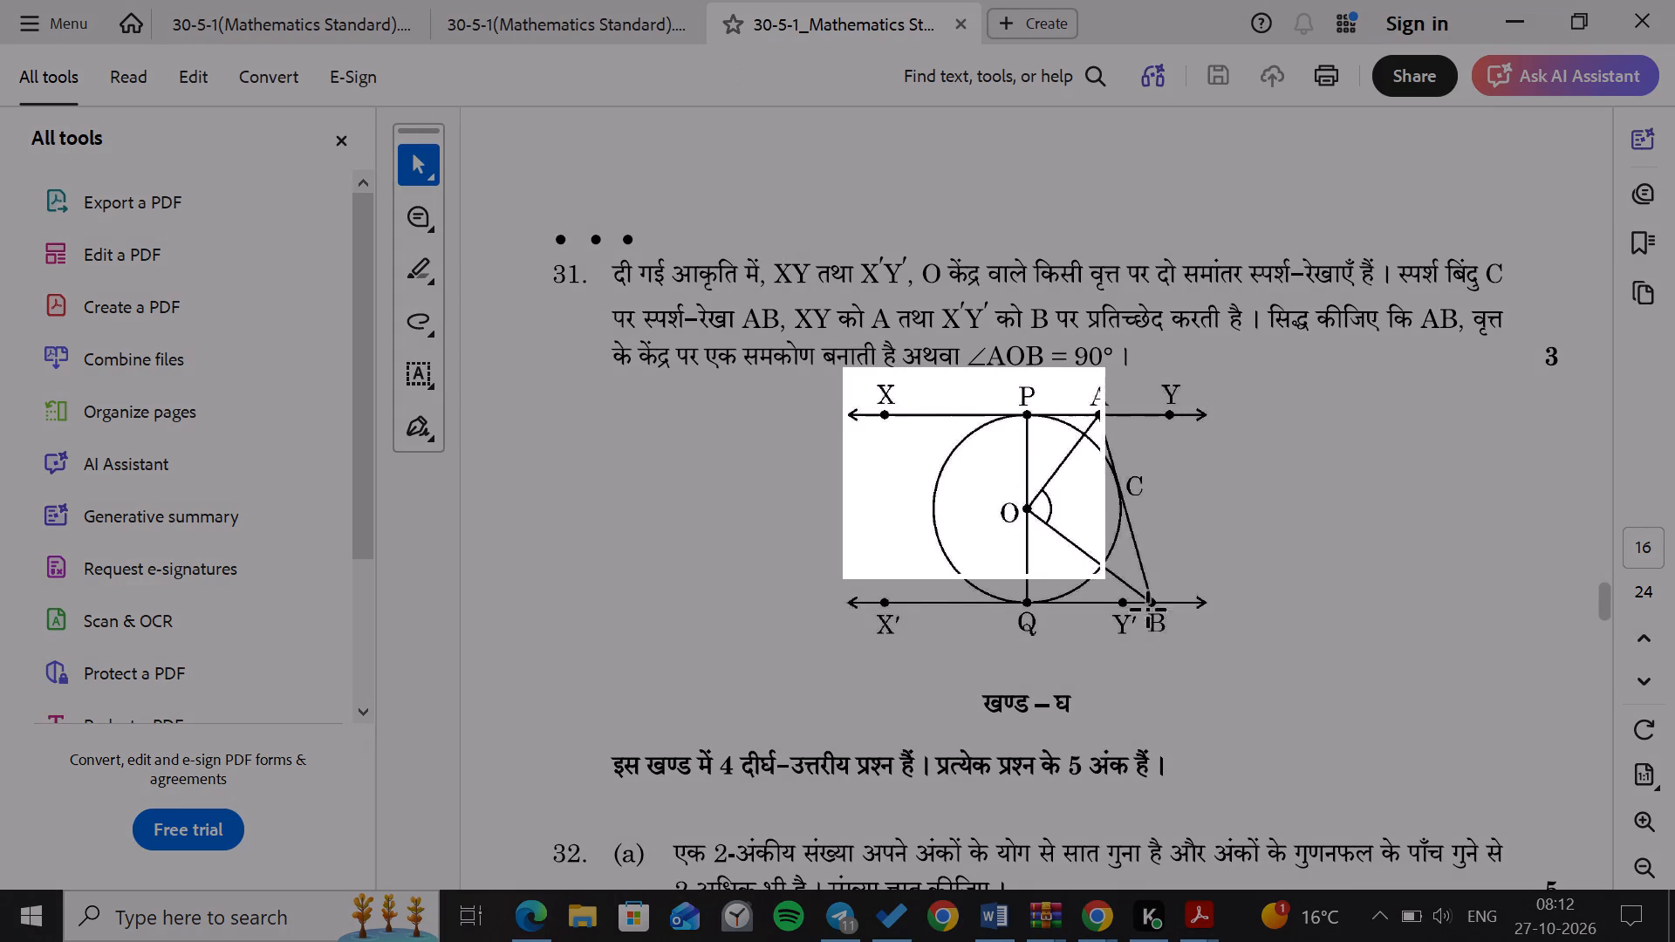
left_click_drag(1148, 610, 1227, 657)
Switch to the Word document and replace Question 31's diagram placeholder with the captured parallel tangents figure.
left_click(984, 921)
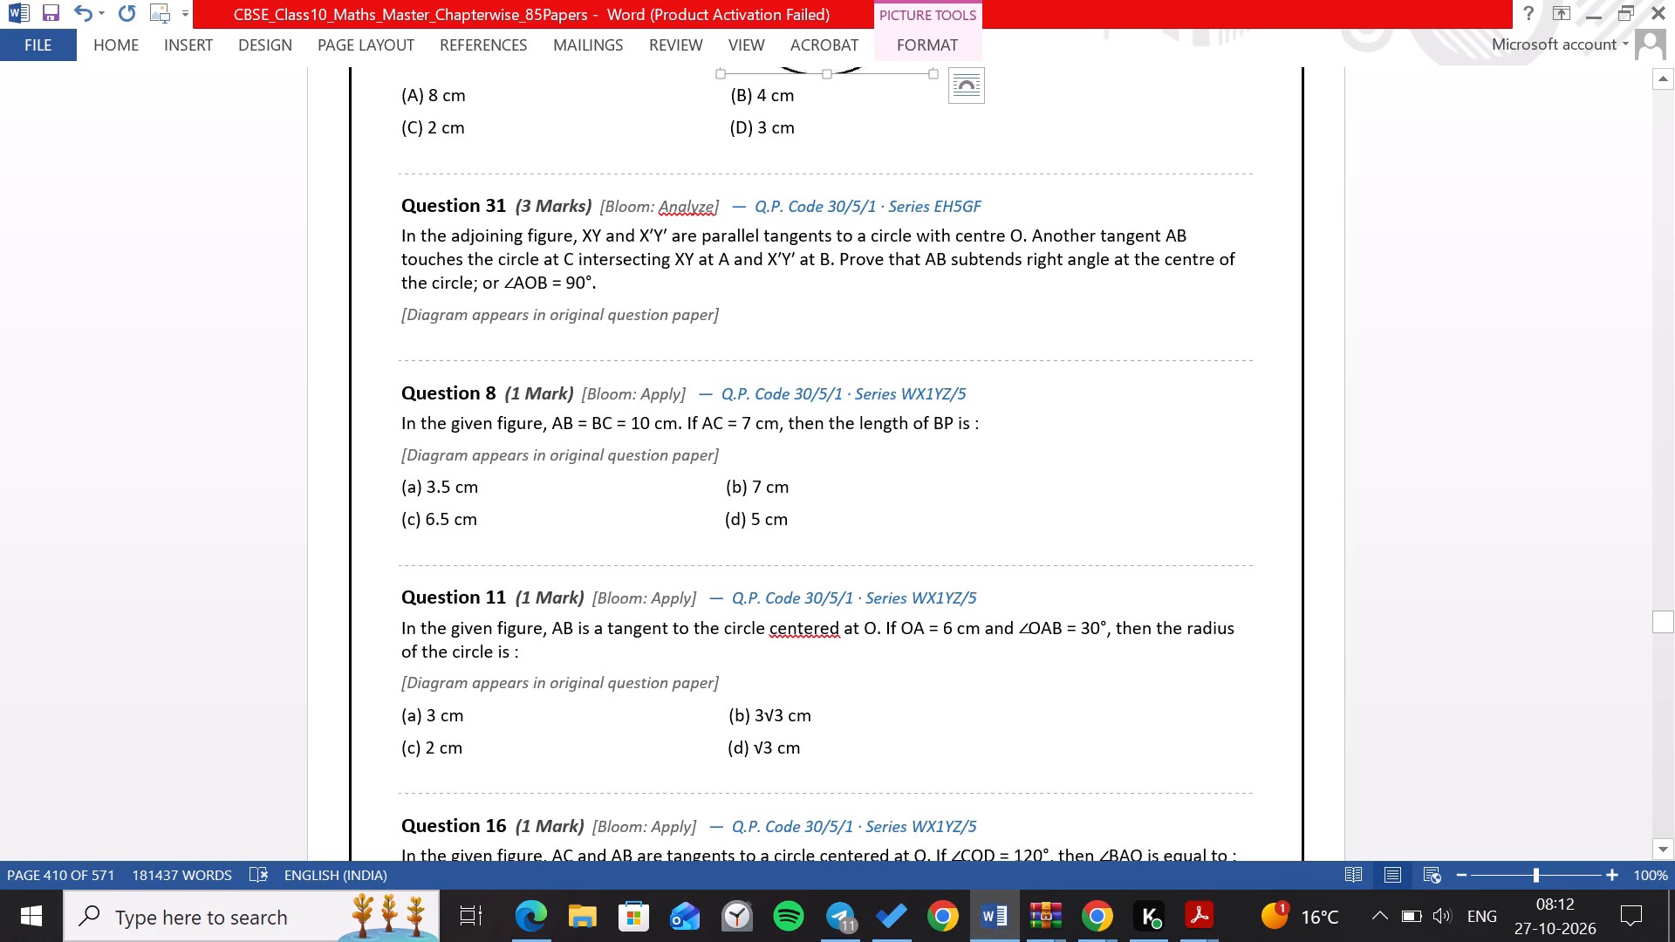
left_click(407, 313)
left_click_drag(406, 313, 718, 319)
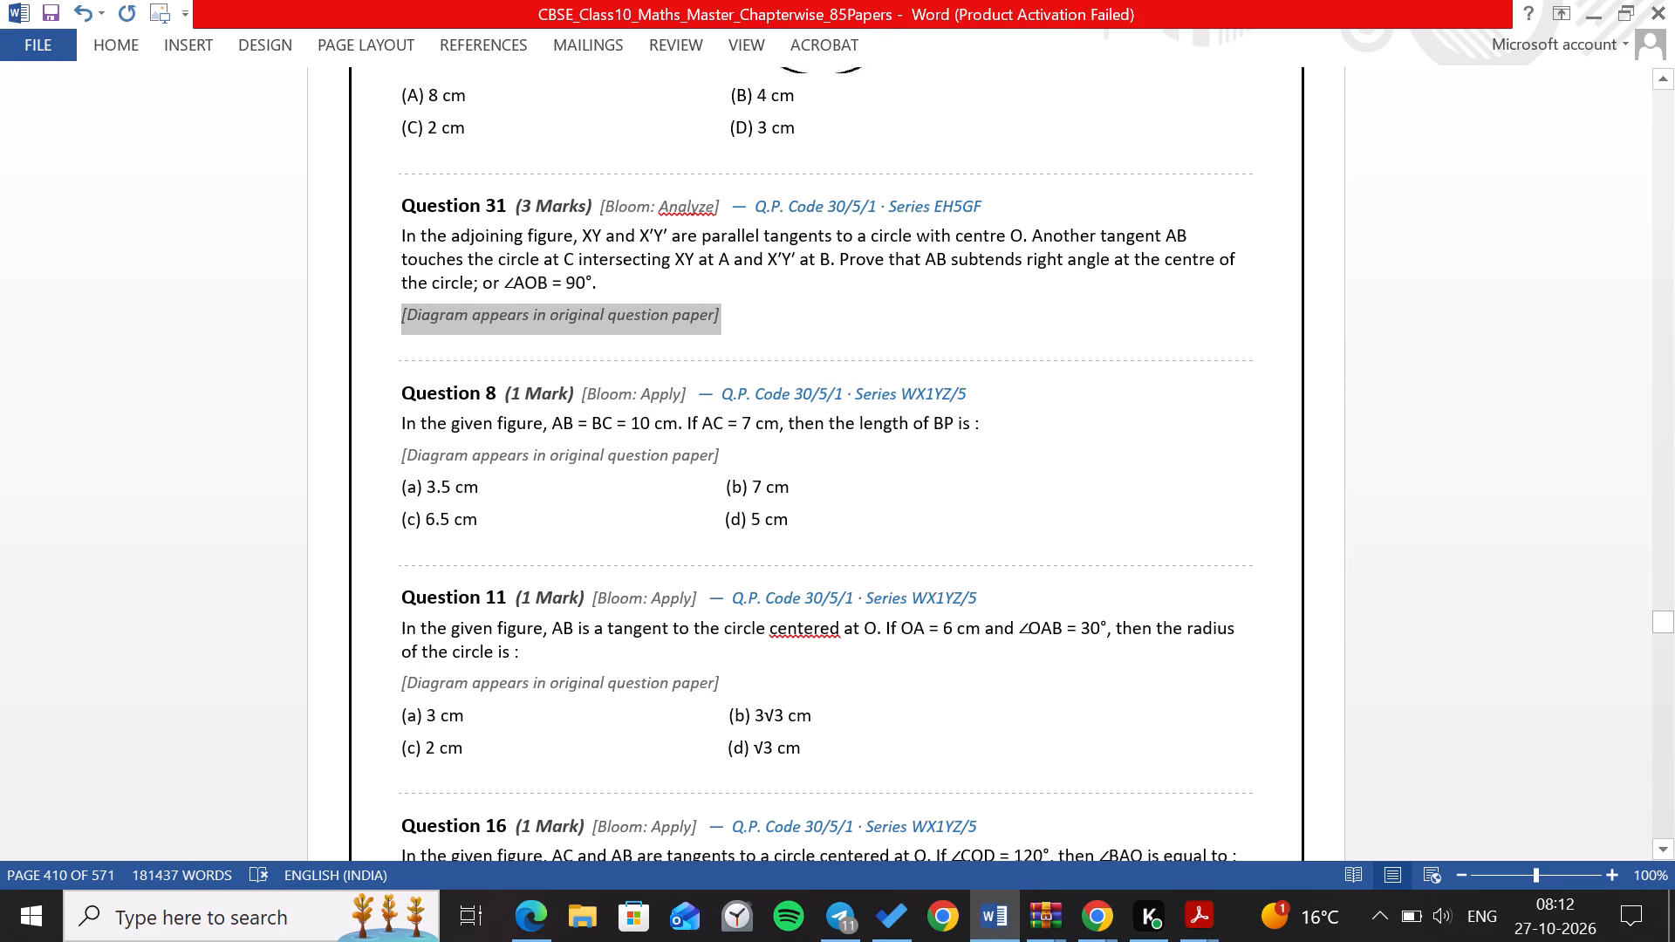
left_click_drag(718, 319, 719, 318)
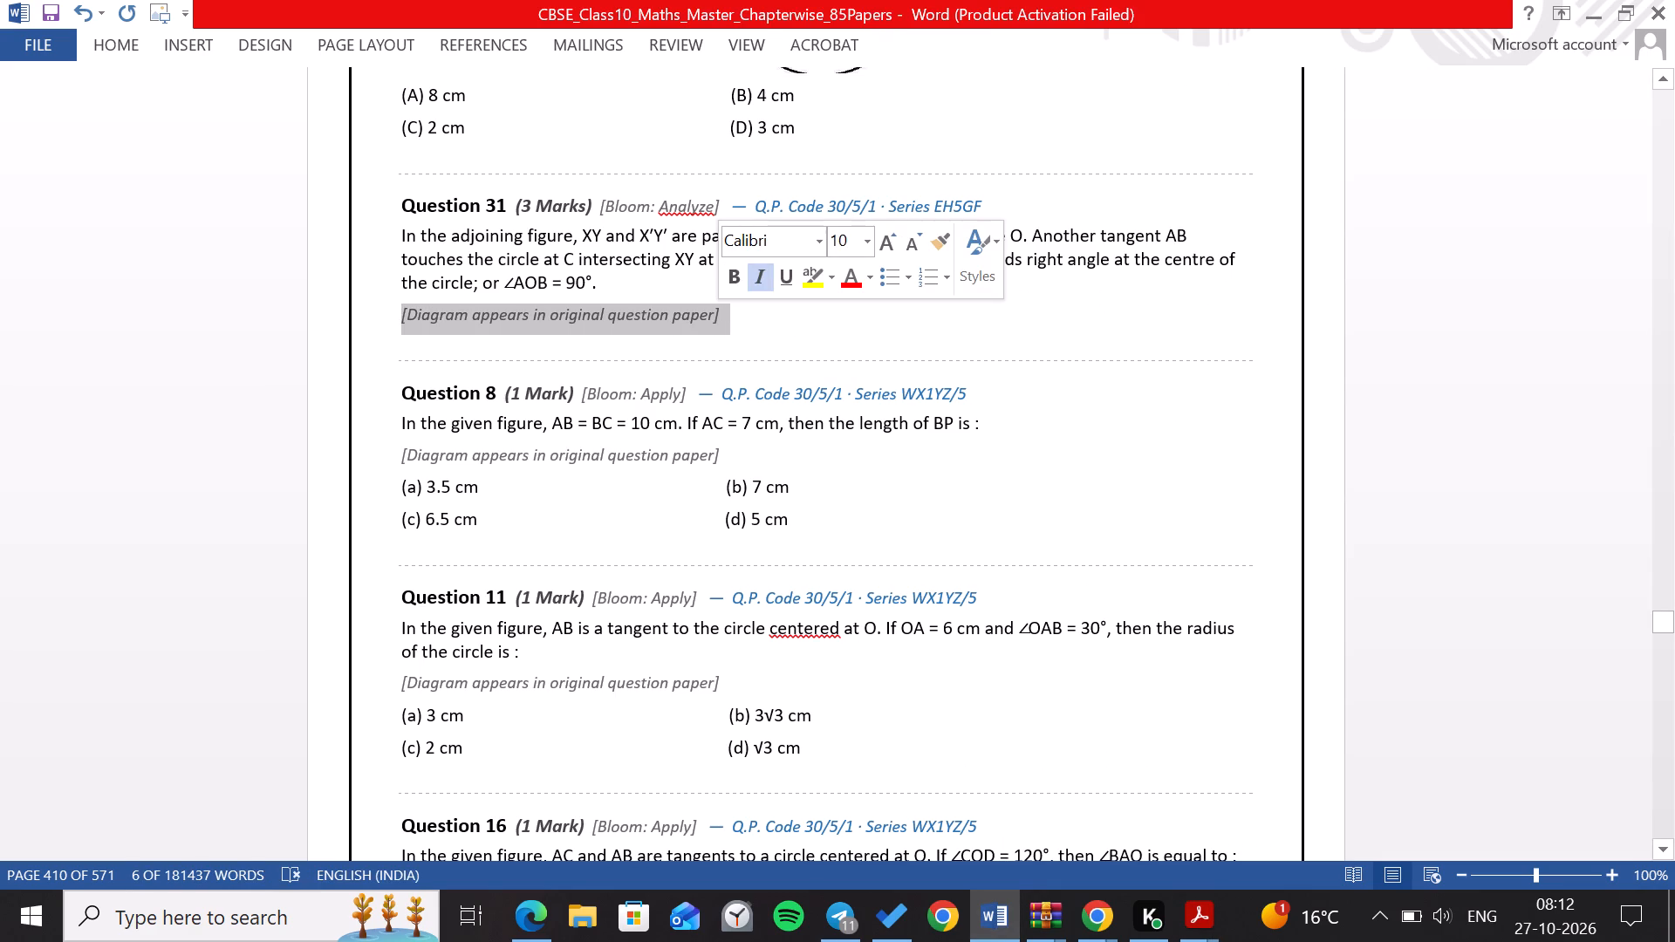
key("BackSpace")
key("ctrl+v")
Centre the parallel tangents figure in Question 31 and shrink it proportionally by about a third.
left_click(482, 473)
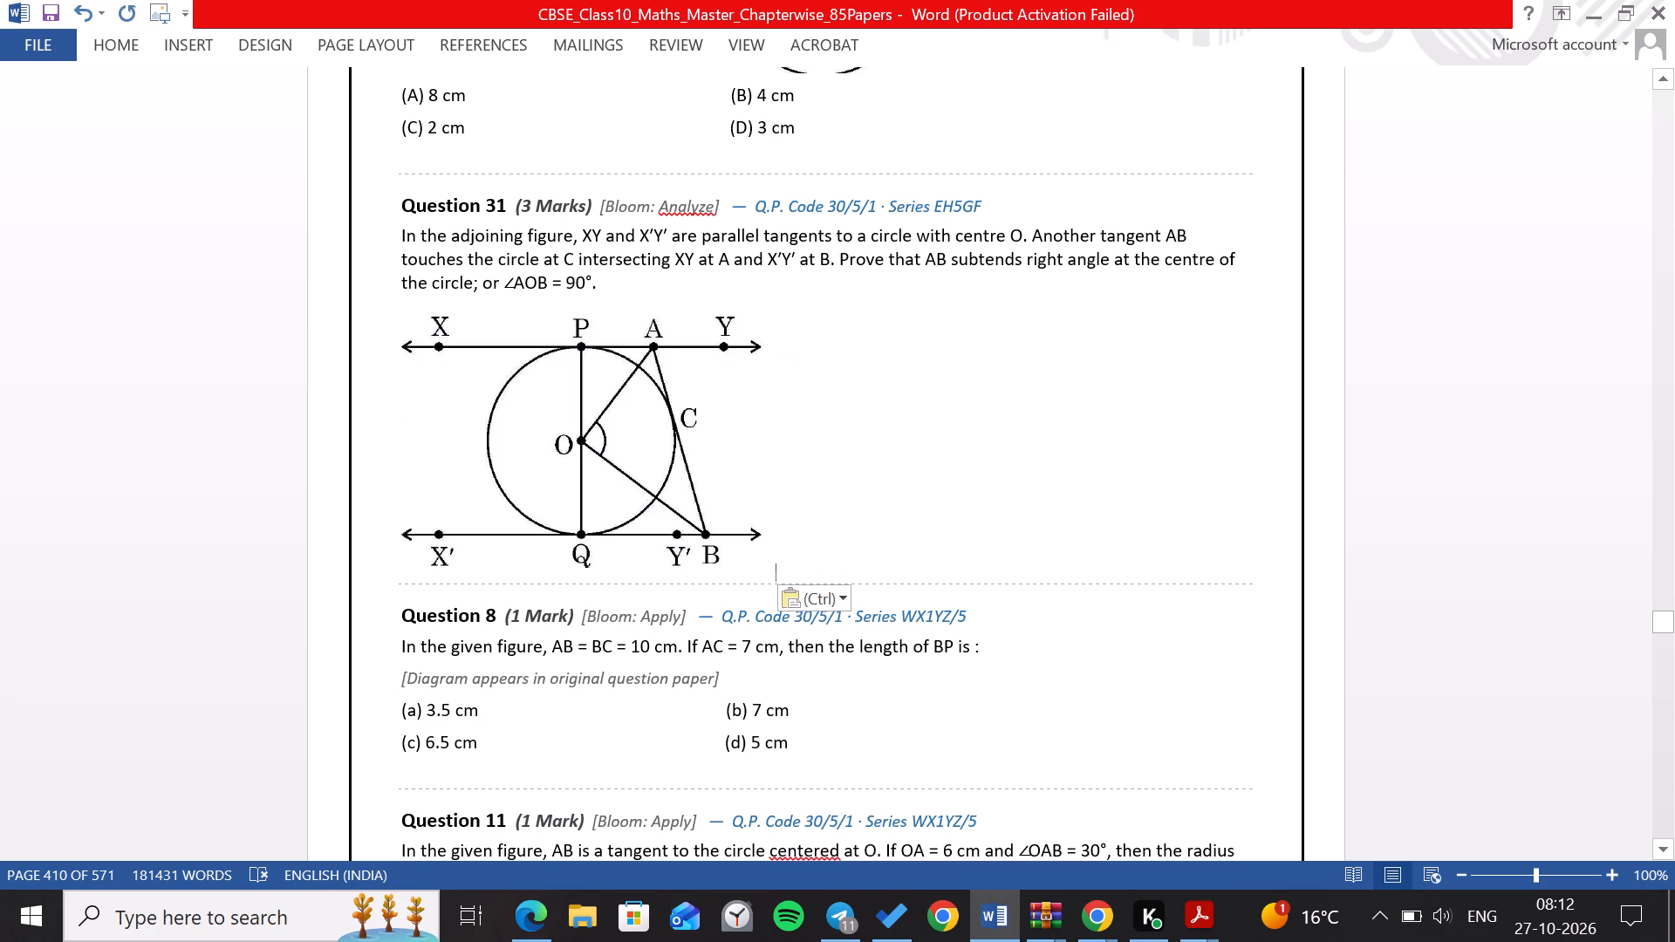
left_click(109, 41)
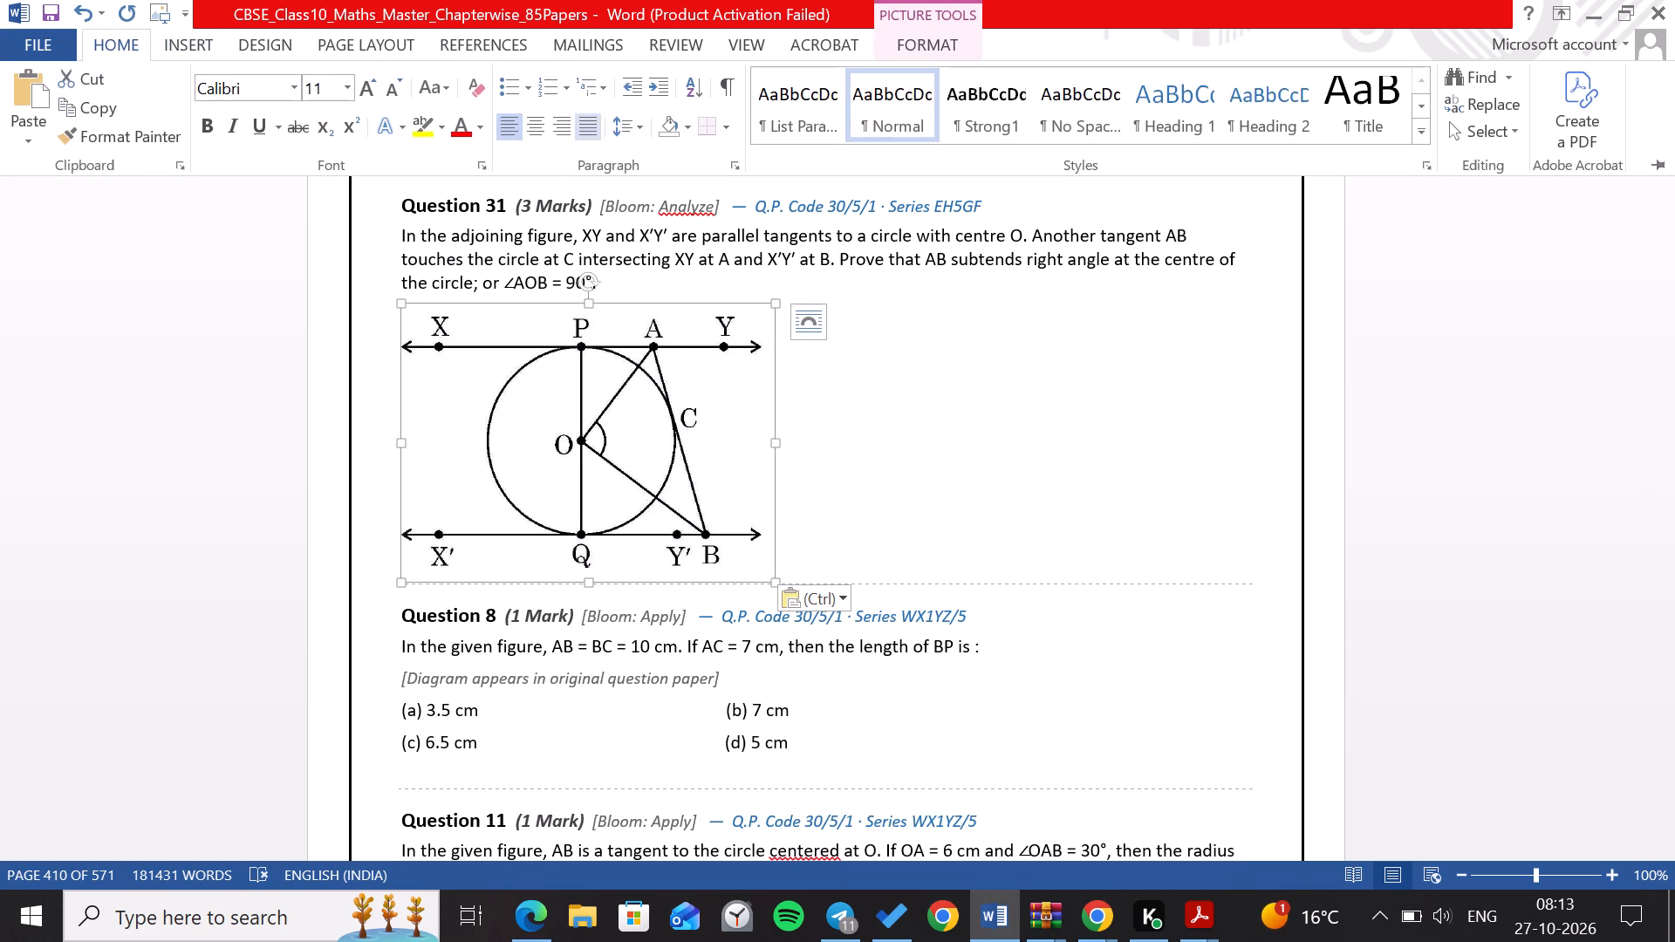
left_click(548, 120)
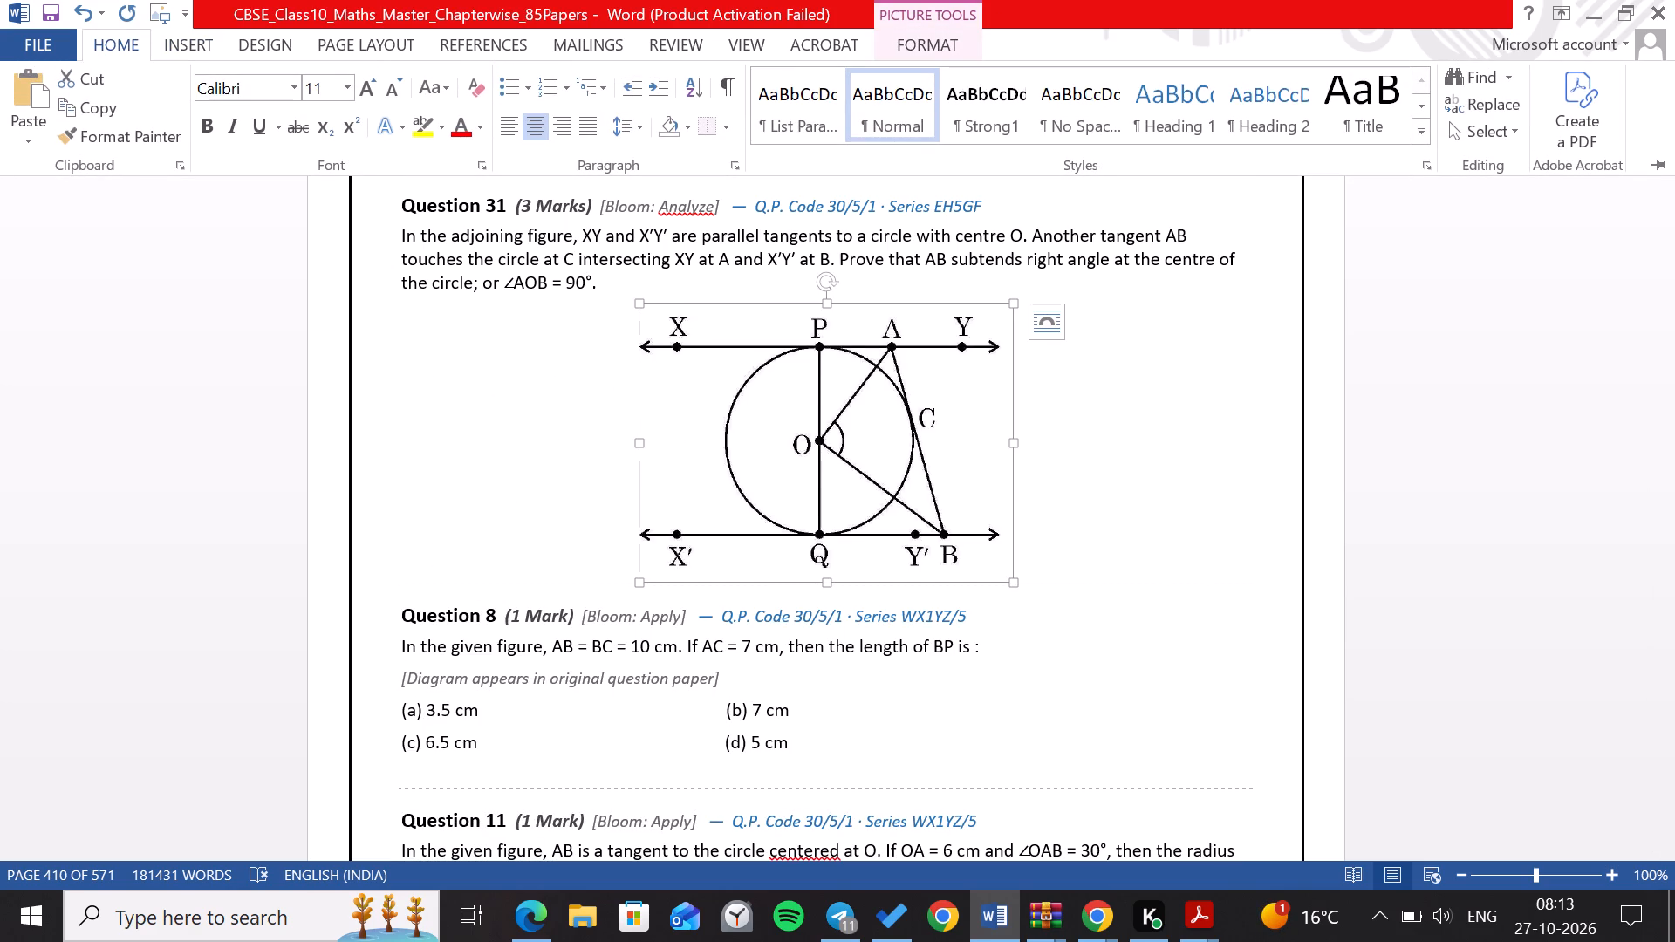
left_click(1014, 584)
left_click_drag(1014, 584, 882, 422)
For Question 8 of Series WX1YZ/5, open the 1,765,415-byte 30_5_1 Maths PDF from the iLoveZIP_Create WX.zip archive.
scroll(882, 422, "down", 6)
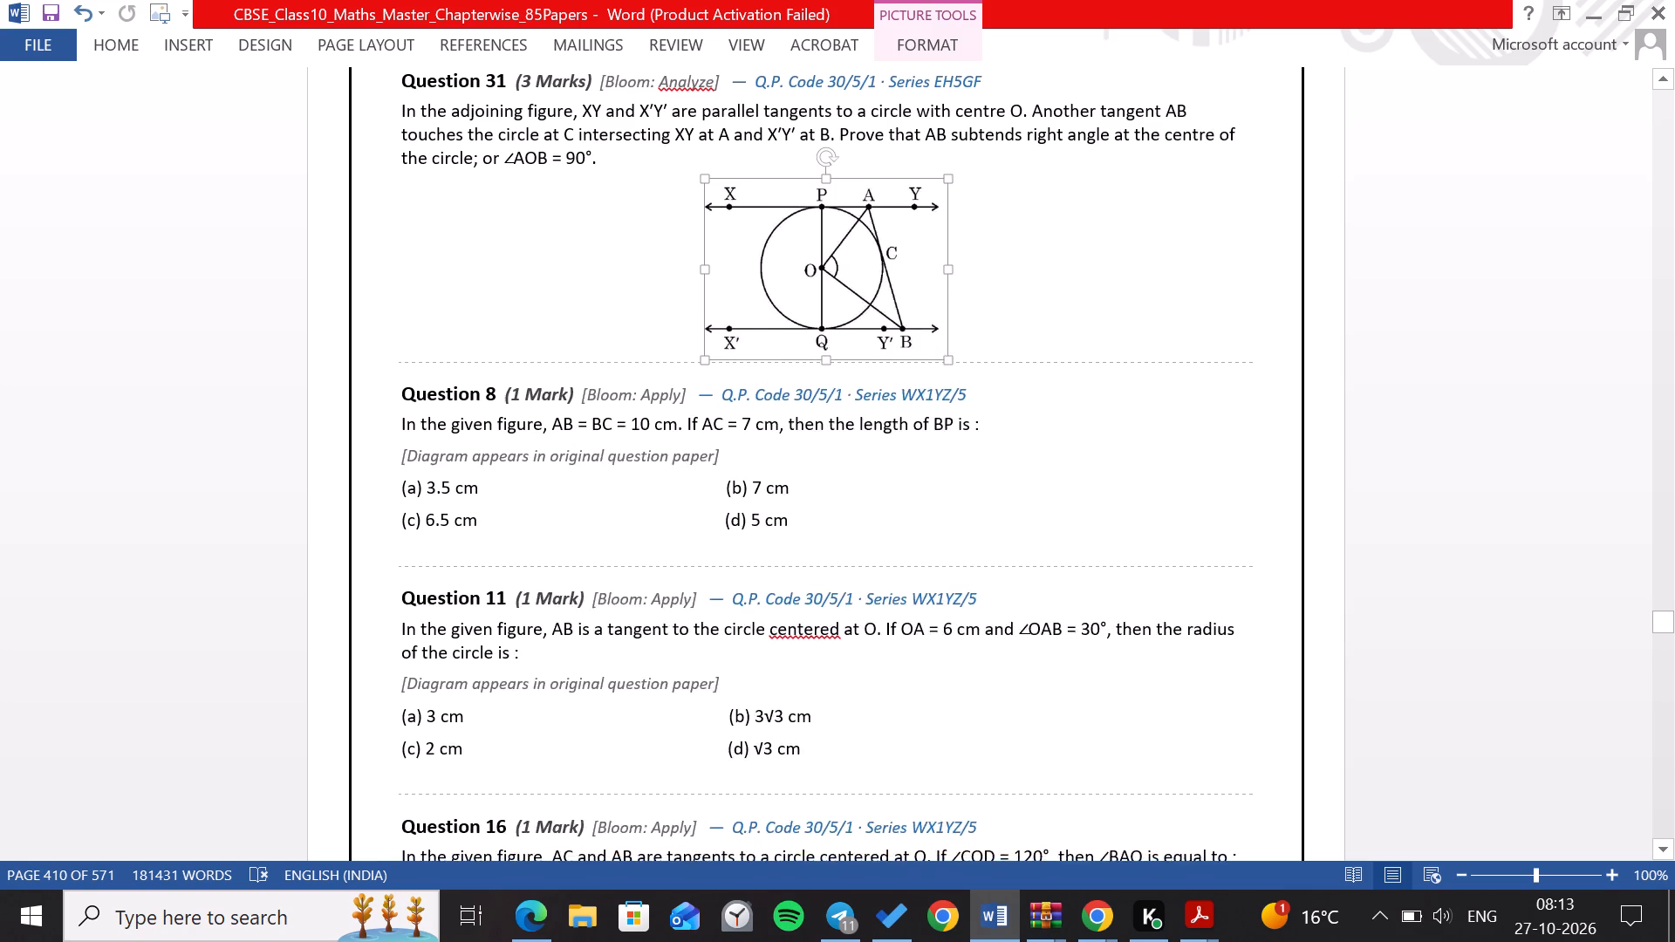
scroll(882, 422, "down", 12)
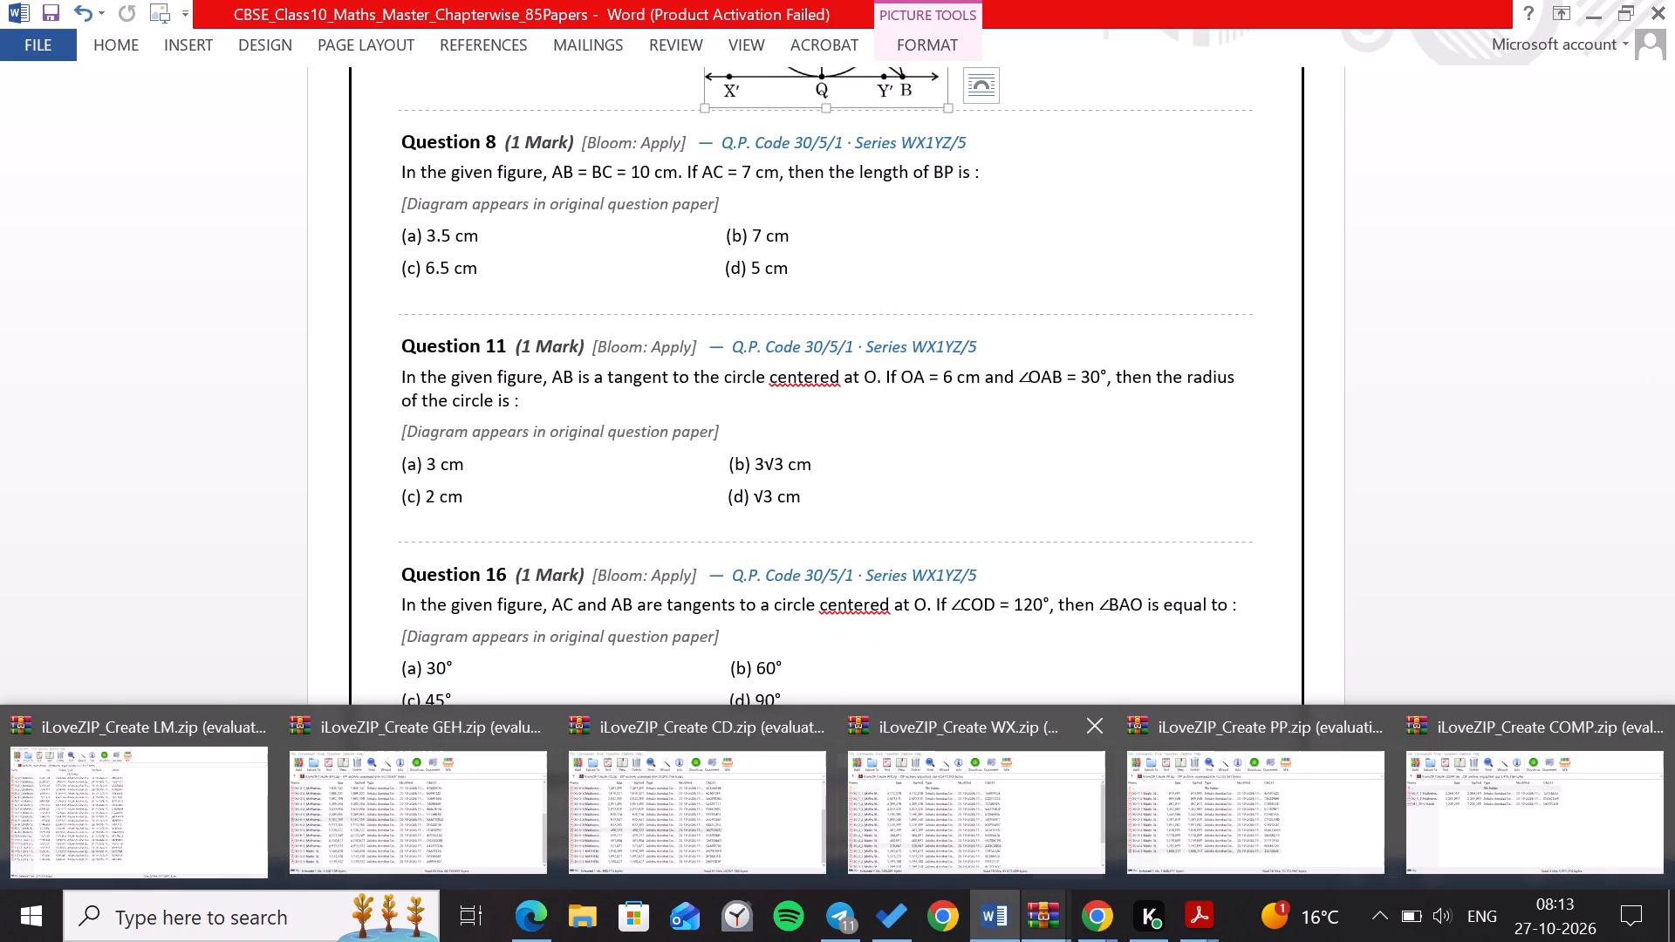
left_click(1002, 809)
left_click(550, 623)
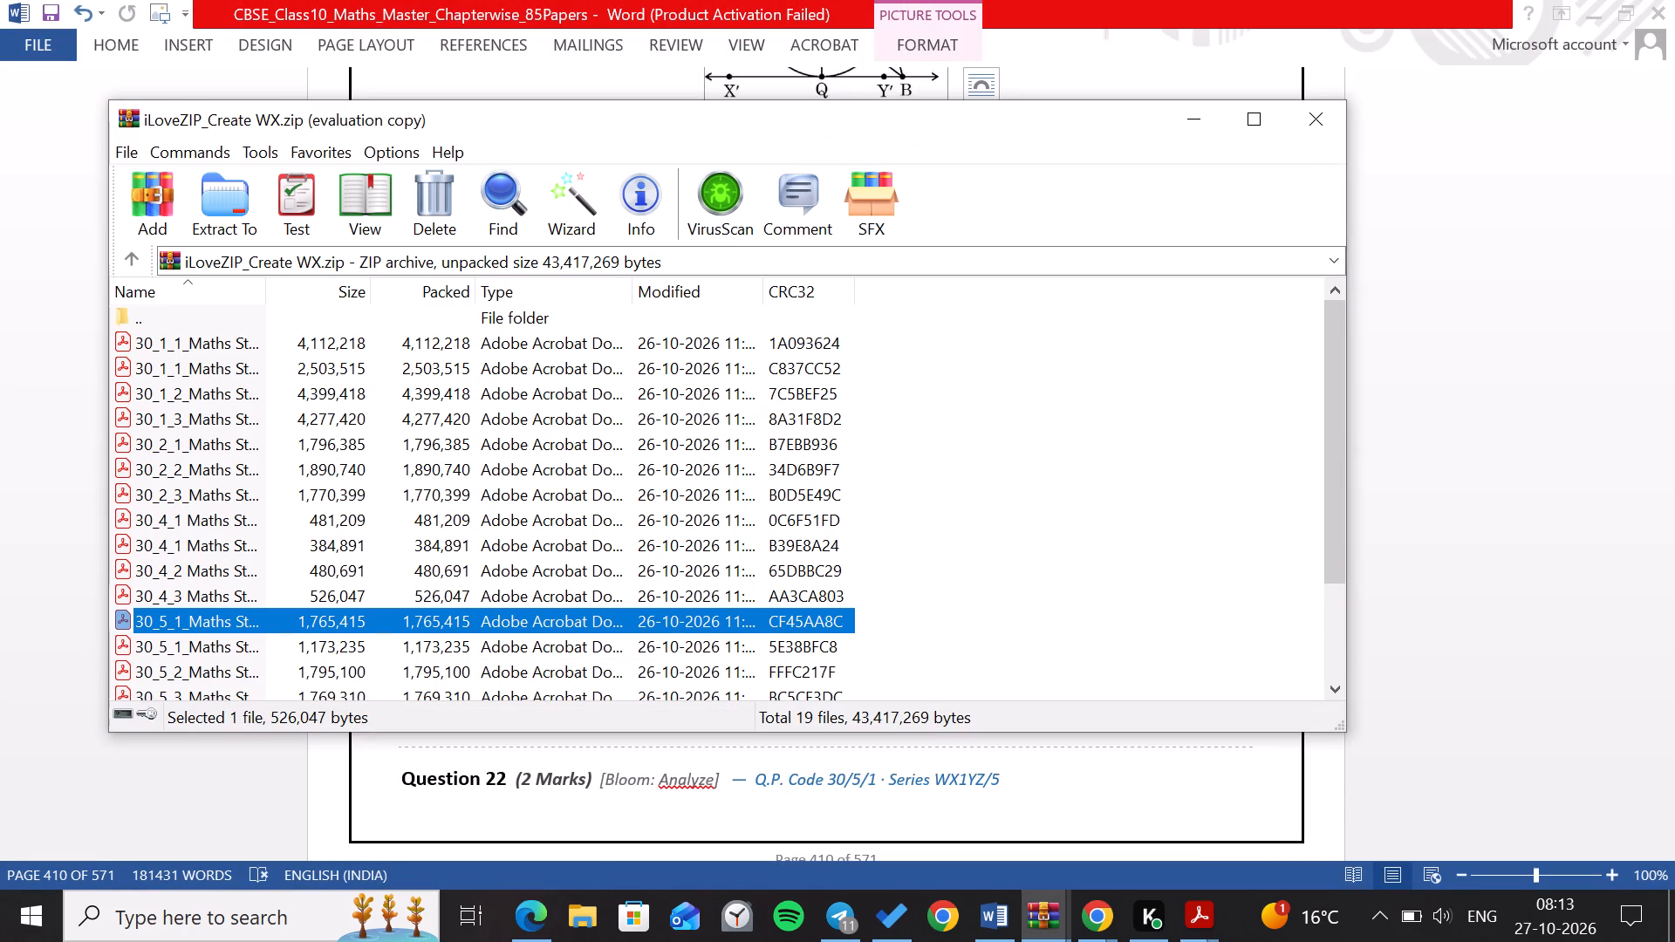
left_click(553, 623)
double_click(553, 623)
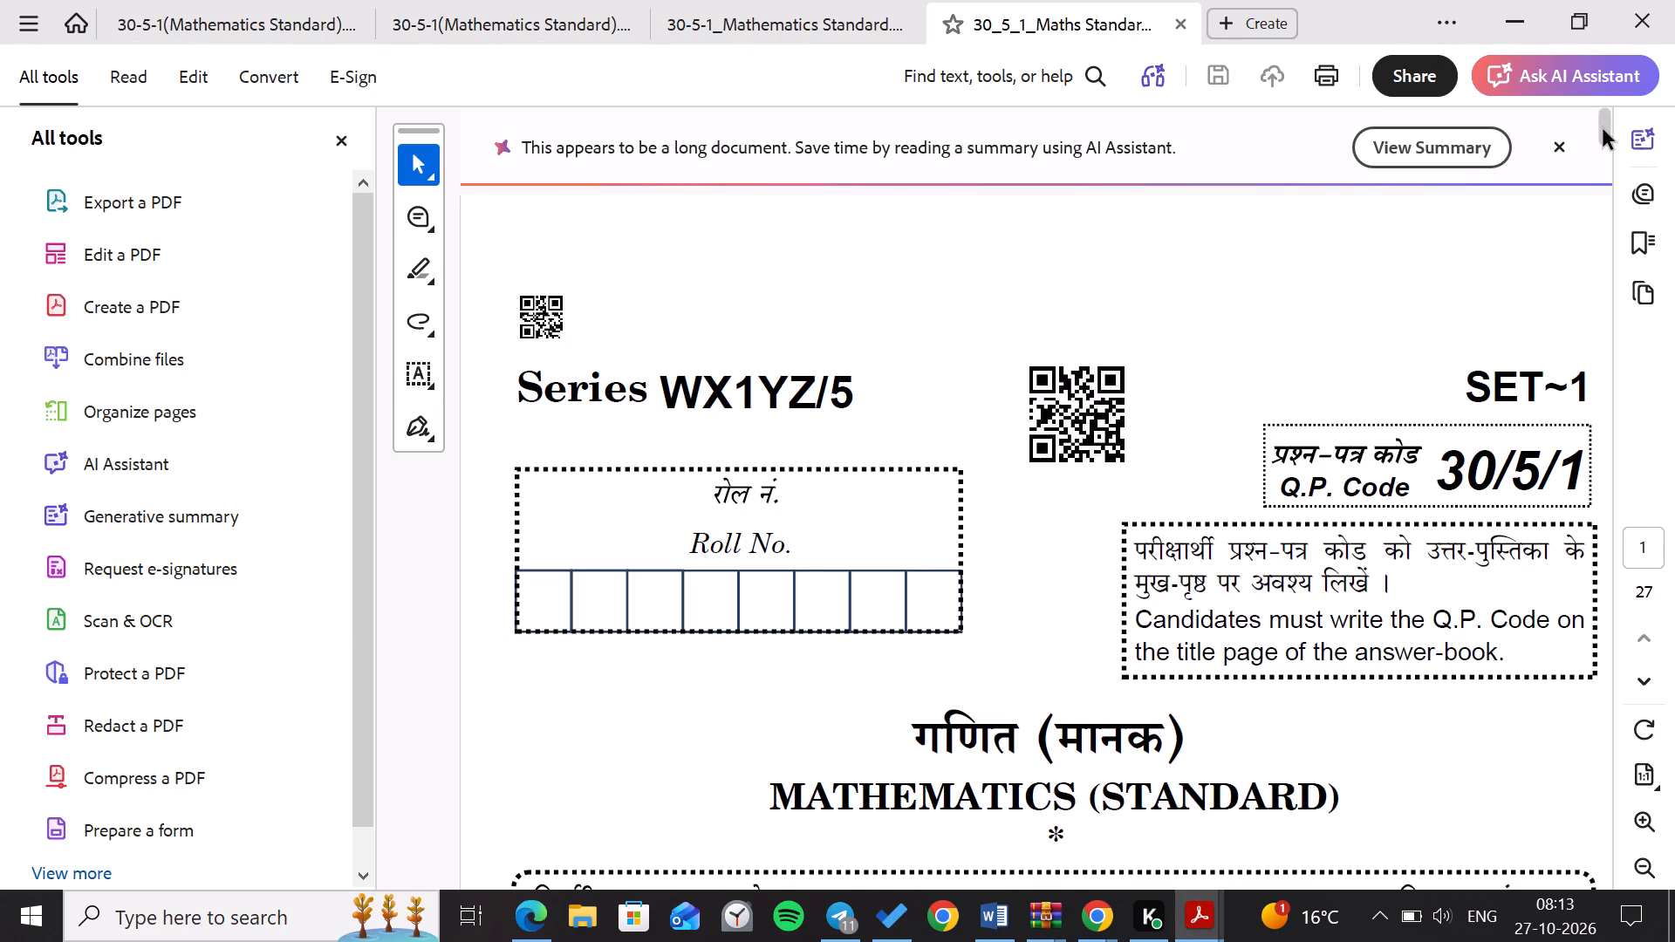
Find Question 8 in English in the opened PDF, capture its figure of triangle ABC with the inscribed circle, and return to the Word document.
left_click_drag(1603, 130, 1608, 286)
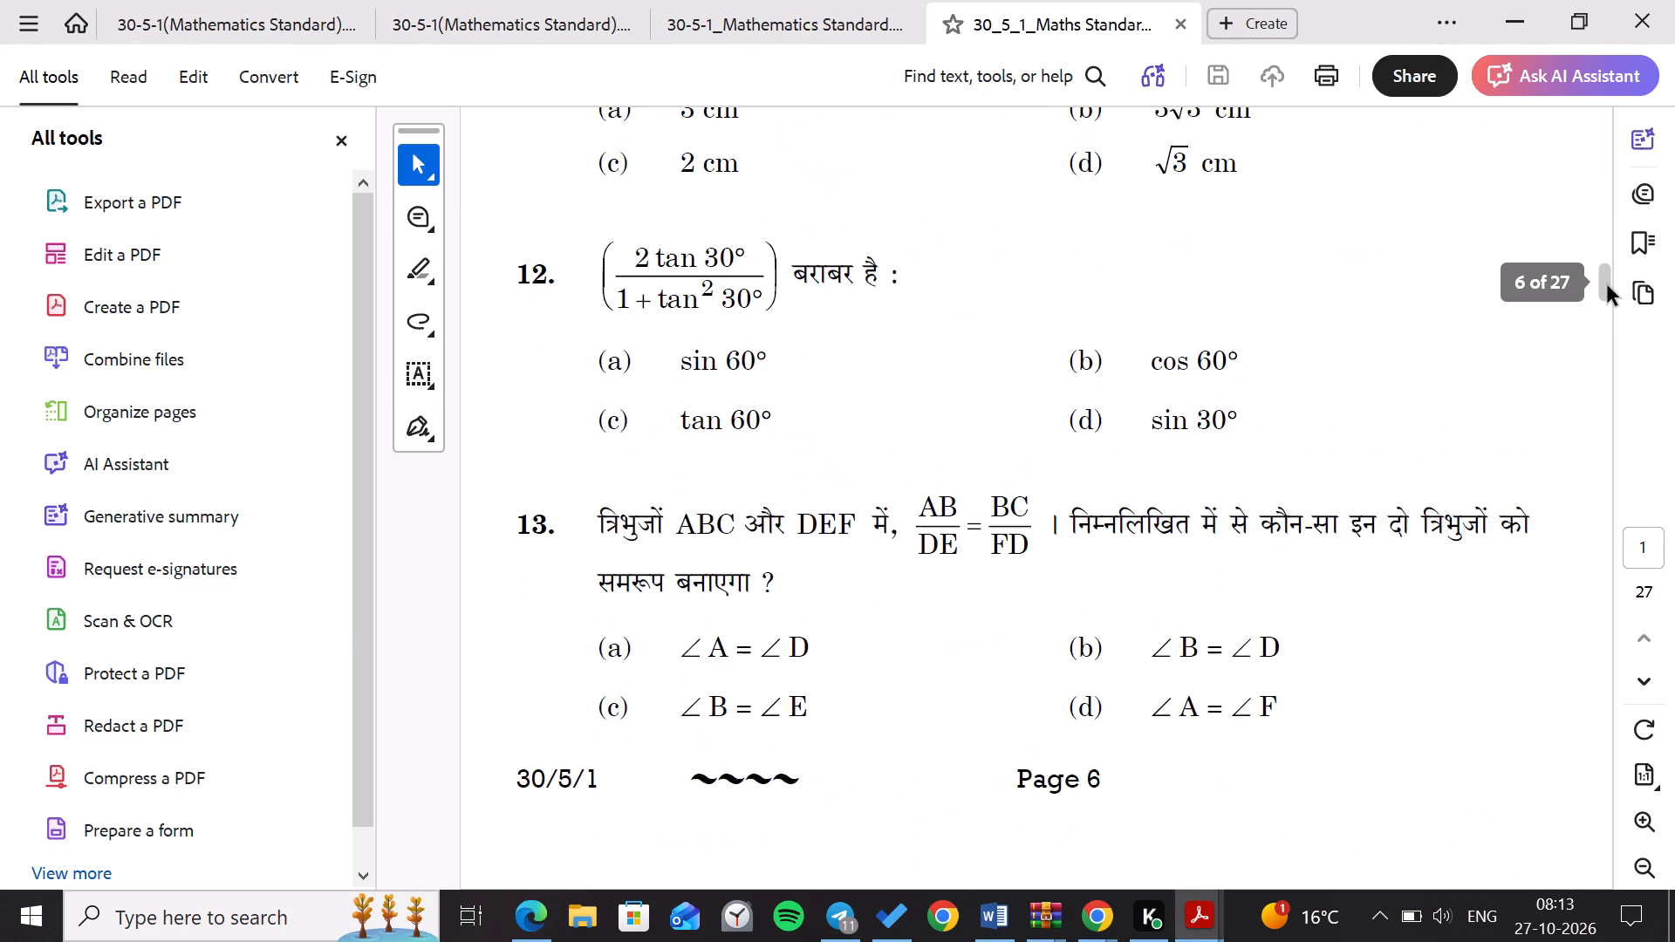
left_click_drag(1608, 286, 1604, 252)
scroll(1221, 413, "down", 8)
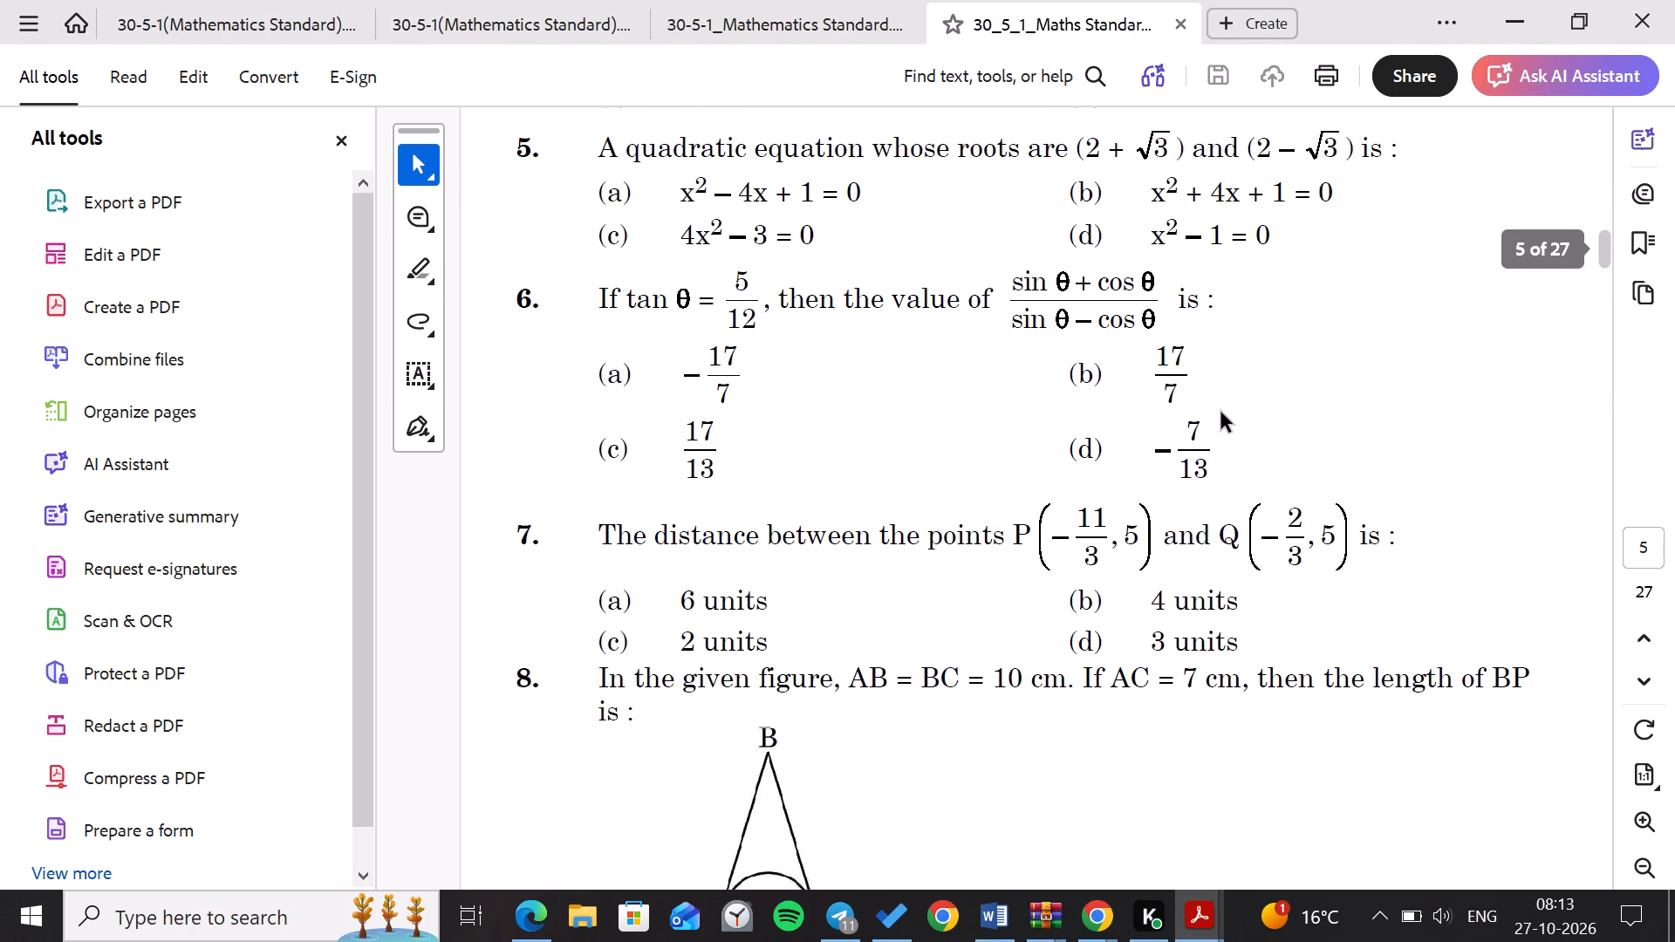
scroll(1221, 413, "down", 6)
scroll(1221, 413, "up", 2)
key("shift+super+s")
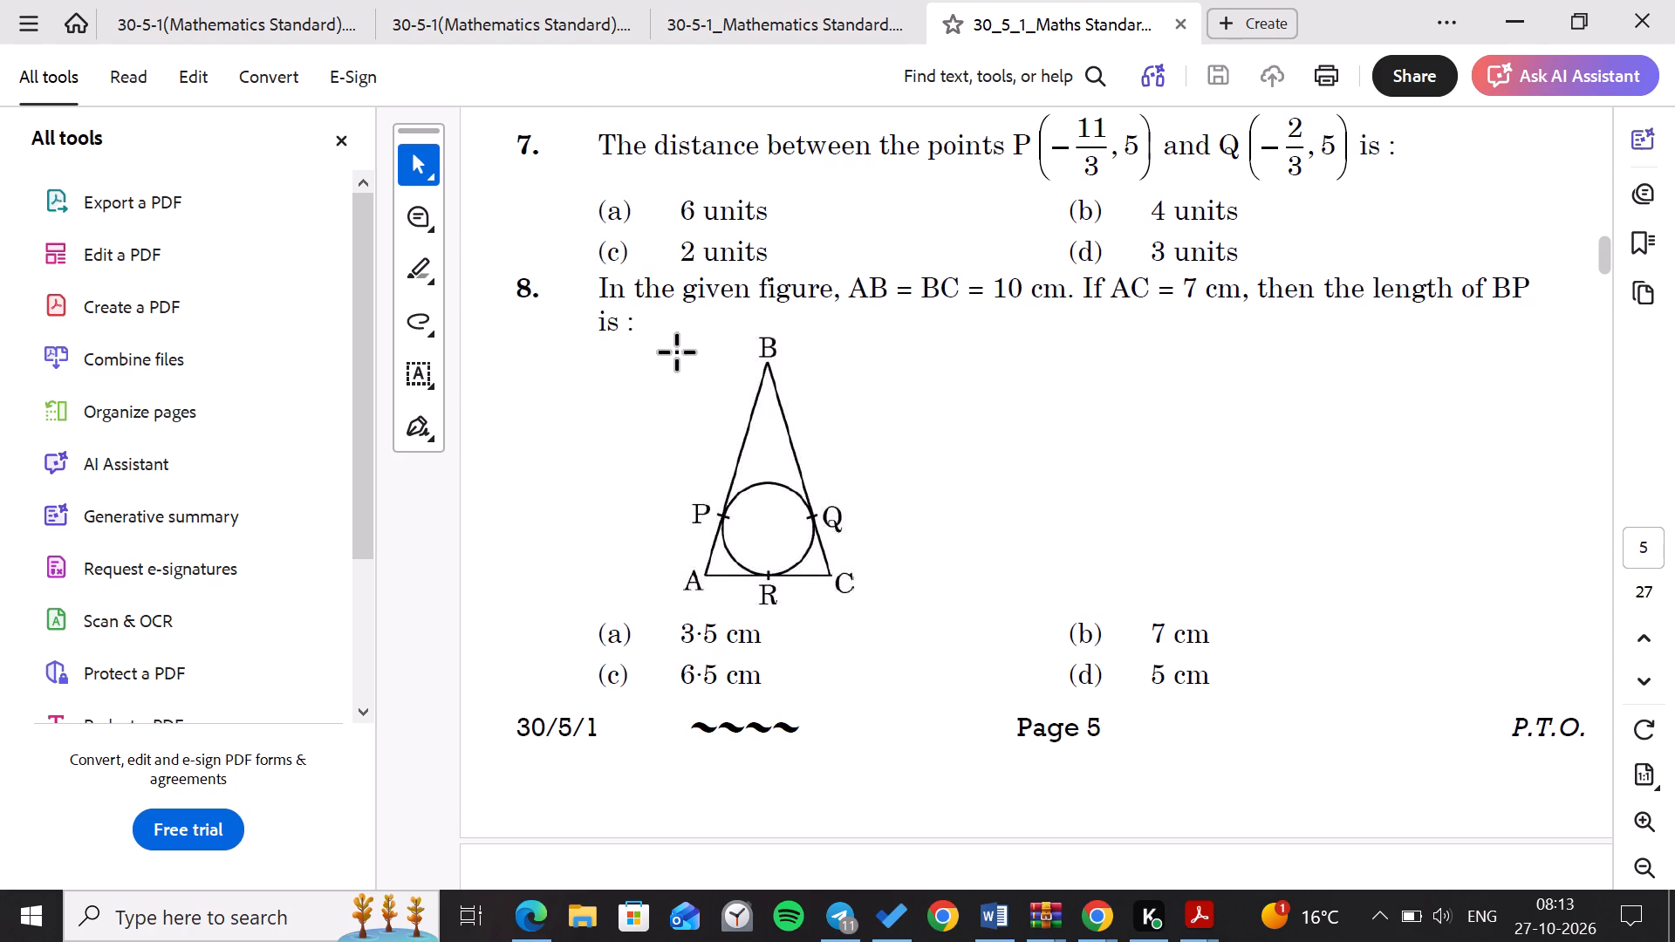
left_click_drag(655, 328, 892, 607)
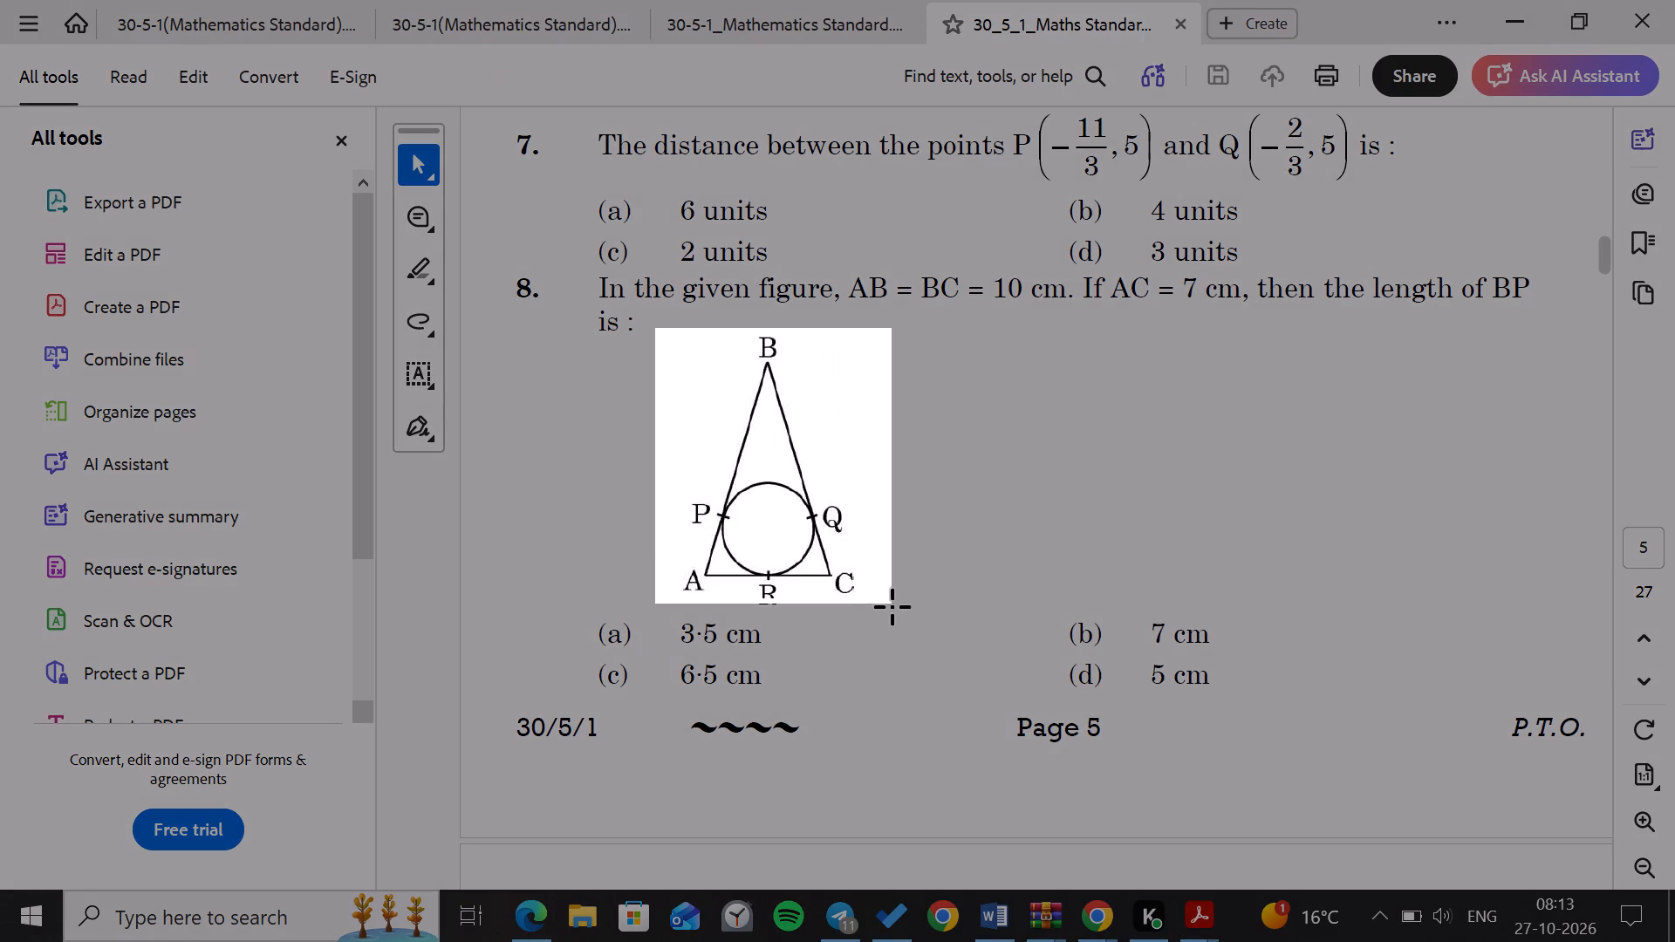
left_click_drag(892, 607, 872, 618)
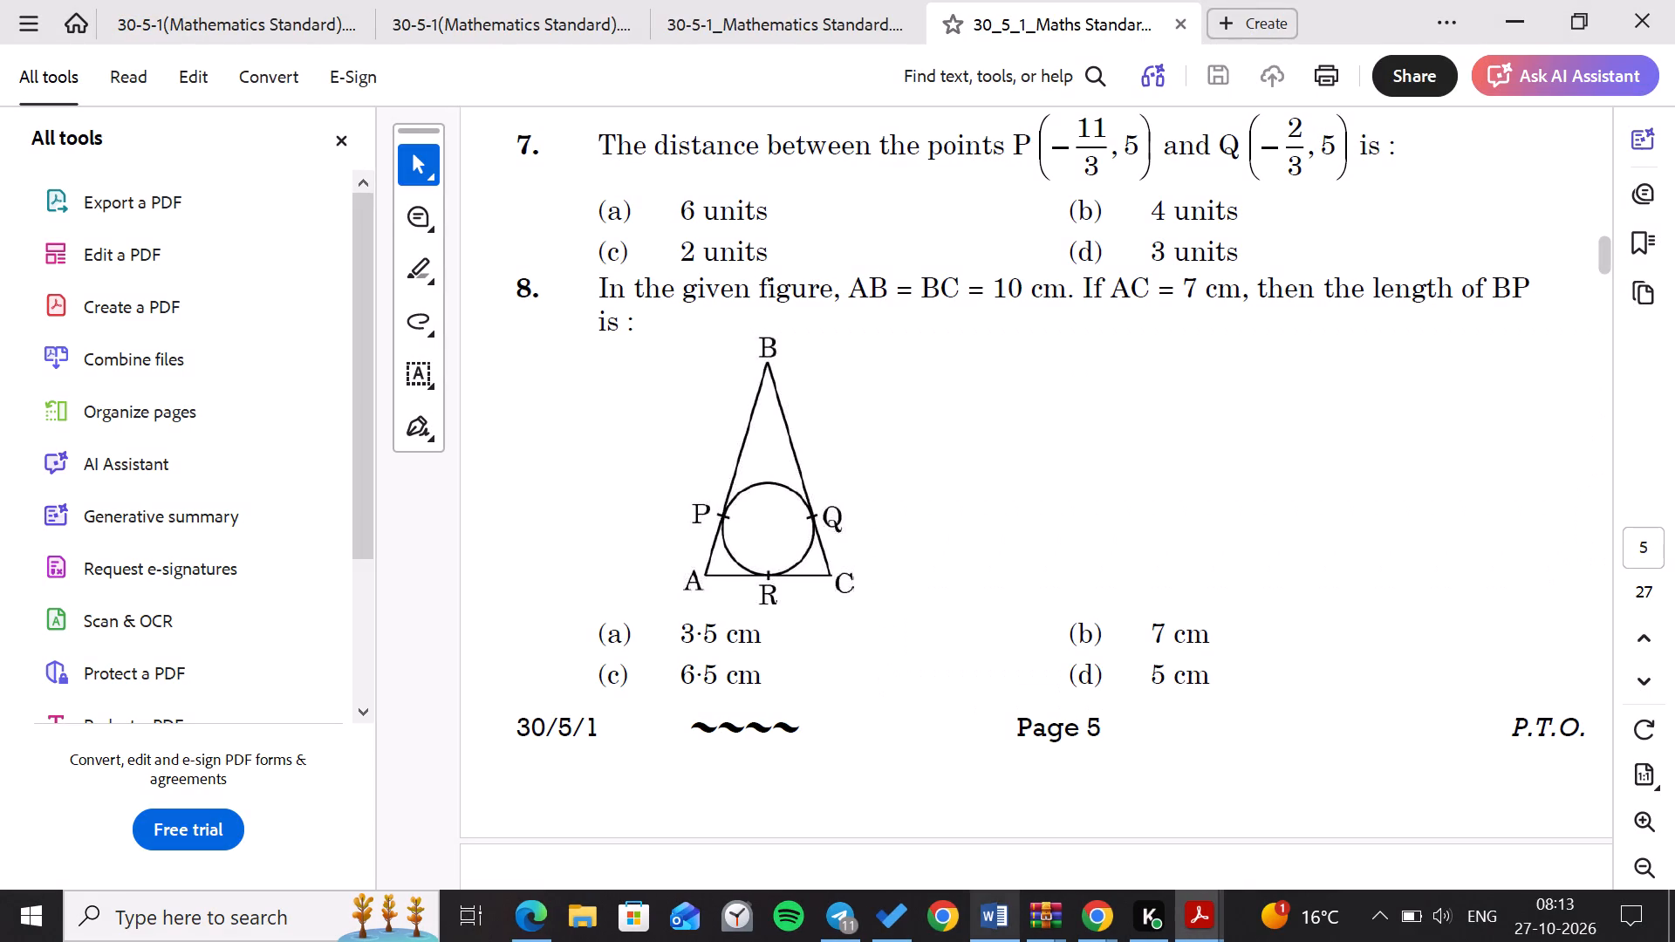
left_click(1016, 937)
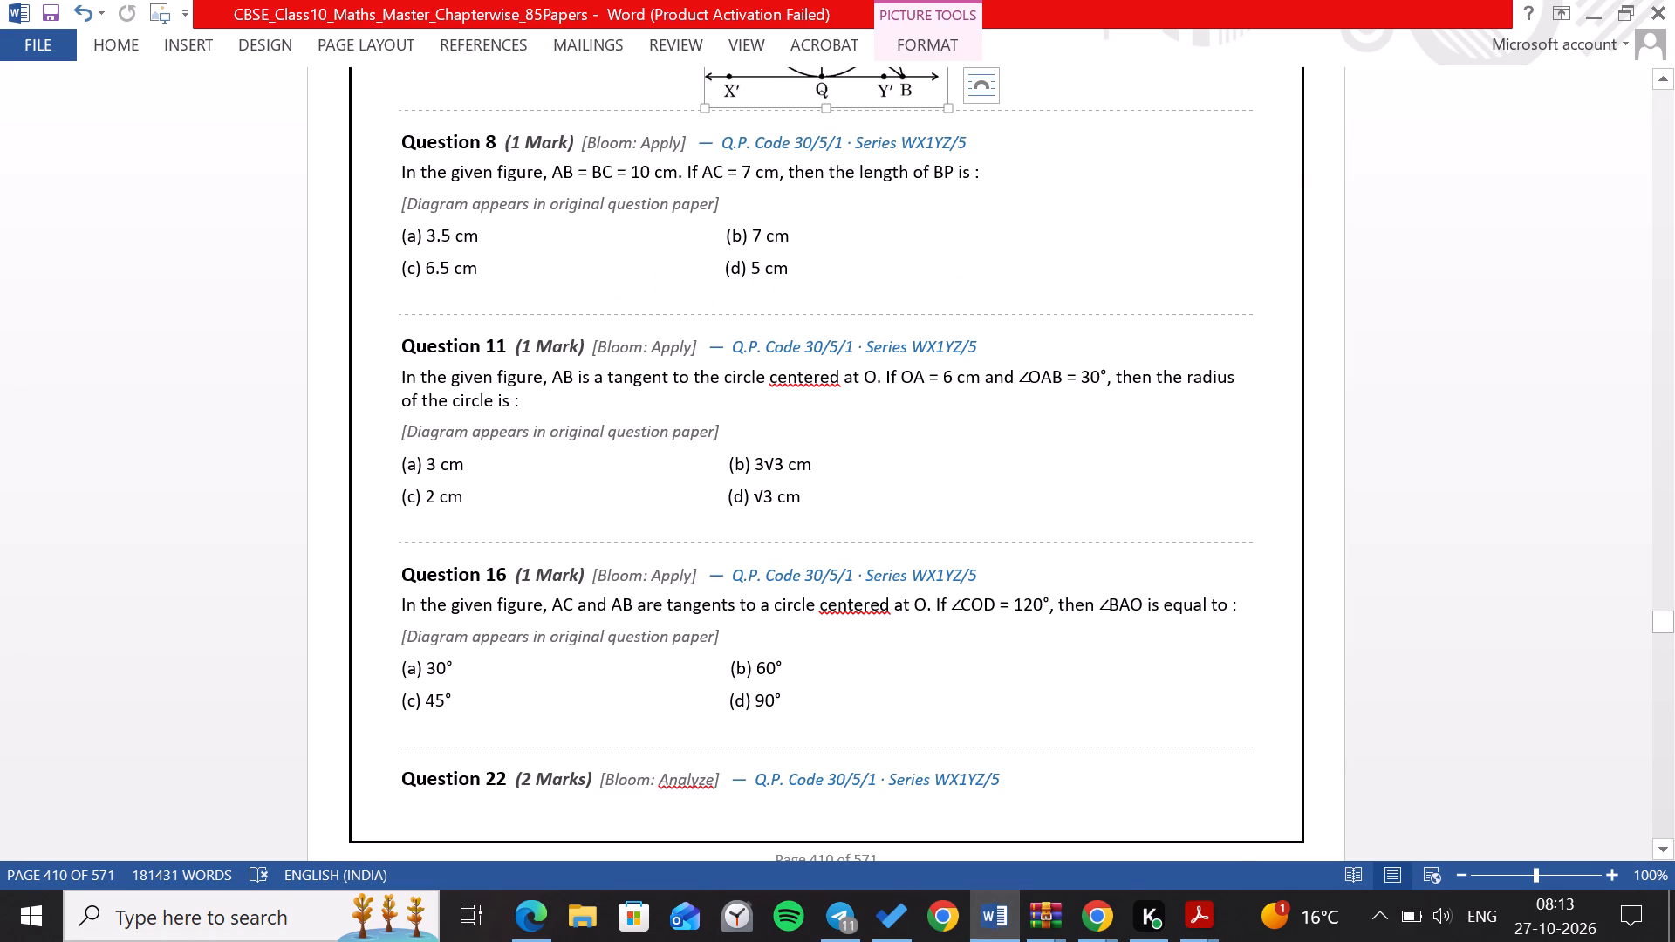
Replace Question 11's diagram placeholder with the captured figure of triangle ABC and its inscribed circle, keeping the answer options below it.
left_click_drag(397, 428, 717, 431)
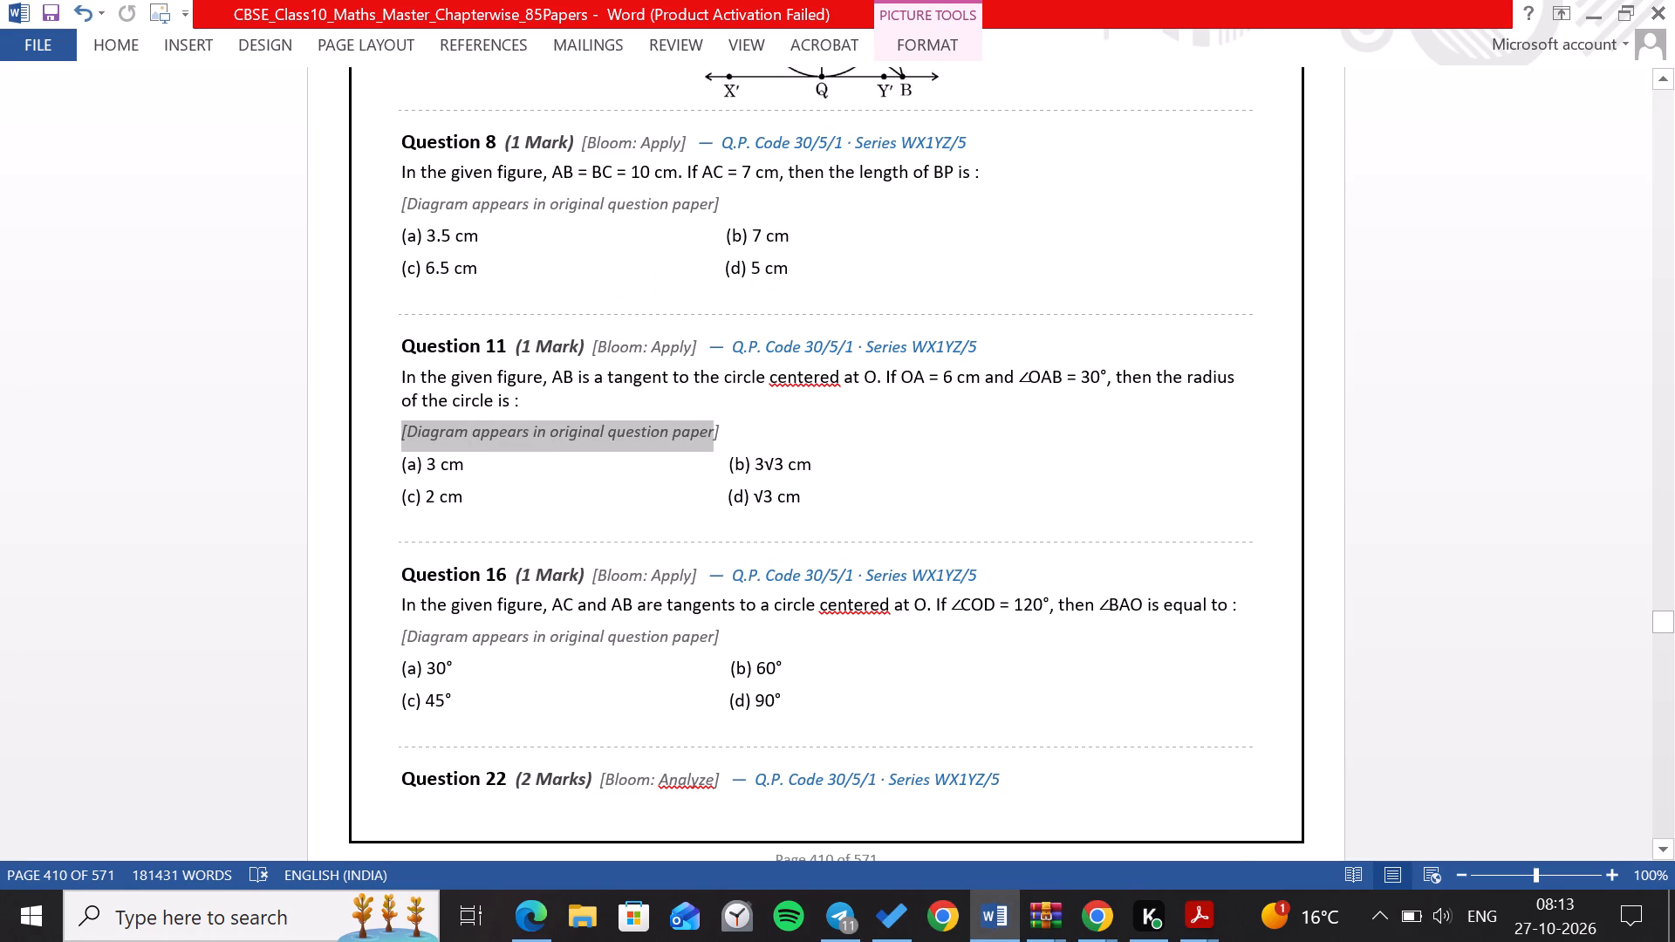
left_click_drag(717, 431, 720, 431)
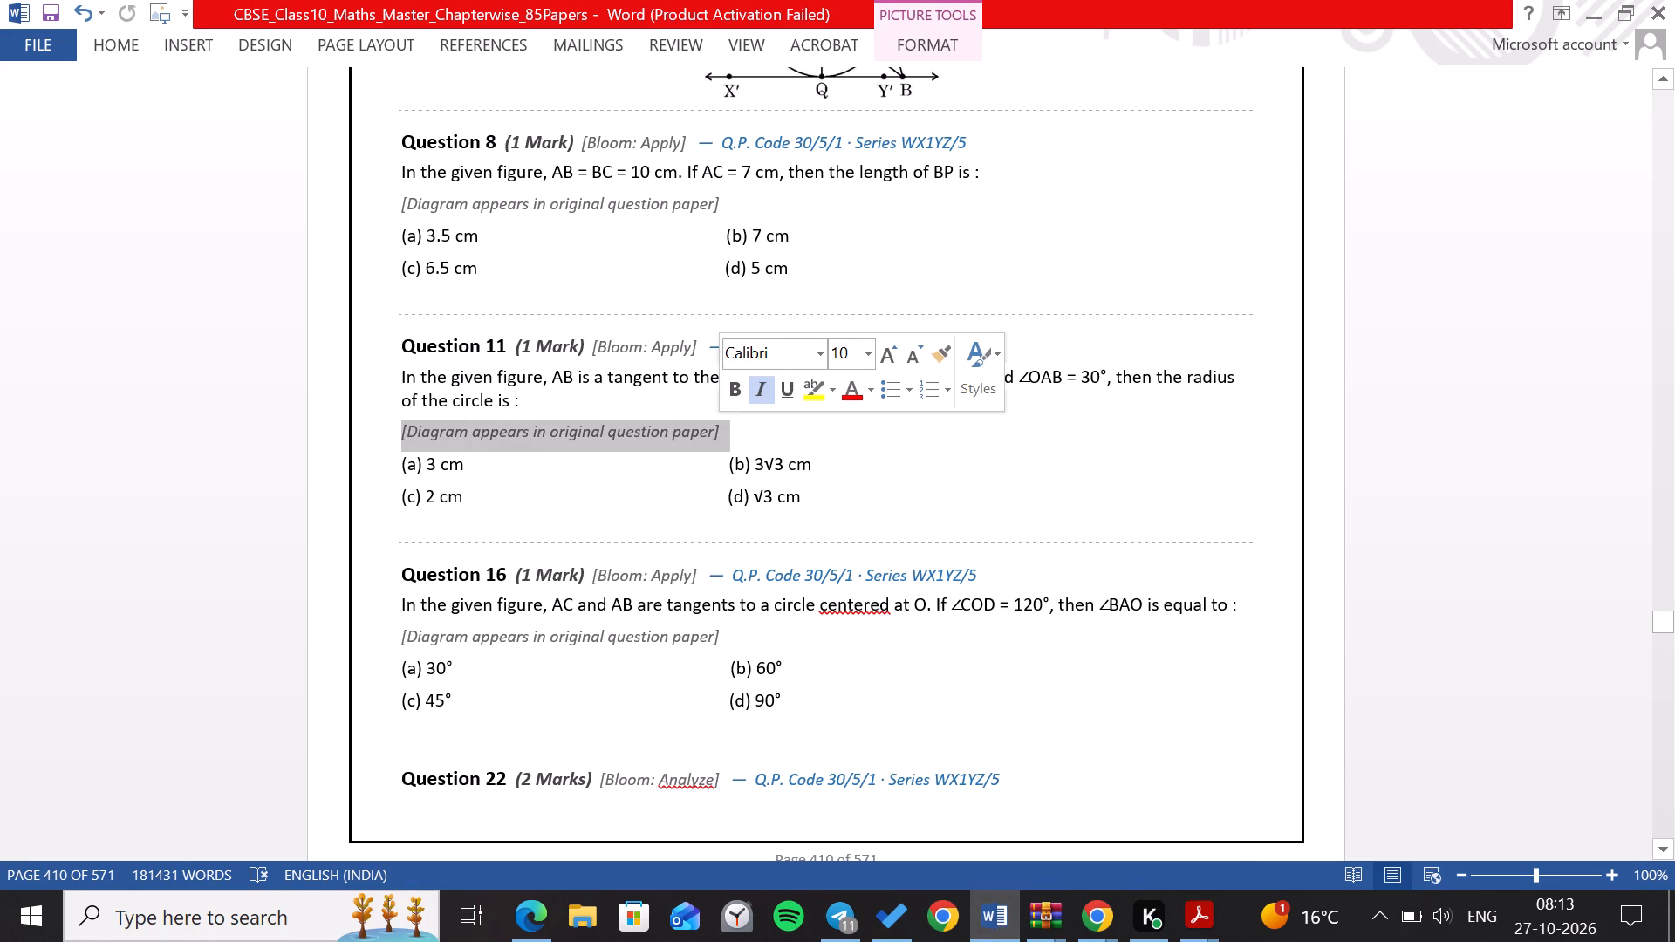
key("BackSpace")
key("Return")
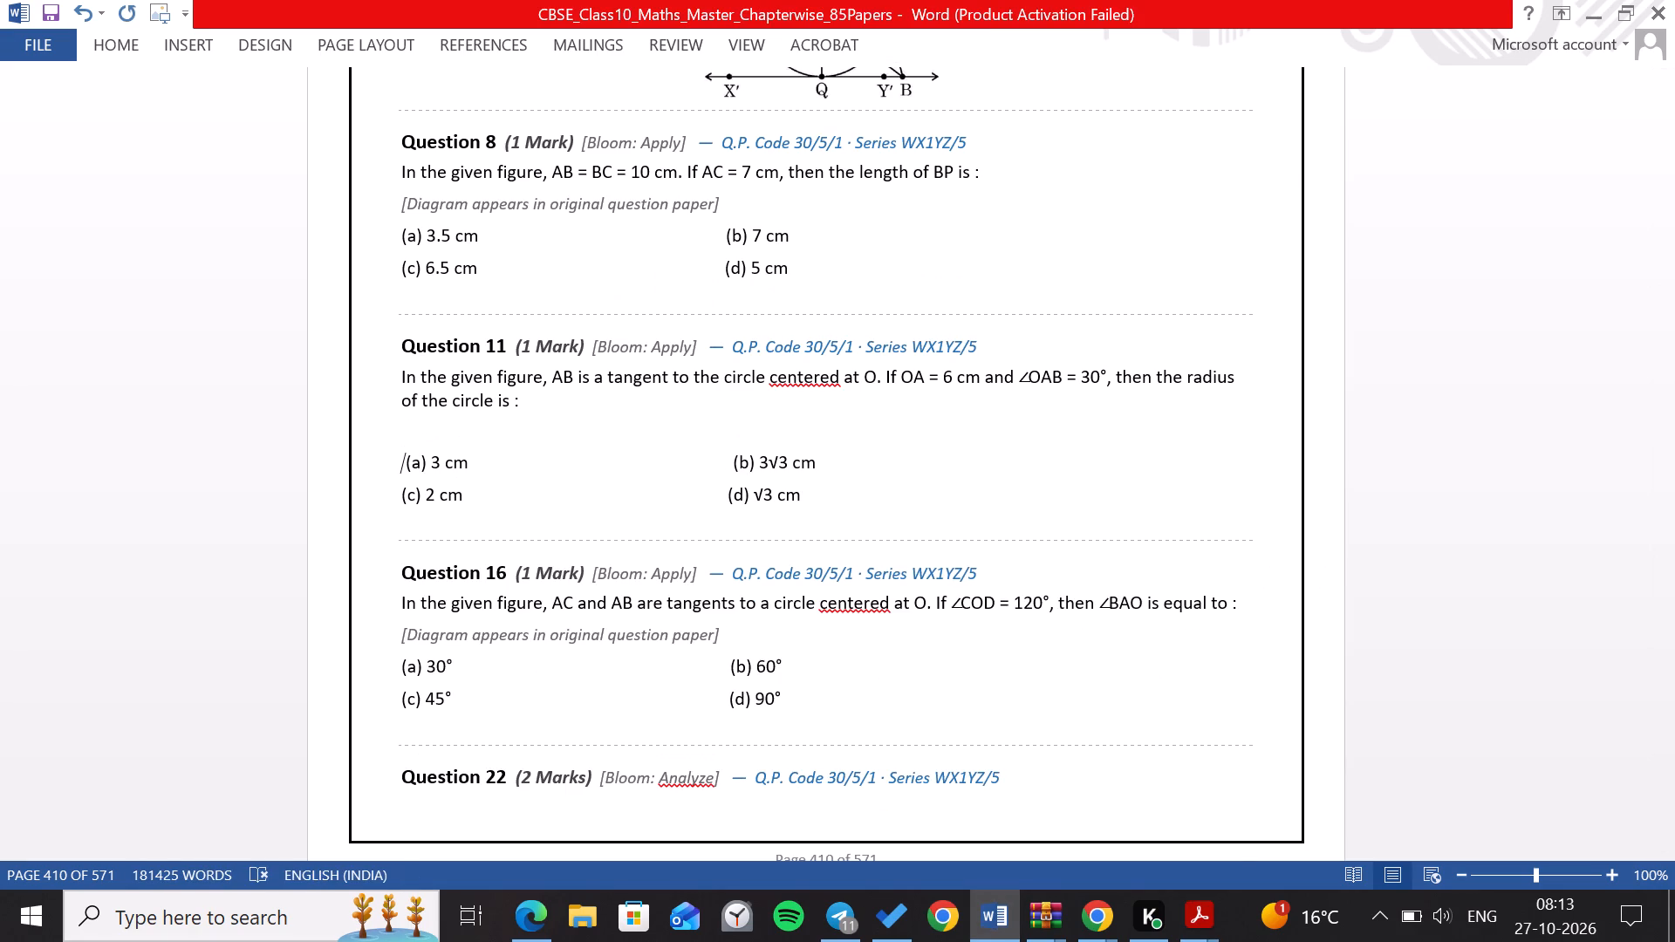
key("Up")
key("ctrl+v")
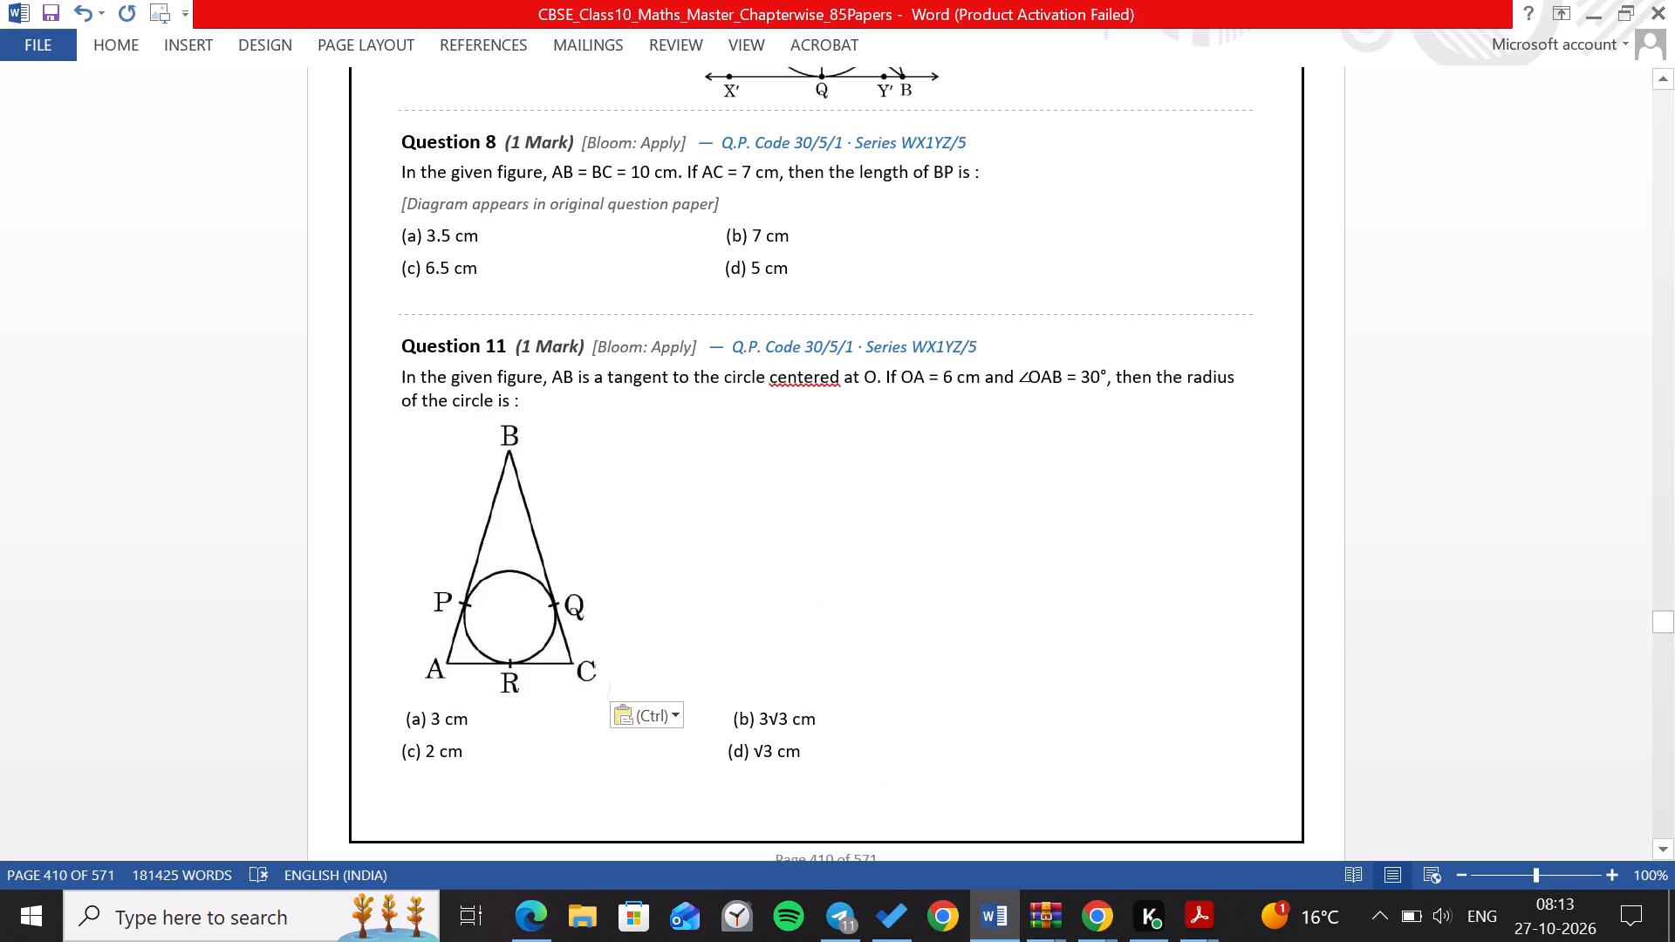
Centre the triangle figure in Question 11 and shrink it proportionally by about a sixth.
left_click(530, 579)
left_click_drag(610, 699, 579, 655)
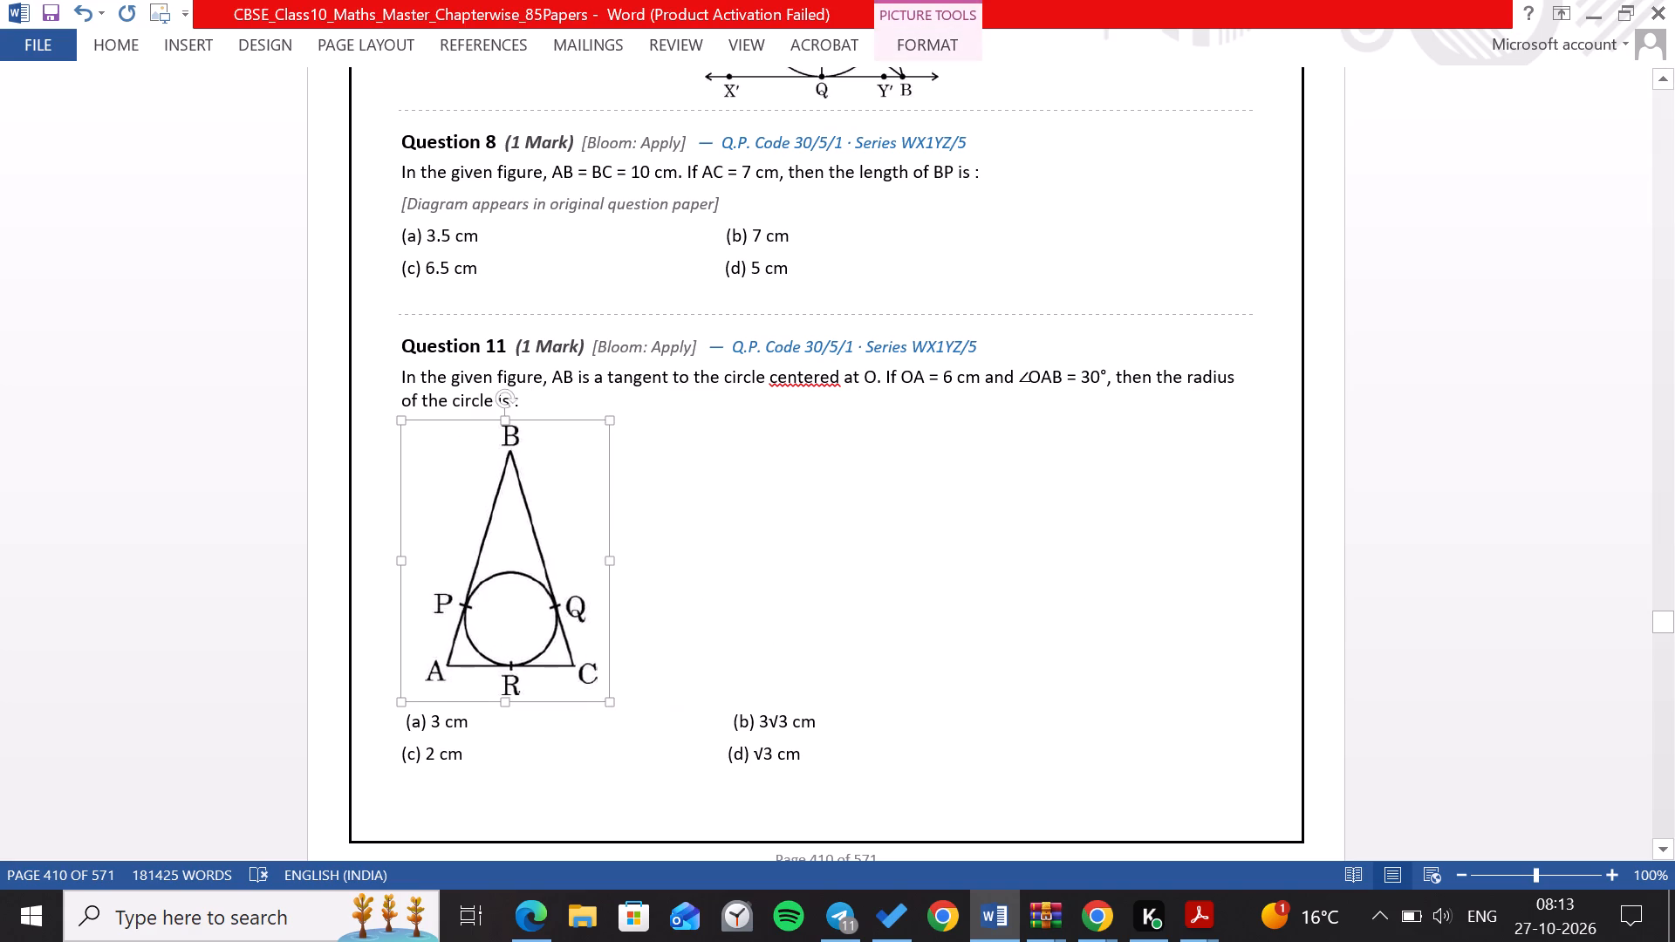
left_click_drag(579, 655, 525, 523)
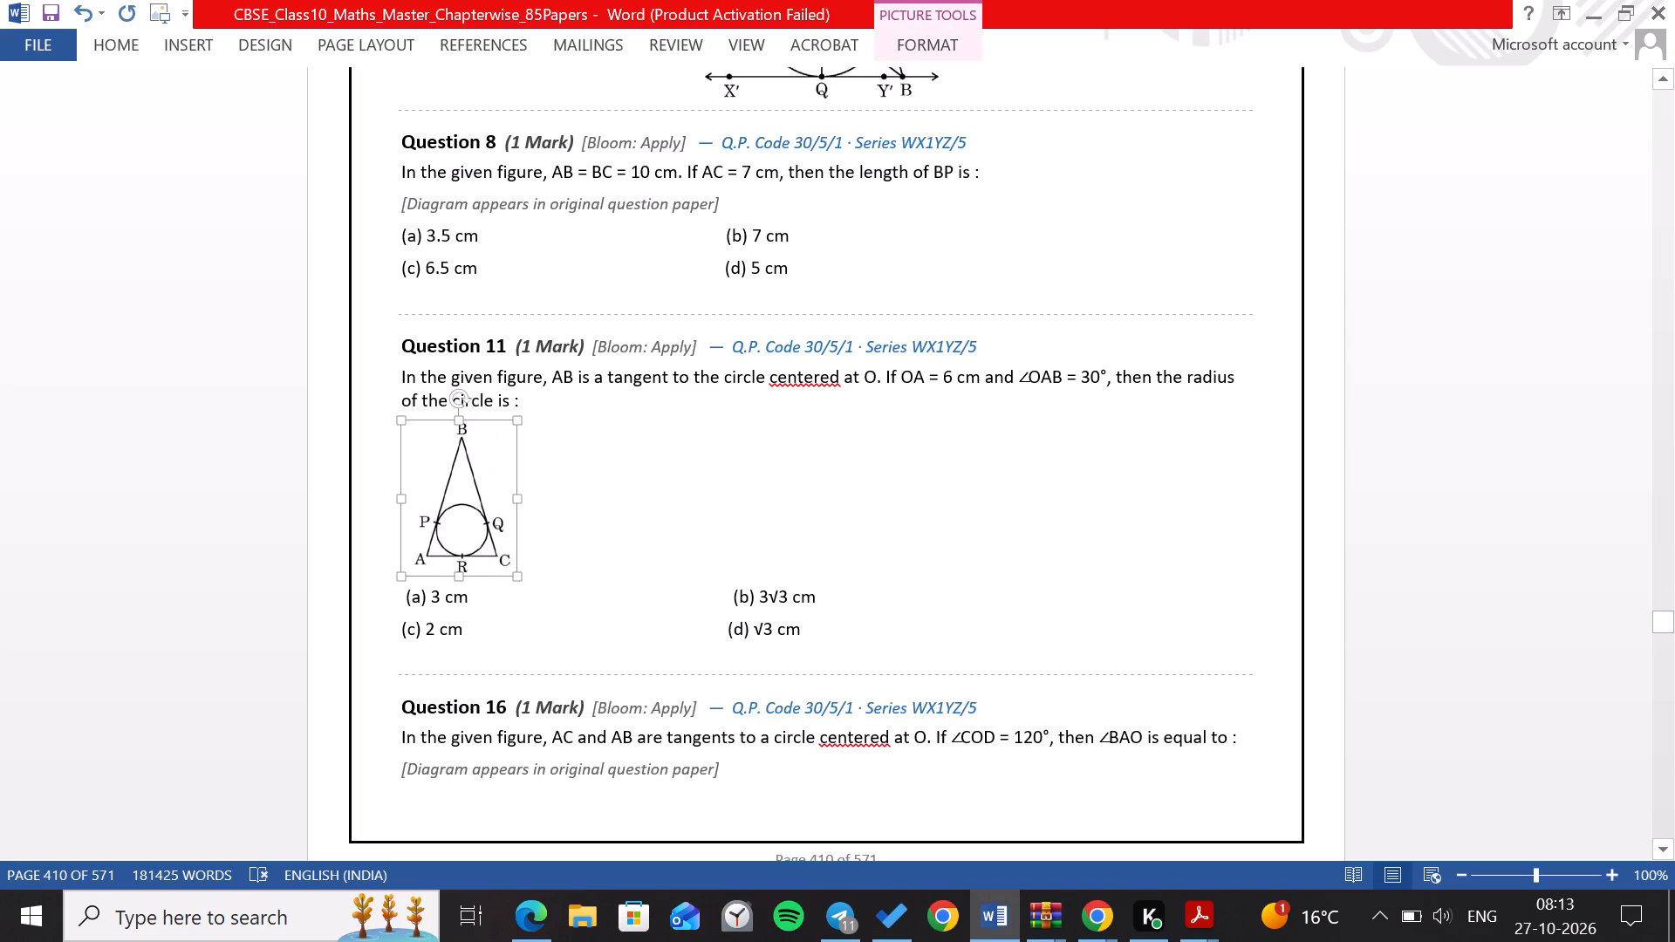
left_click_drag(525, 523, 545, 549)
left_click(121, 46)
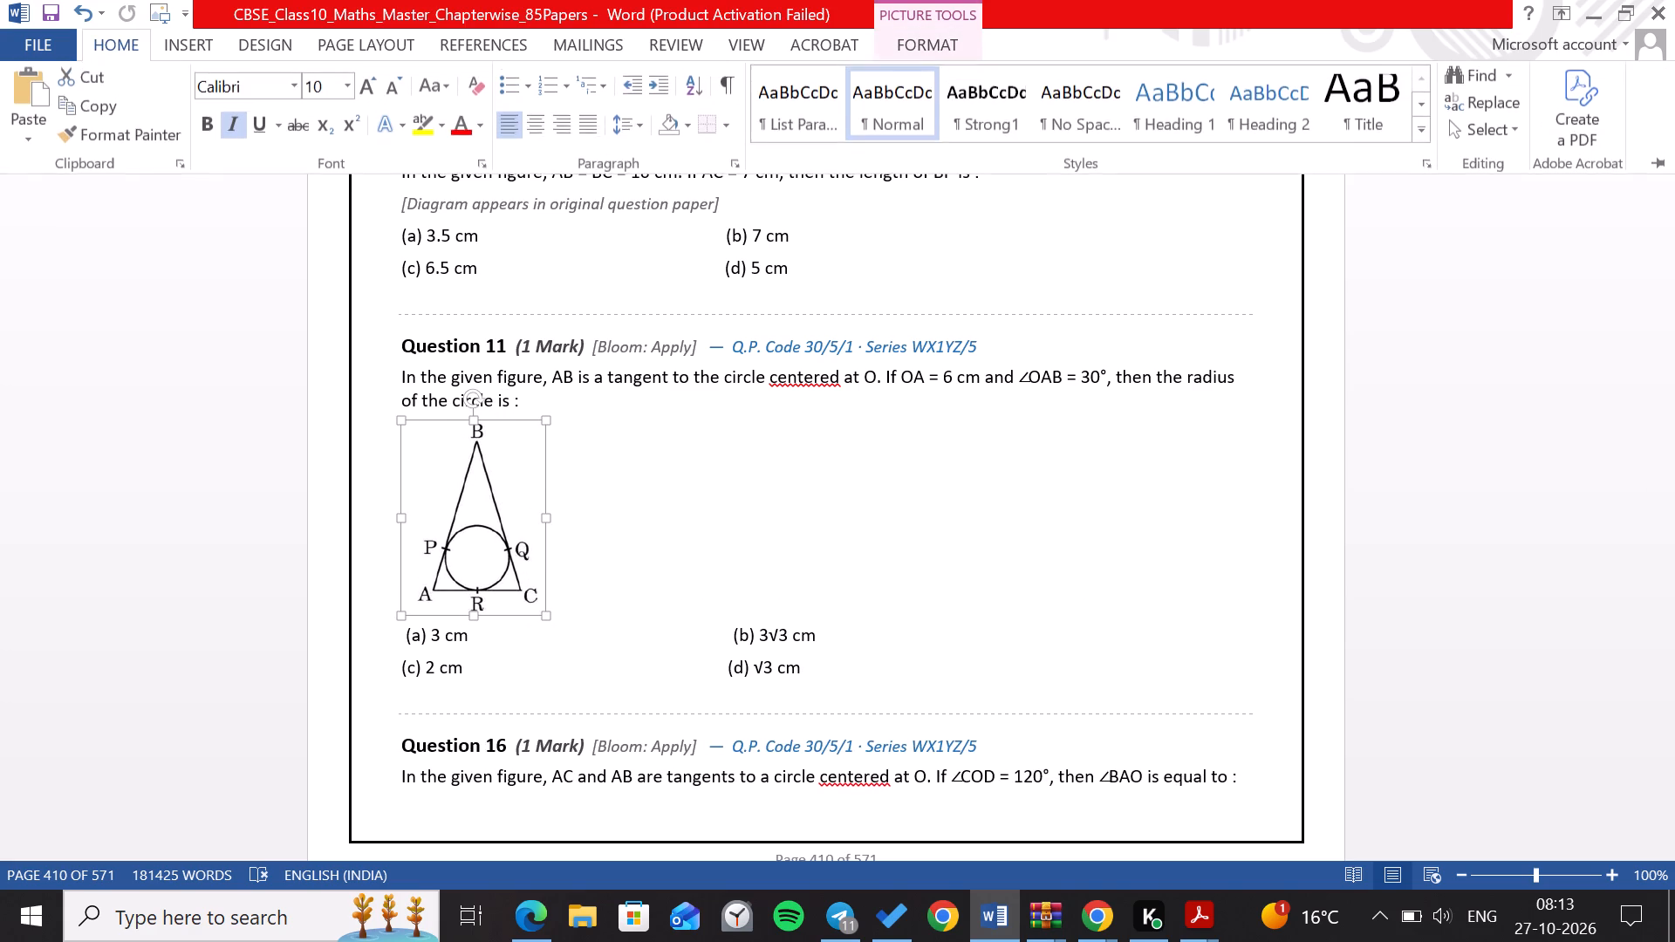
left_click(538, 126)
scroll(797, 401, "down", 6)
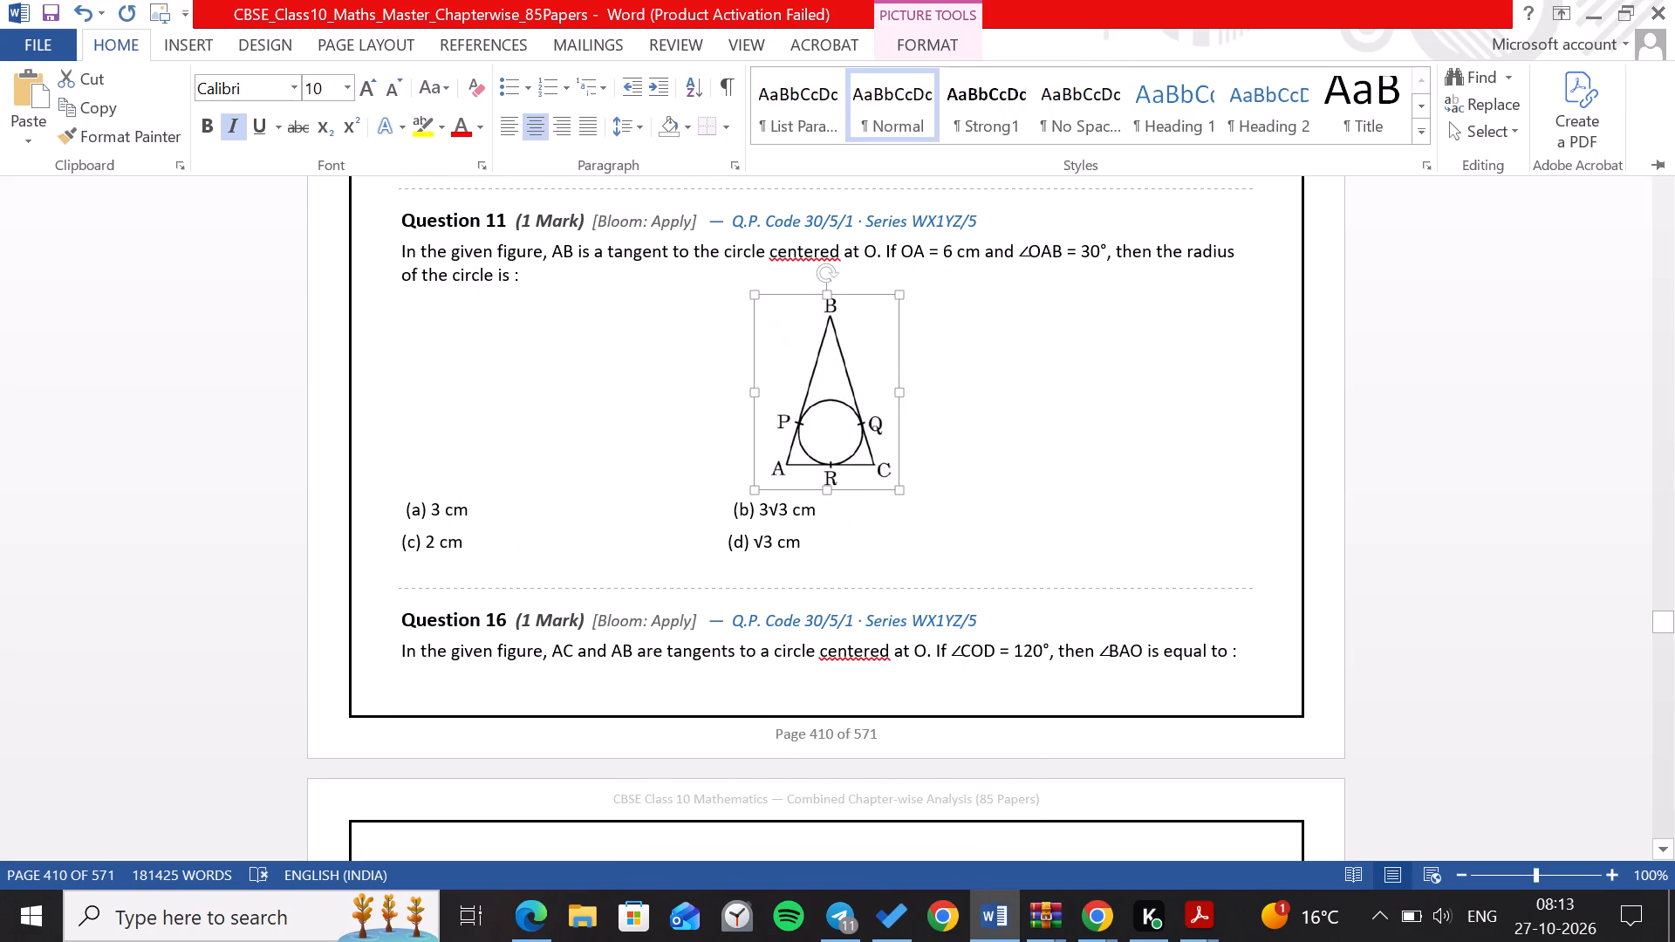
left_click(903, 489)
left_click_drag(902, 488, 916, 508)
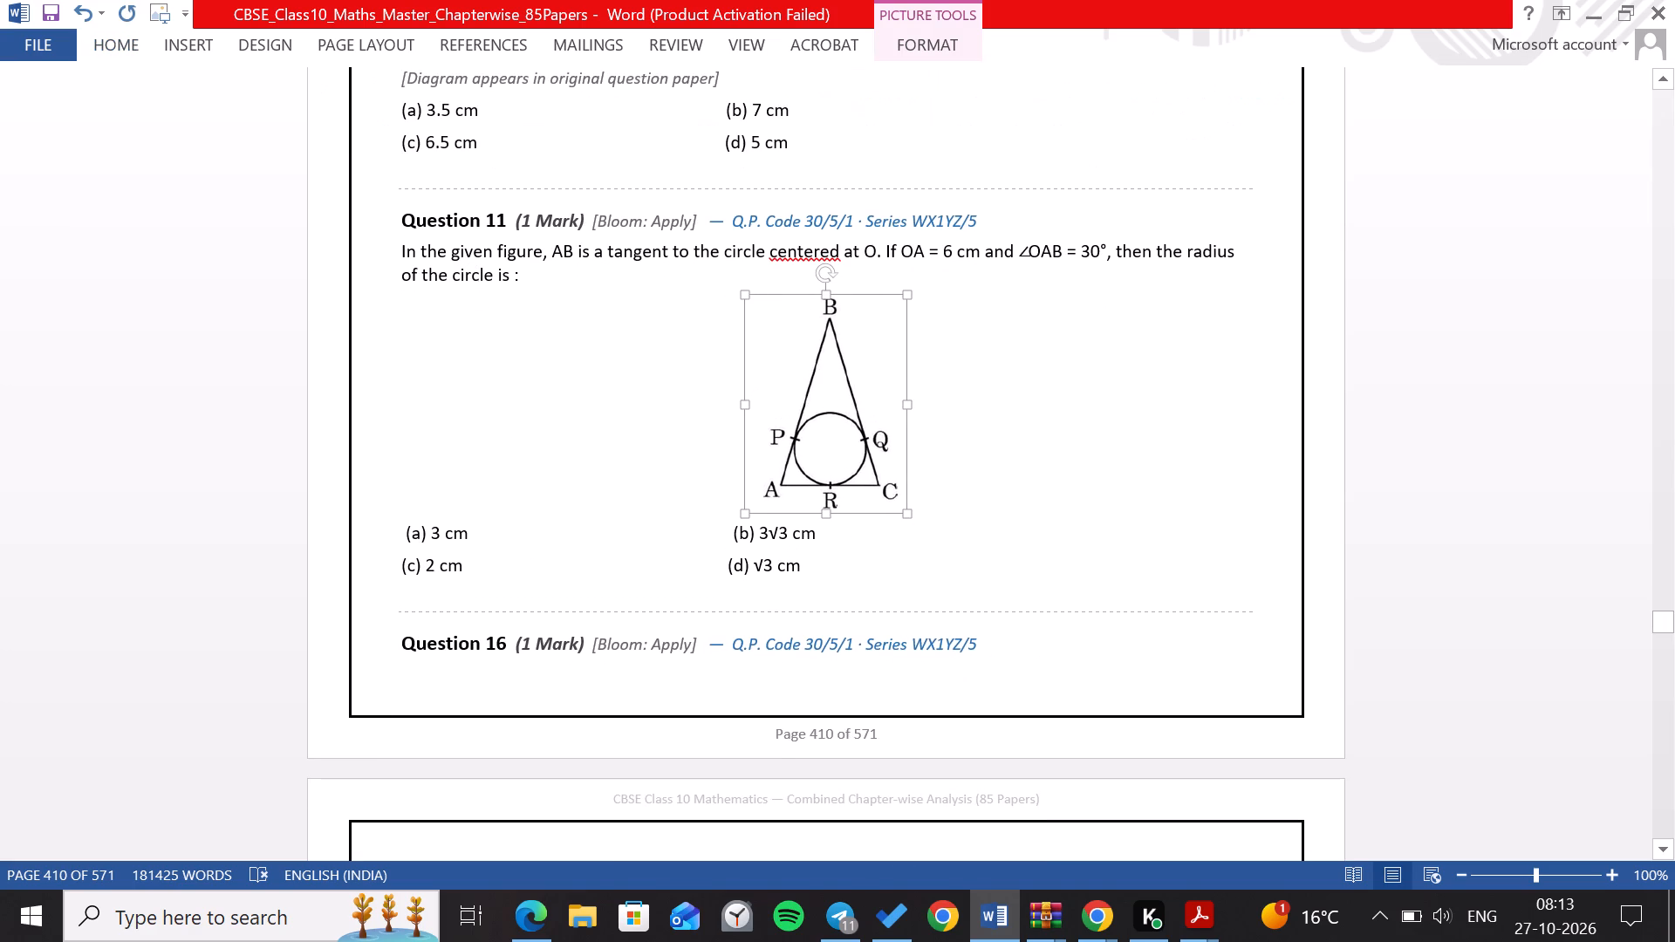
left_click_drag(916, 508, 925, 526)
For Question 16 of Series WX1YZ/5, find its Hindi version in the 30_5_1 Maths PDF, capture the two-tangent circle figure, and return to the Word document.
scroll(882, 521, "down", 20)
scroll(882, 521, "down", 3)
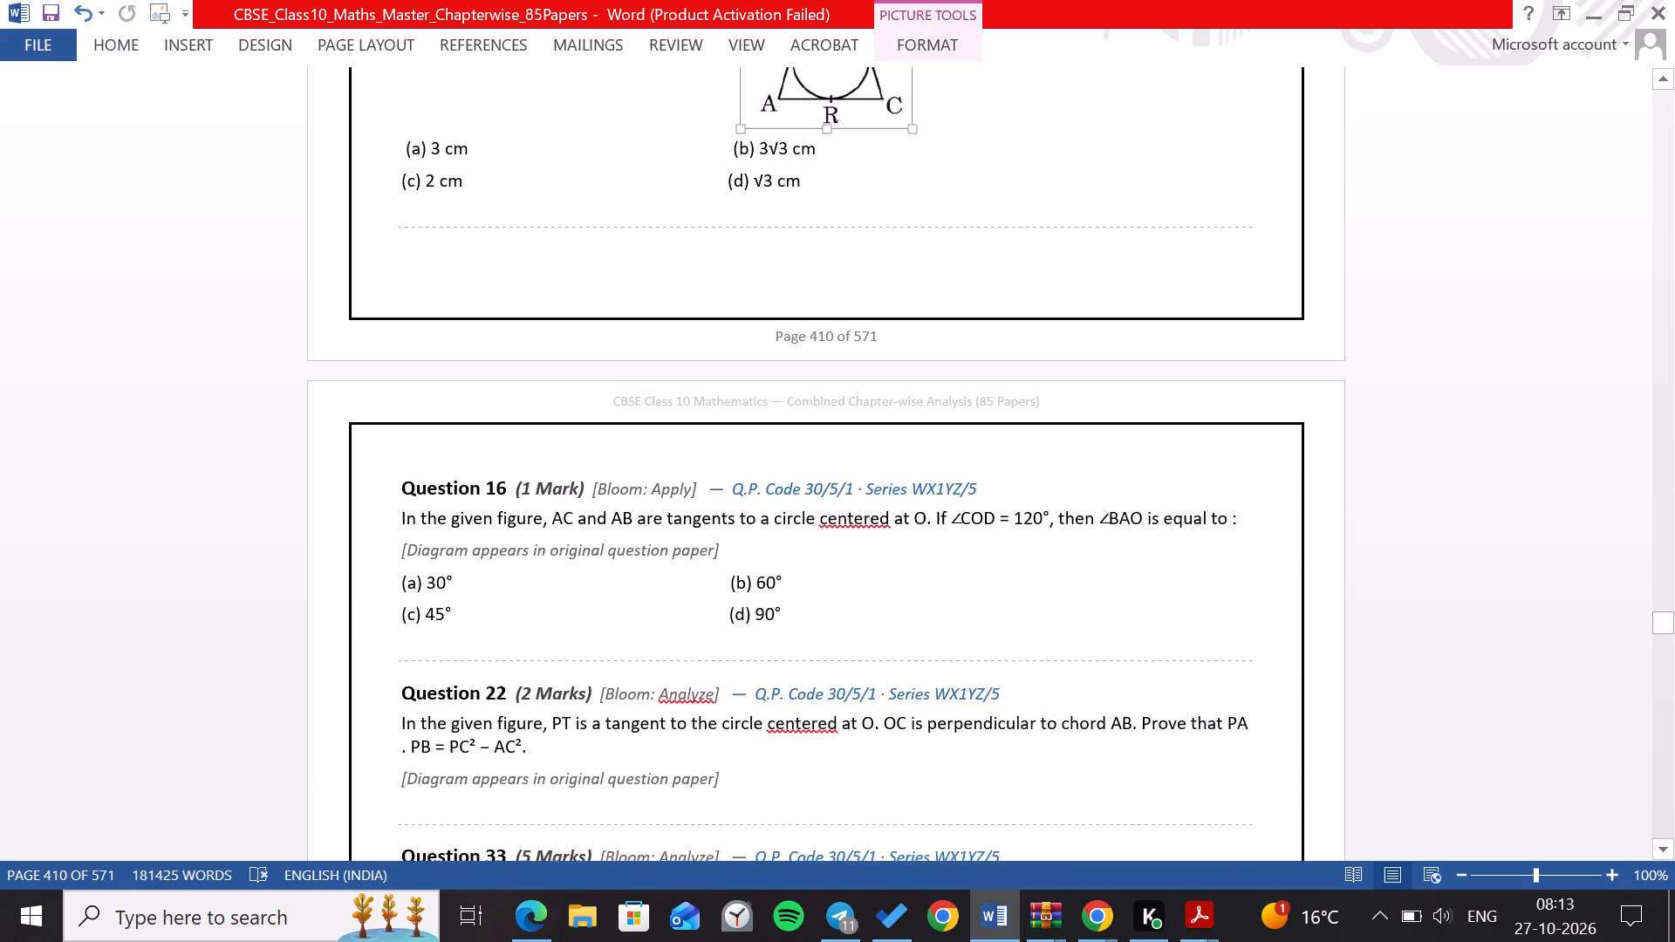
scroll(850, 535, "down", 15)
scroll(850, 535, "up", 3)
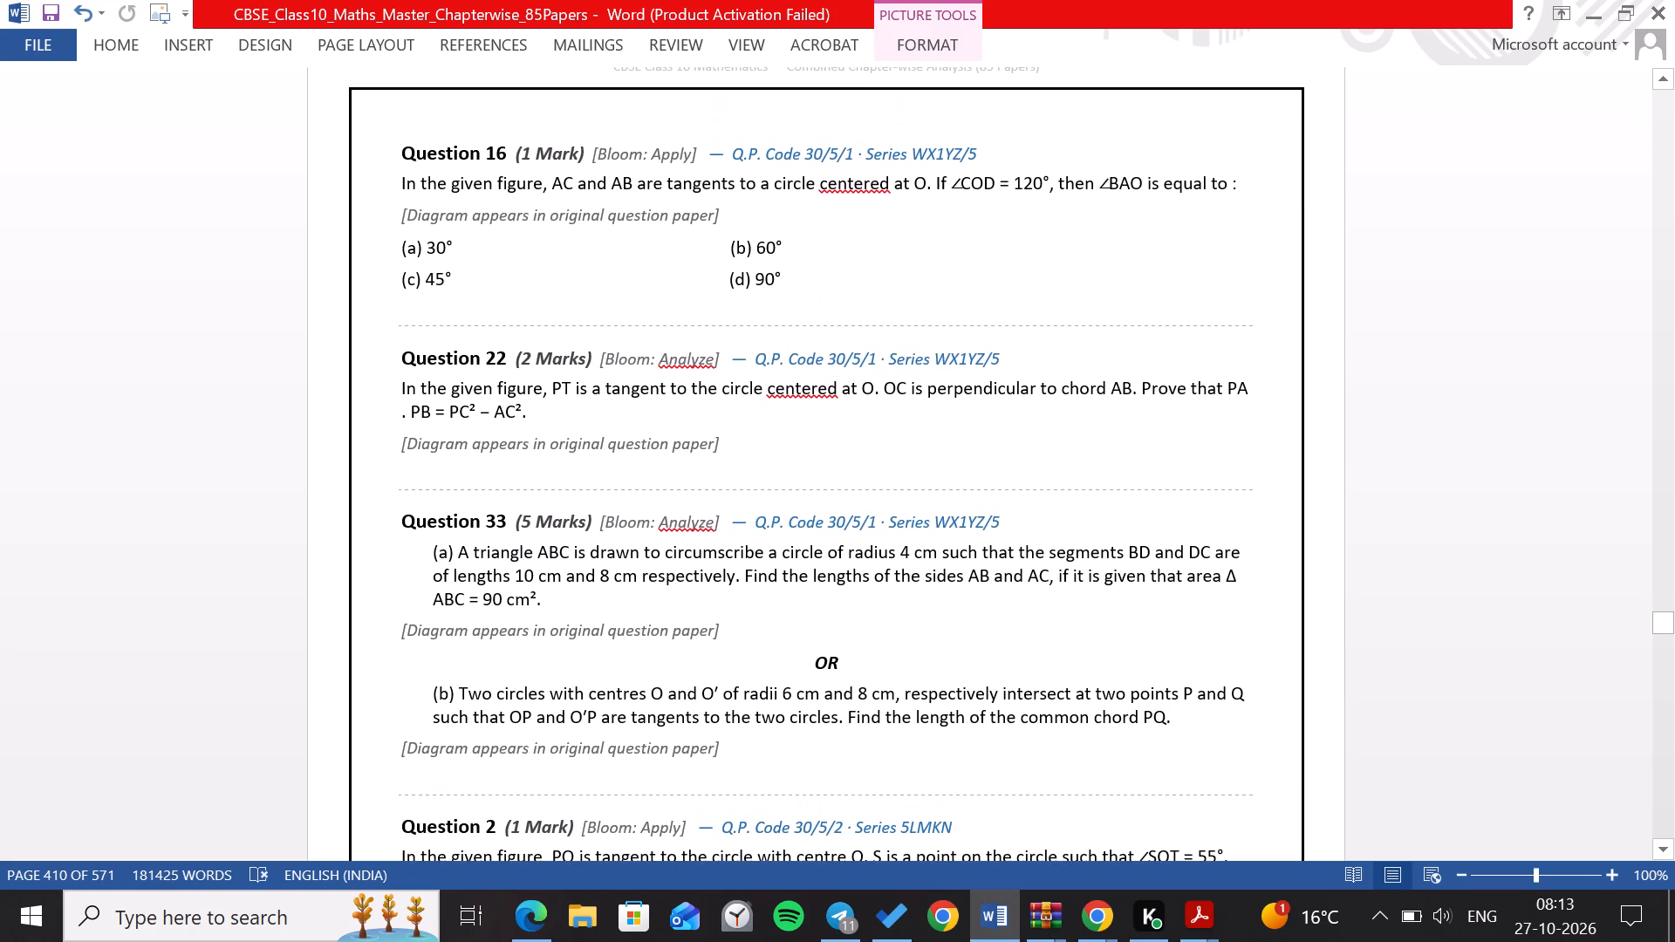
scroll(919, 718, "down", 6)
scroll(910, 715, "up", 2)
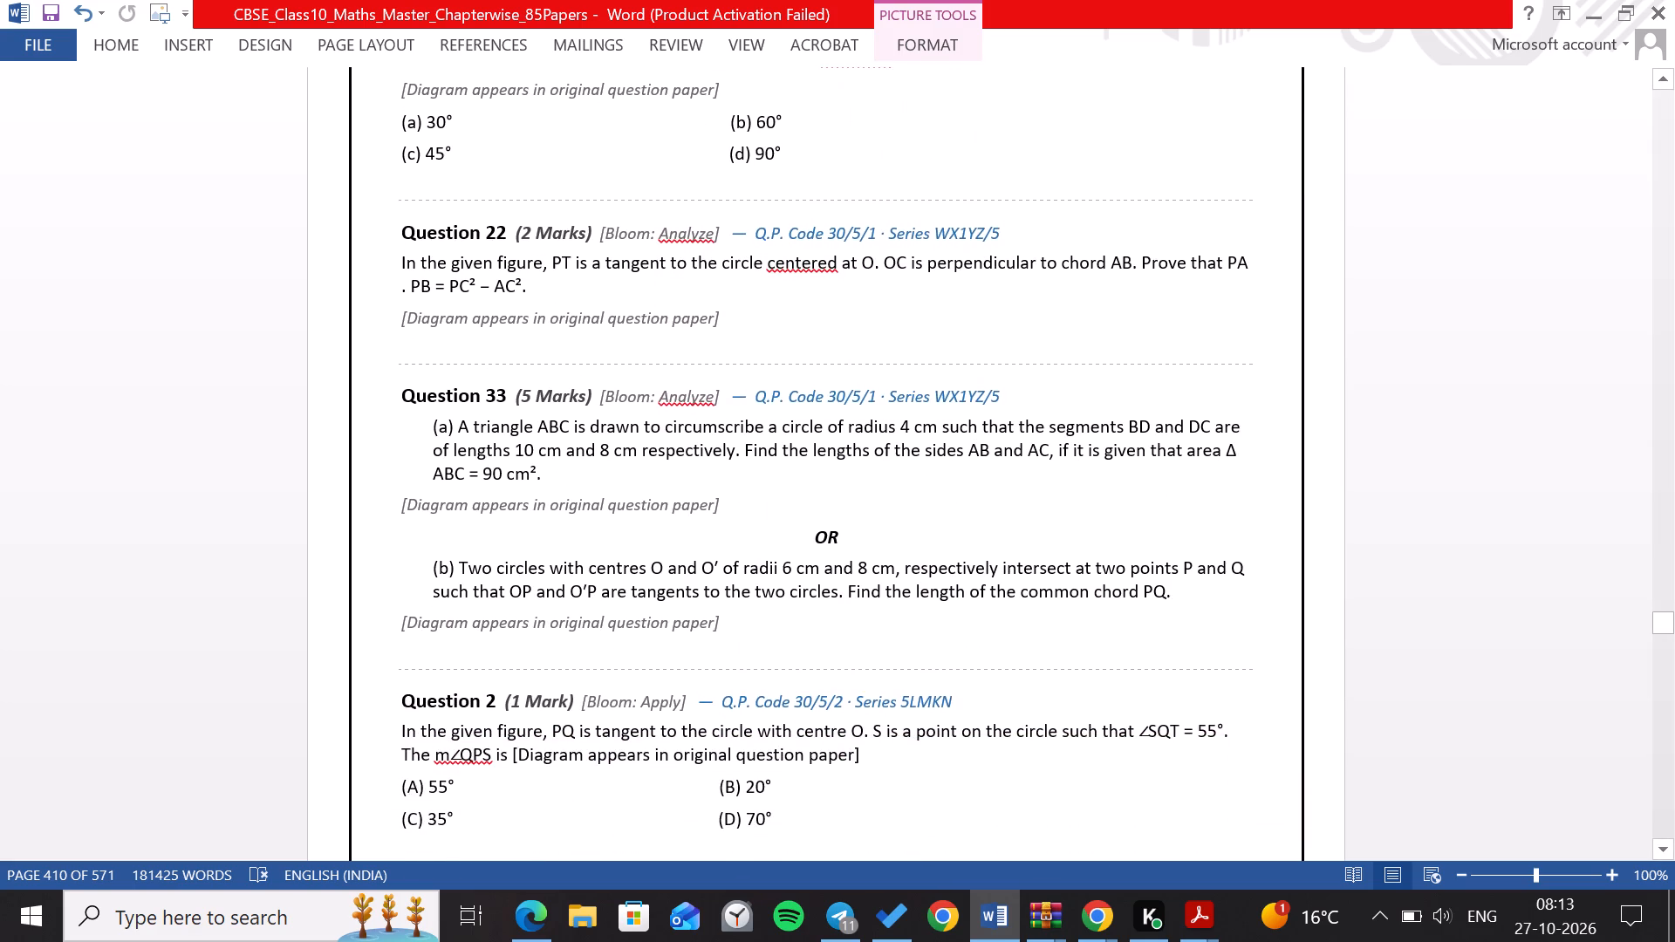
scroll(910, 715, "up", 1)
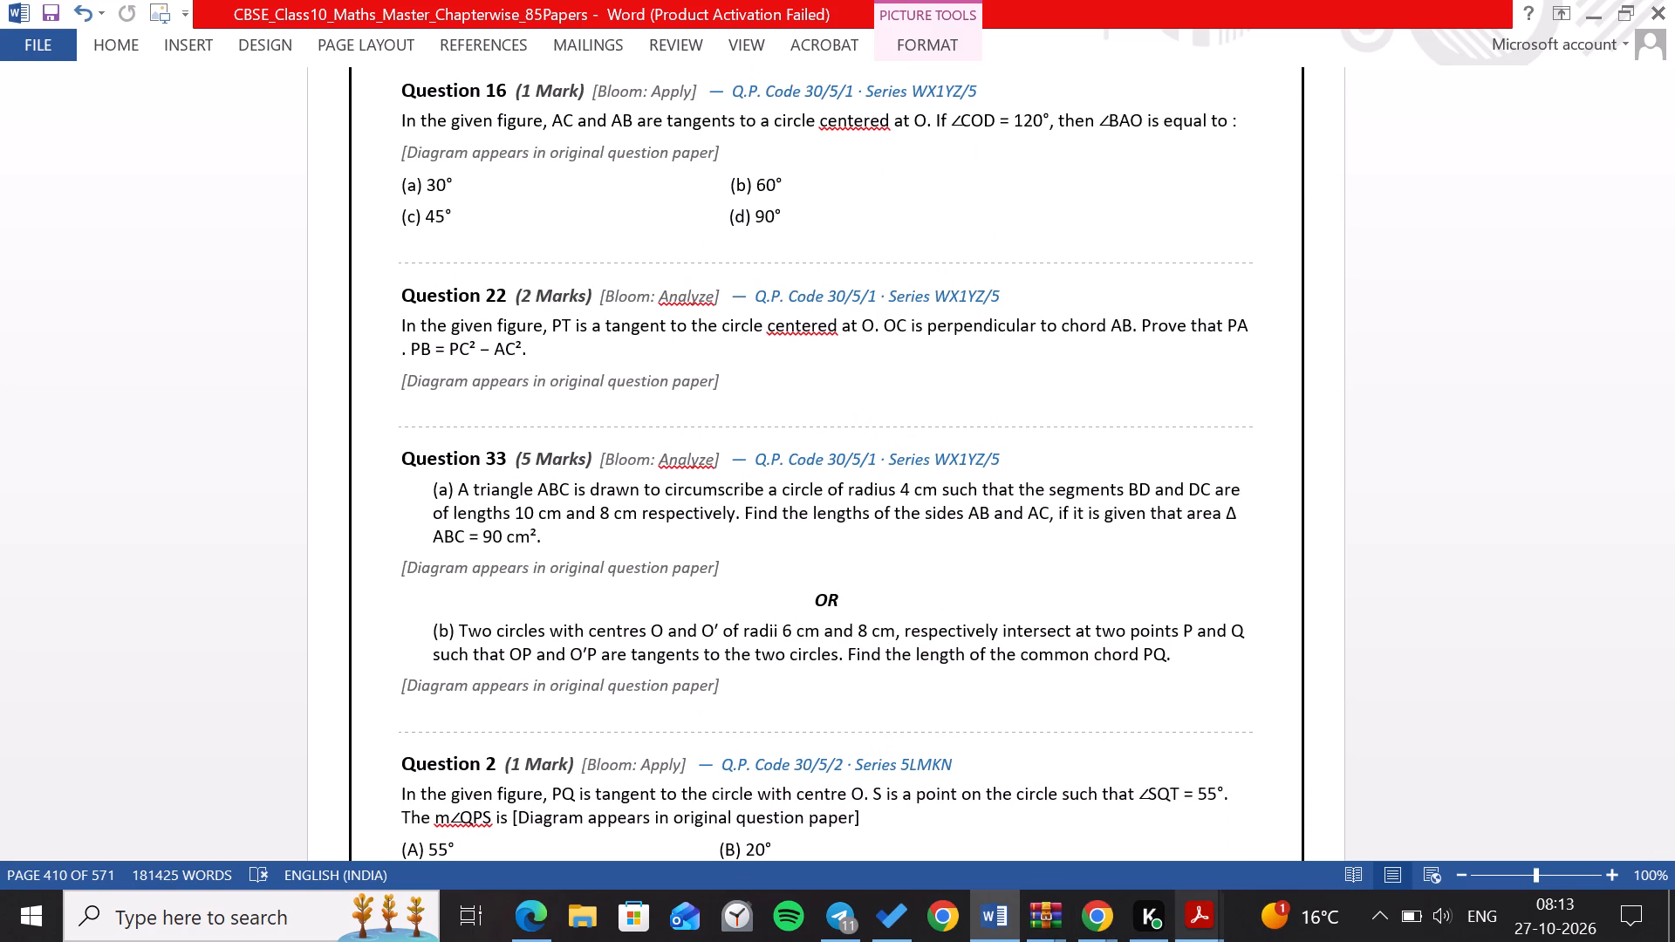
left_click(1491, 830)
left_click_drag(1603, 260, 1605, 322)
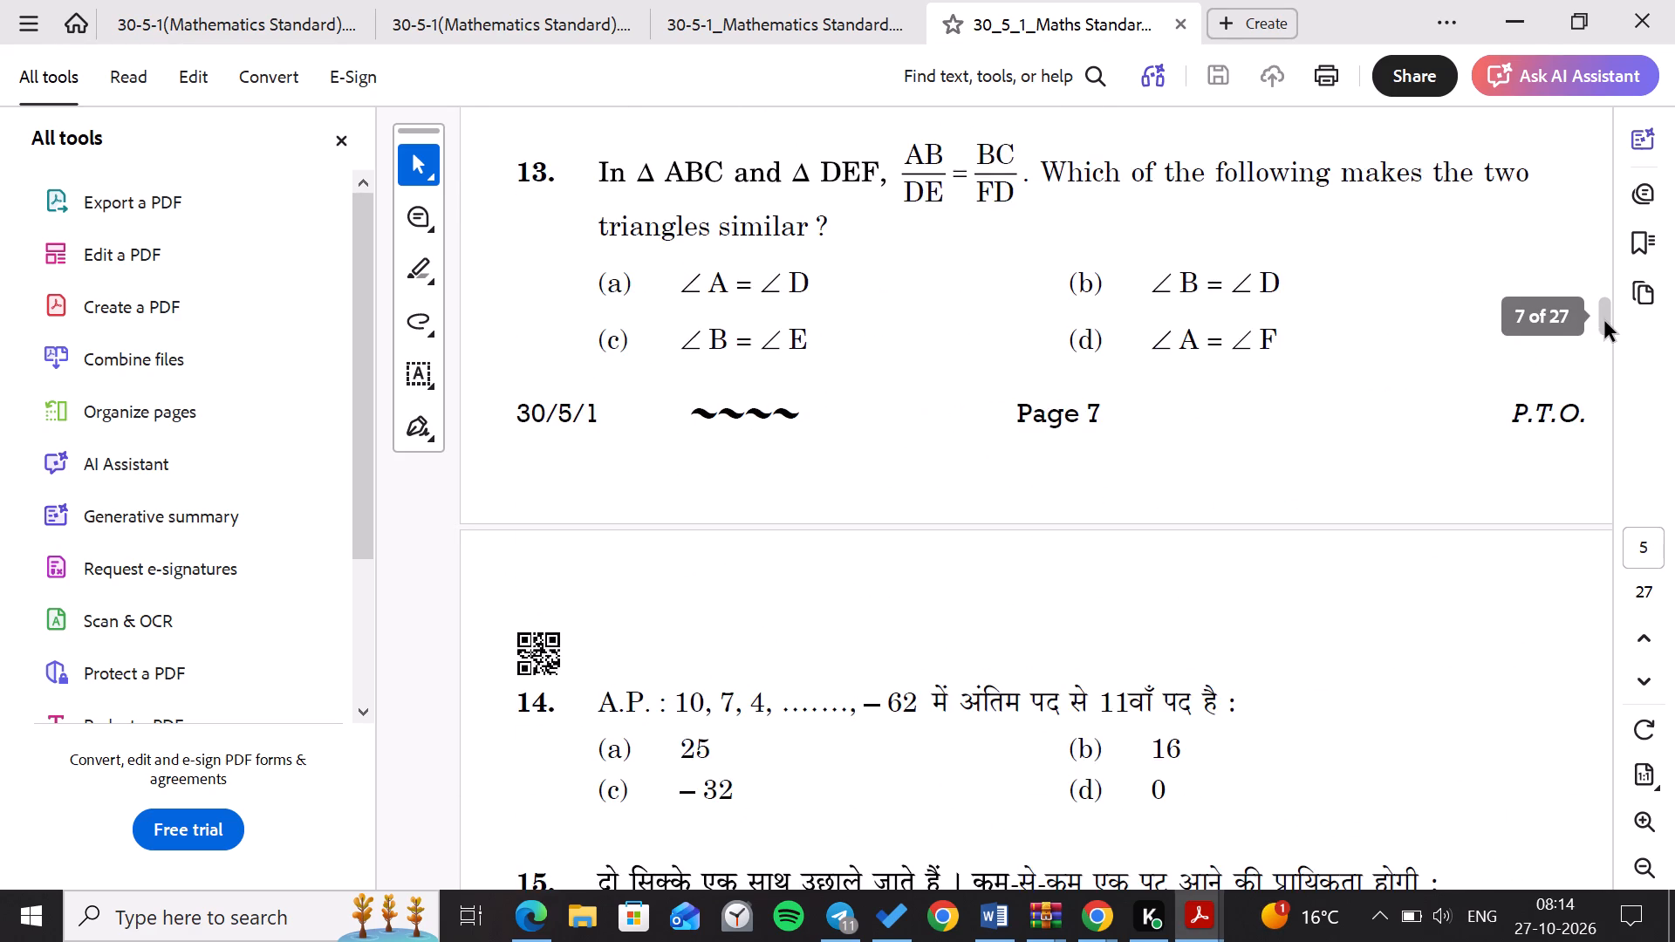
left_click_drag(1605, 322, 1605, 338)
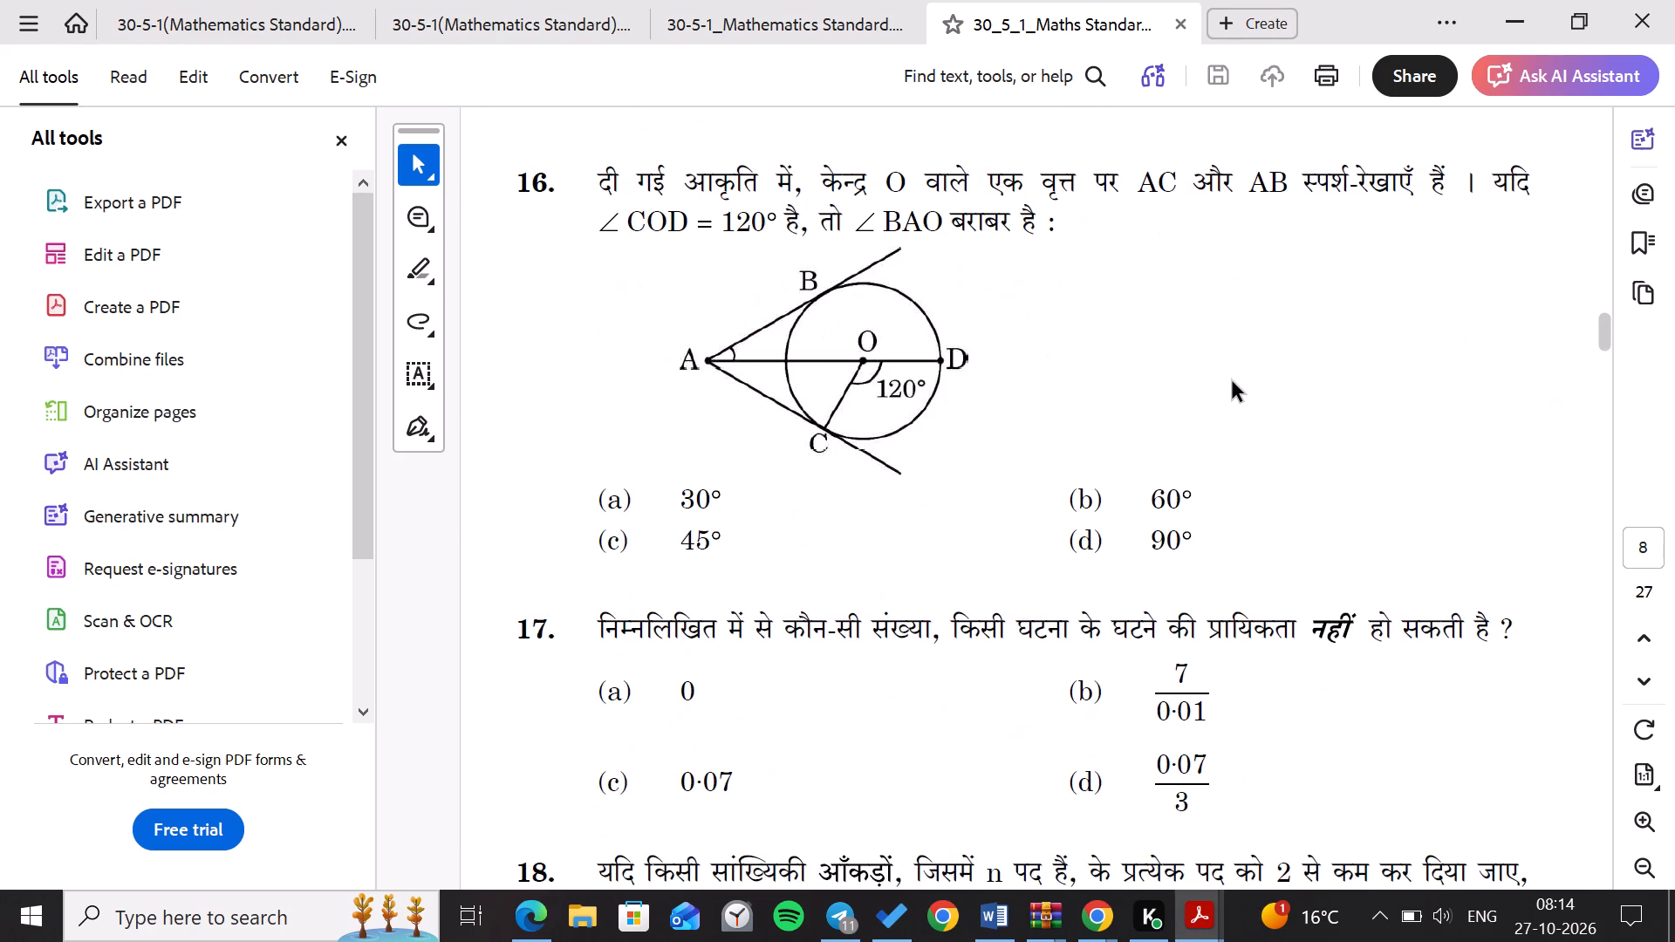
key("shift+super+s")
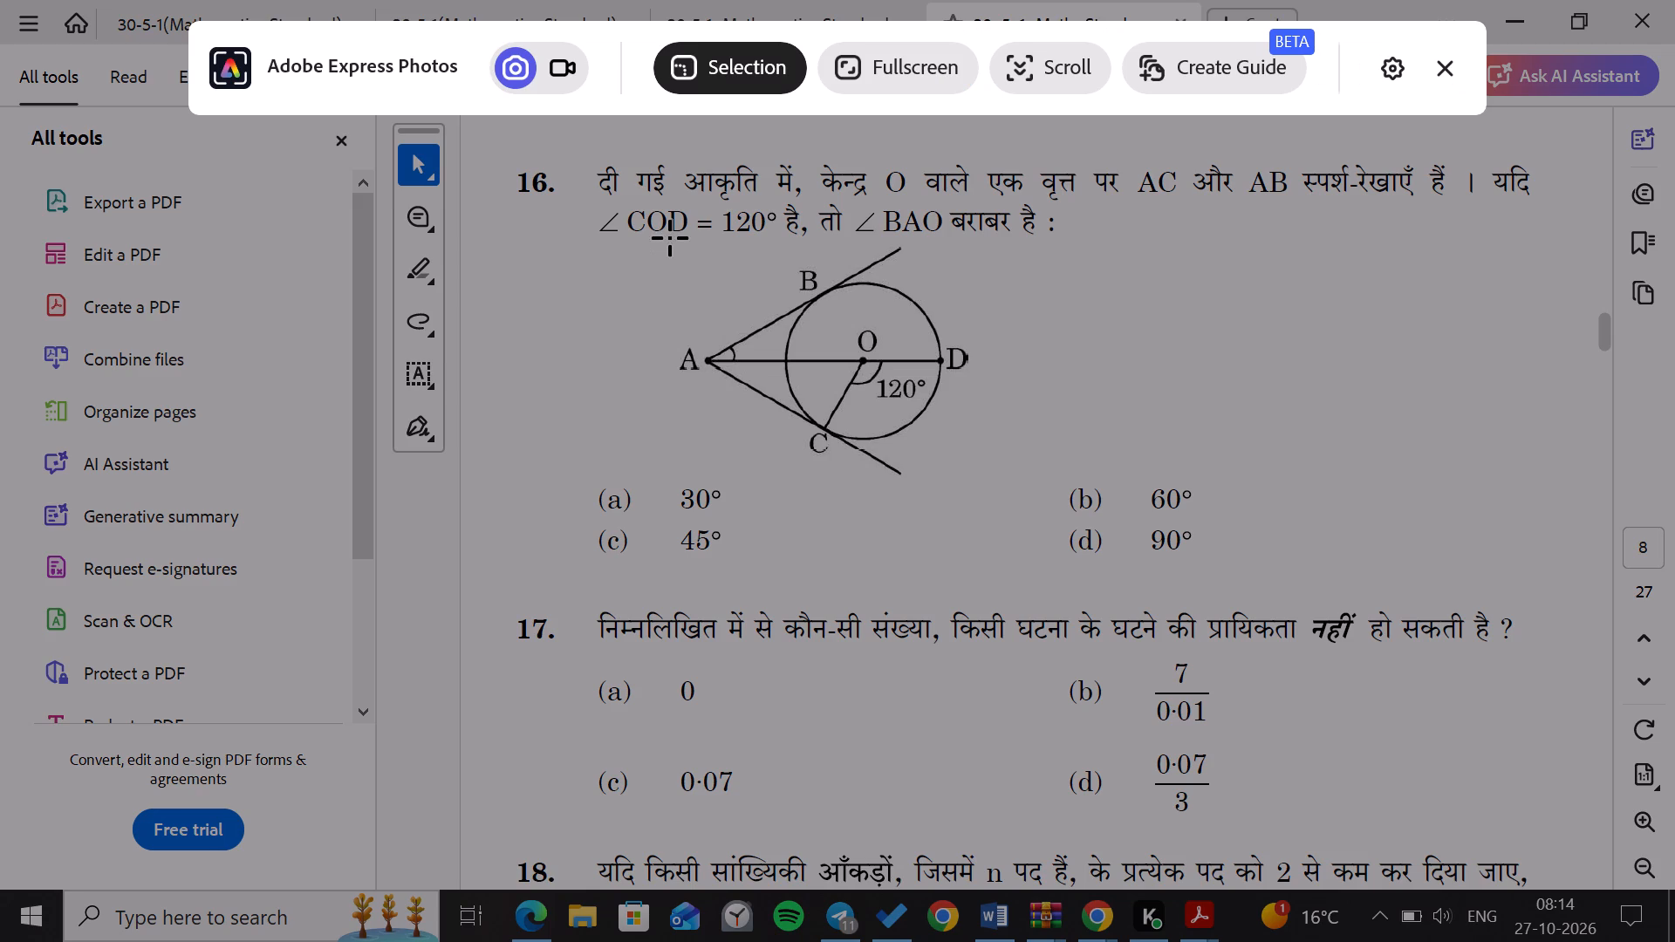
left_click_drag(670, 235, 957, 486)
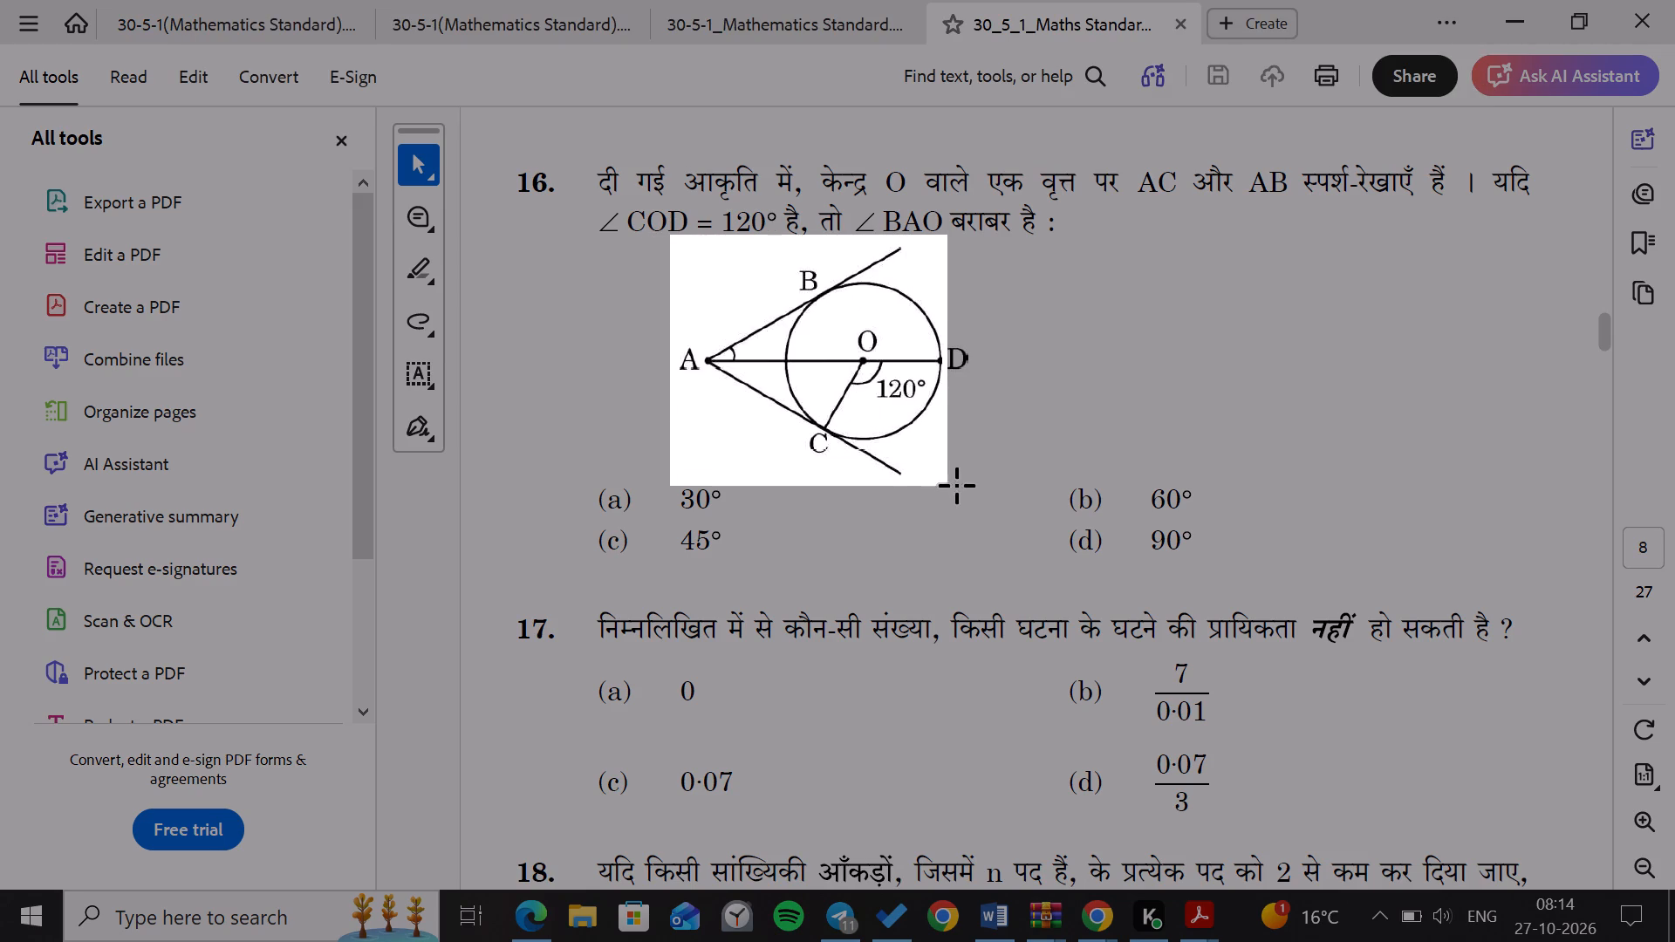
left_click_drag(957, 486, 980, 481)
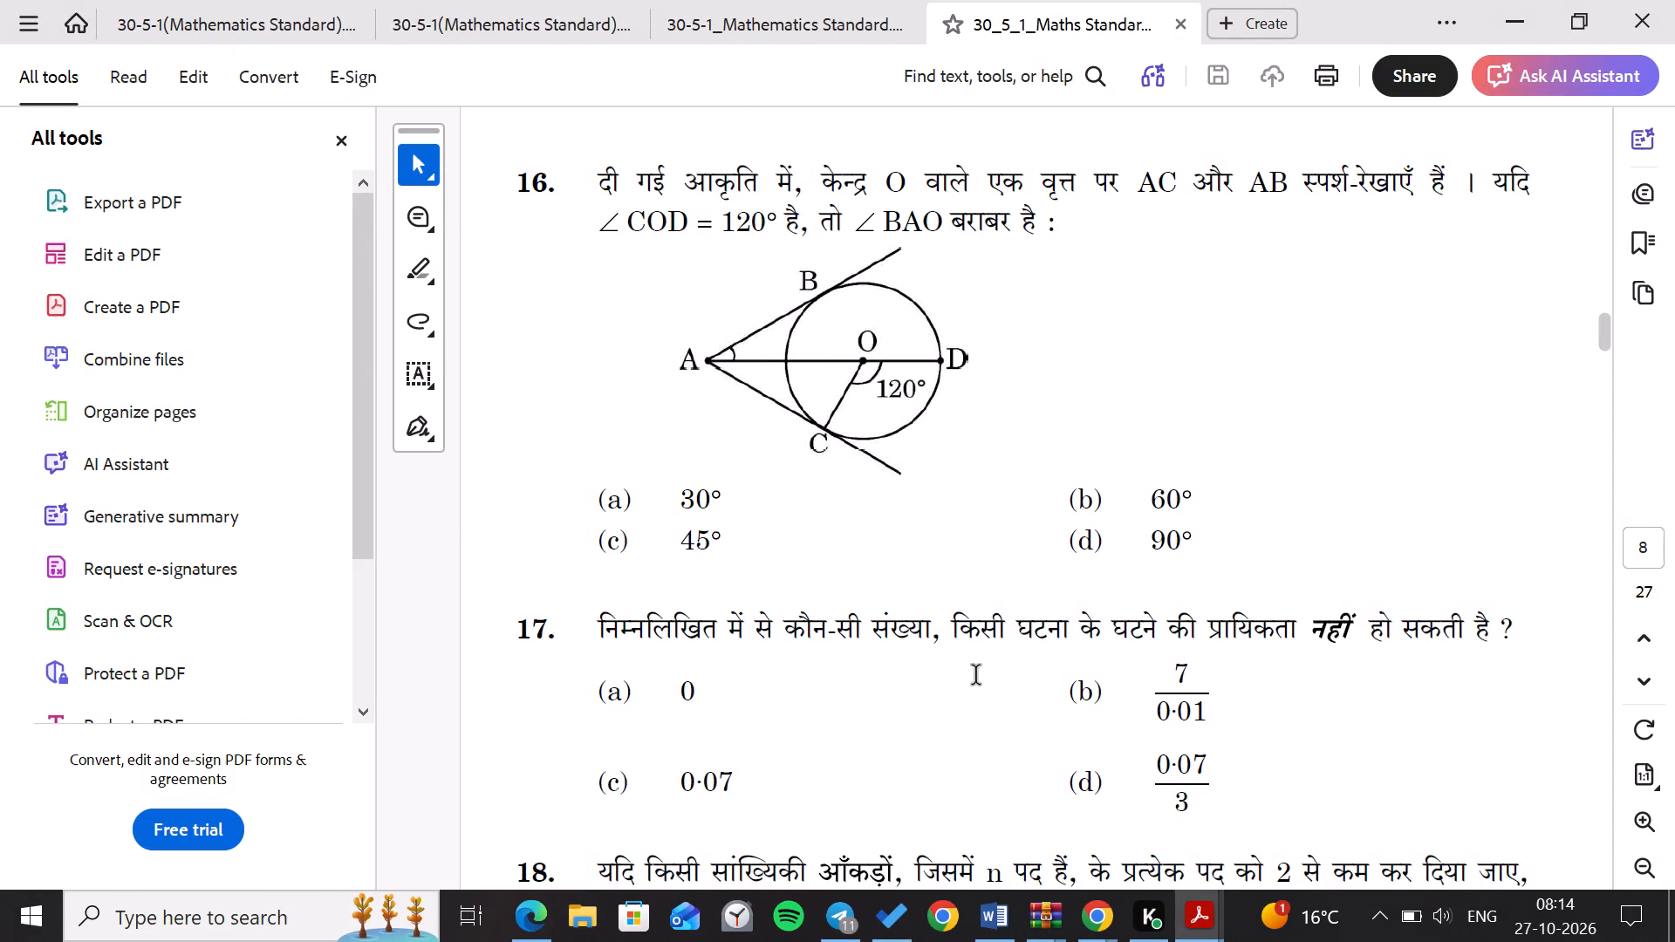
left_click(983, 924)
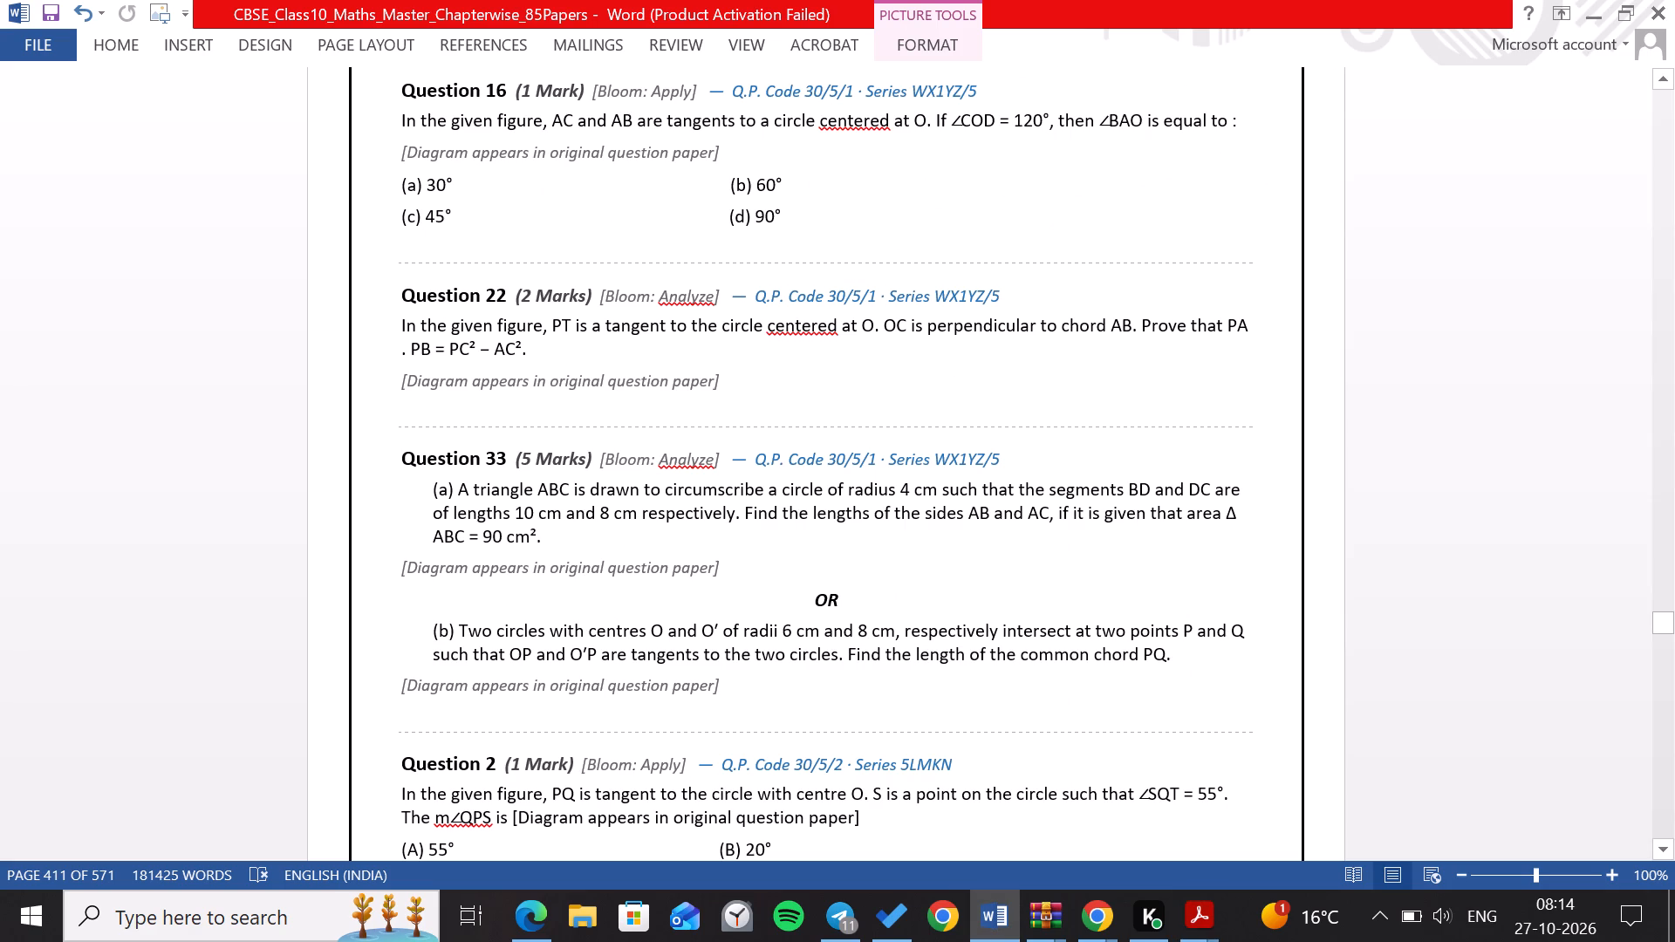
Replace Question 16's diagram placeholder with the captured figure of tangents AB and AC, keeping the answer options below it.
left_click_drag(393, 160, 719, 152)
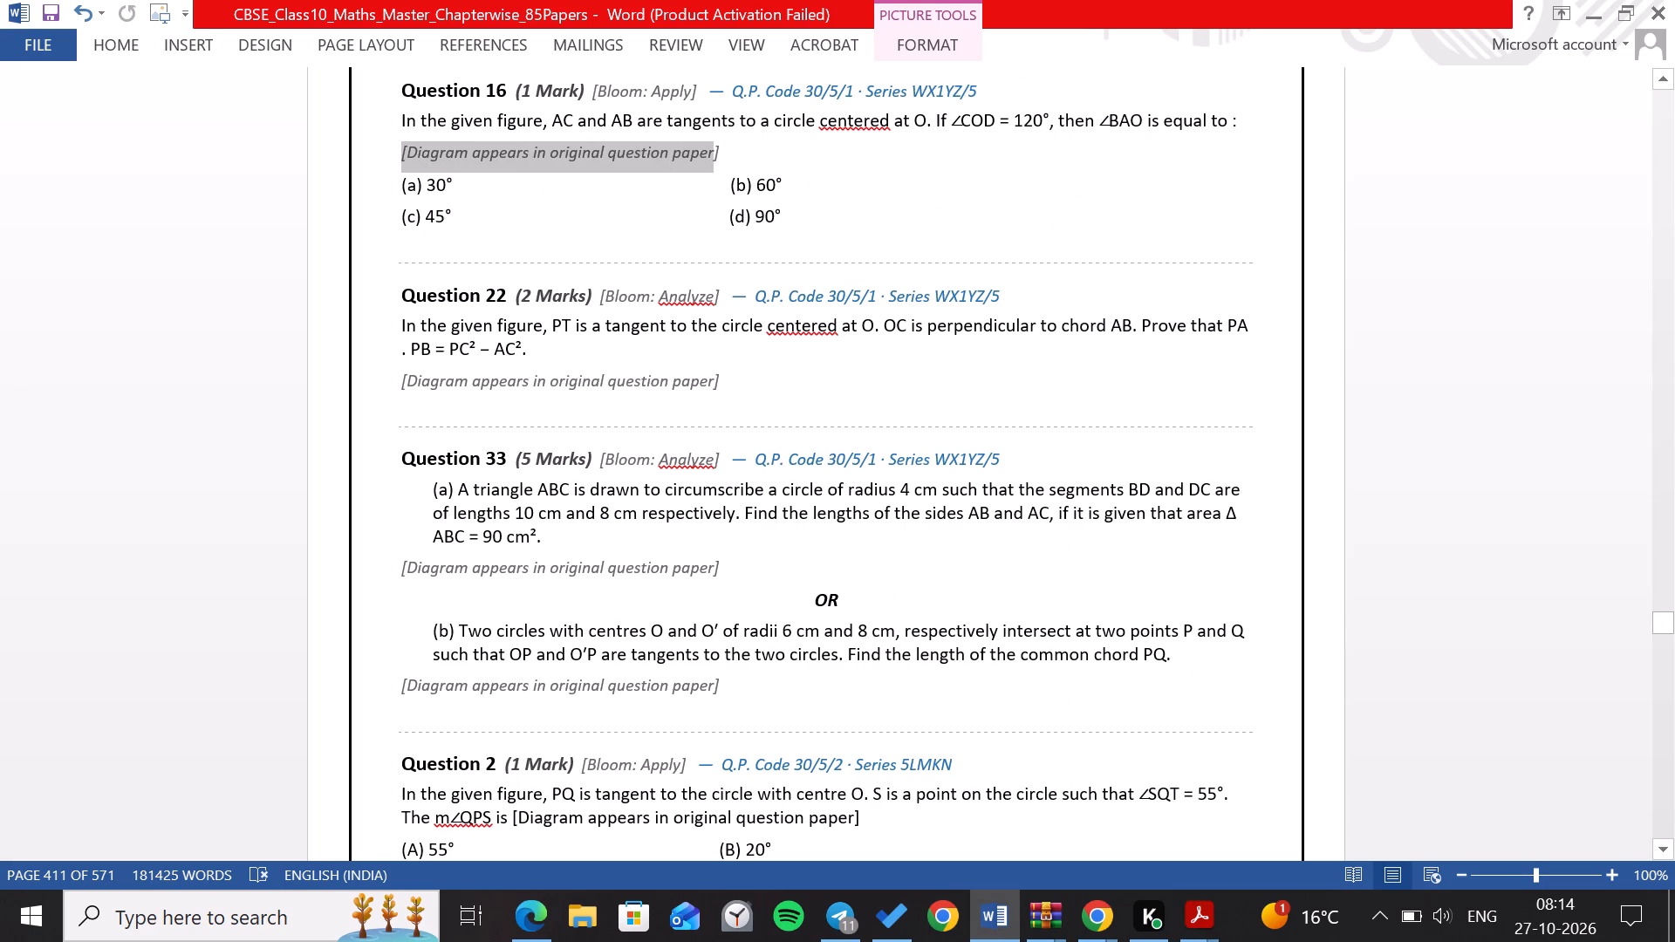
left_click_drag(719, 152, 726, 152)
key("BackSpace")
key("Return")
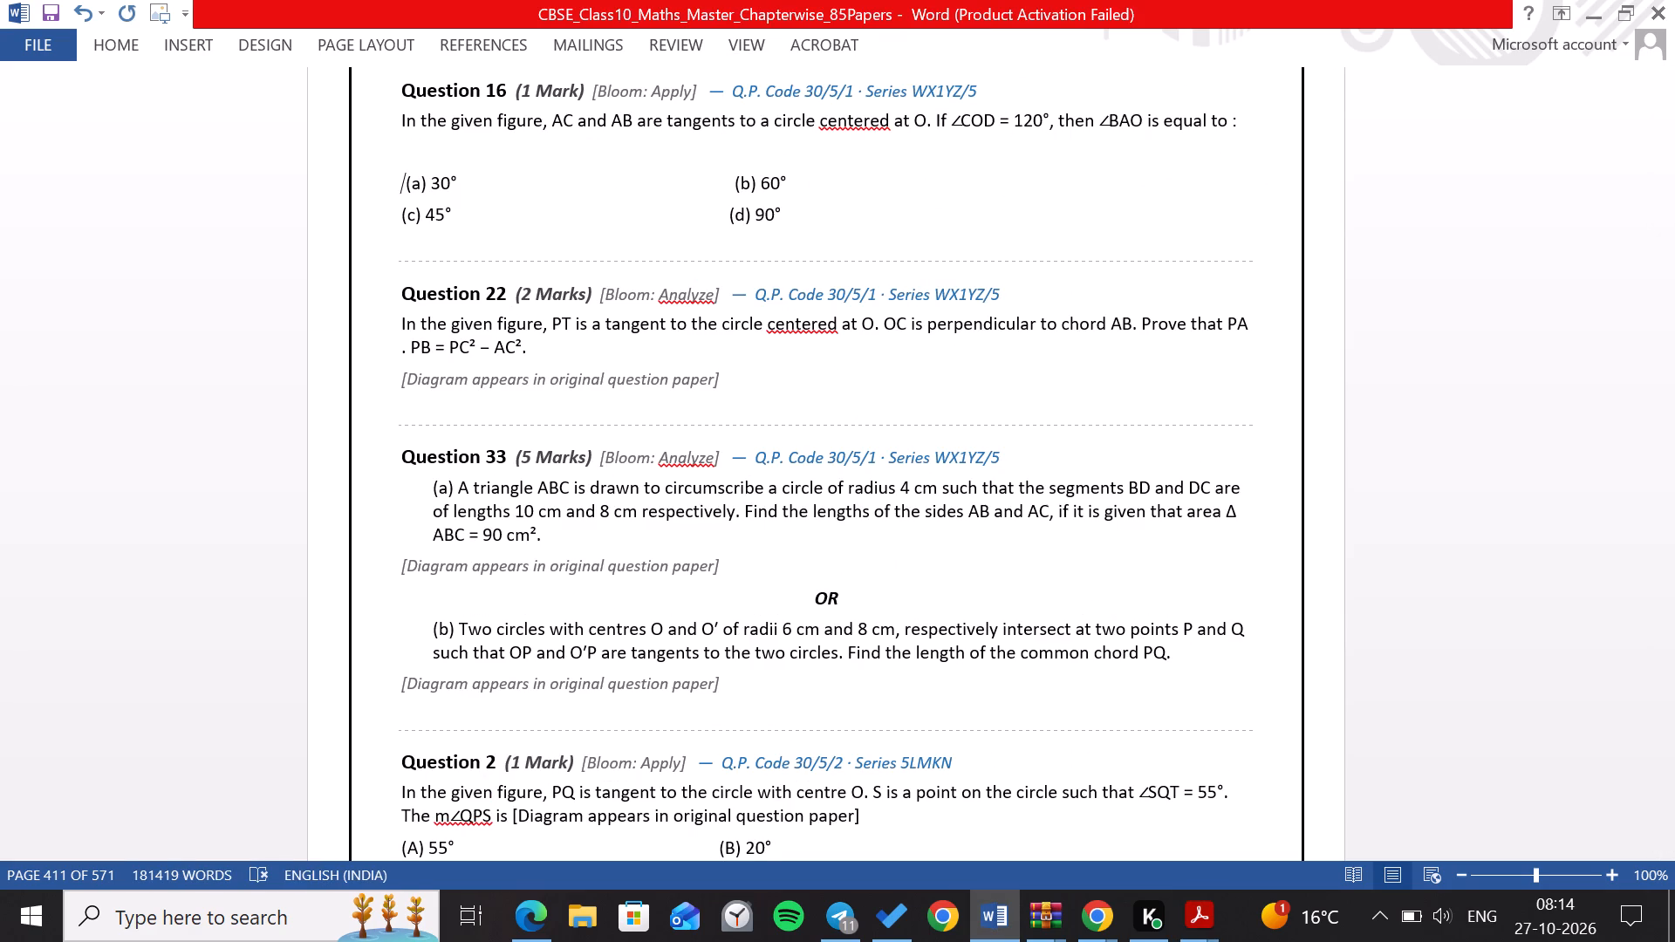
key("Up")
key("ctrl+v")
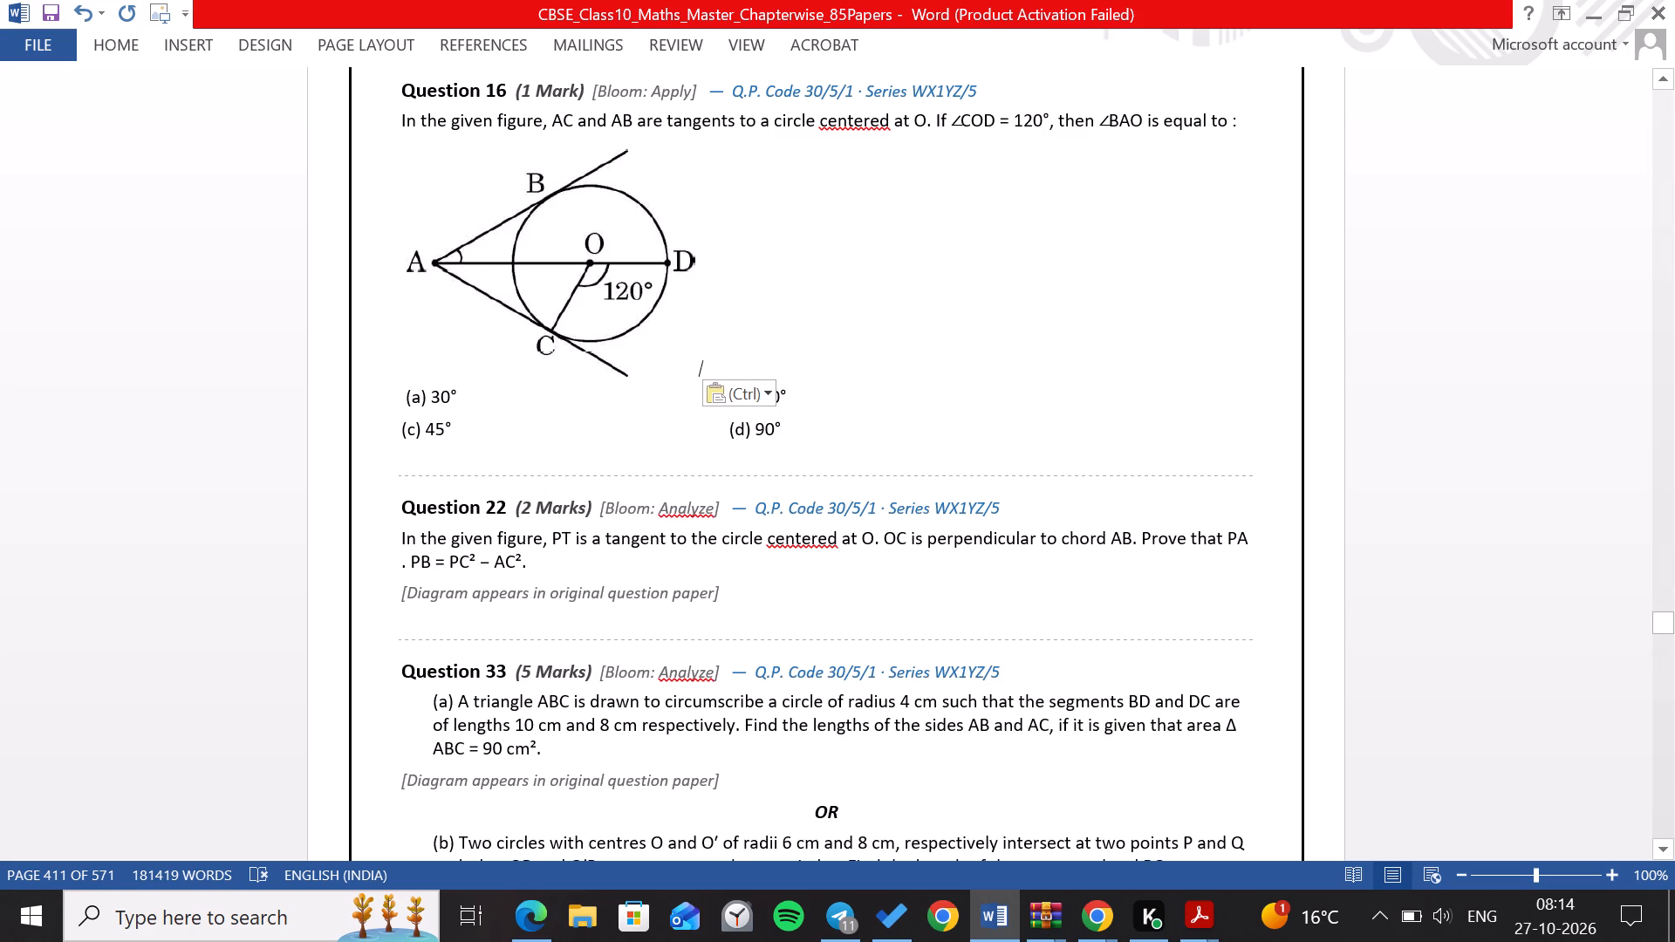
left_click(547, 250)
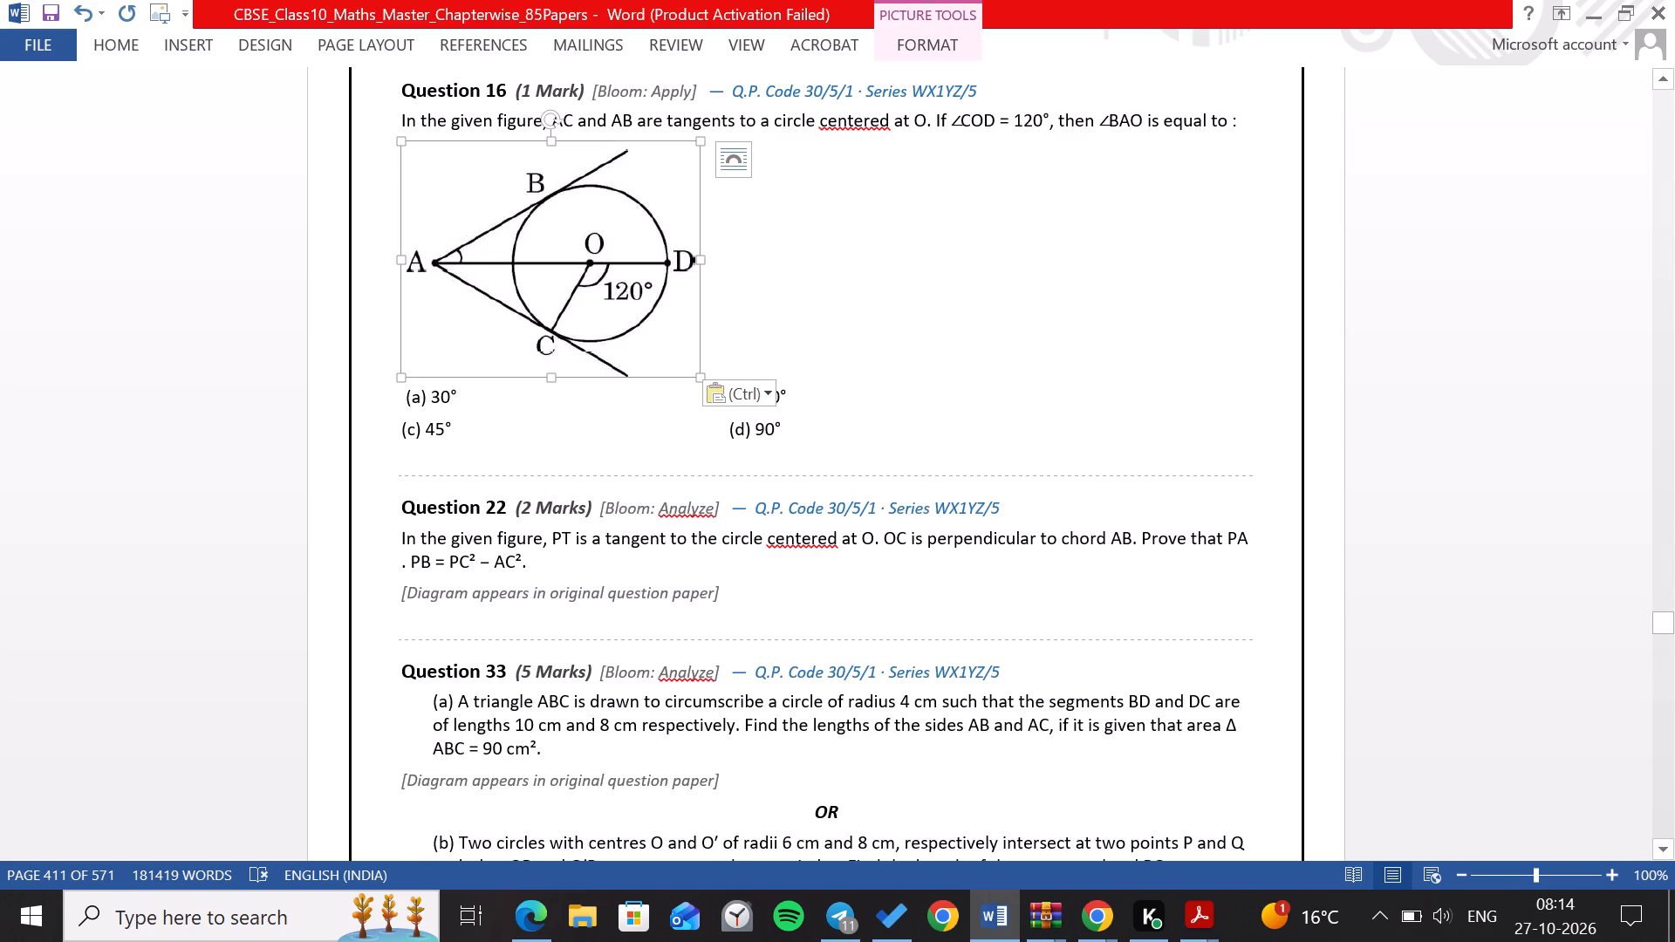
key("BackSpace")
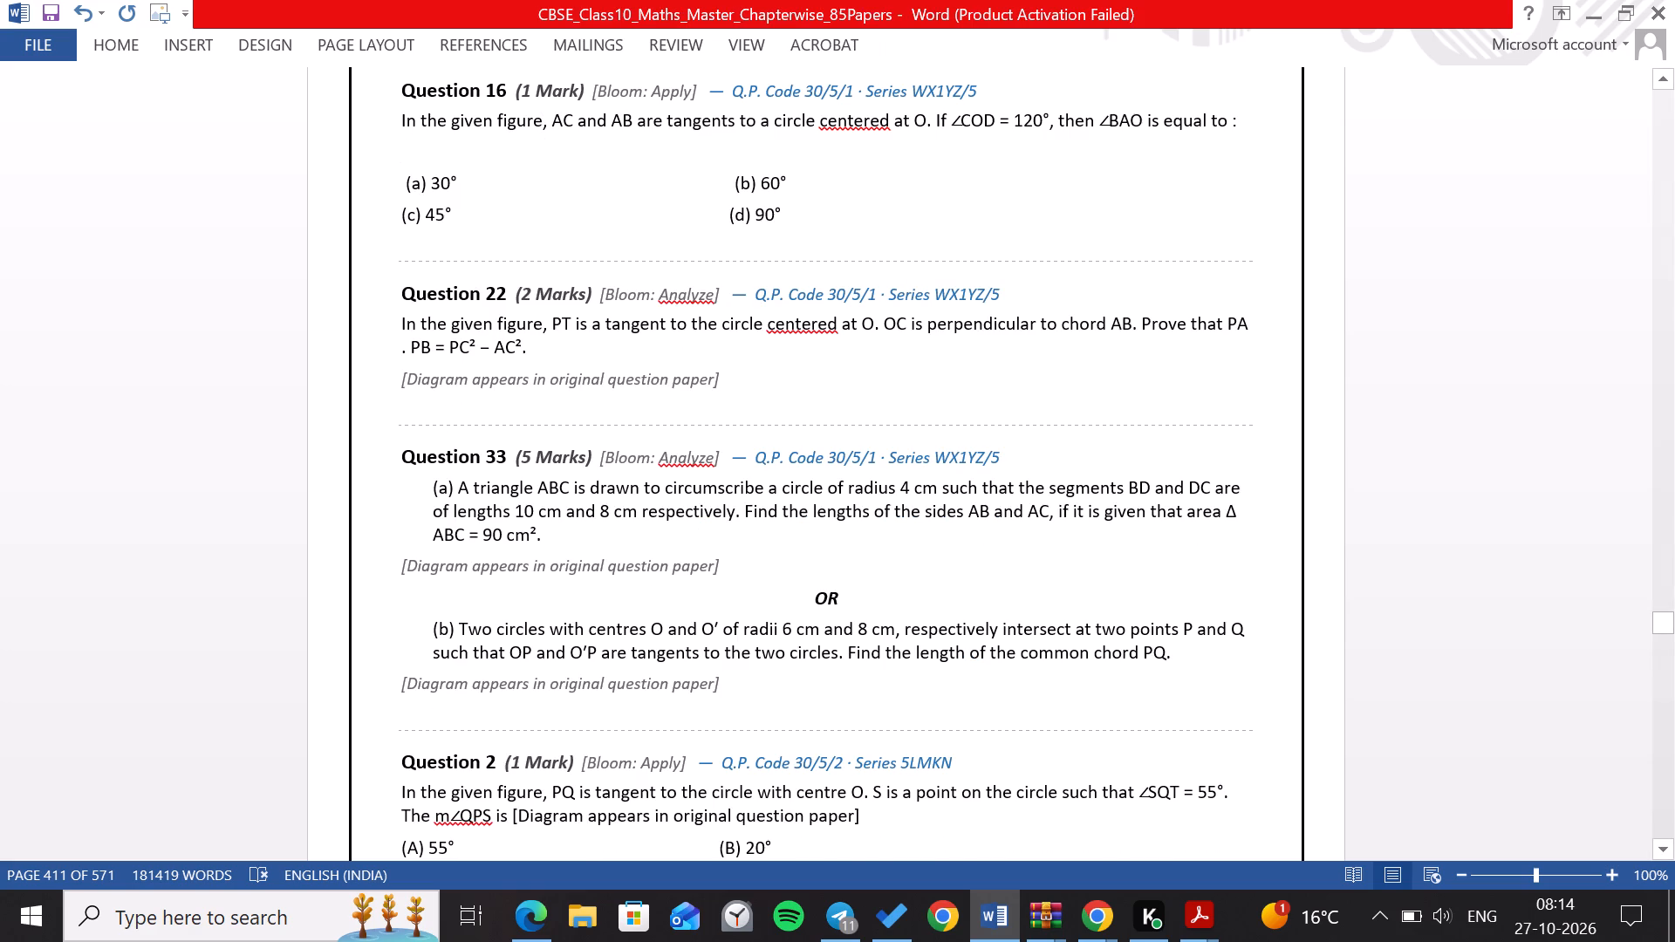
key("ctrl+v")
Centre the two-tangent circle figure in Question 16 and shrink it proportionally by about a sixth.
left_click(568, 253)
left_click(127, 35)
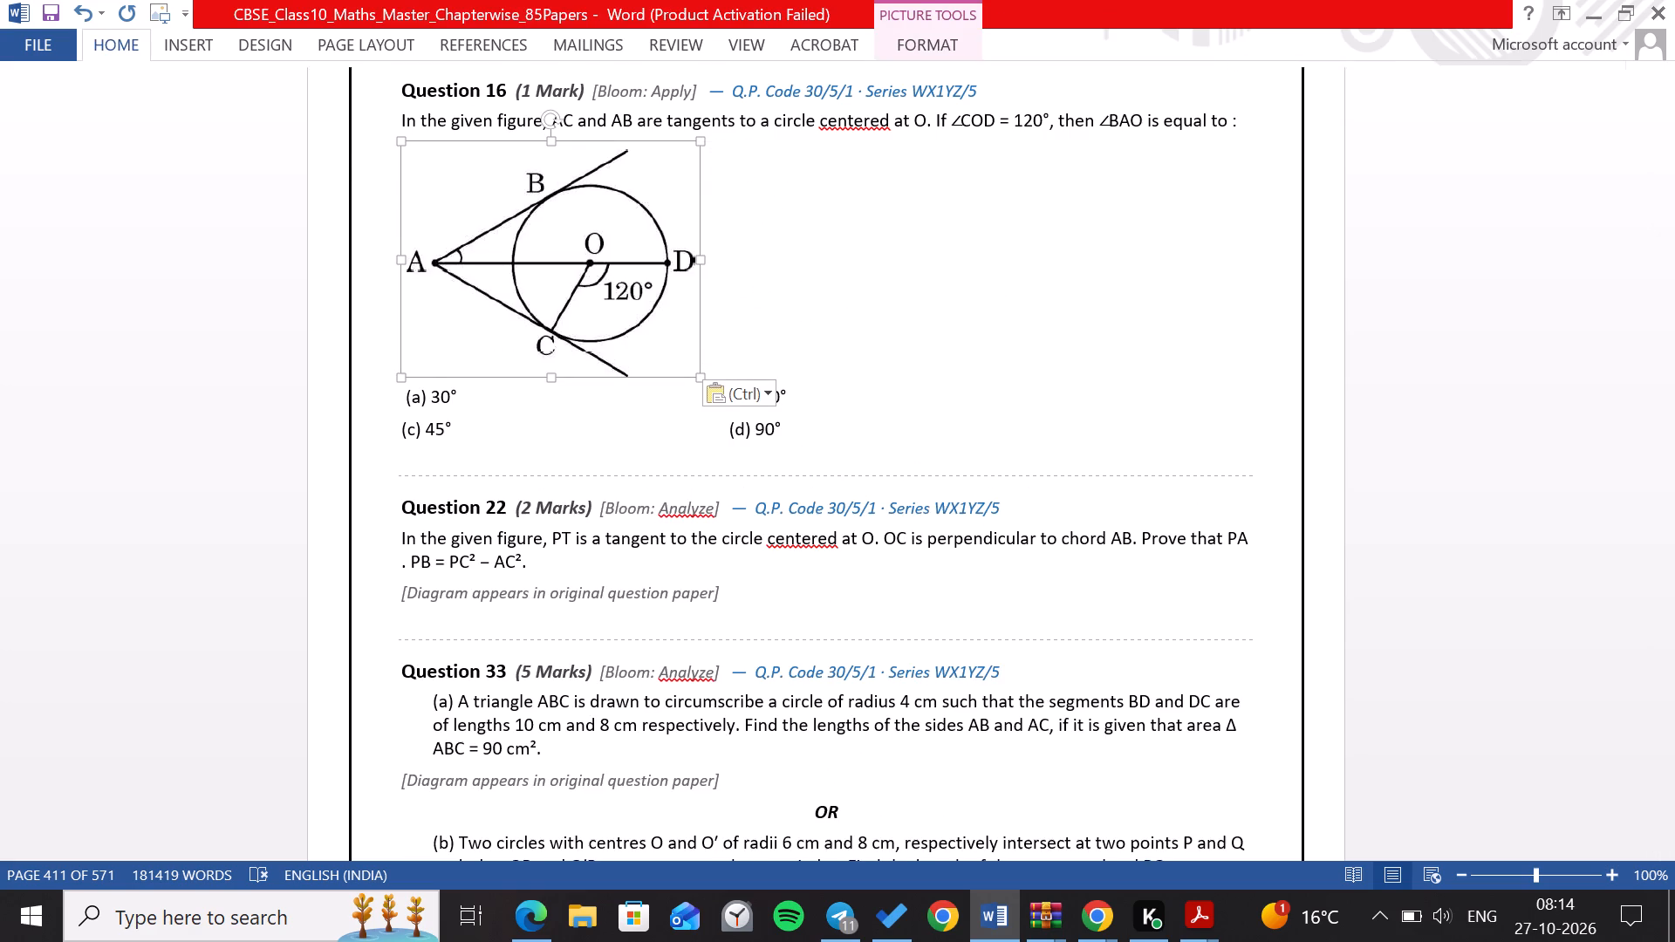
left_click(544, 131)
scroll(782, 298, "down", 4)
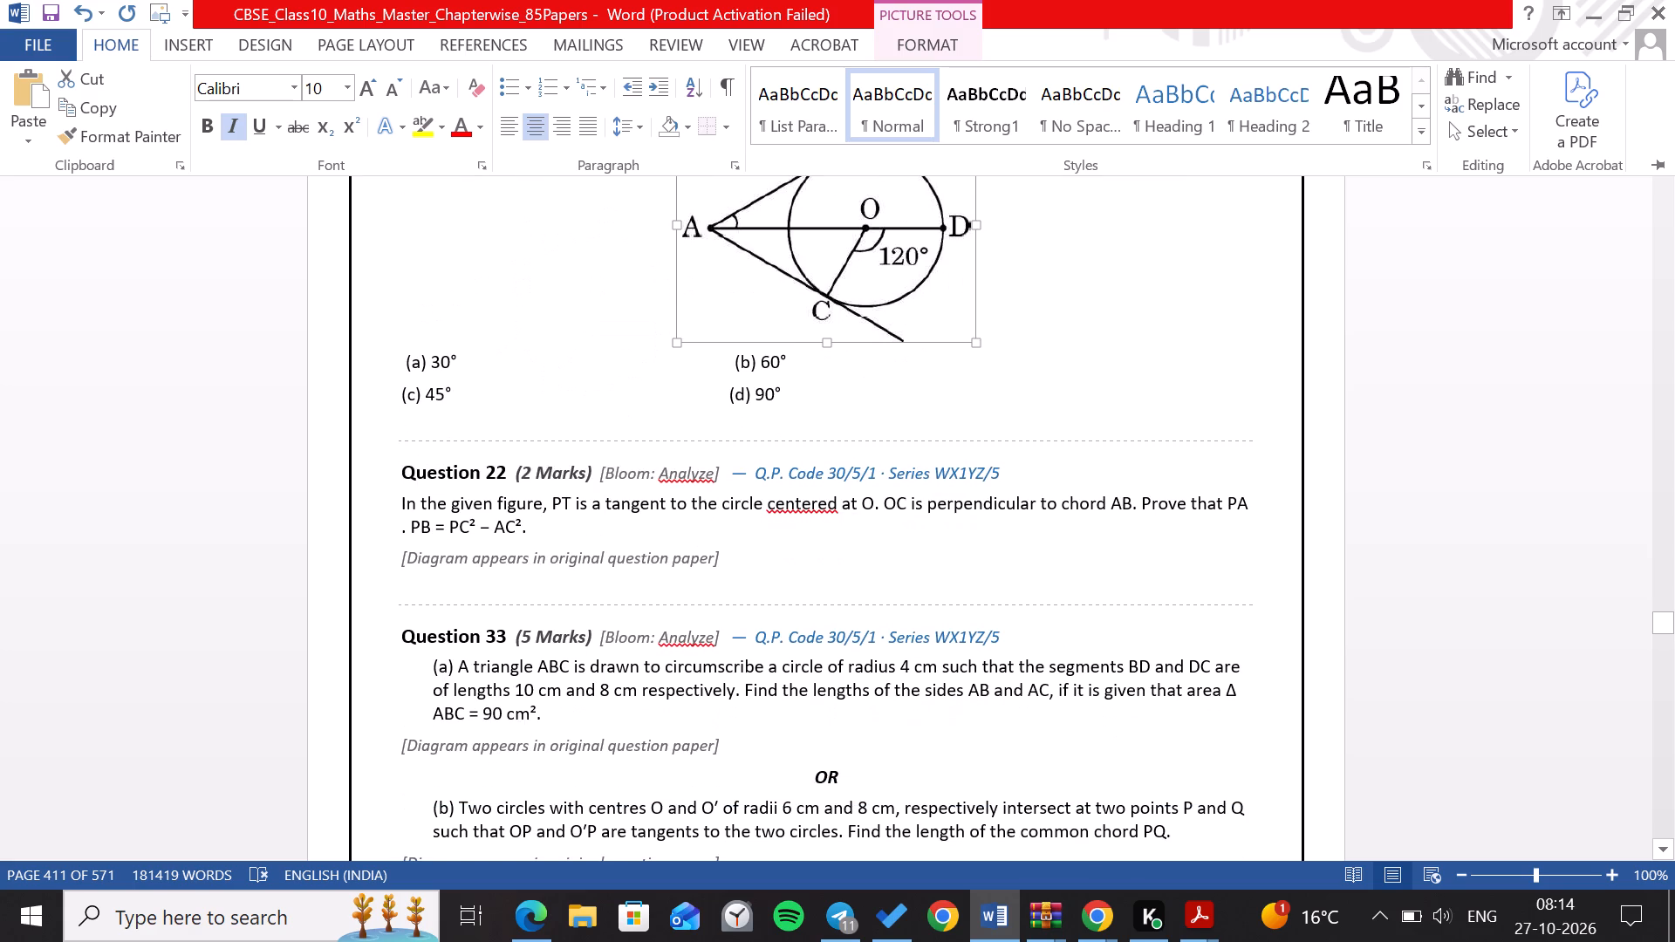
left_click(975, 337)
left_click(975, 345)
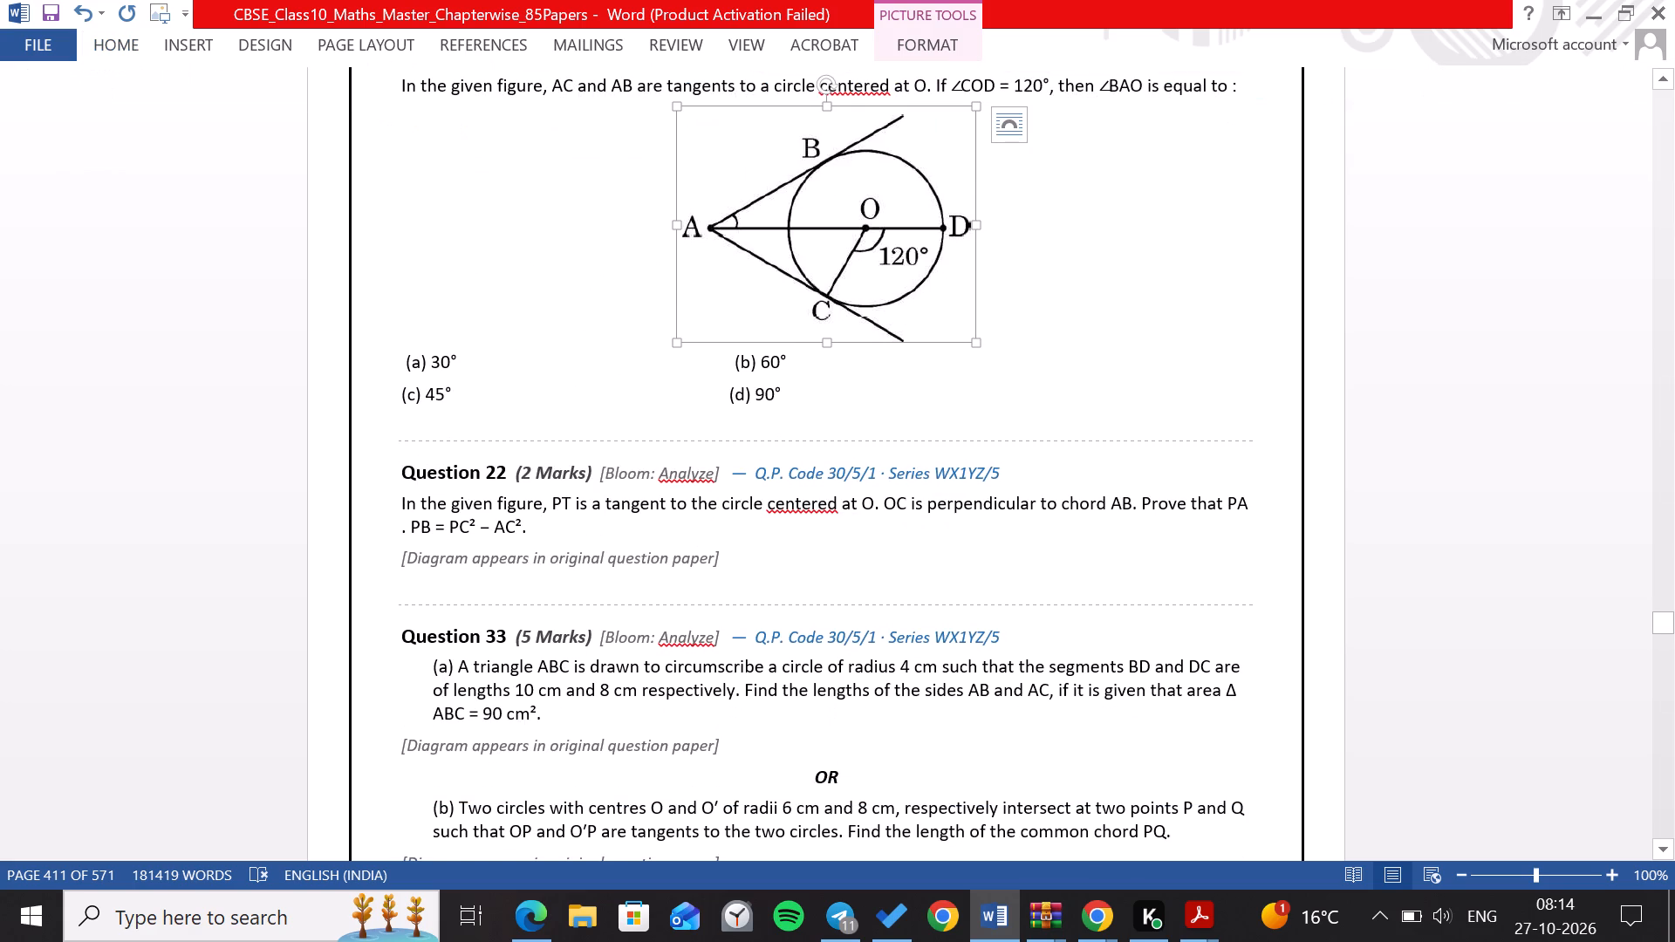
left_click(975, 345)
left_click_drag(975, 342, 936, 296)
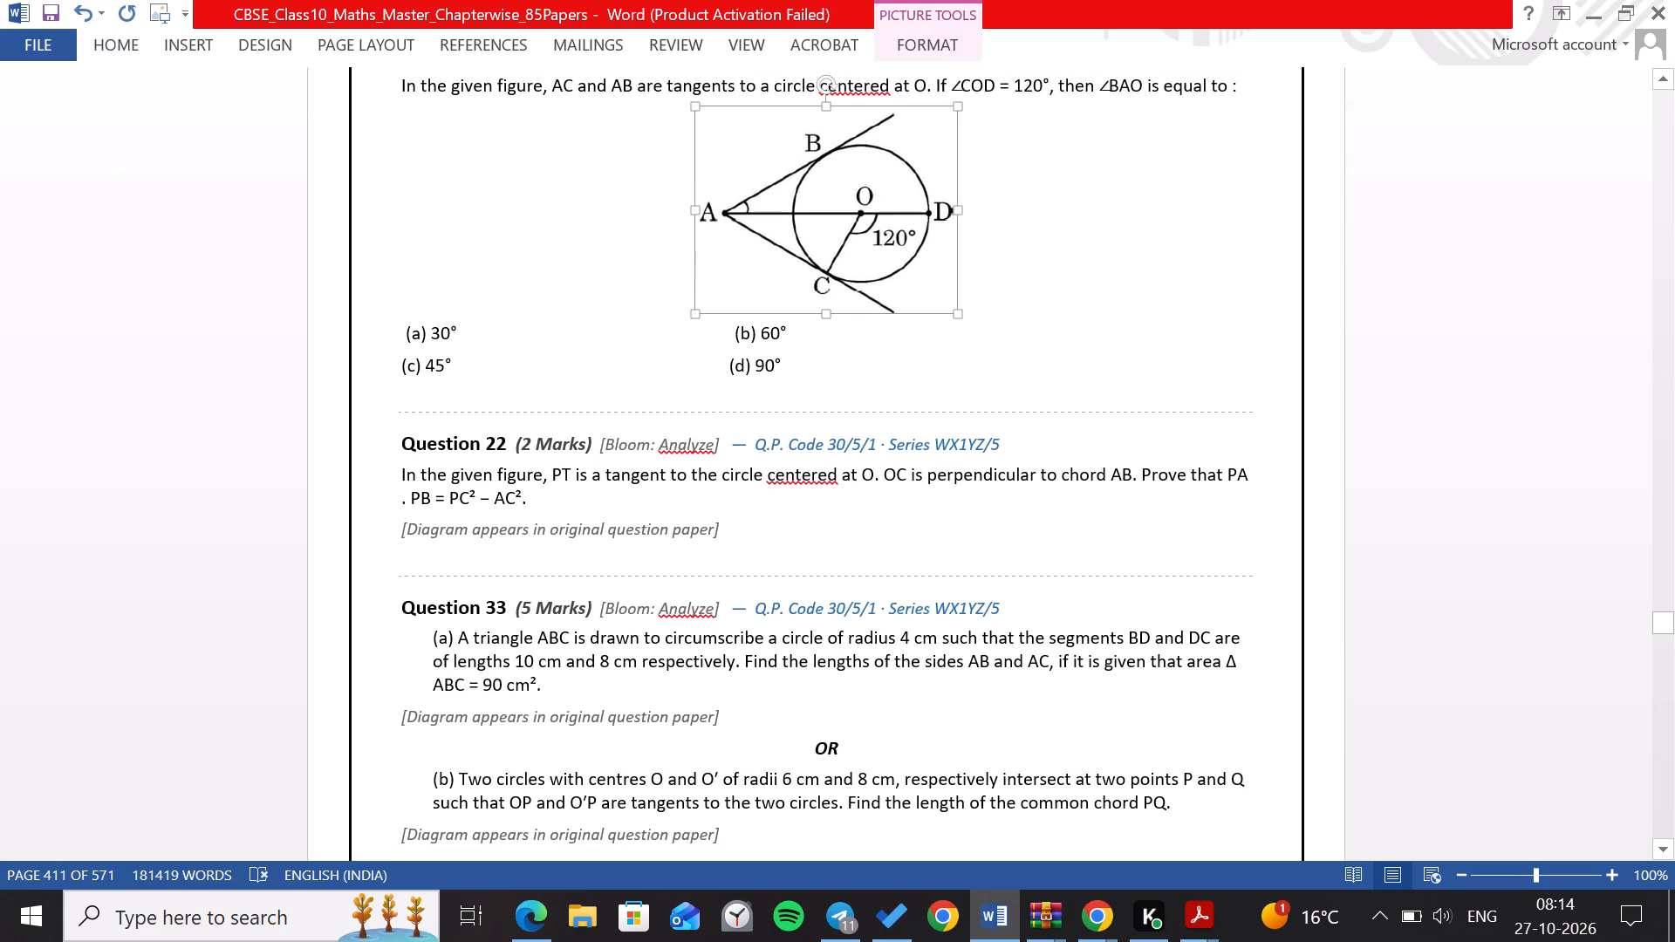
left_click_drag(936, 296, 927, 276)
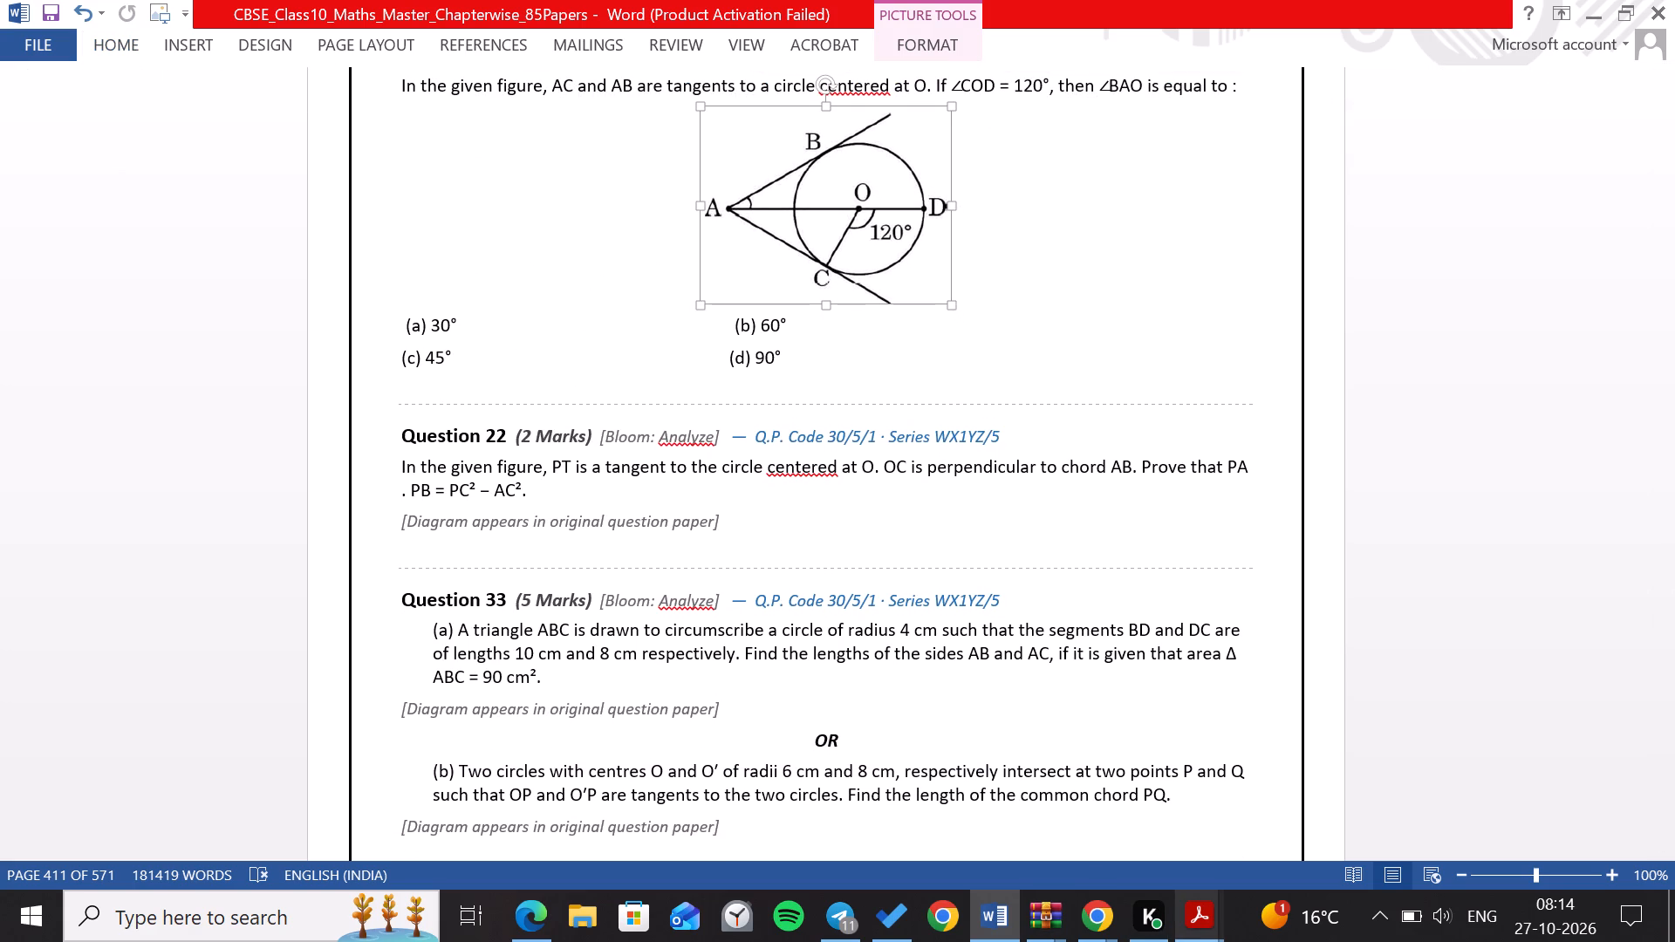
Switch to the 30_5_1 Maths PDF, find Question 22 in Hindi, and capture its figure of tangent PT and chord AB.
left_click(1502, 831)
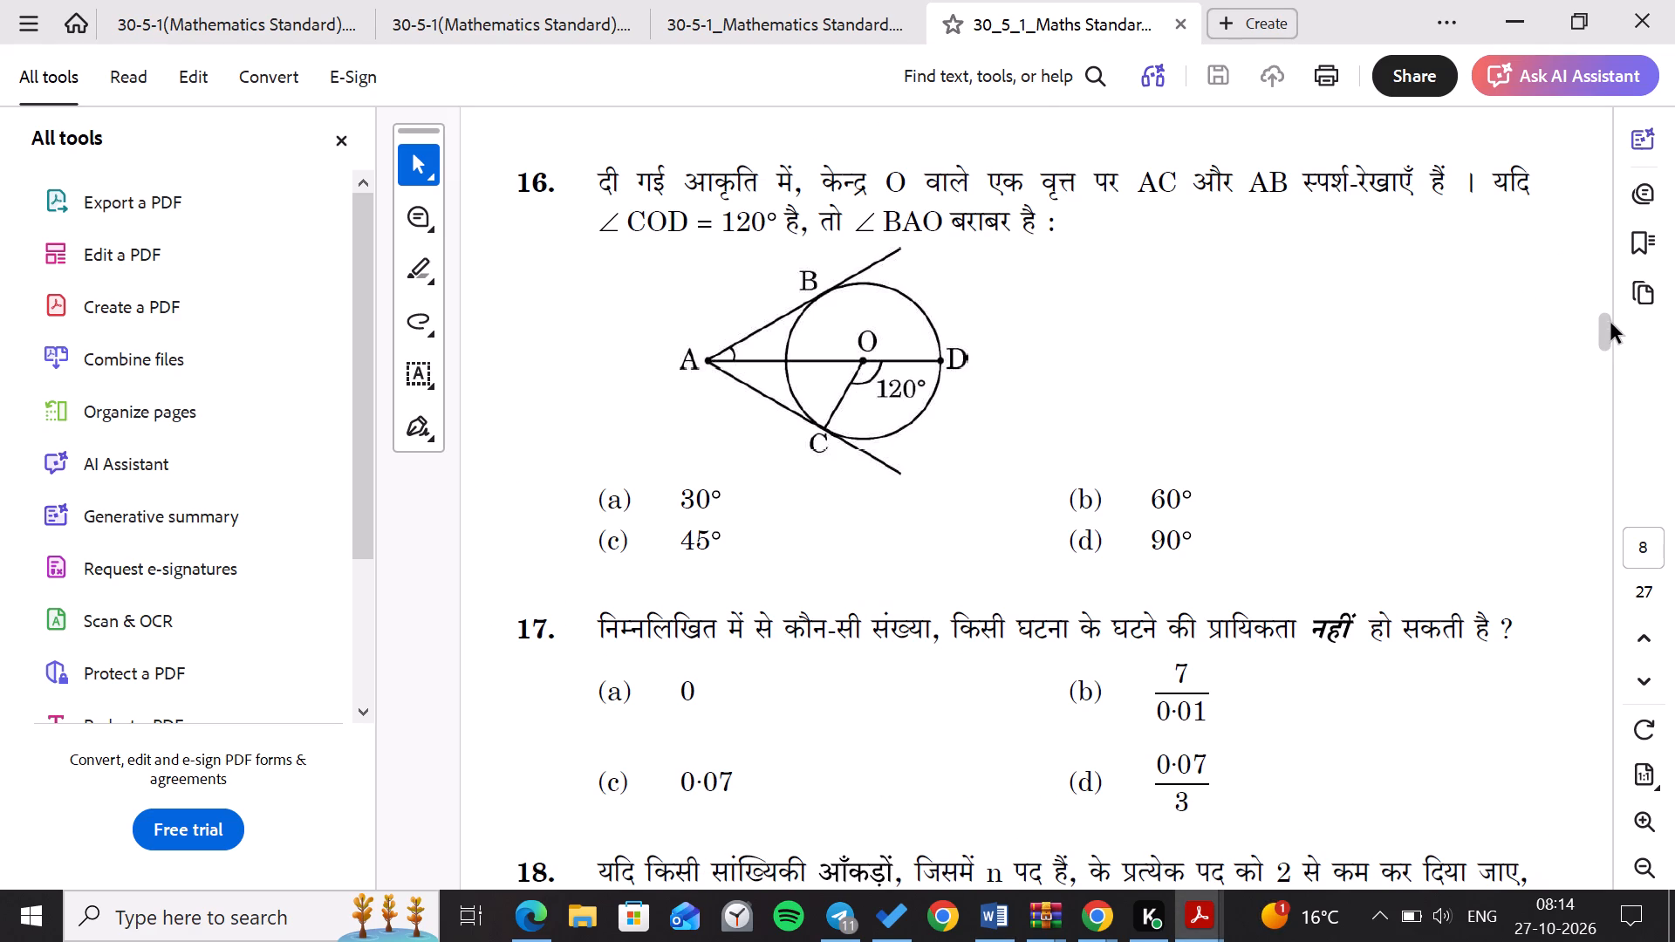
left_click_drag(1611, 324, 1612, 481)
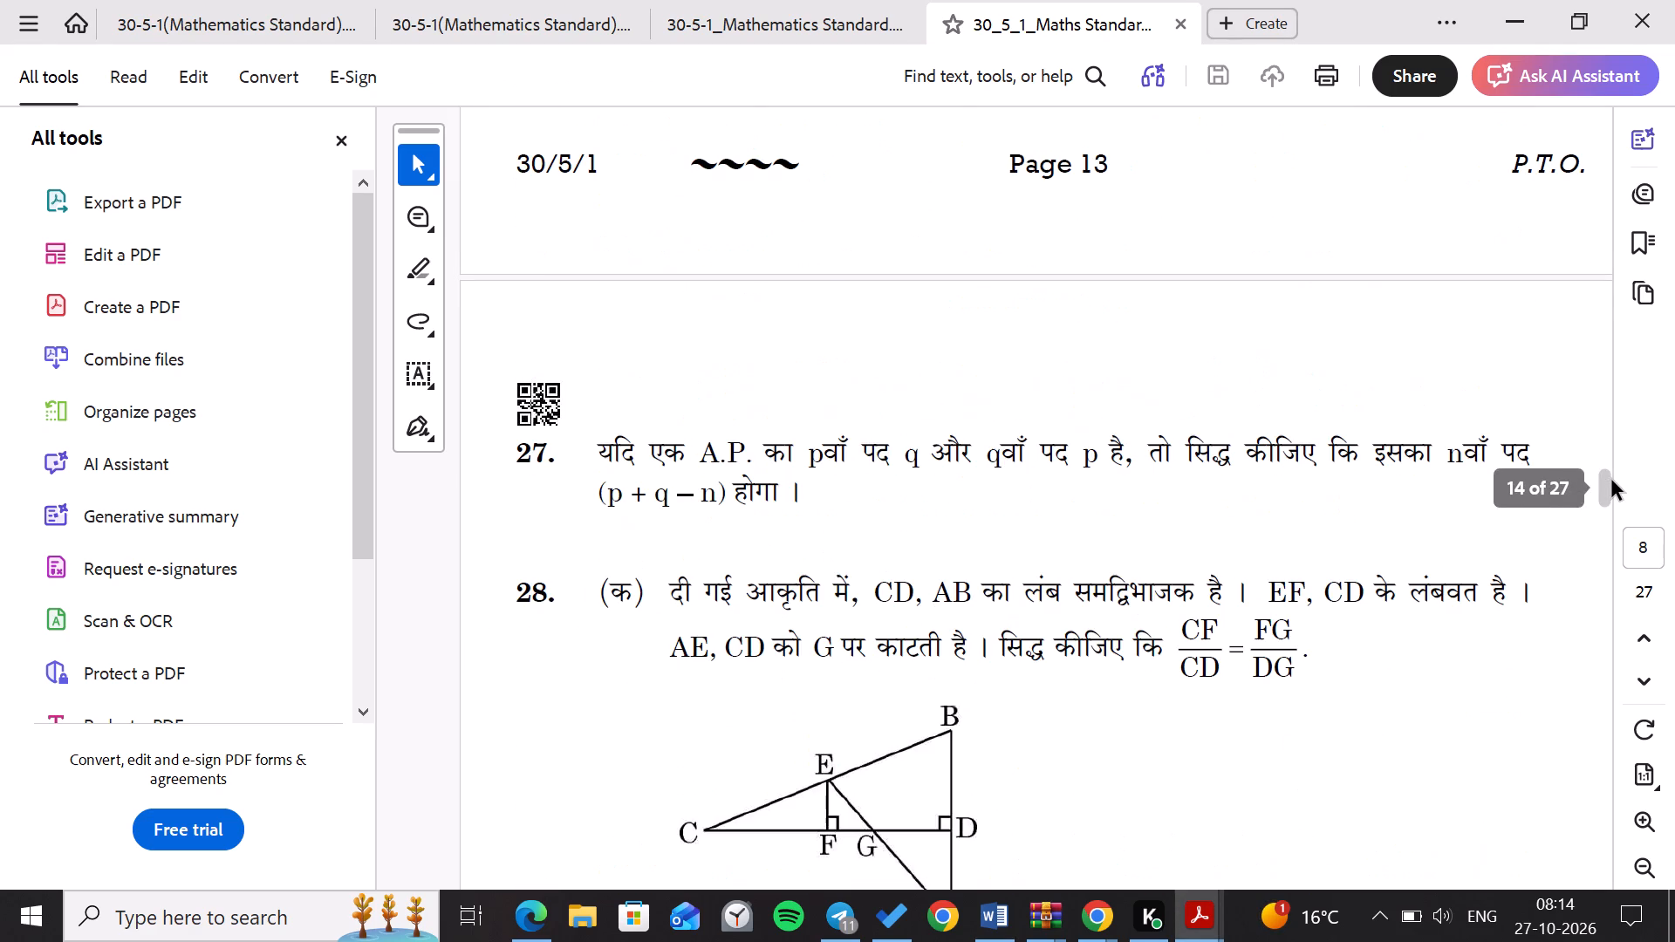
left_click_drag(1612, 481, 1602, 431)
scroll(1304, 427, "up", 7)
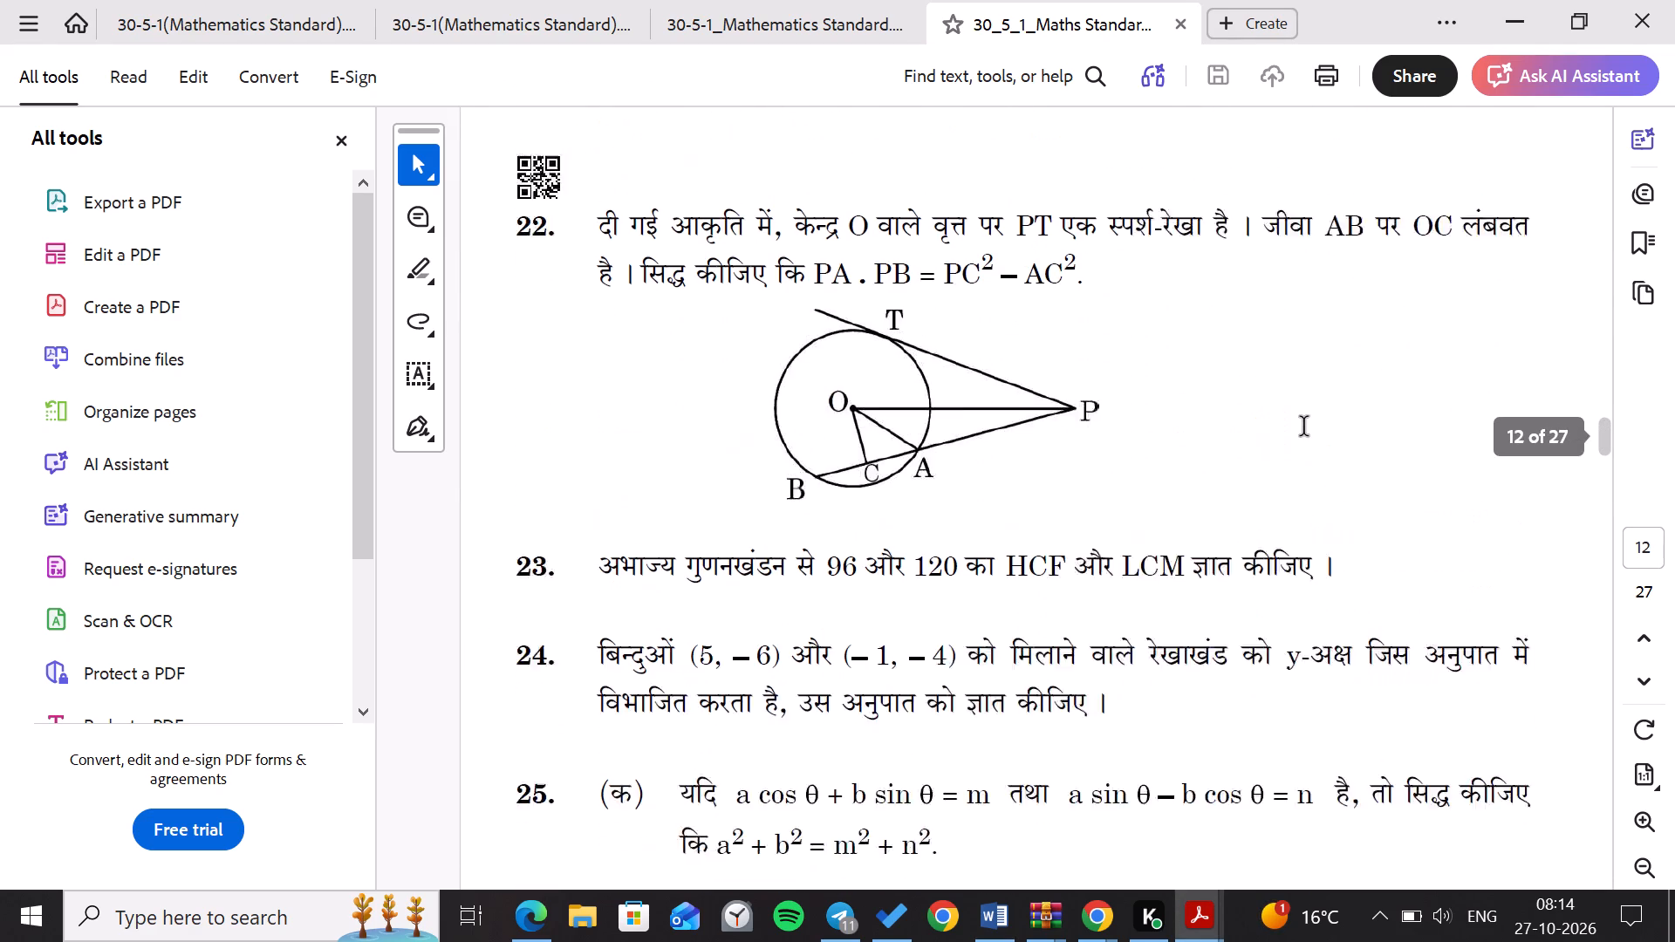
key("shift+super+s")
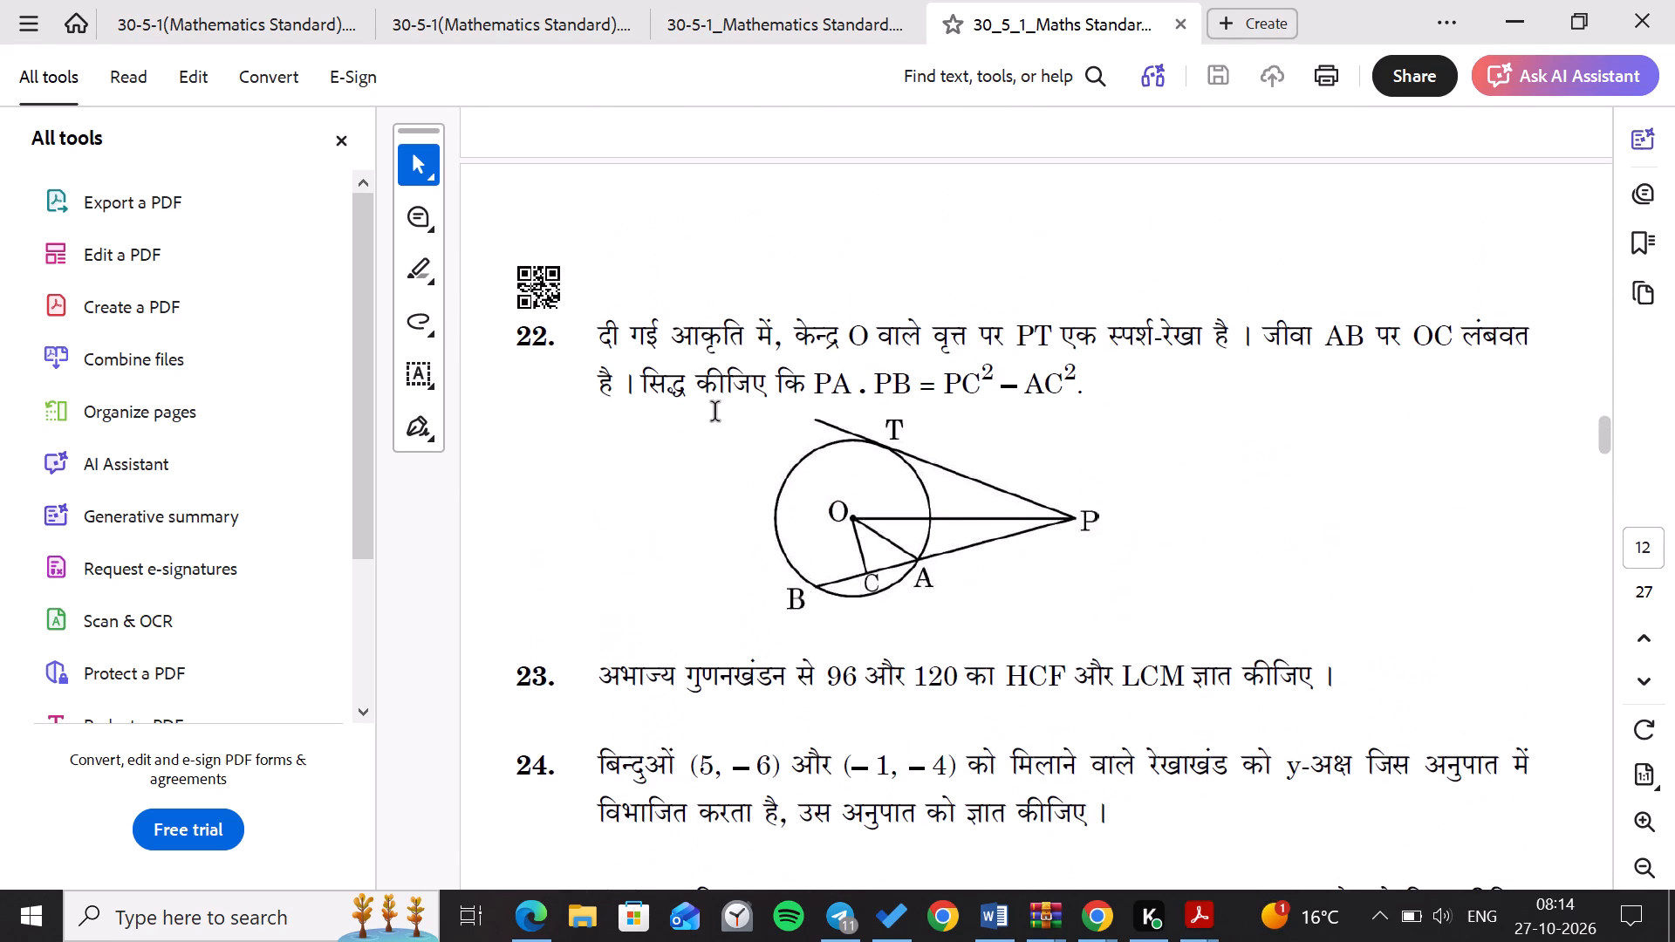
left_click_drag(758, 402, 921, 575)
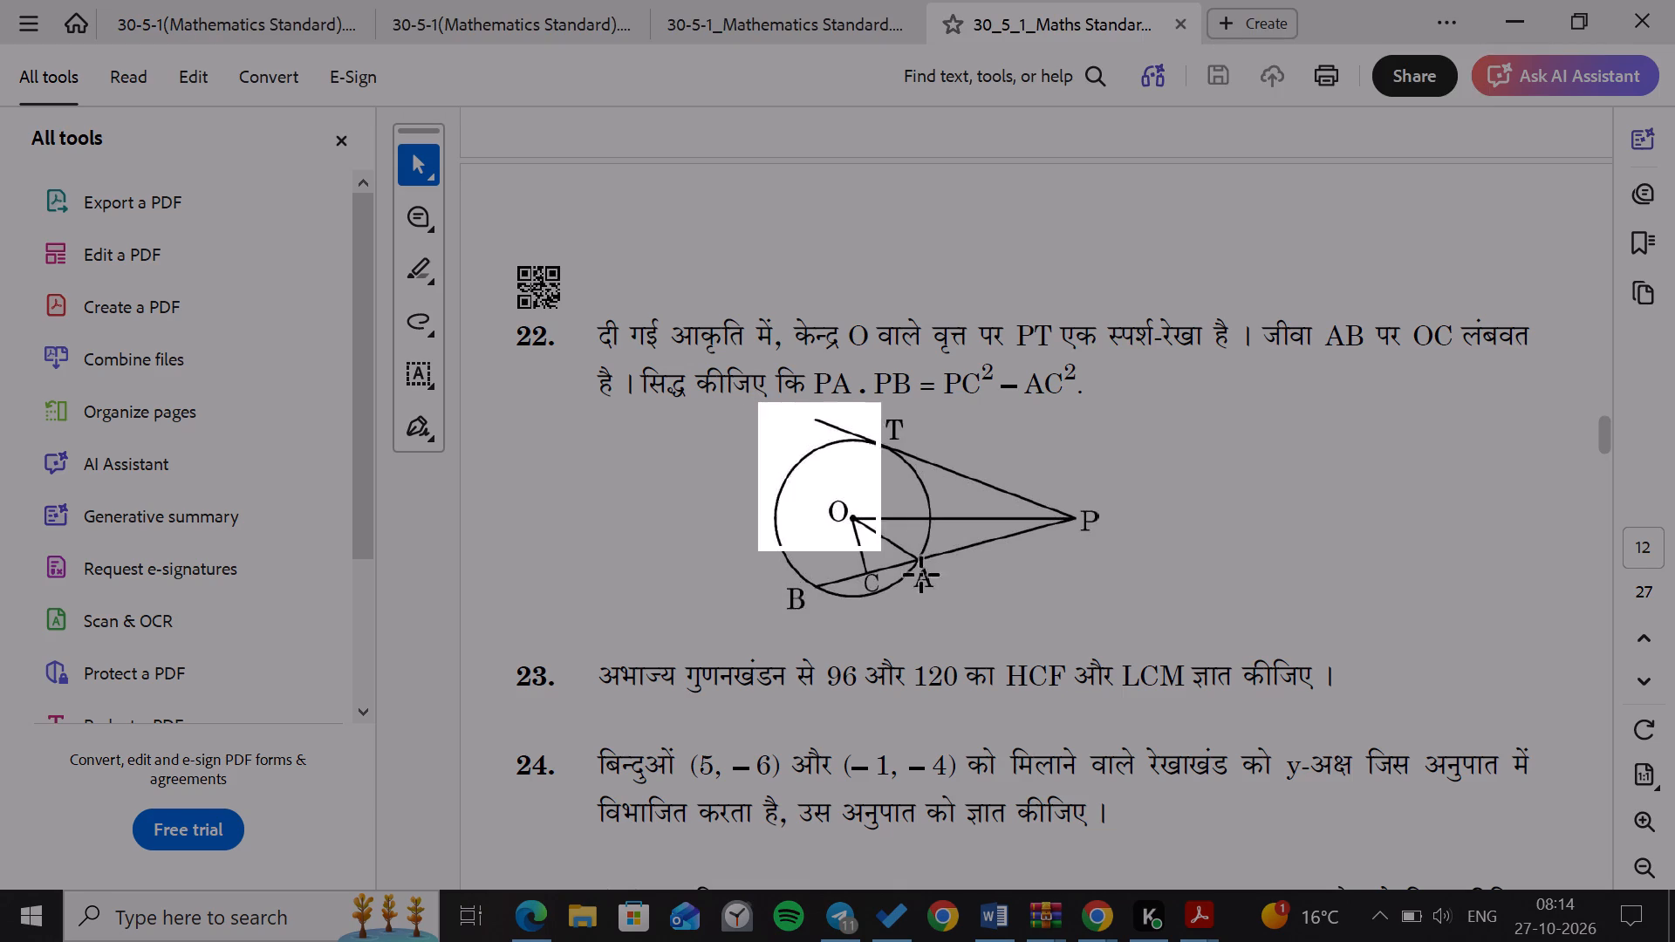
left_click_drag(921, 575, 1125, 625)
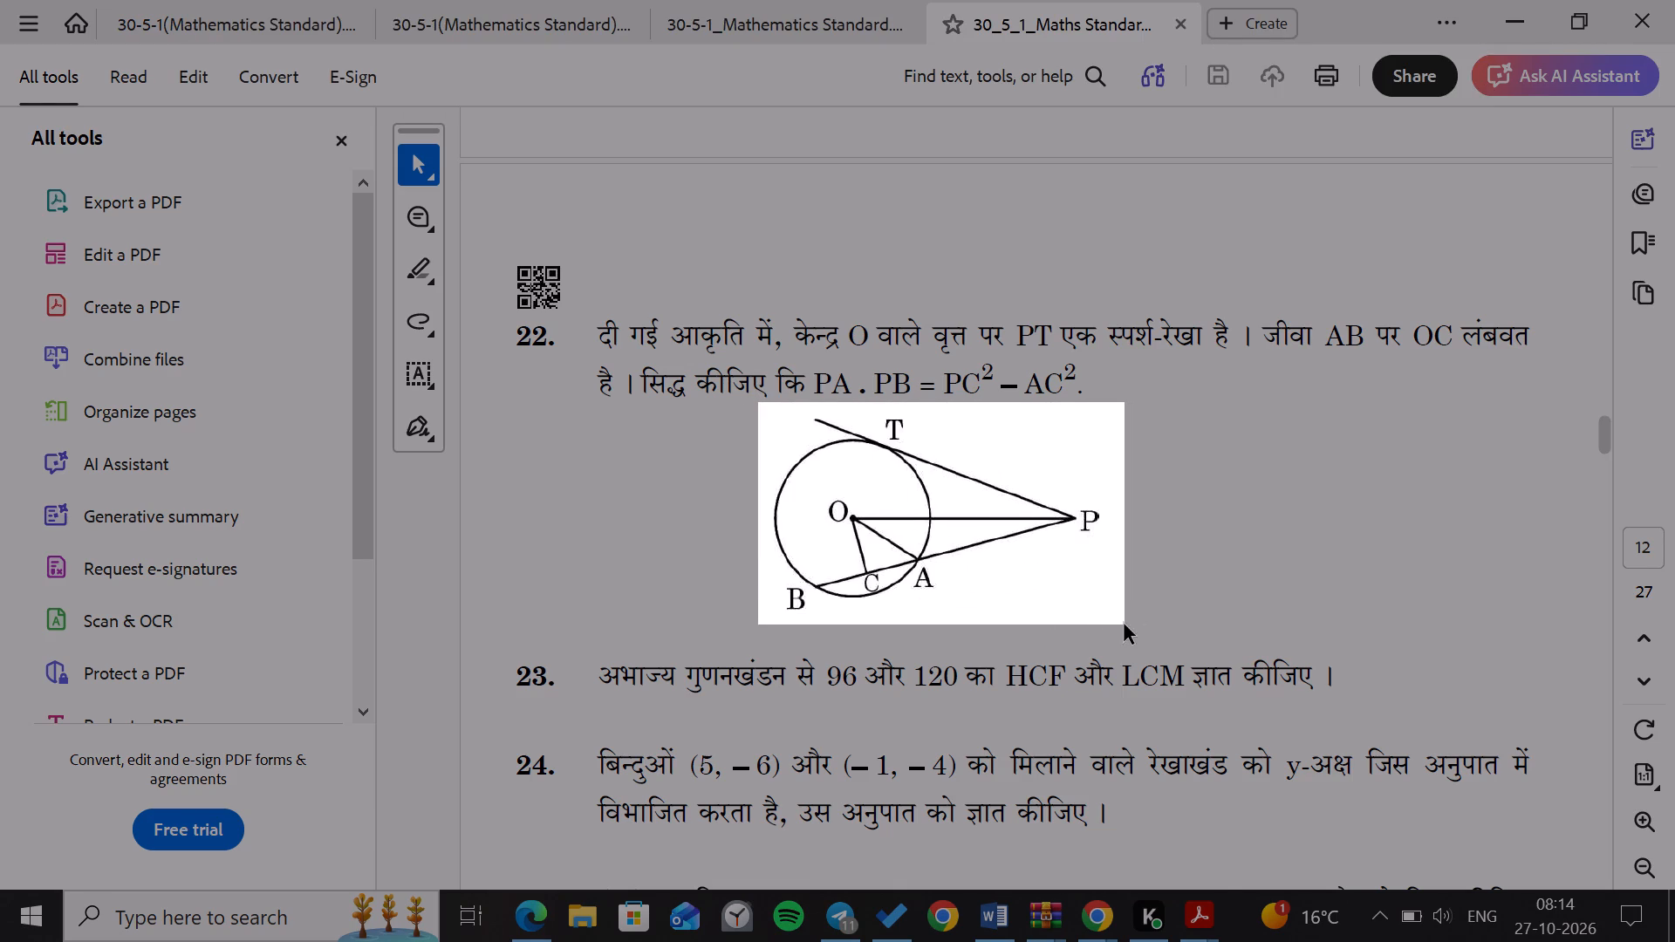
Return to the Word document and replace Question 22's diagram placeholder with the captured figure of tangent PT and chord AB, centred.
left_click(982, 941)
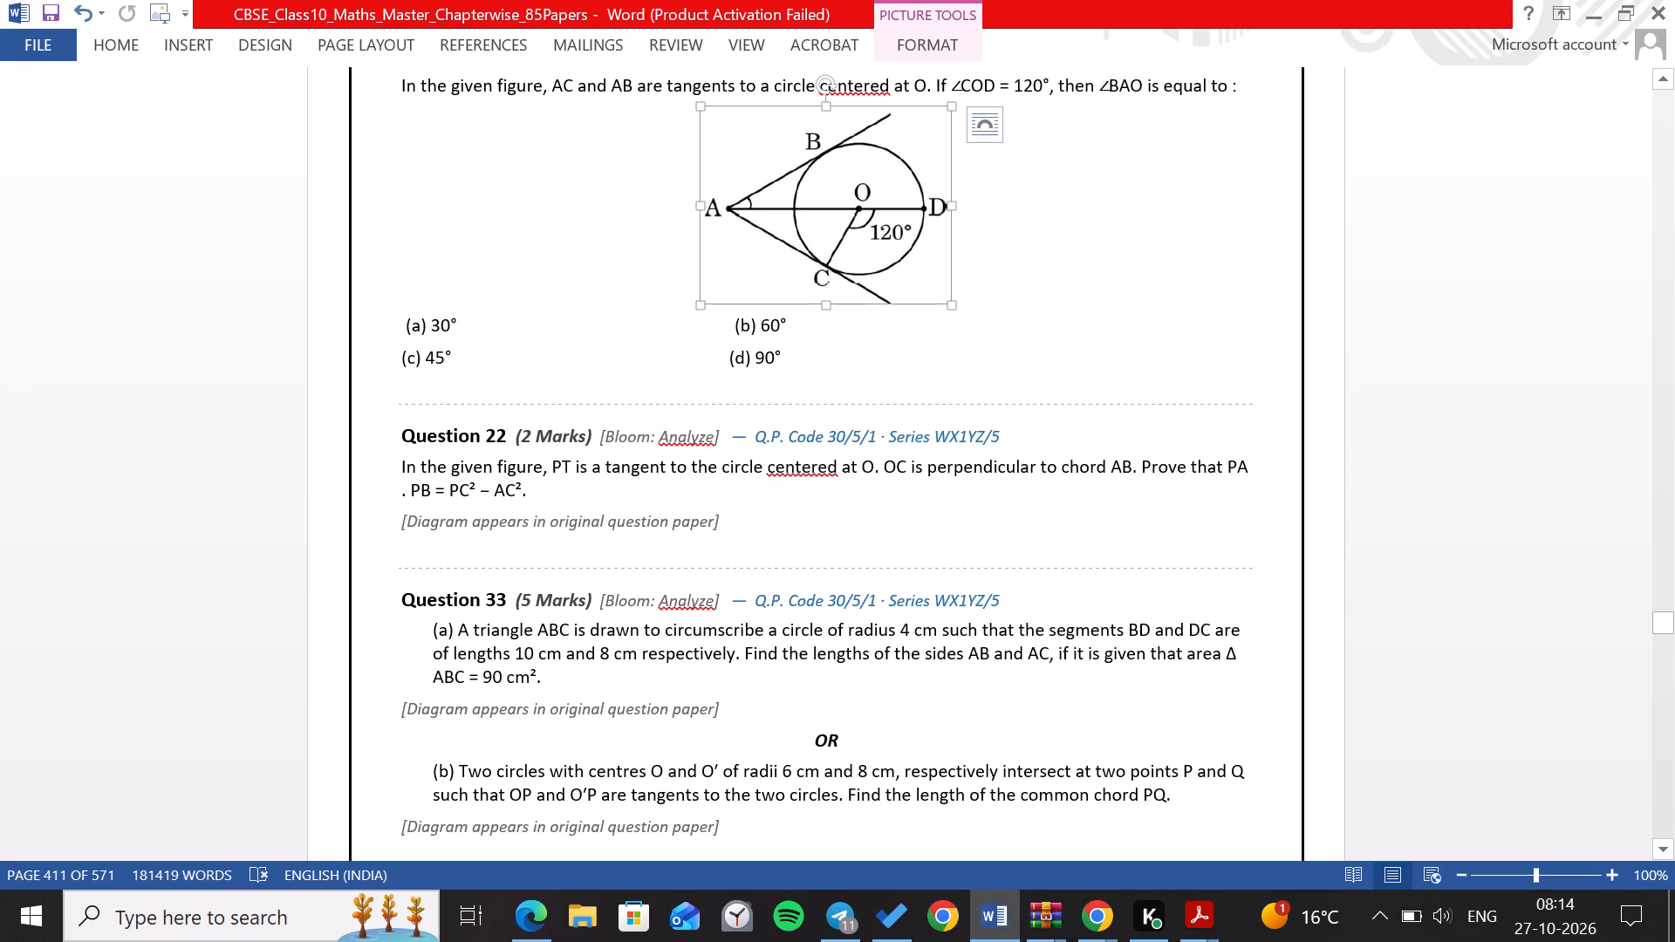
left_click_drag(398, 518, 725, 526)
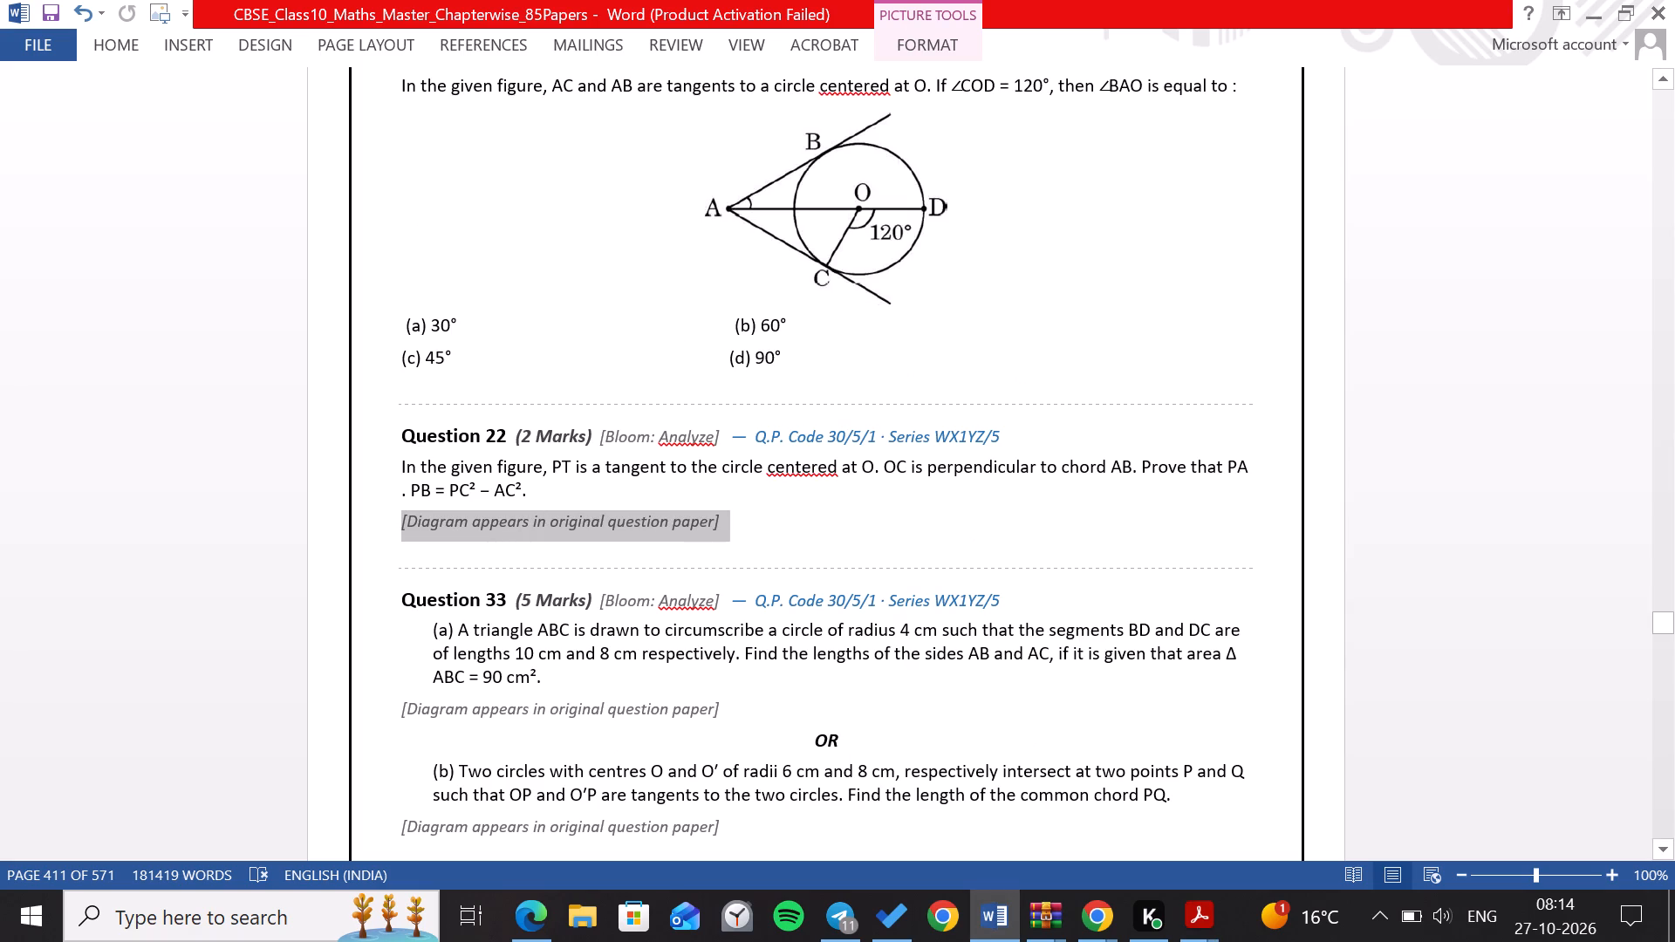
left_click_drag(725, 526, 723, 526)
key("BackSpace")
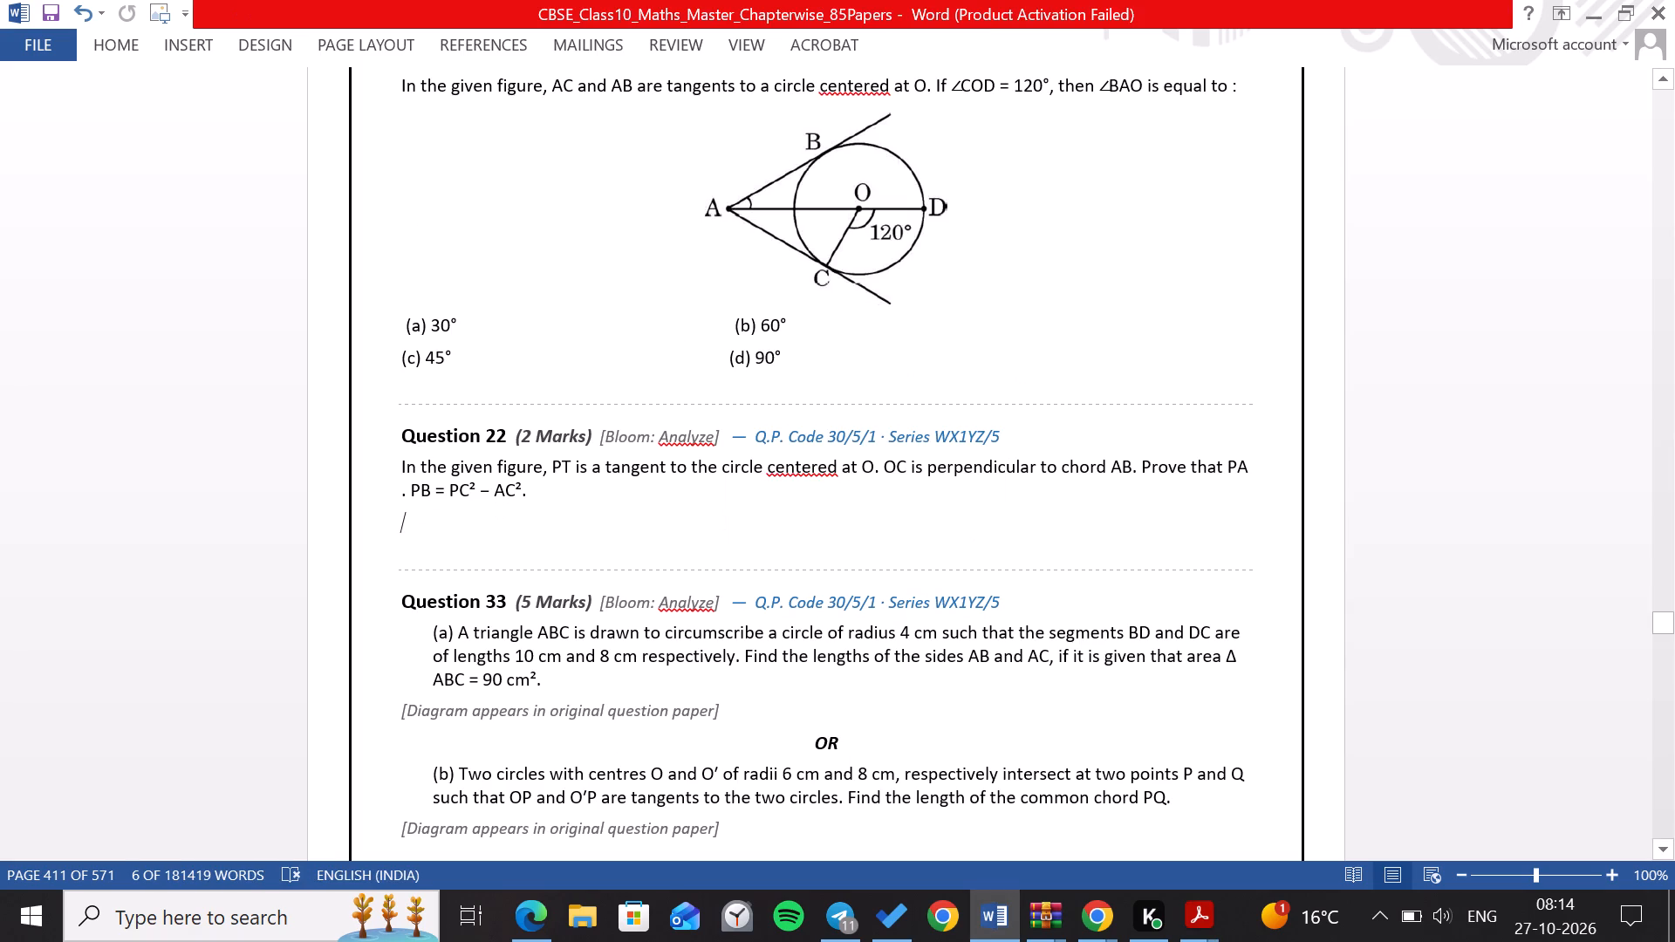
key("ctrl+v")
left_click(468, 608)
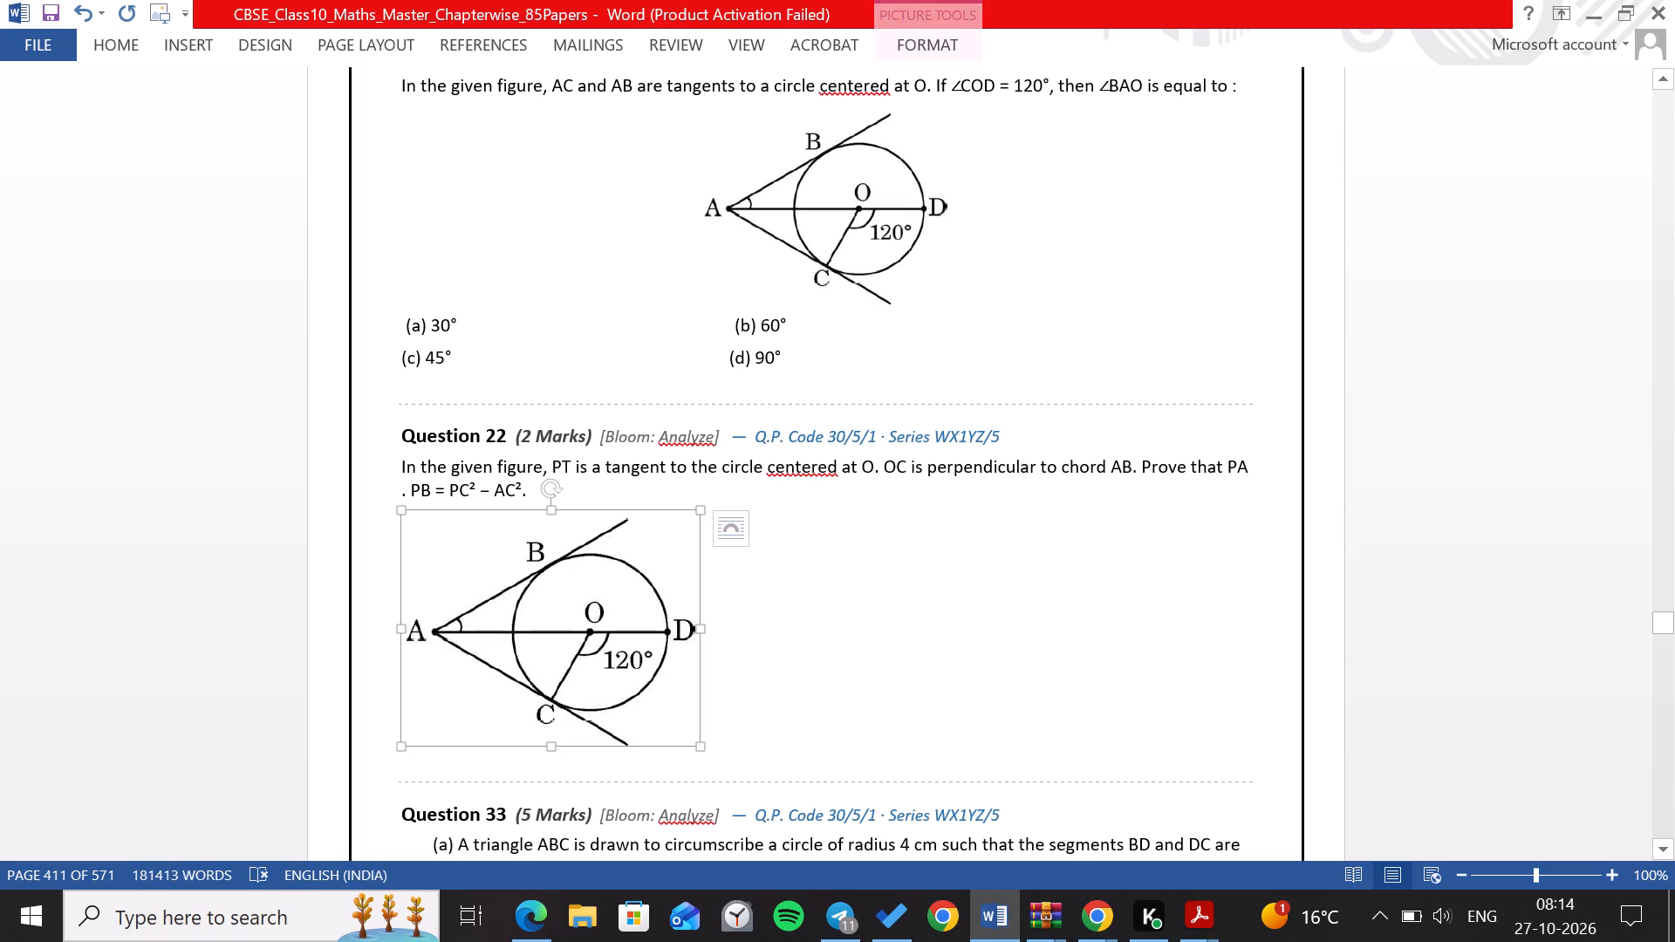
key("BackSpace")
key("ctrl+v")
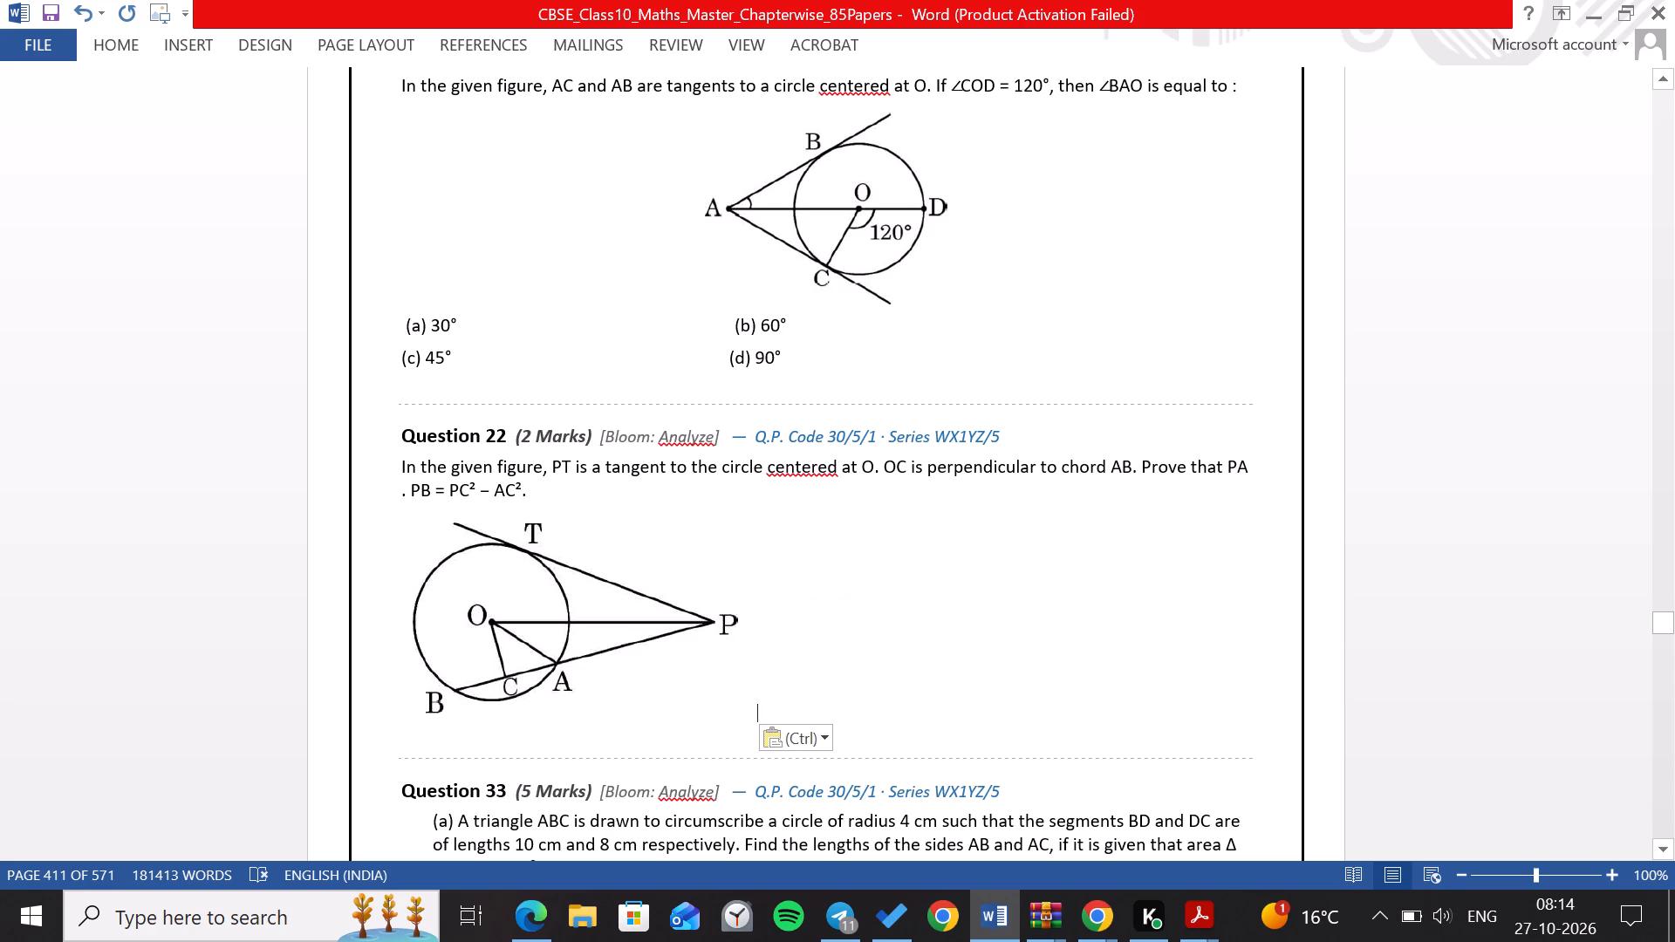
left_click(515, 621)
left_click(97, 41)
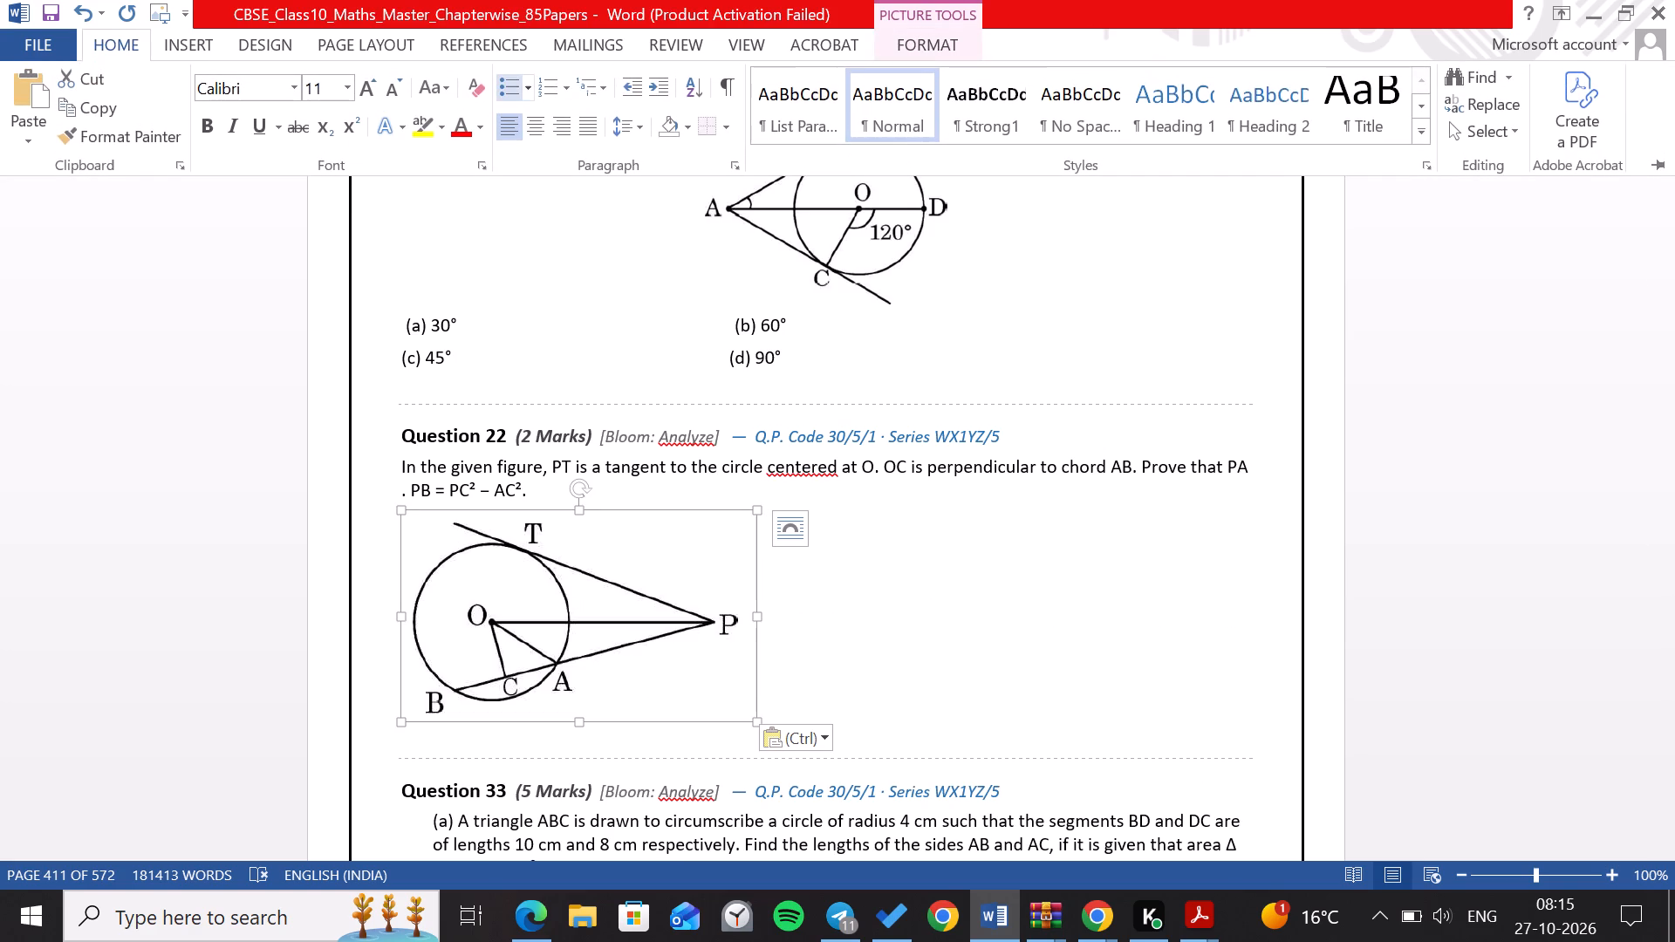
left_click(535, 125)
For Question 33 of Series WX1YZ/5, switch to the 30_5_1 Maths PDF and capture part (a)'s figure of triangle ABC around the circle.
scroll(640, 358, "down", 20)
scroll(640, 358, "down", 2)
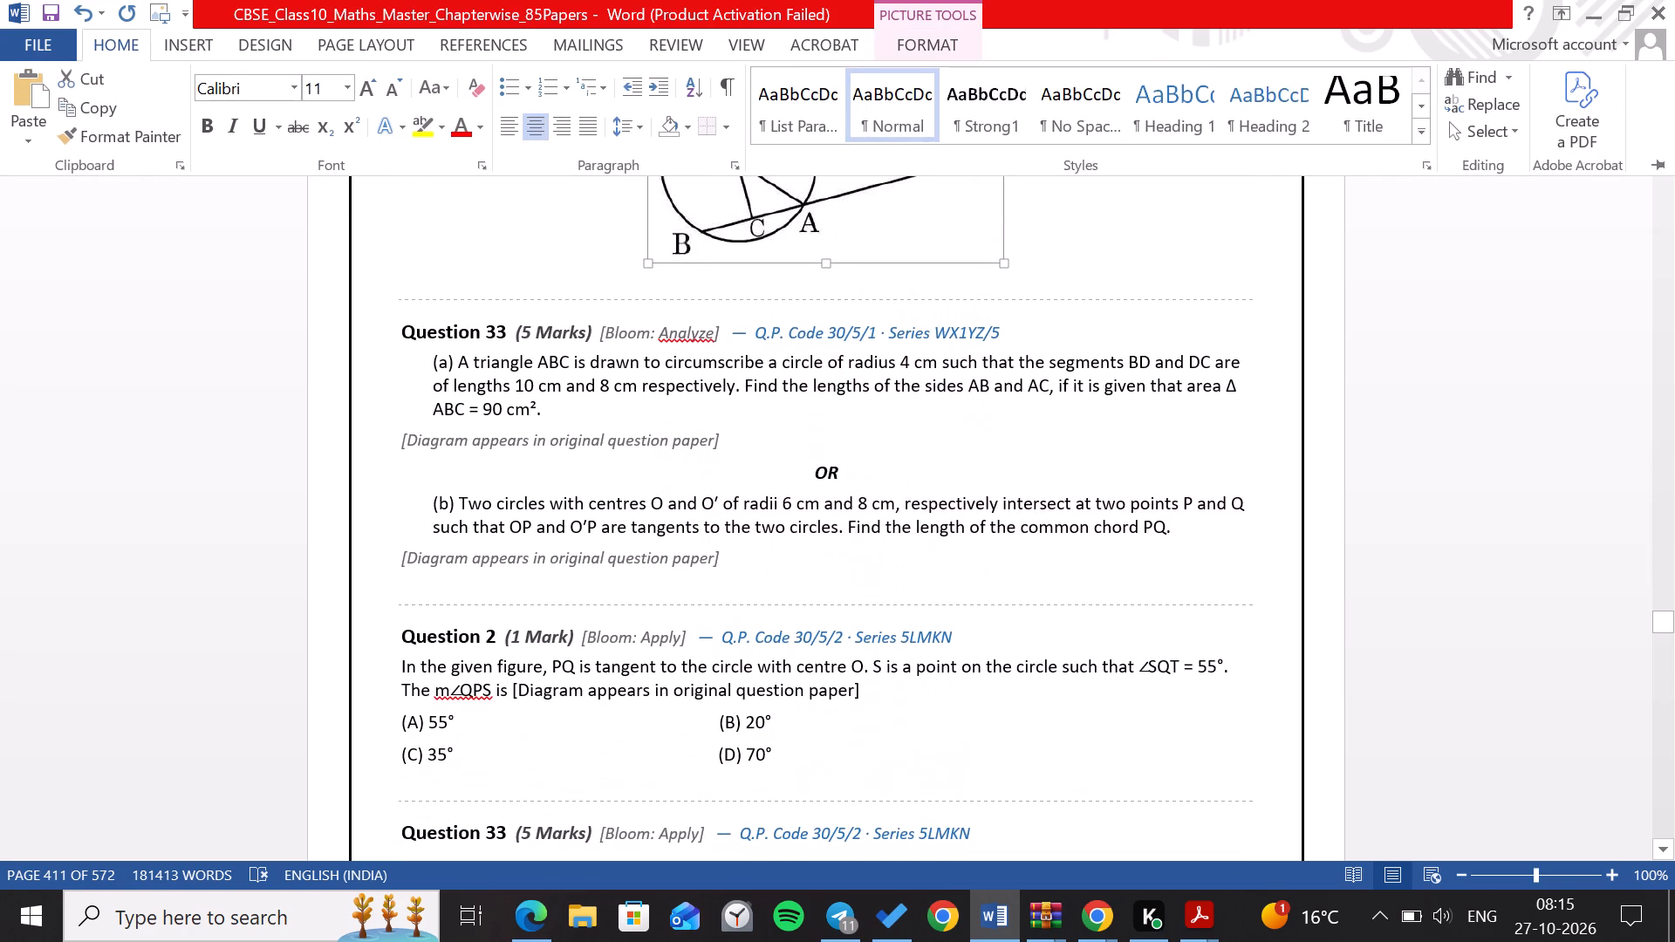
scroll(572, 357, "down", 6)
scroll(598, 384, "up", 5)
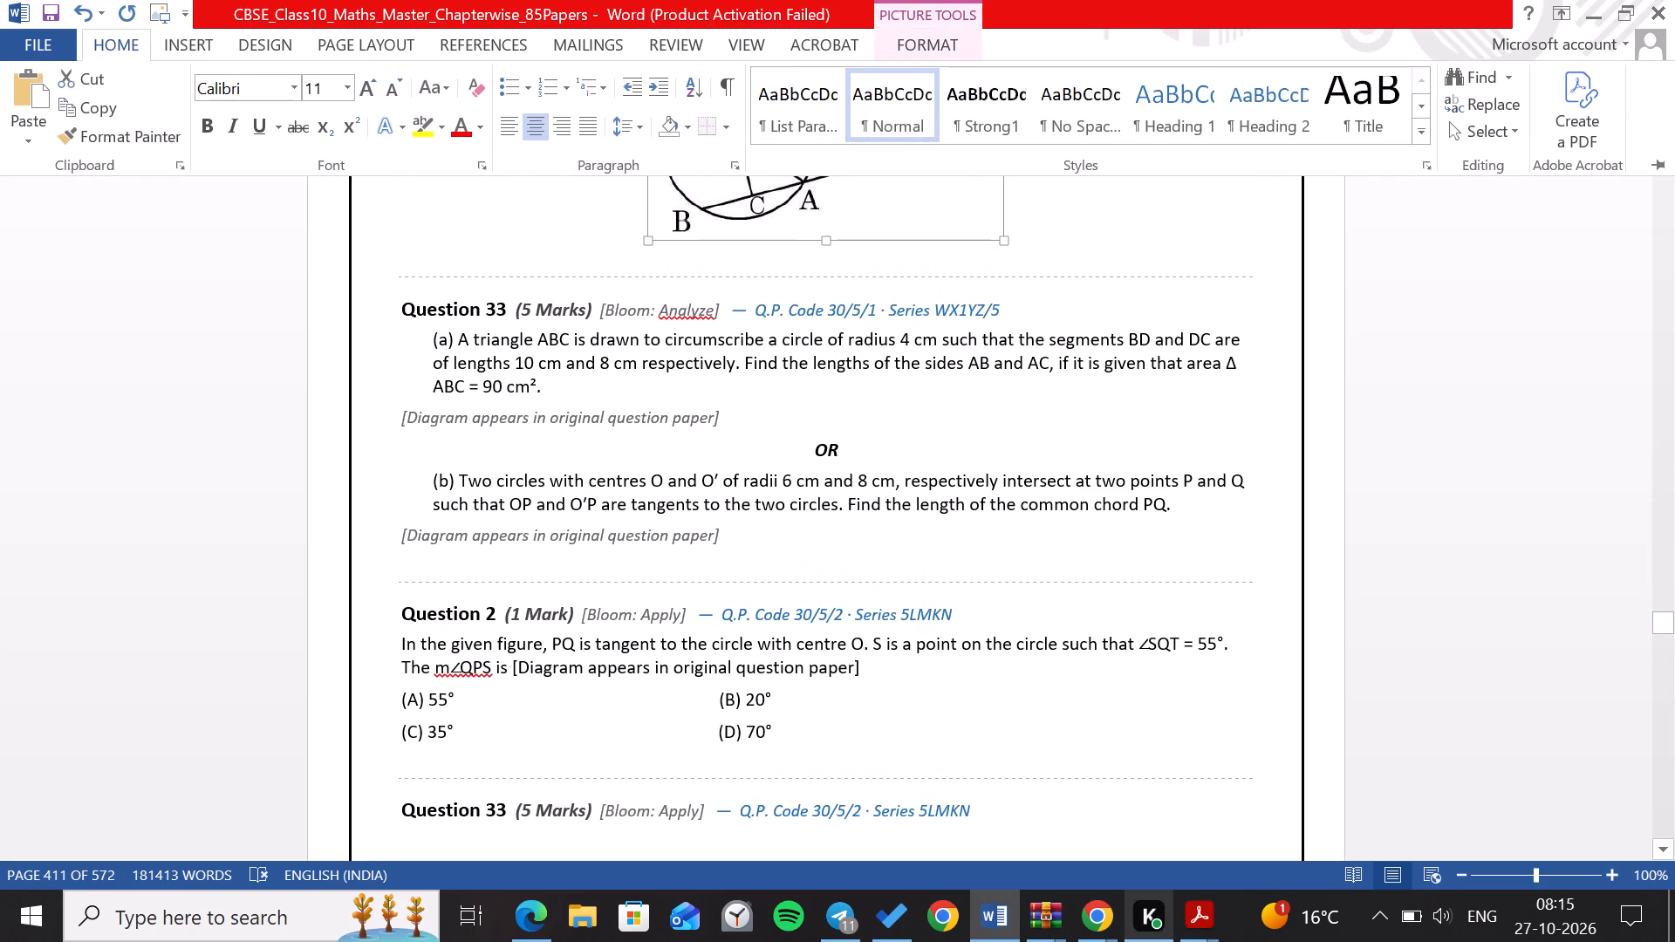
left_click(1484, 836)
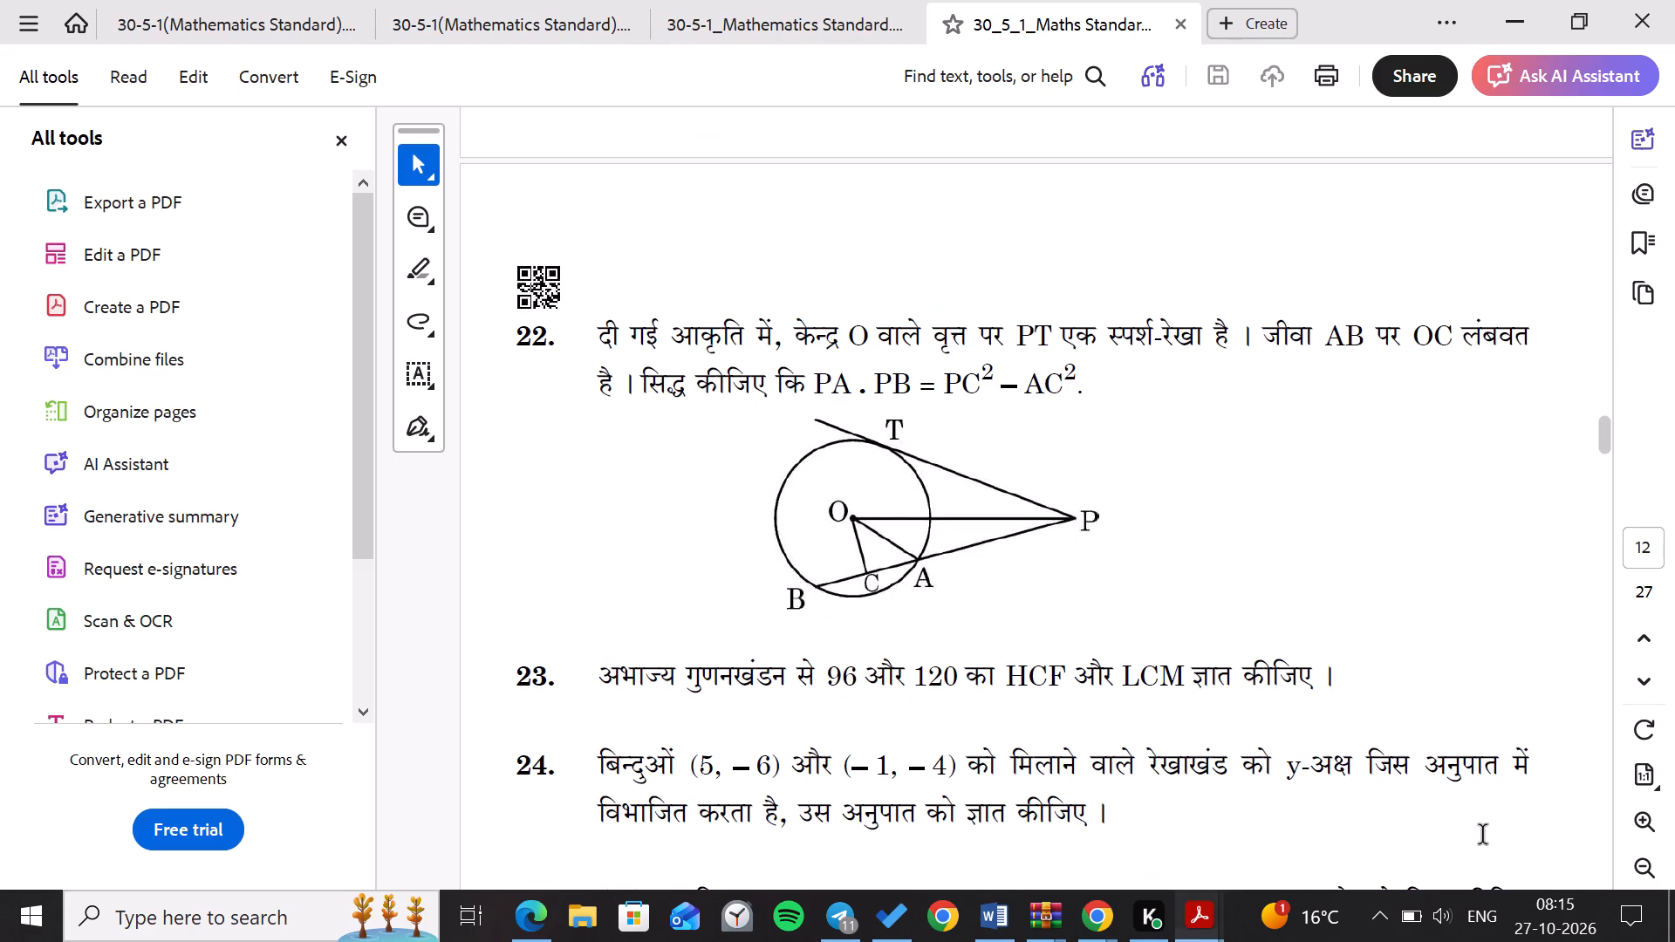
left_click_drag(1606, 432, 1618, 544)
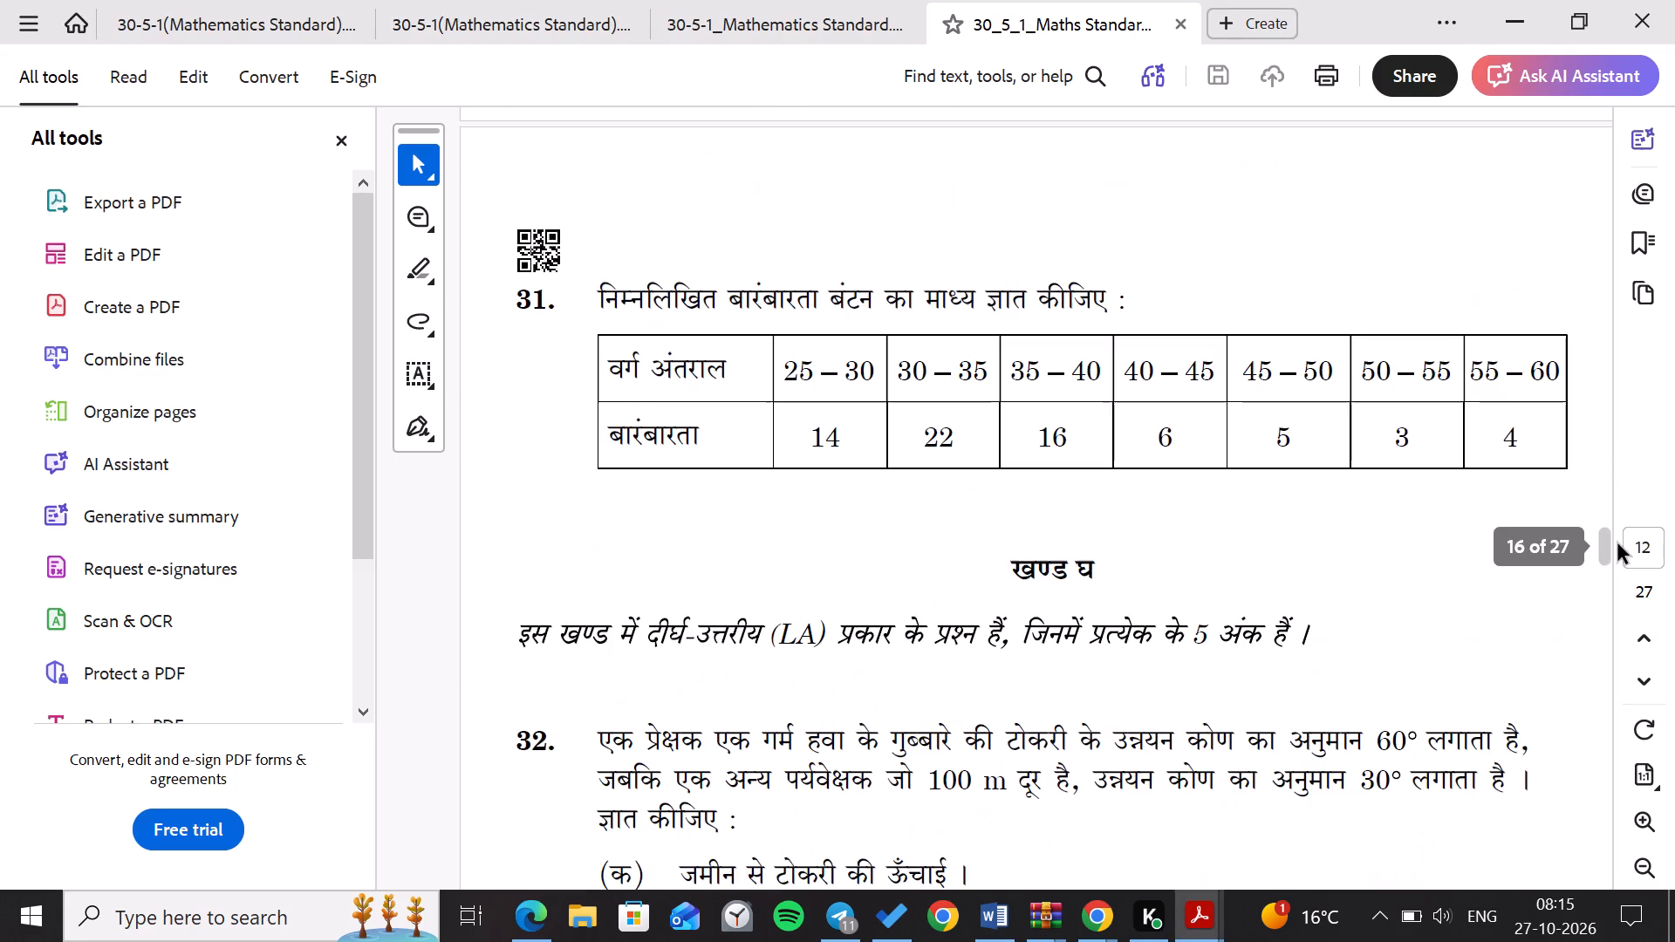
left_click_drag(1618, 544, 1621, 594)
scroll(996, 584, "down", 1)
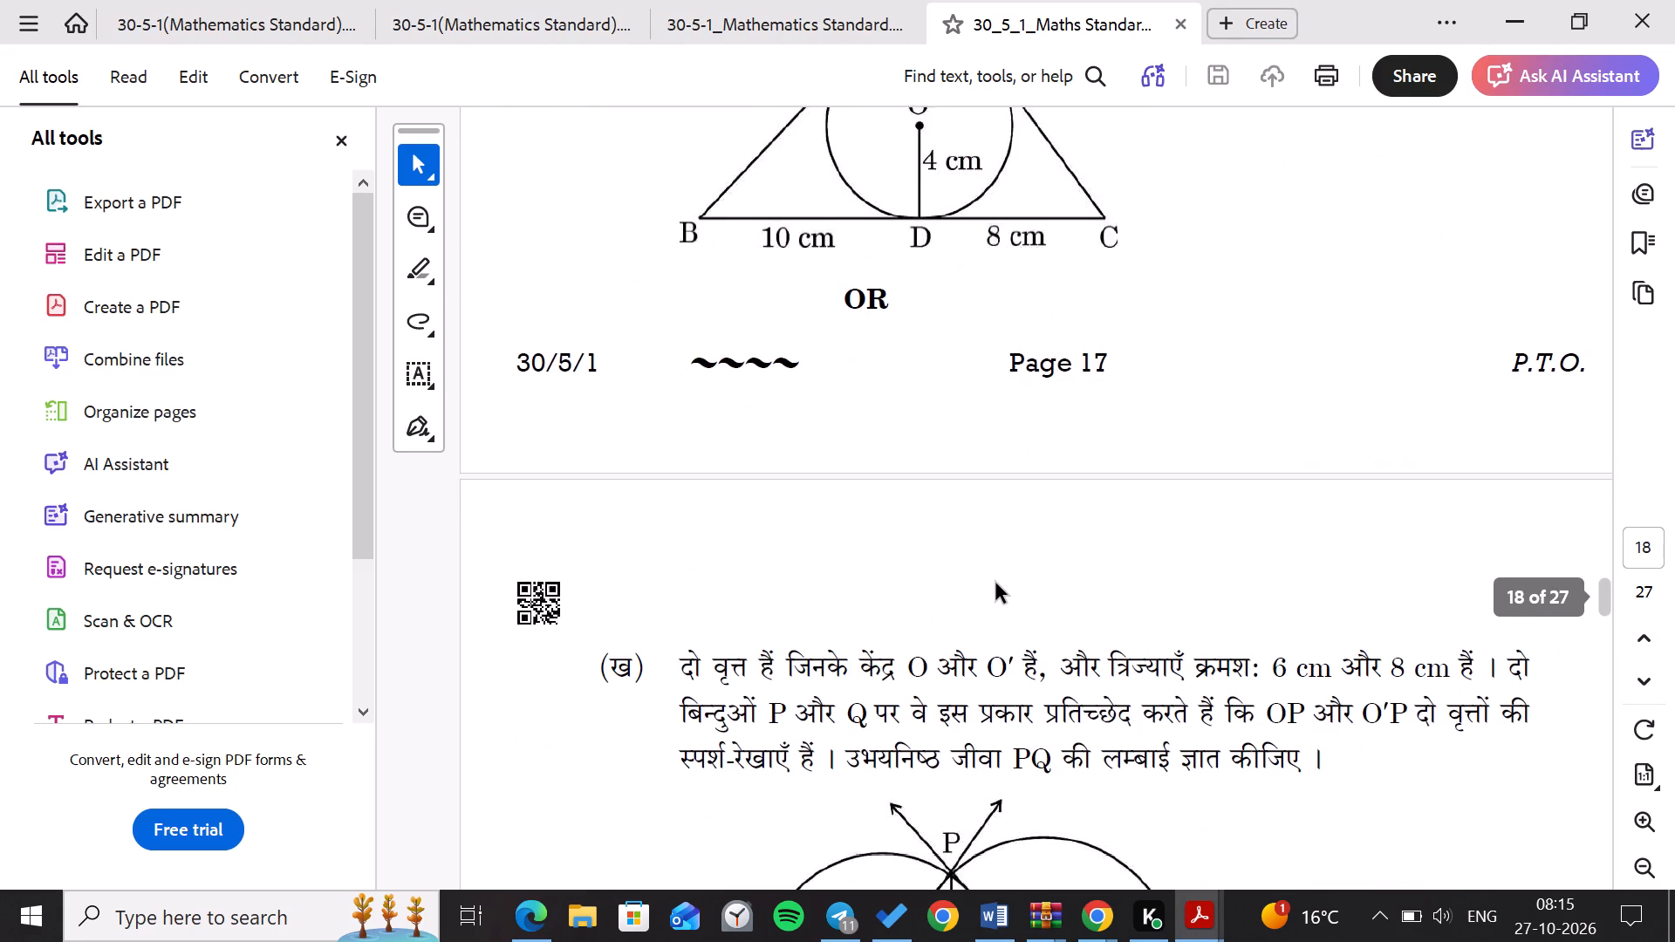
scroll(994, 584, "up", 13)
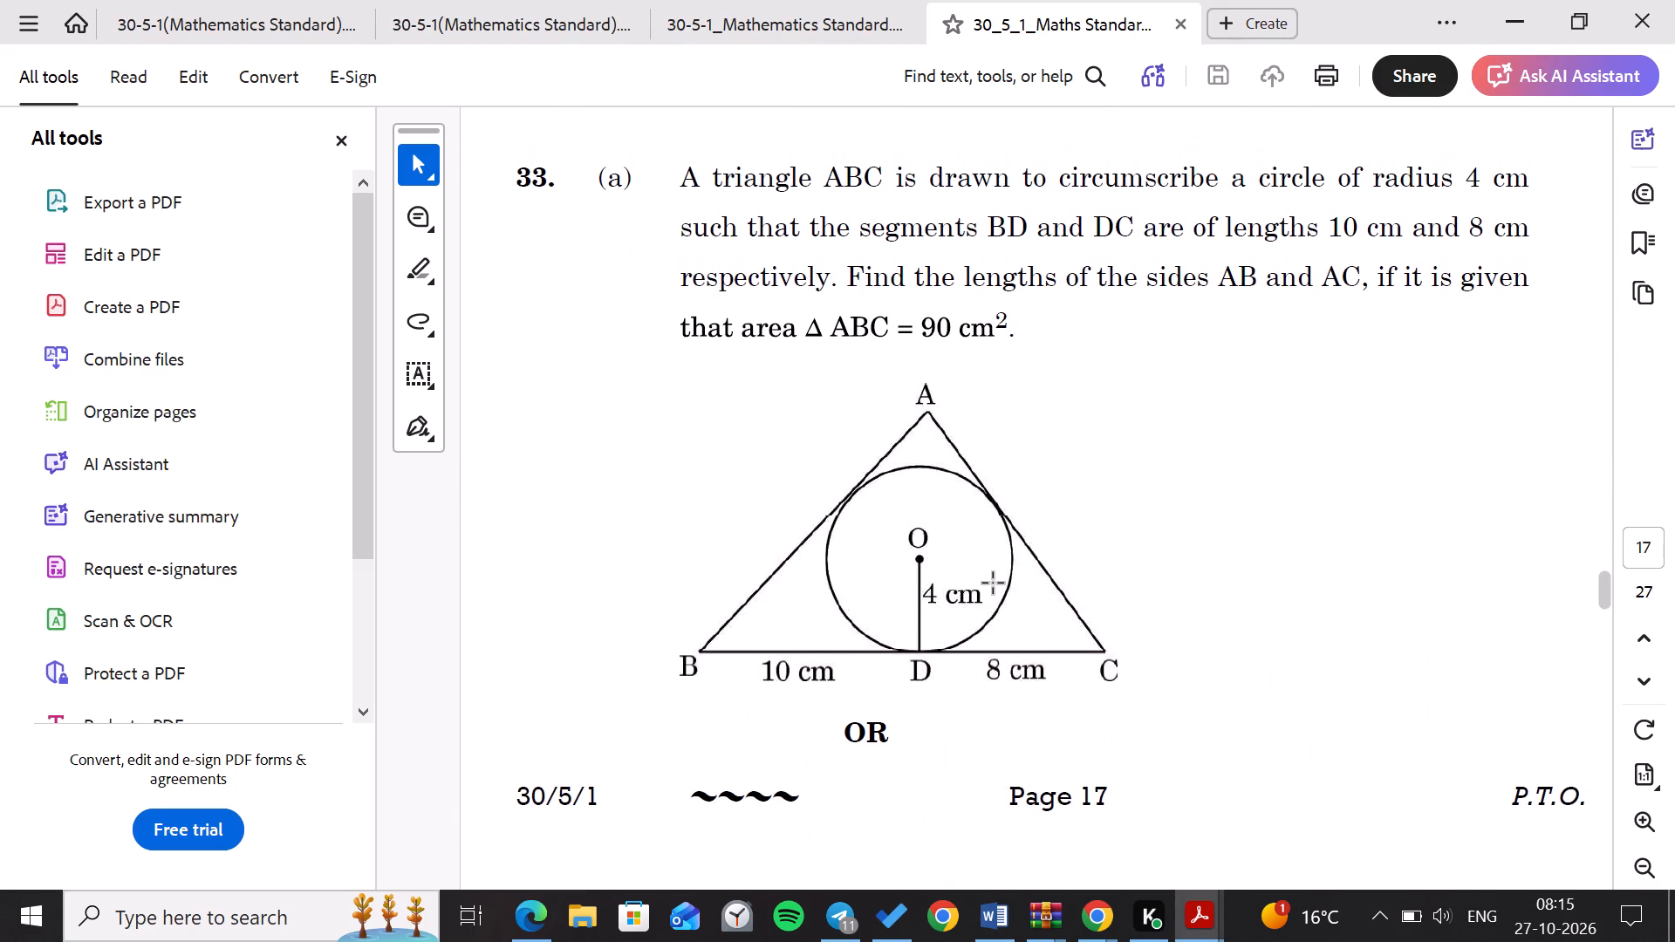
key("shift+super+s")
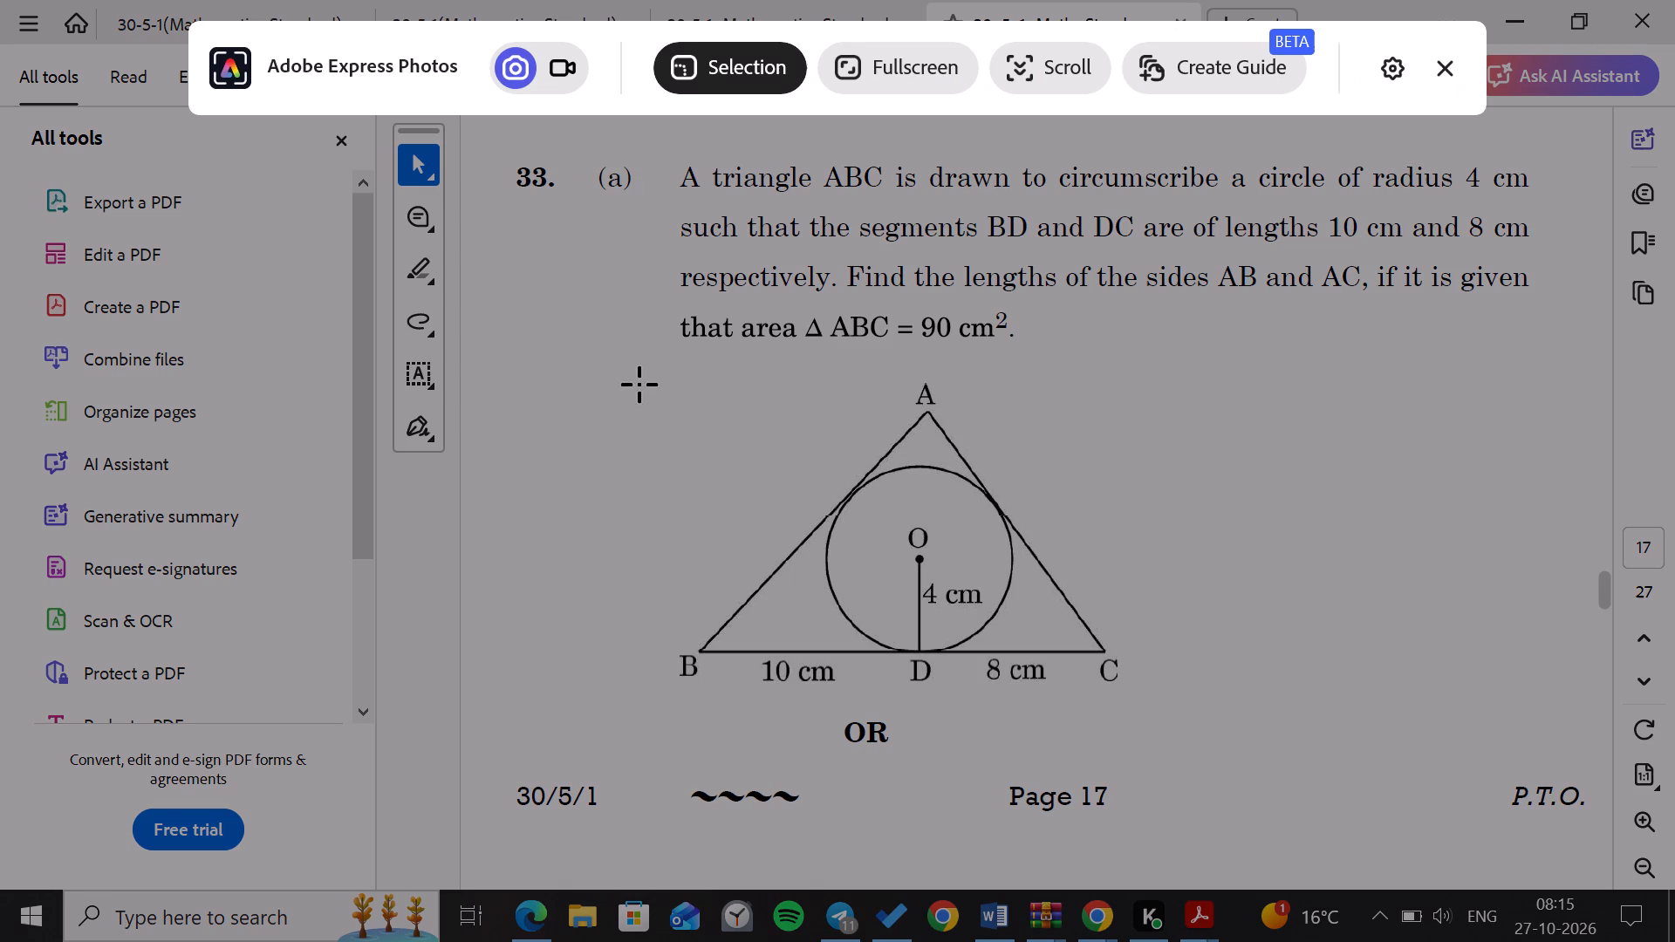
left_click_drag(653, 373, 1059, 694)
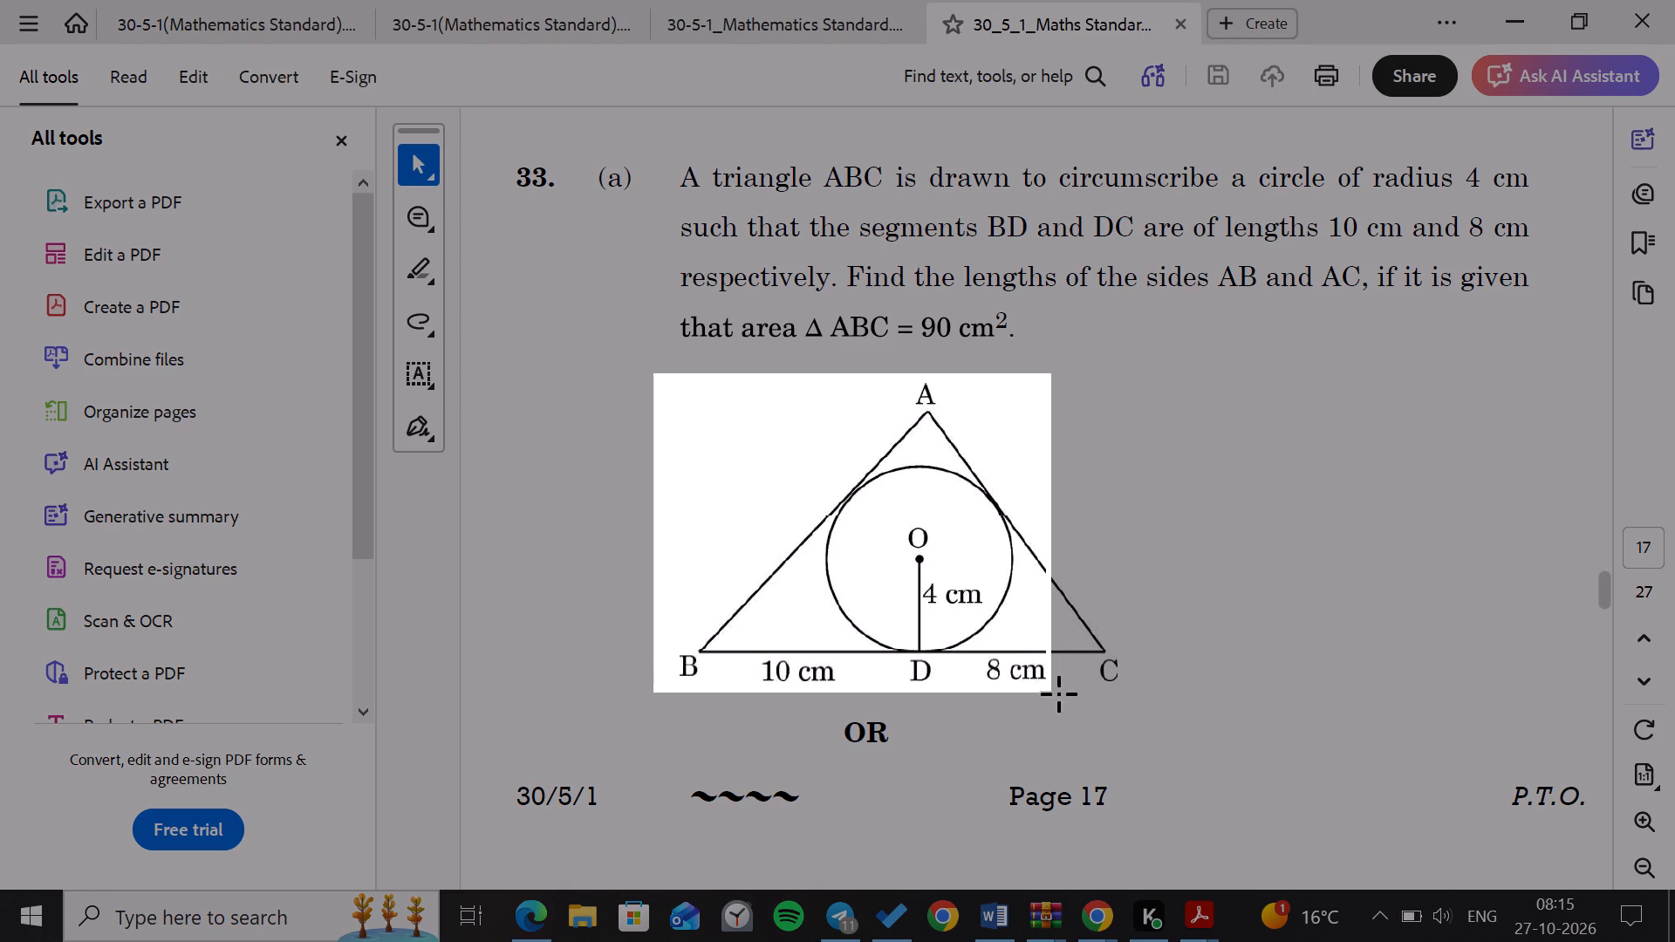
left_click_drag(1059, 694, 1138, 702)
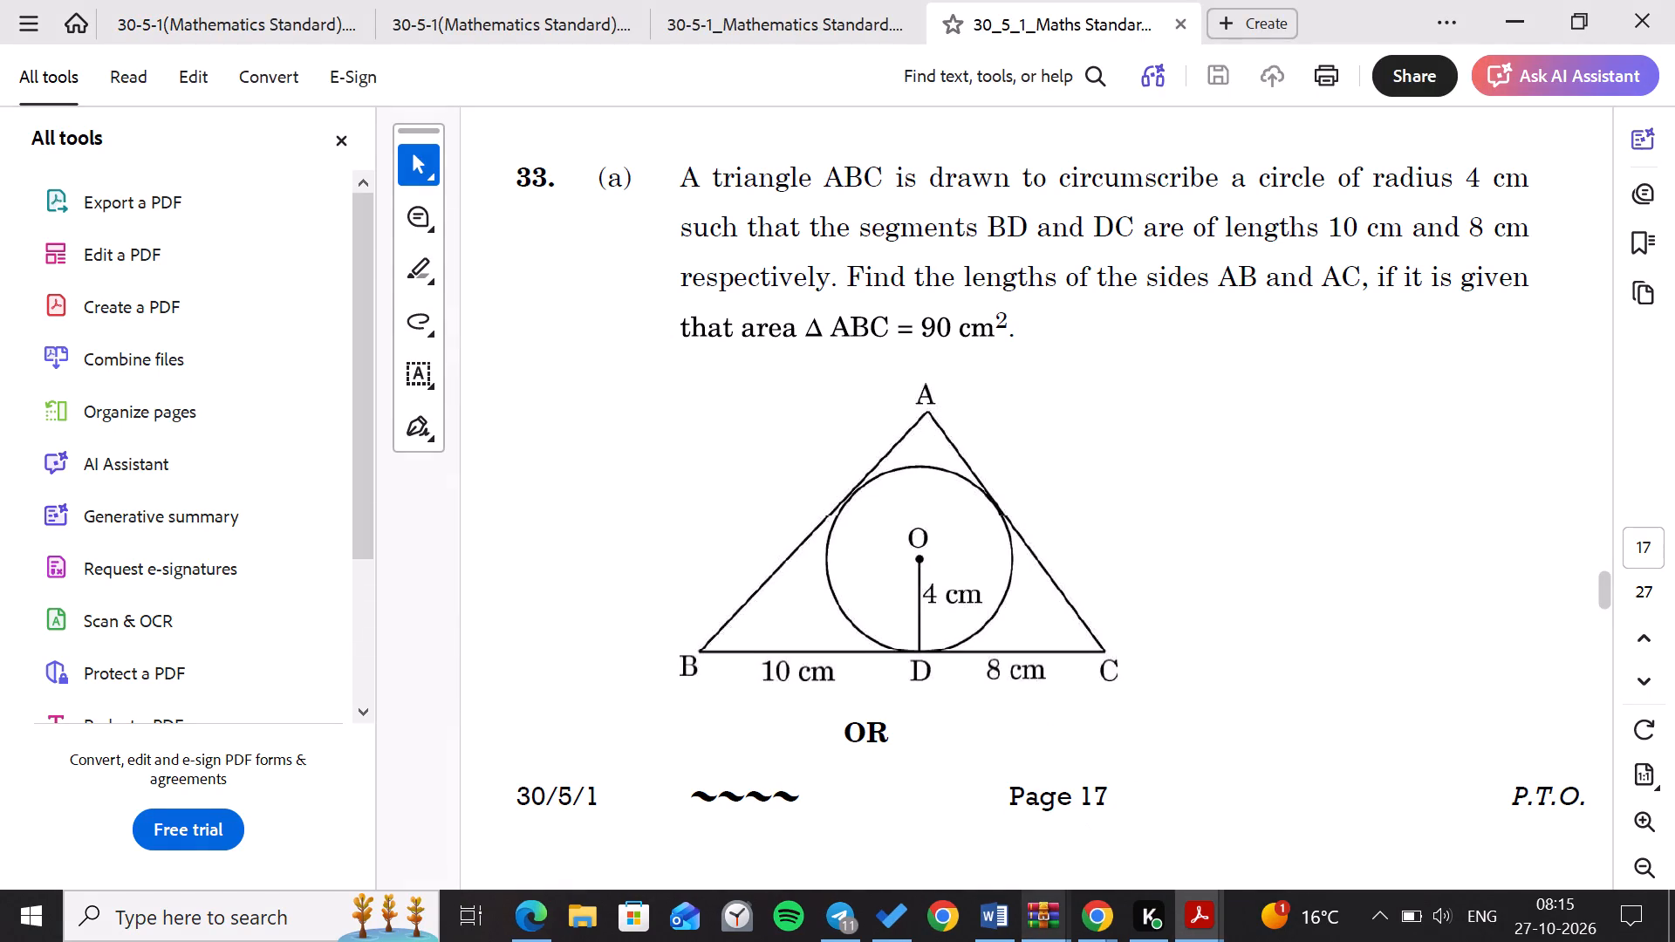
In the Word document, replace Question 33(a)'s diagram placeholder with the captured triangle figure above OR and shrink it proportionally by about a third.
left_click(1014, 914)
left_click_drag(398, 409, 400, 409)
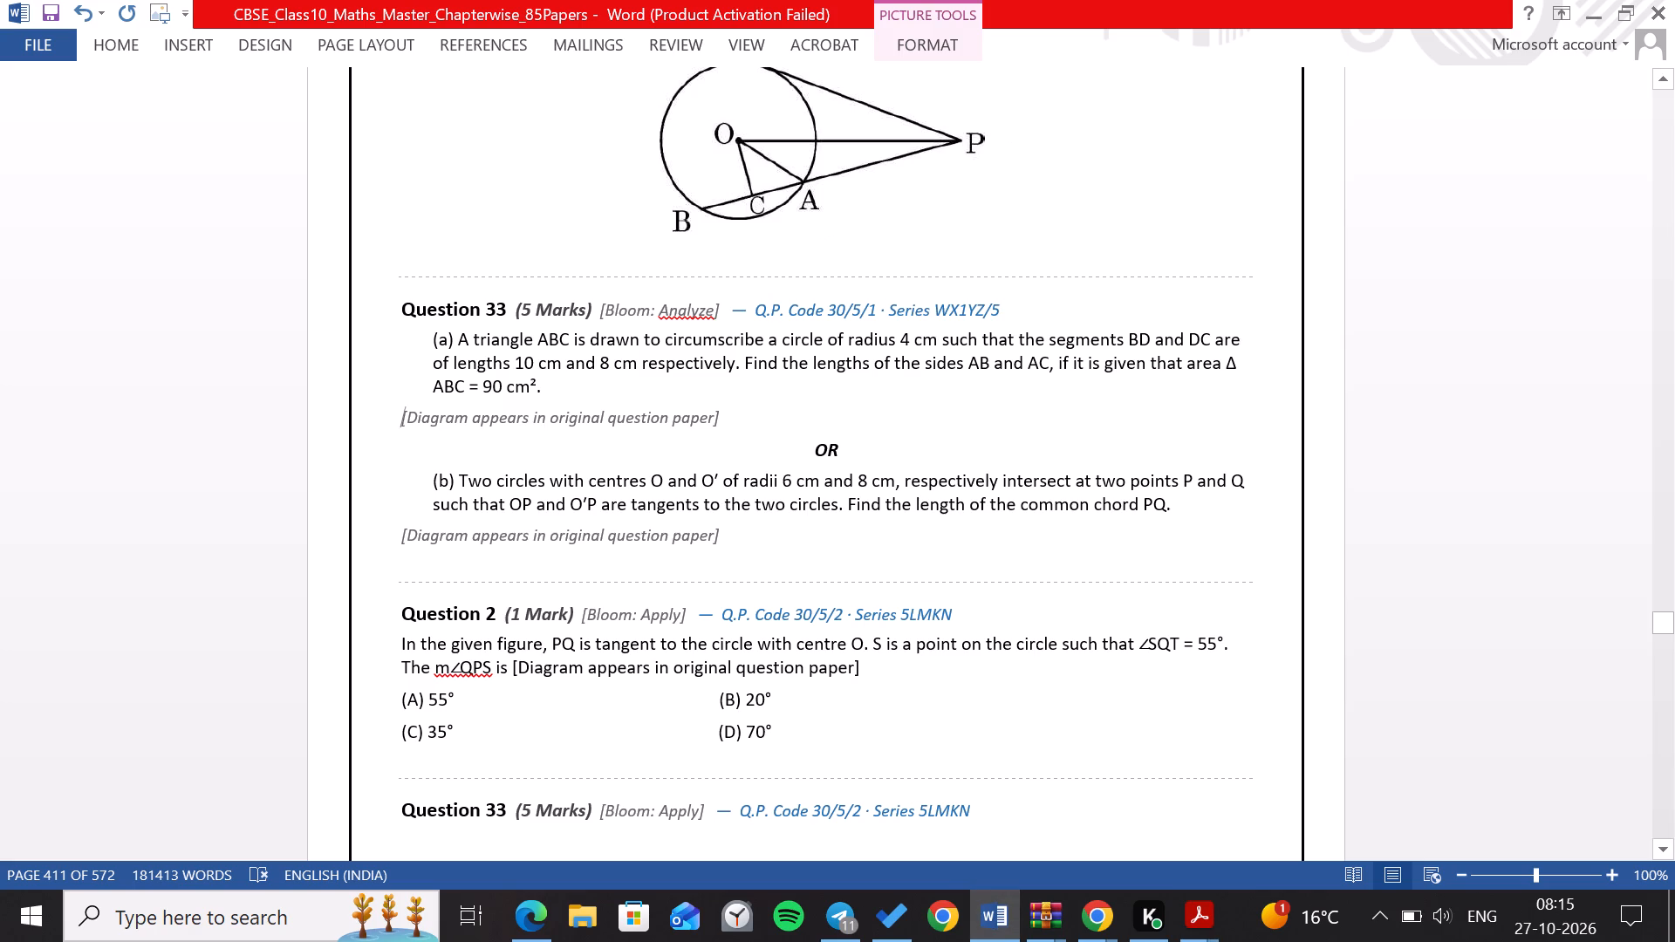
left_click_drag(400, 409, 722, 423)
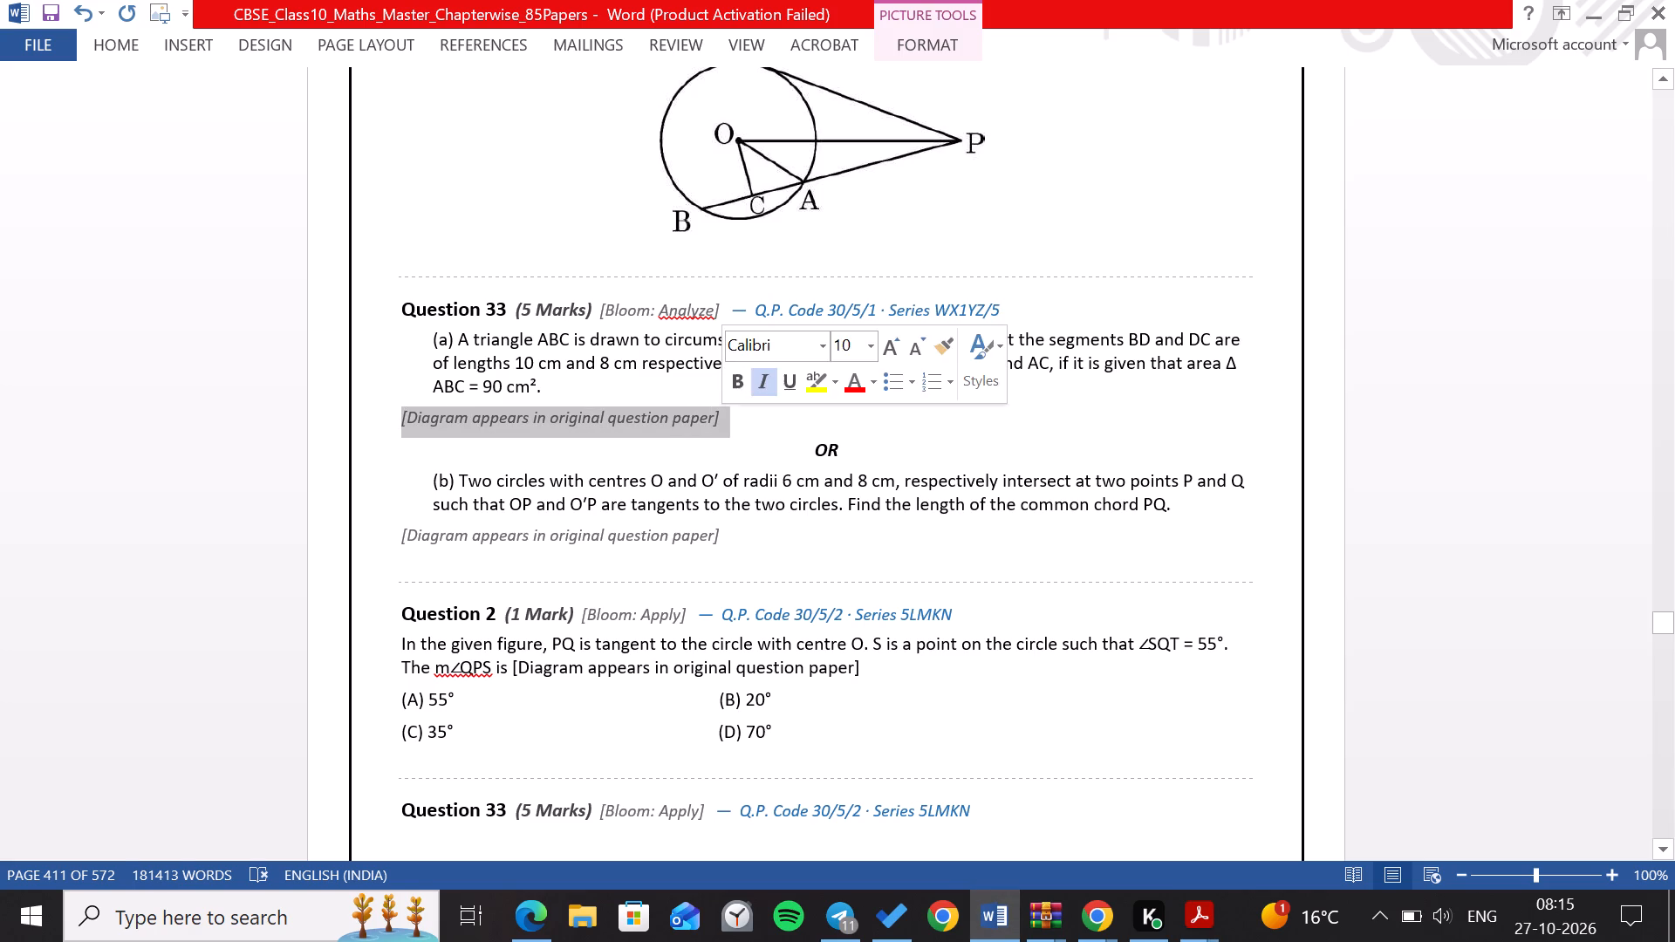
key("BackSpace")
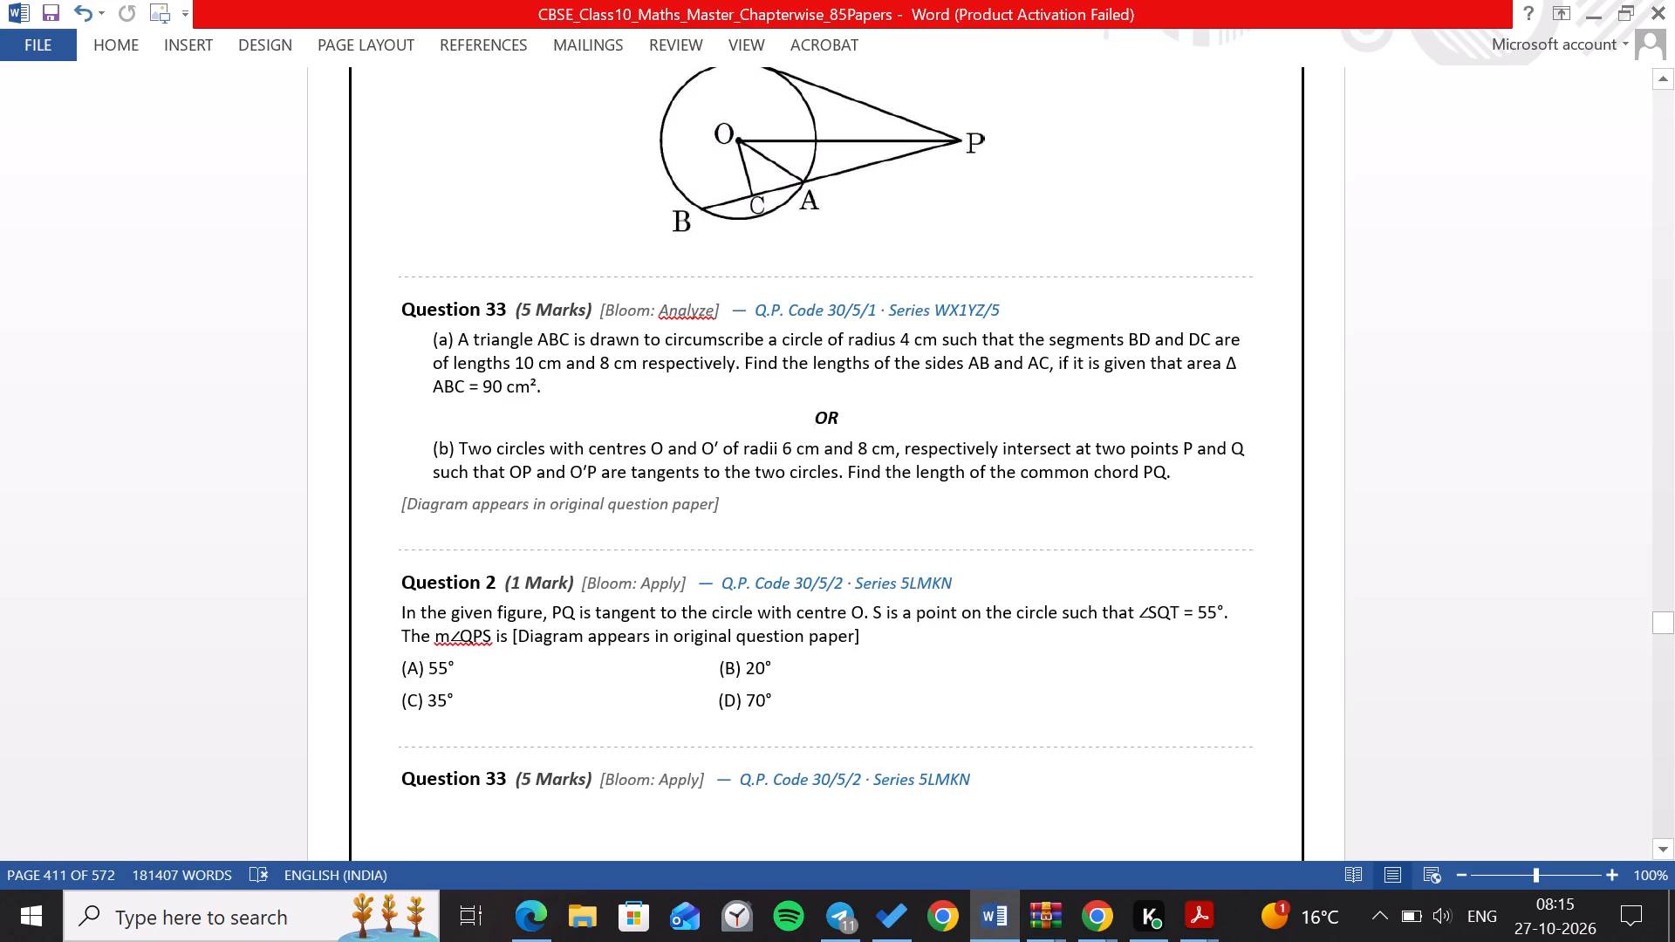
key("Return")
key("Up")
key("ctrl+v")
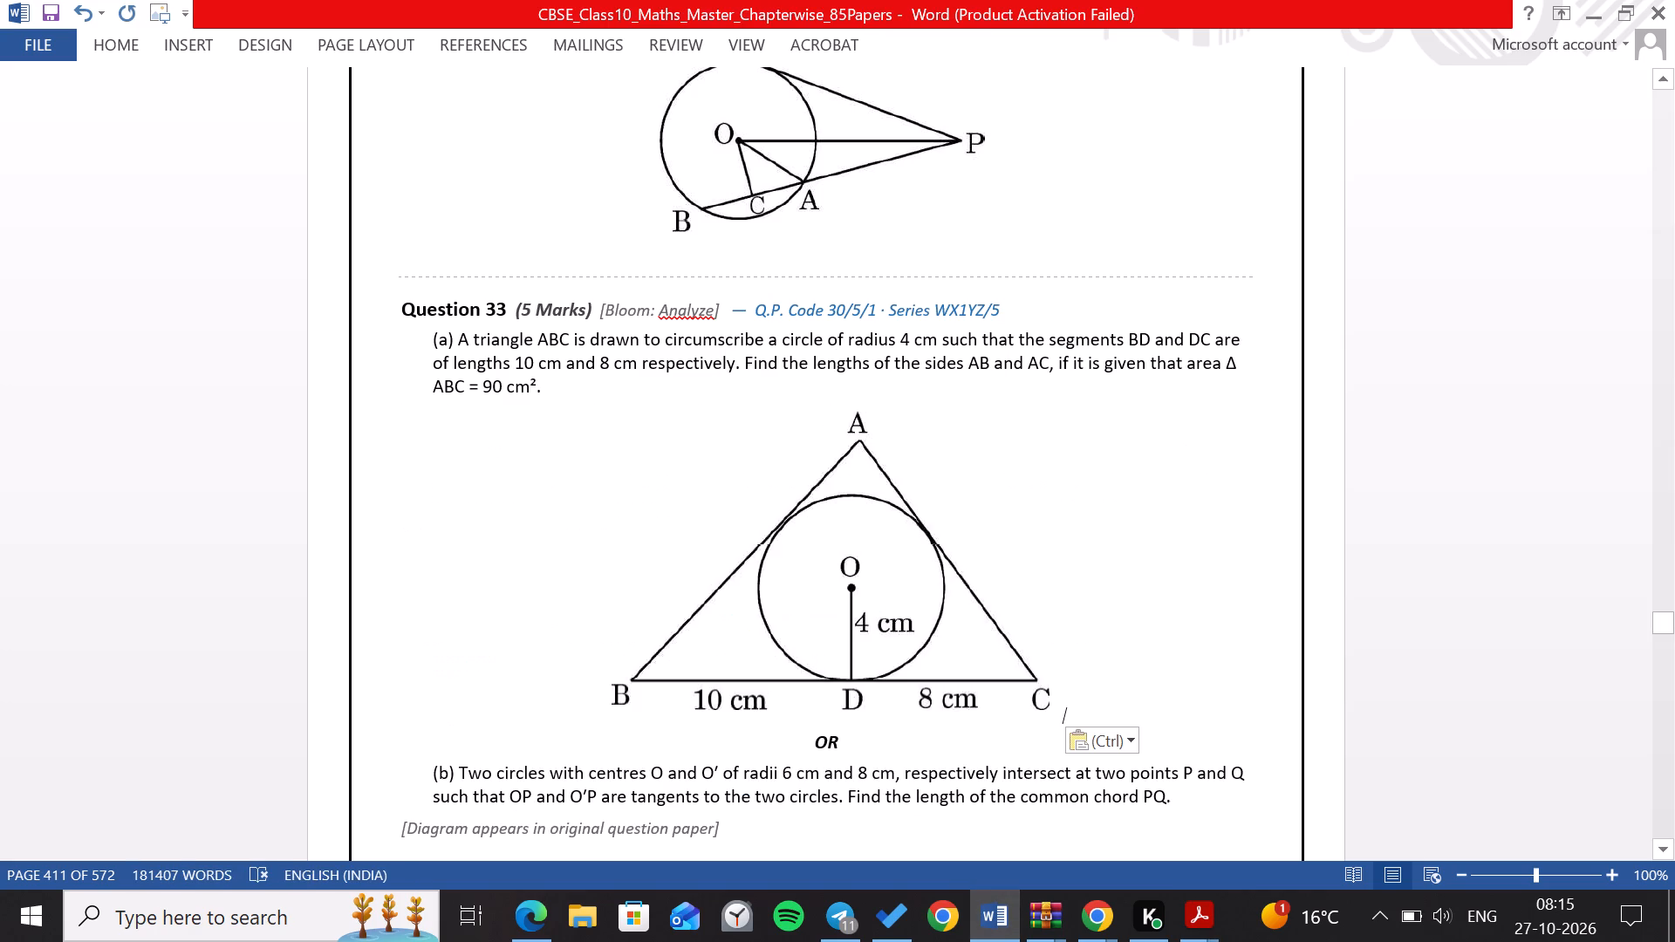
left_click(758, 549)
scroll(754, 542, "down", 4)
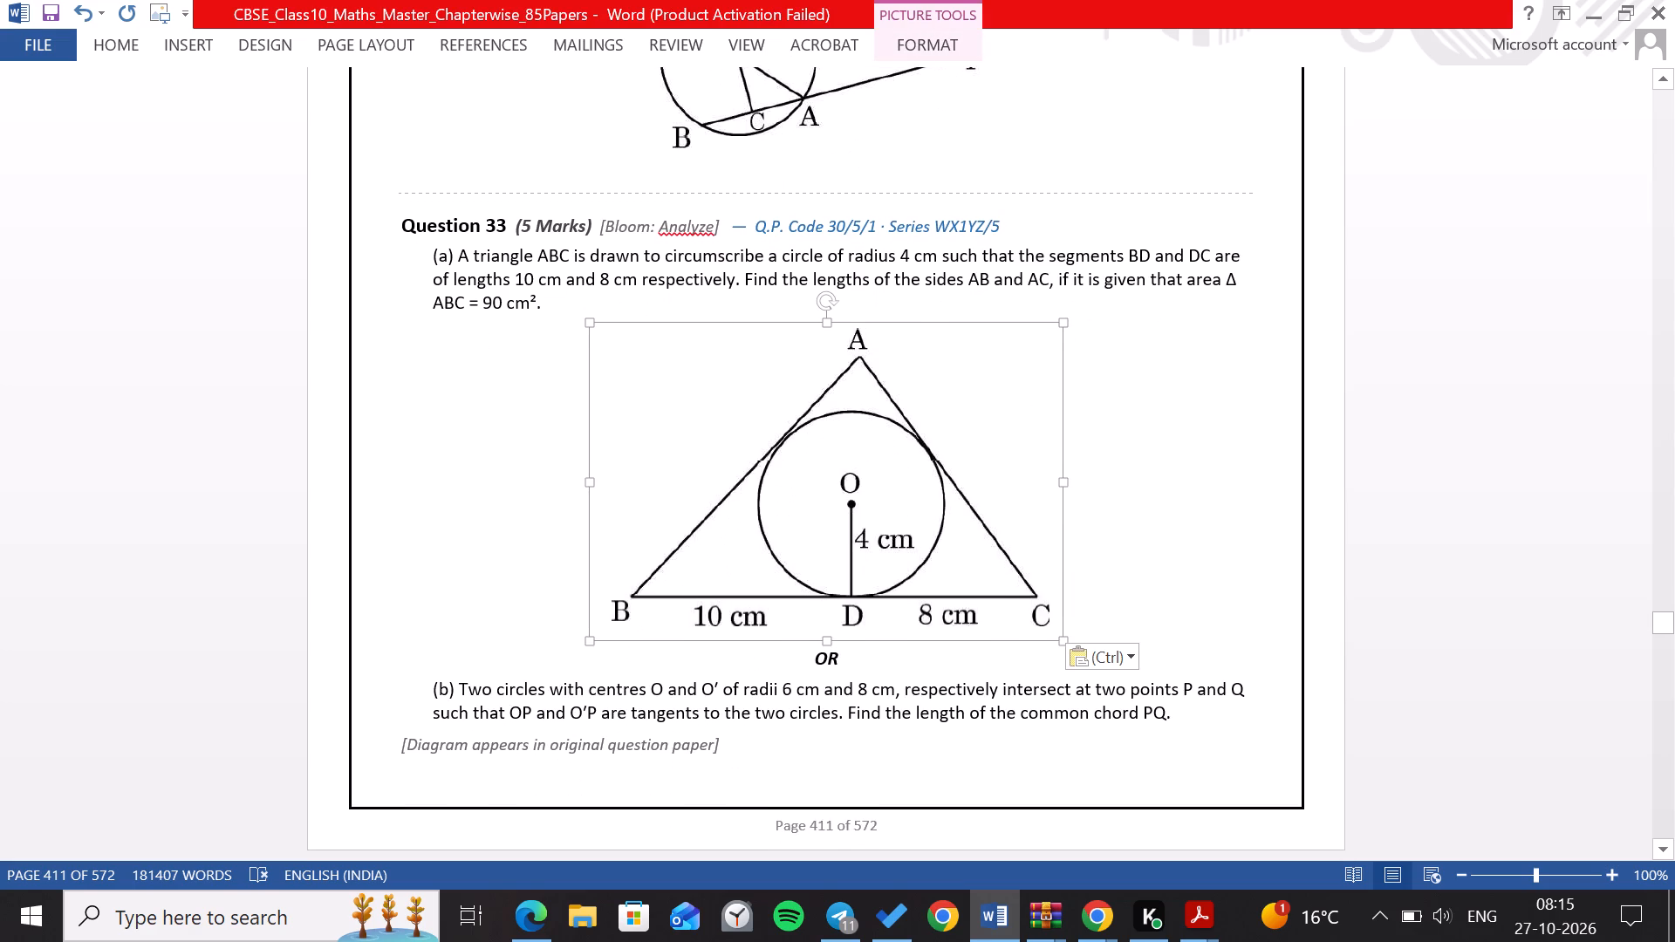
left_click_drag(1063, 640, 893, 394)
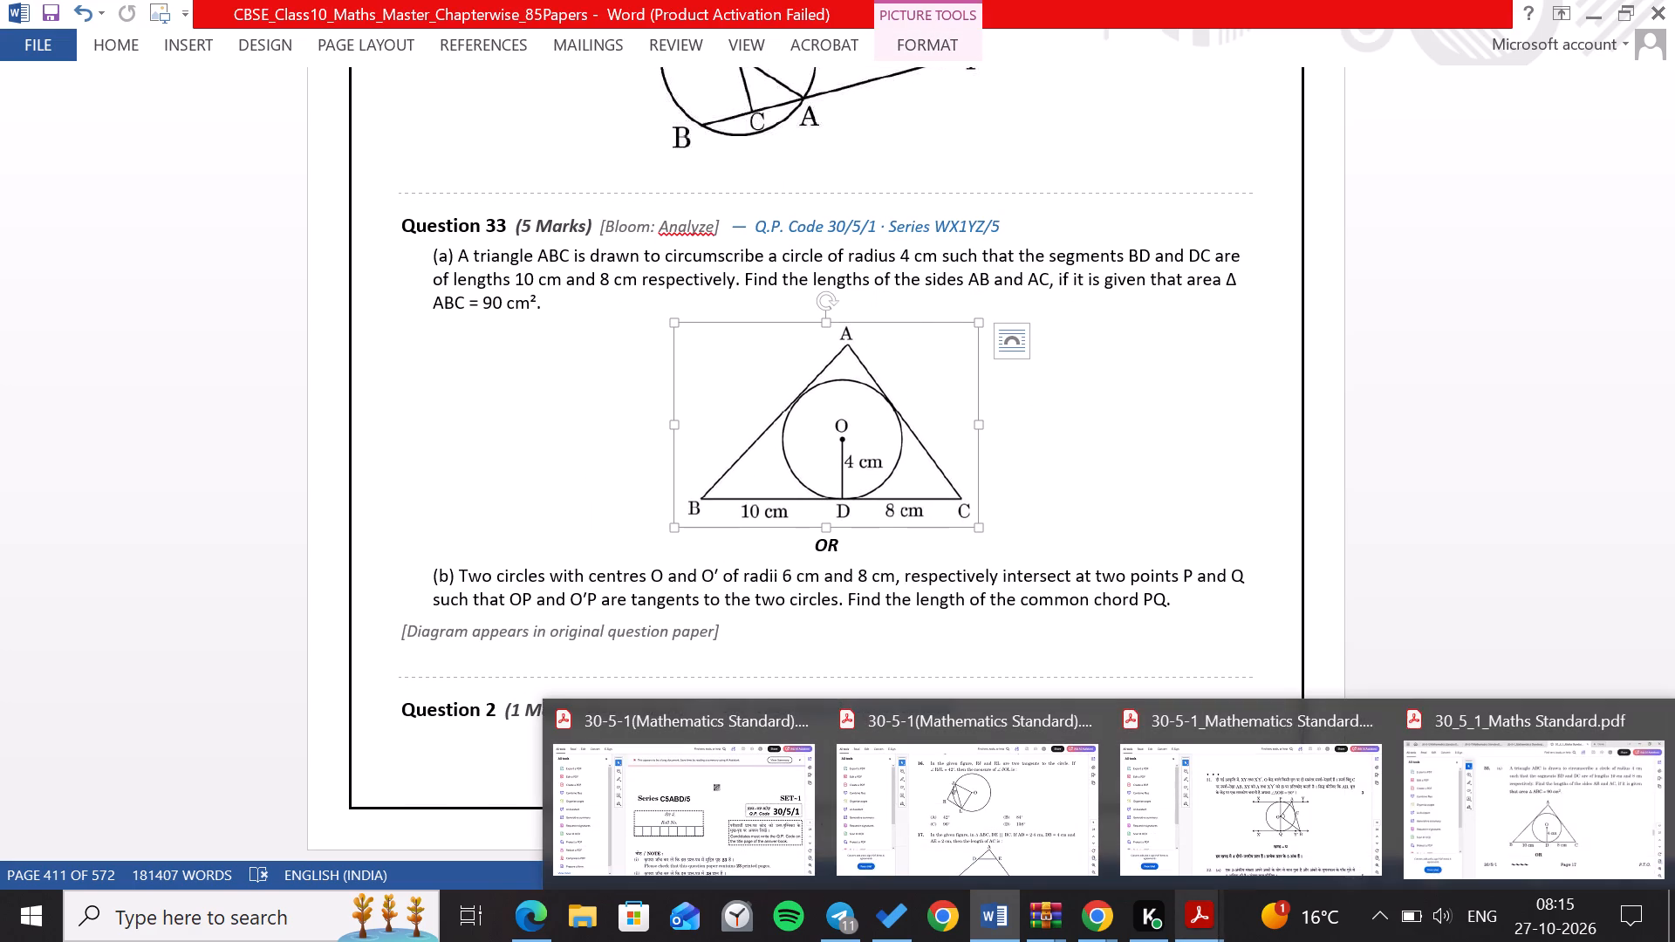
Switch to the 30_5_1 Maths PDF and capture Question 33(b)'s figure of two intersecting circles with centres O and O′.
left_click(1488, 834)
scroll(1096, 664, "down", 20)
scroll(1096, 664, "down", 10)
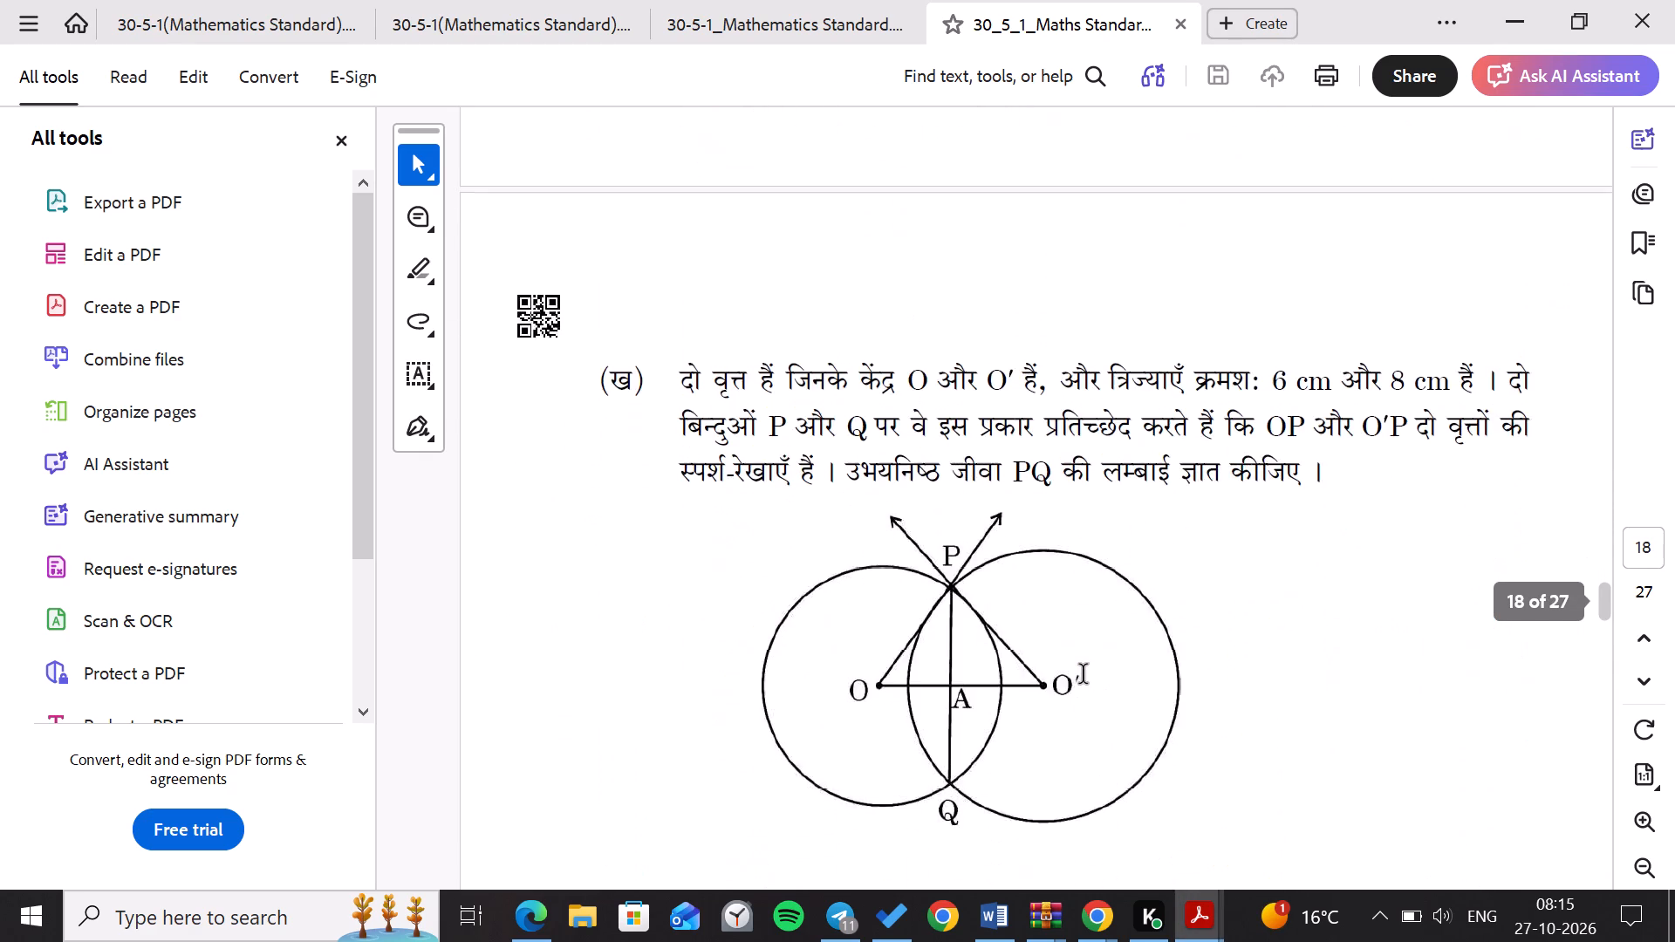
scroll(1084, 675, "down", 2)
scroll(1084, 675, "up", 2)
key("shift+super+s")
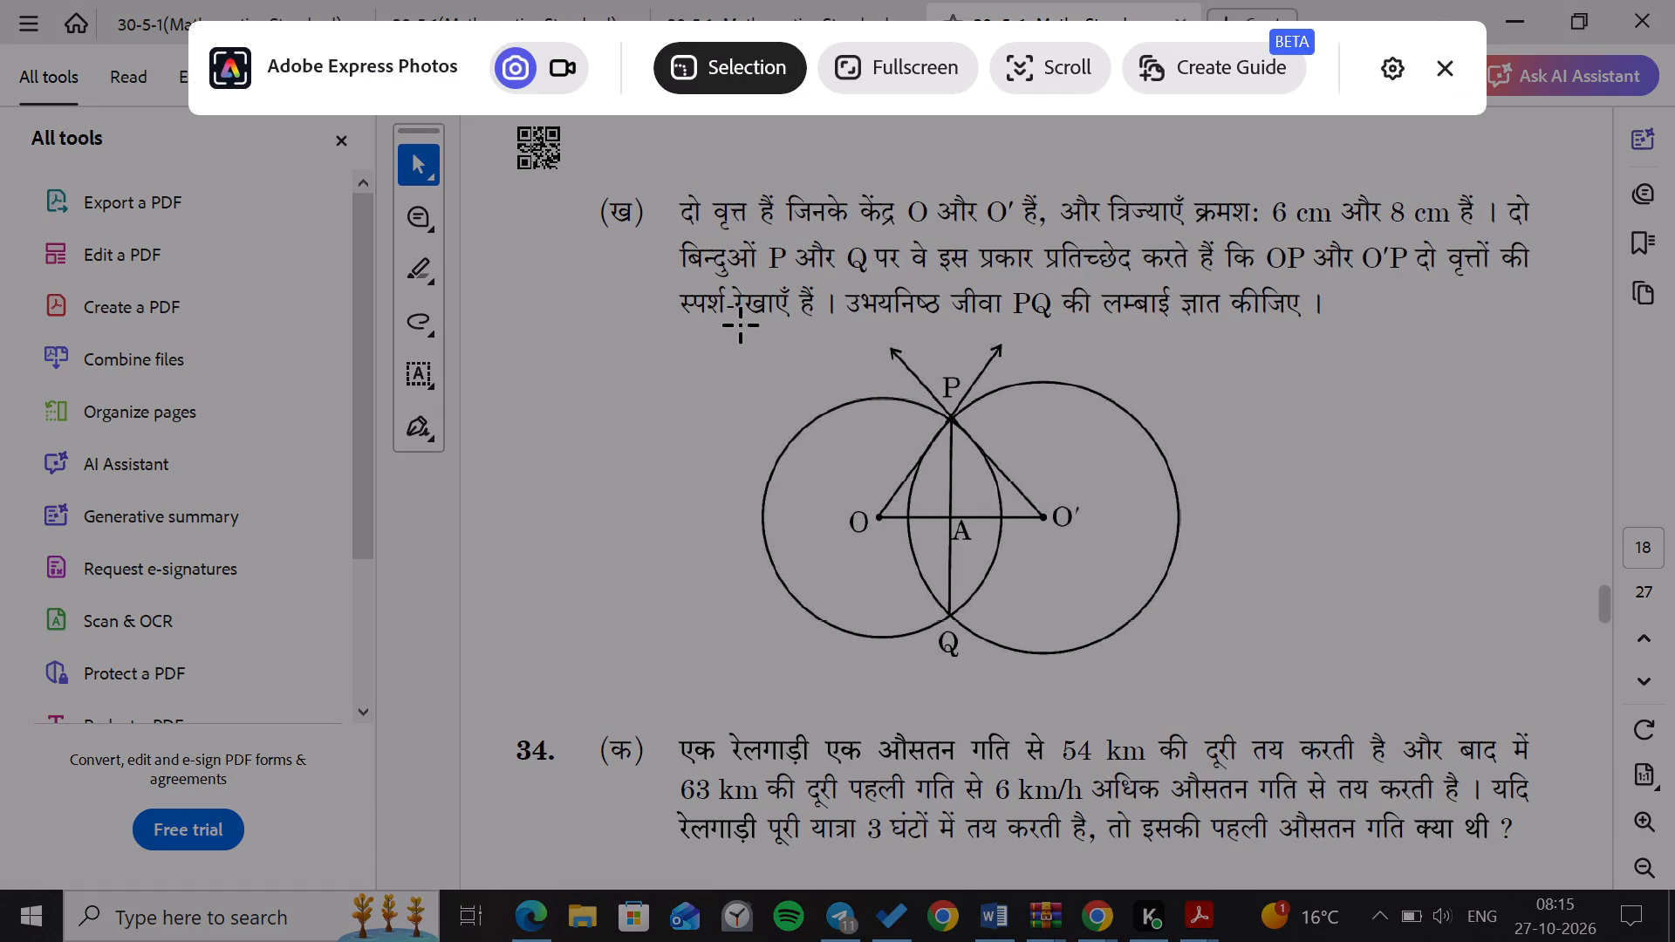
left_click_drag(741, 325, 1220, 689)
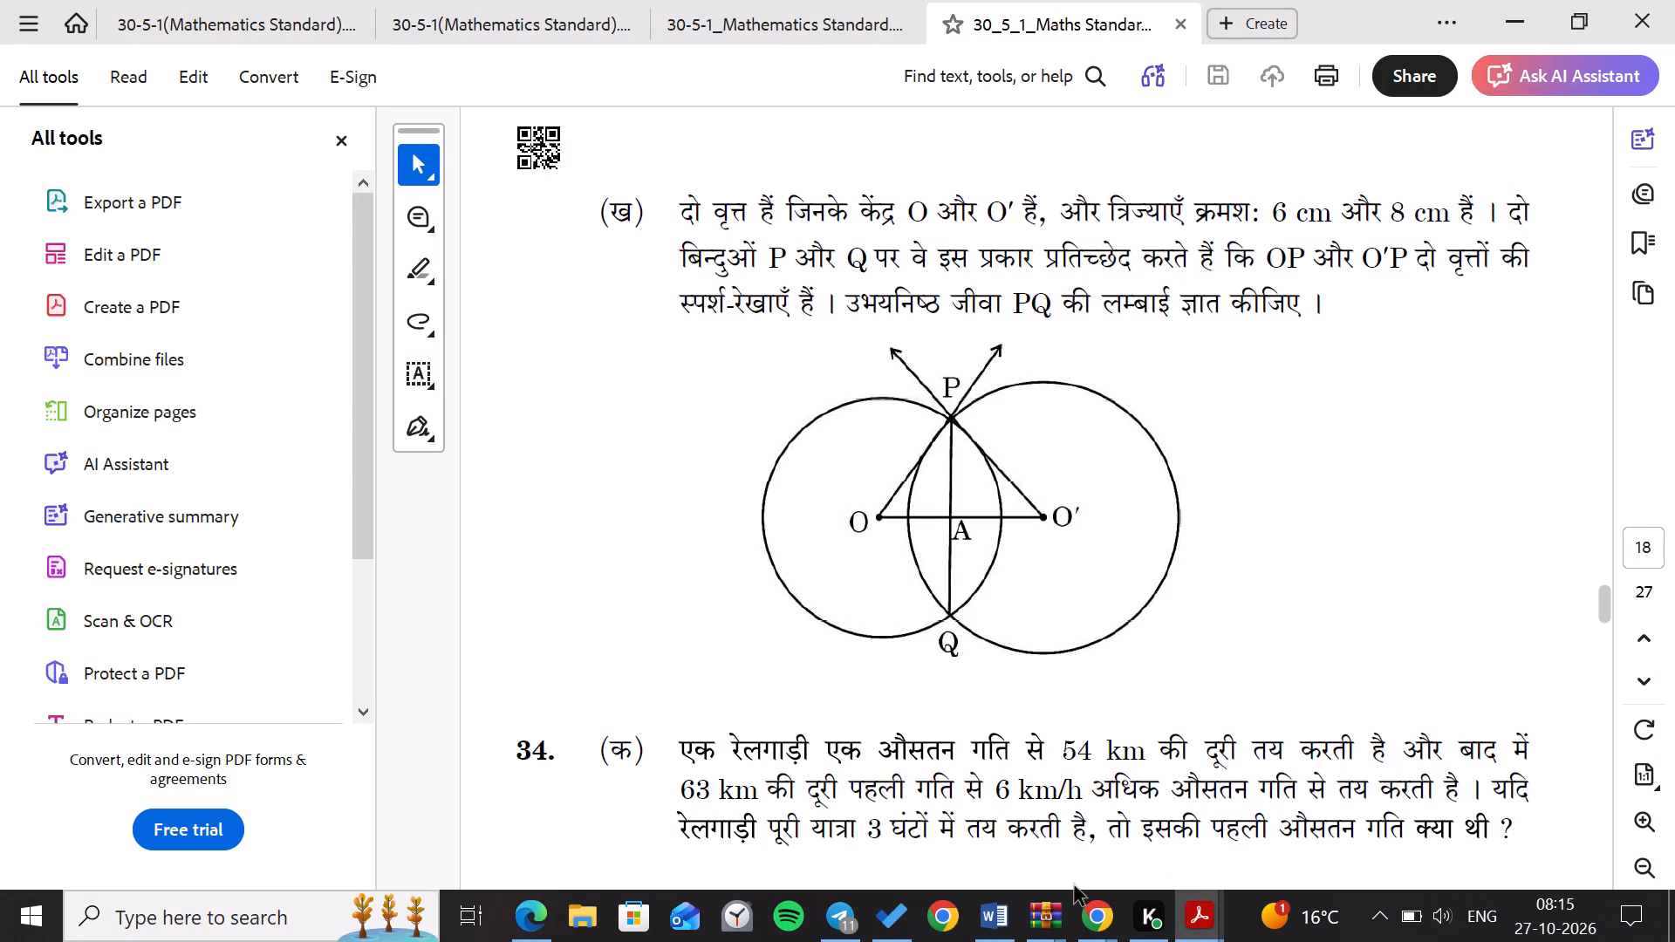
Return to the Word document and replace Question 33(b)'s diagram placeholder with the captured two-circle figure.
left_click(1008, 902)
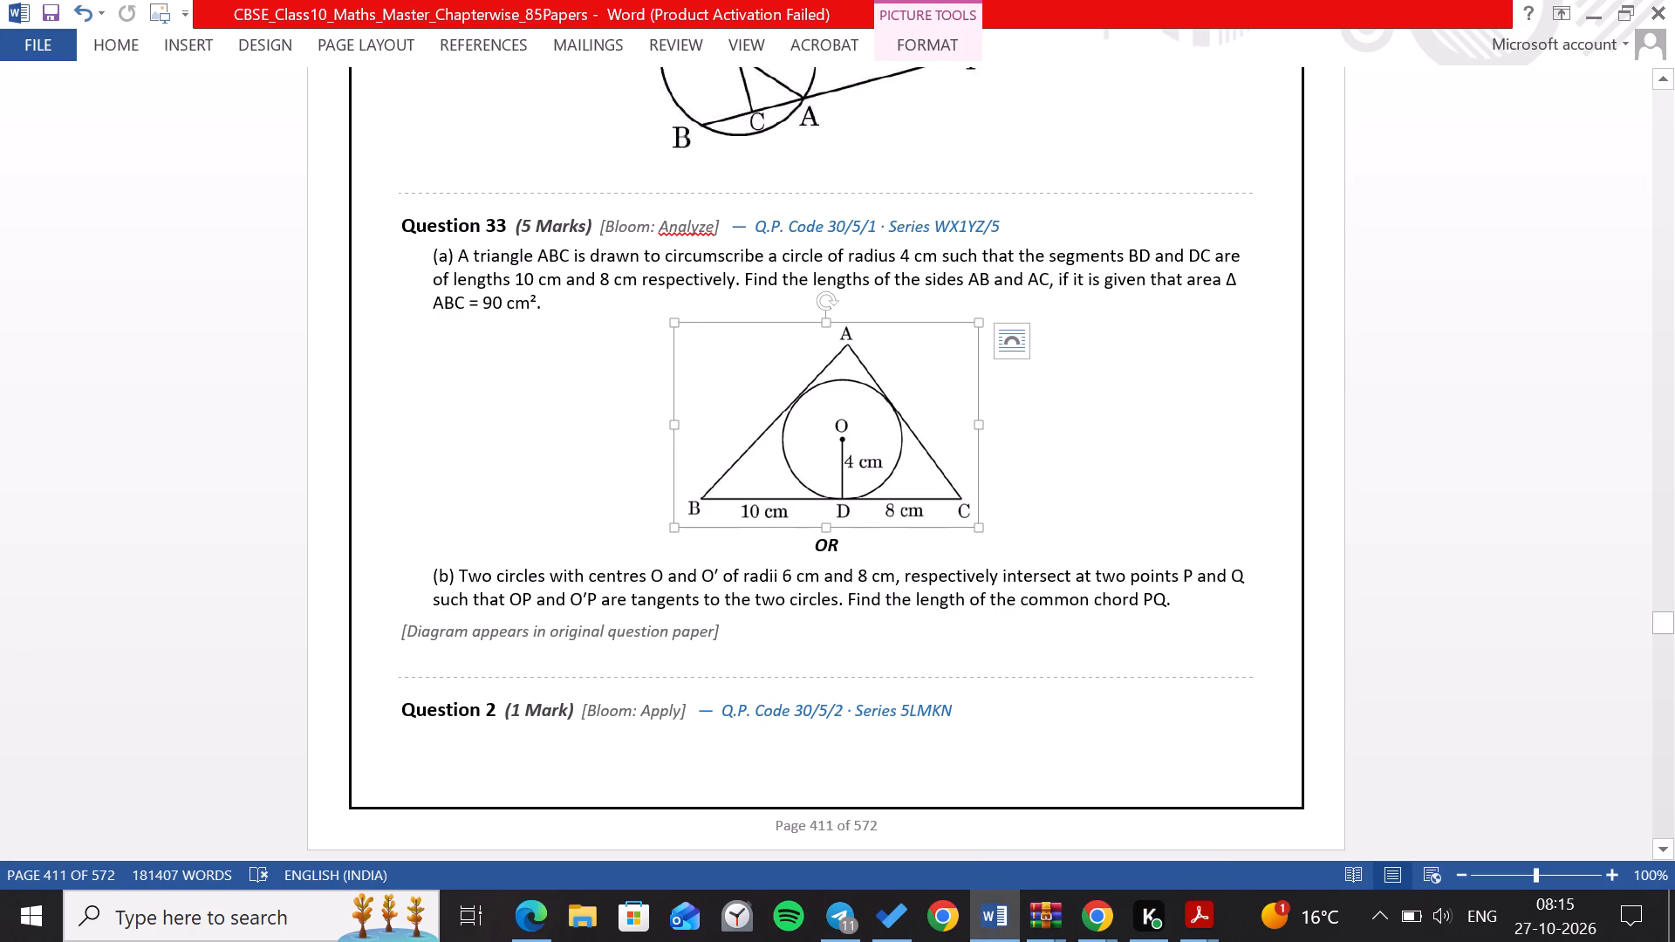
left_click_drag(389, 633, 721, 632)
key("BackSpace")
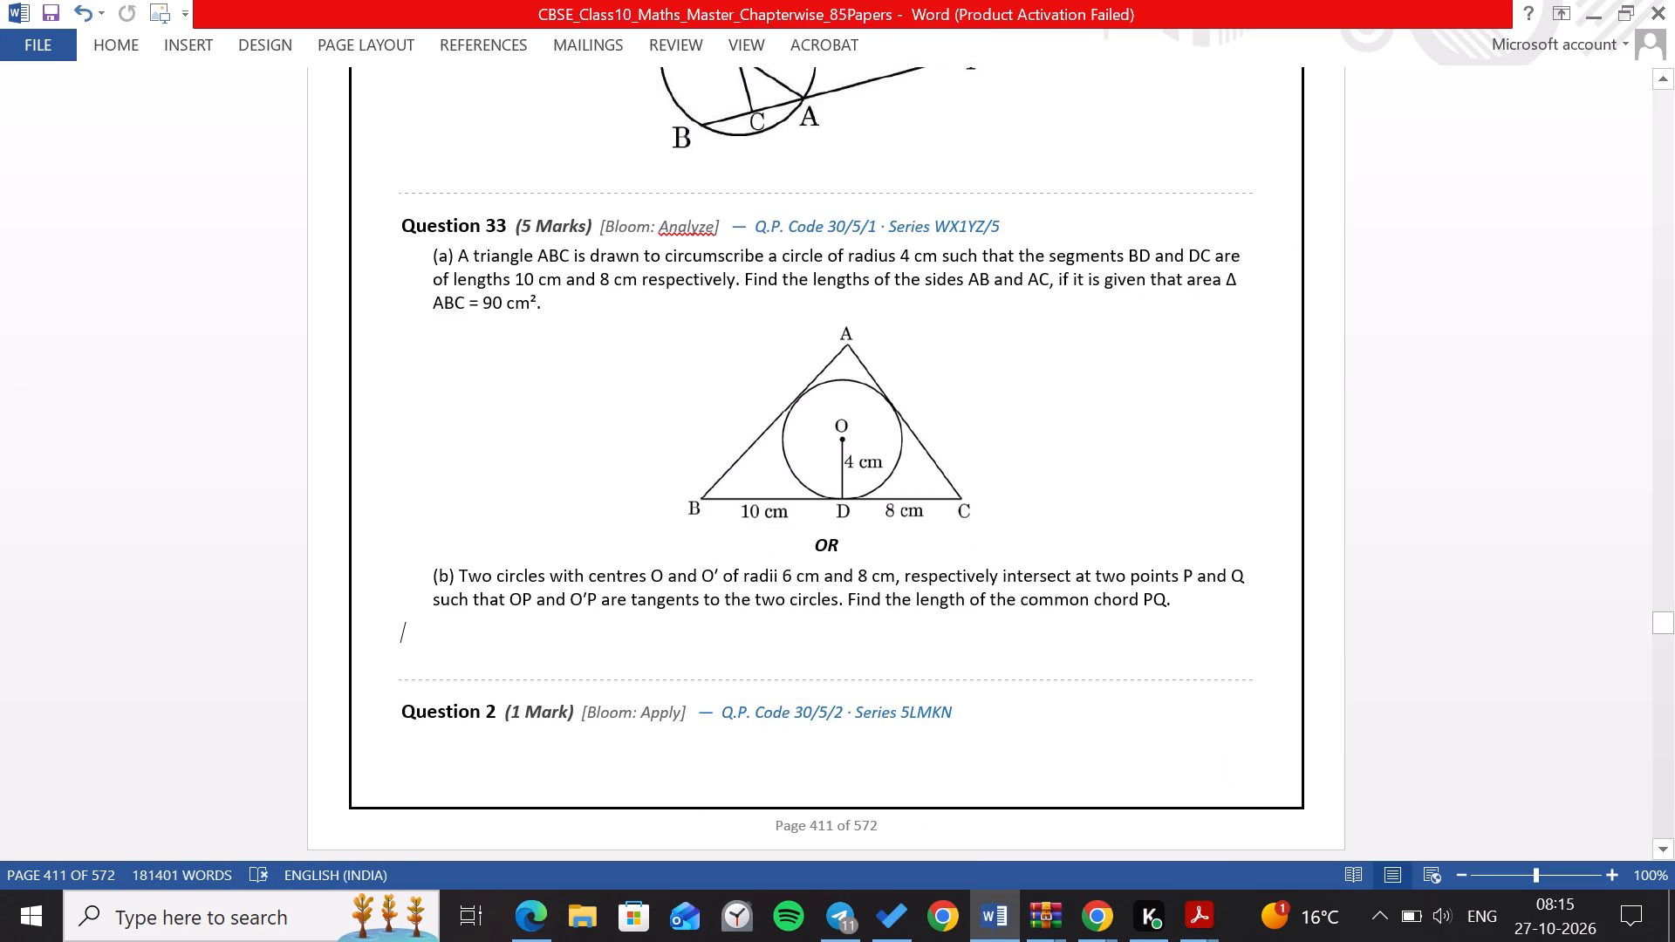
key("ctrl+v")
Shrink Question 33(b)'s two-circle figure proportionally by about two-fifths and centre it.
scroll(639, 645, "down", 6)
left_click(639, 645)
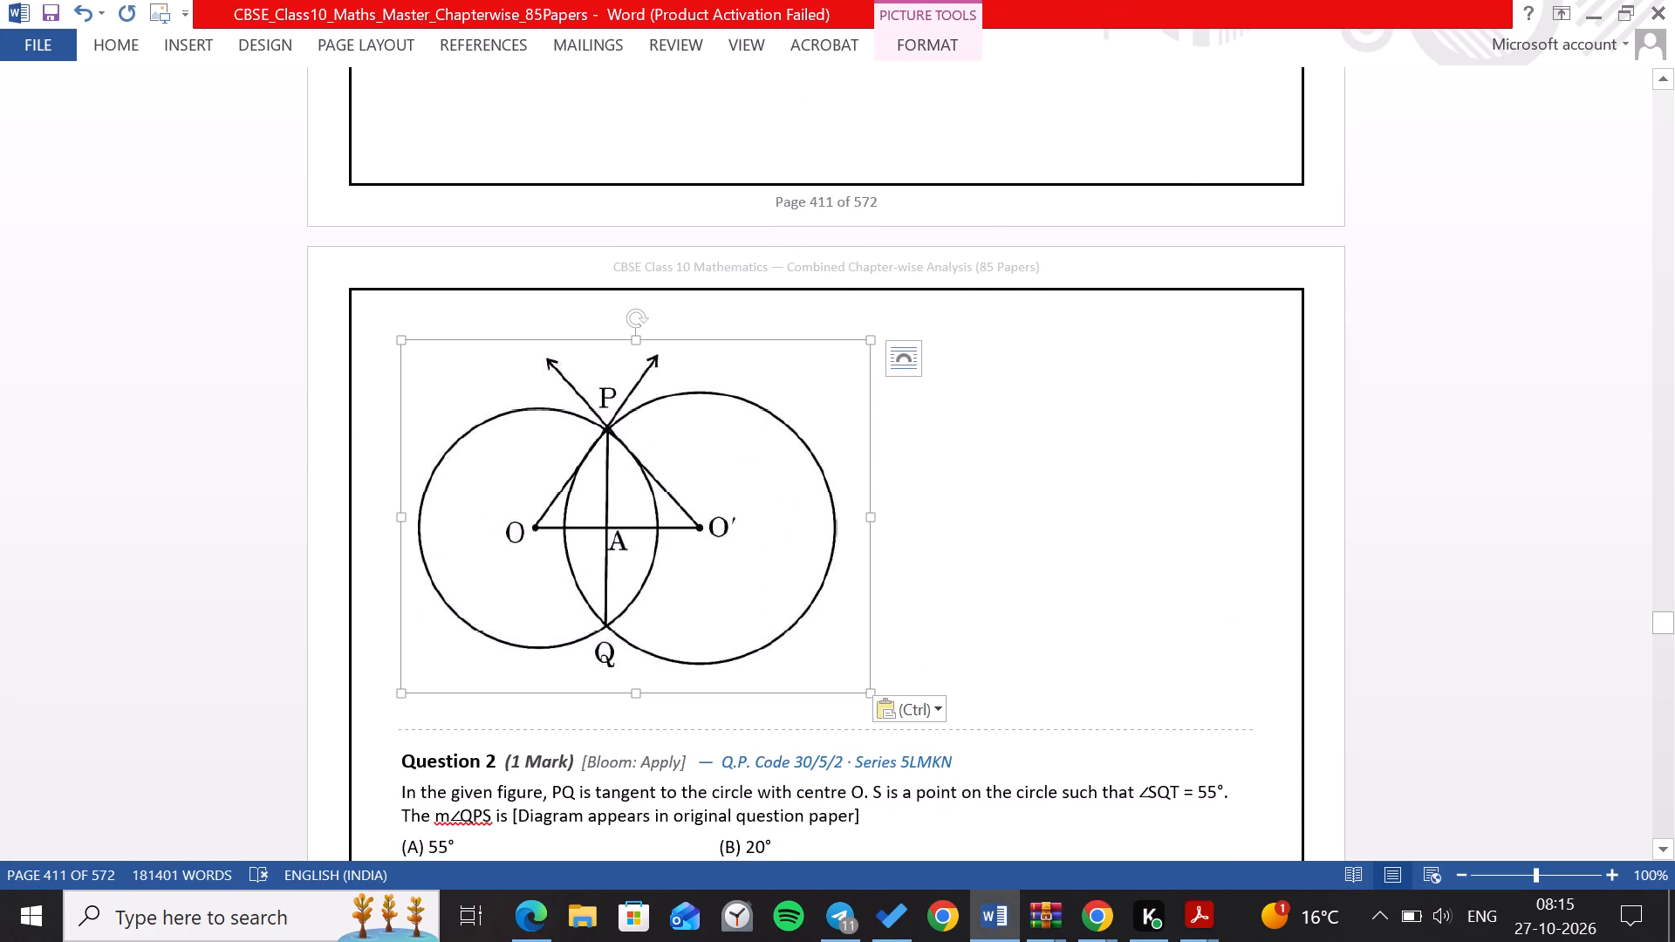
left_click_drag(870, 692, 682, 484)
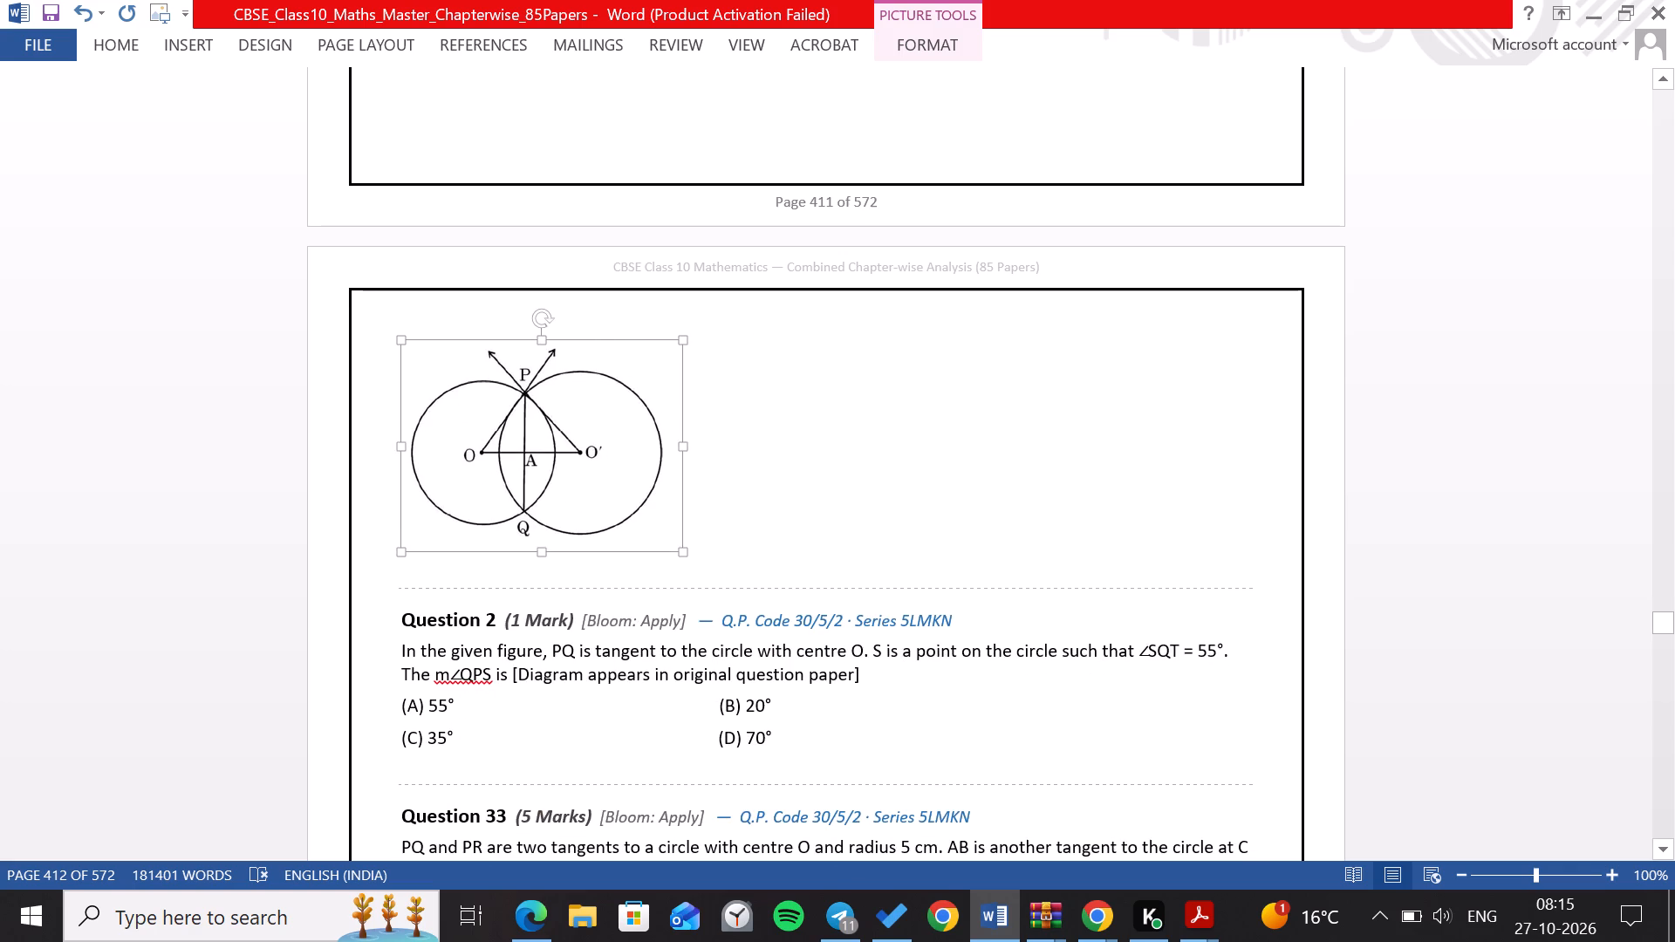
left_click(121, 36)
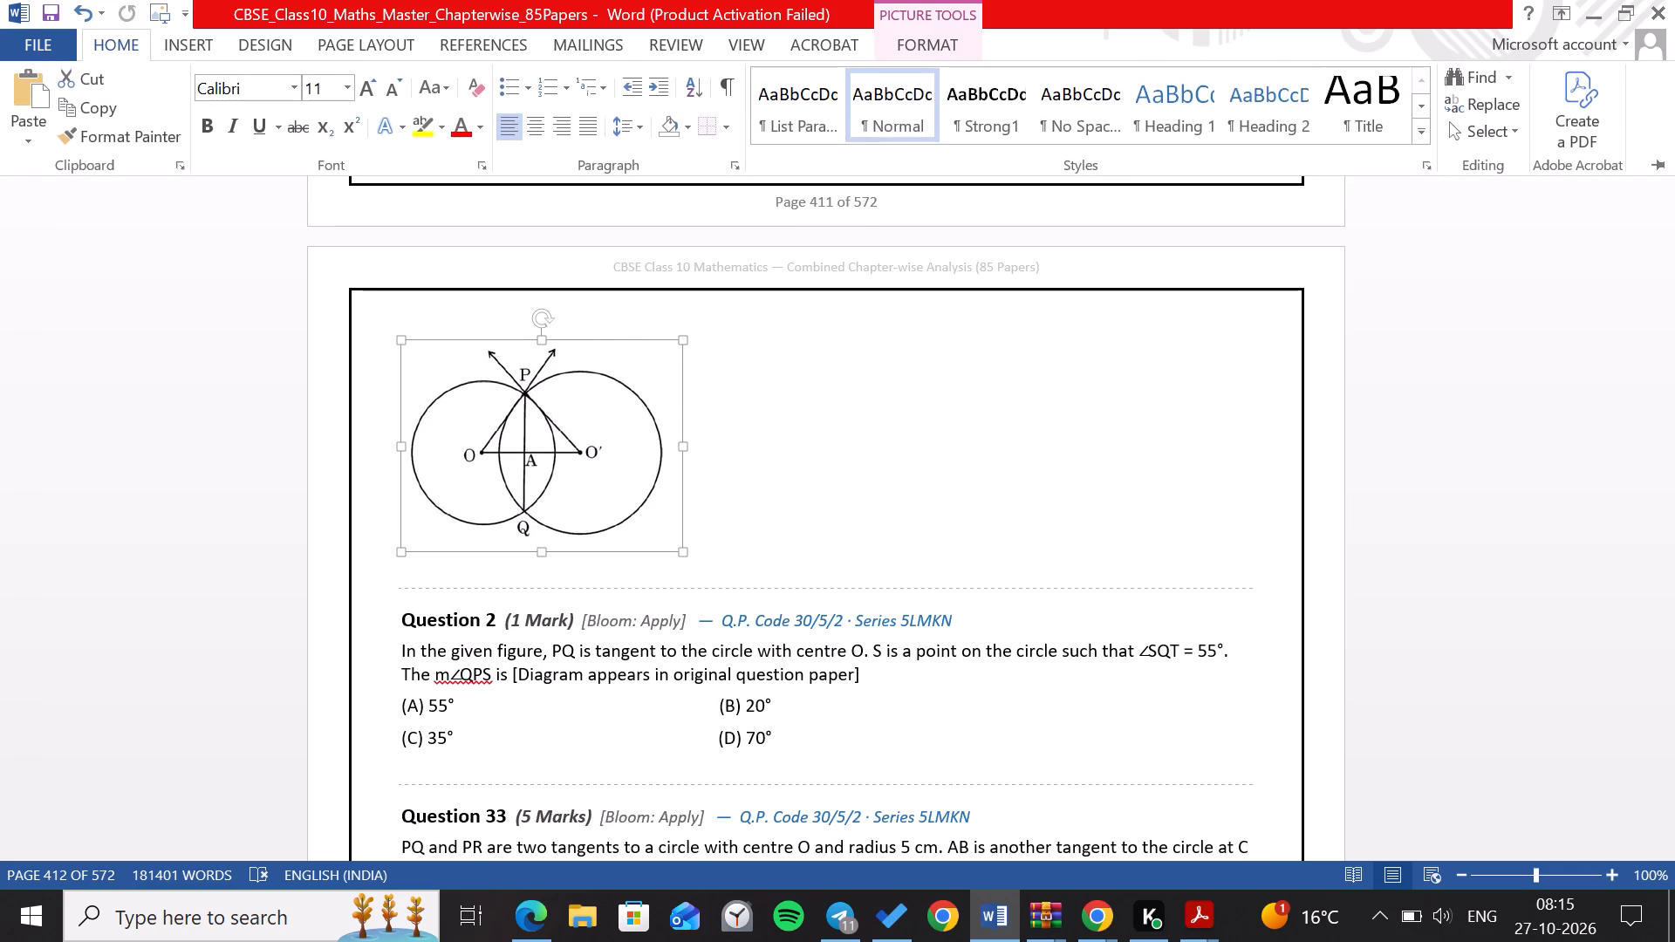
left_click(530, 122)
Look through the following Q.P. Code 30/5/2 questions, starting with Series 5LMKN, for the next diagram placeholder.
scroll(747, 444, "down", 13)
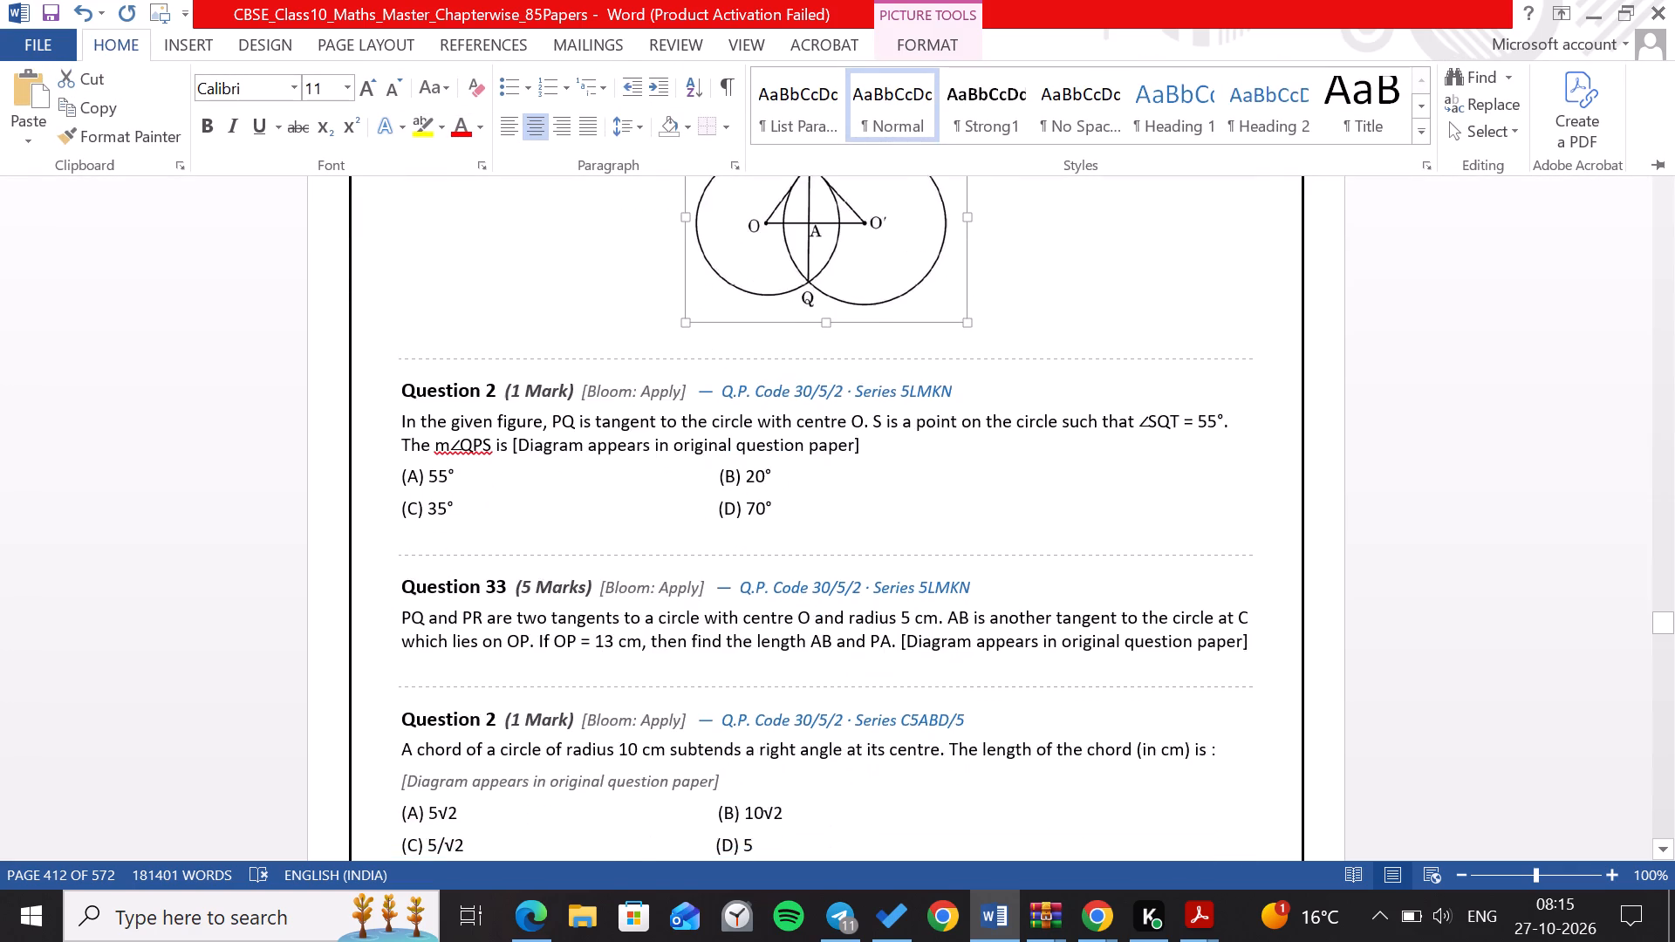
scroll(741, 468, "down", 4)
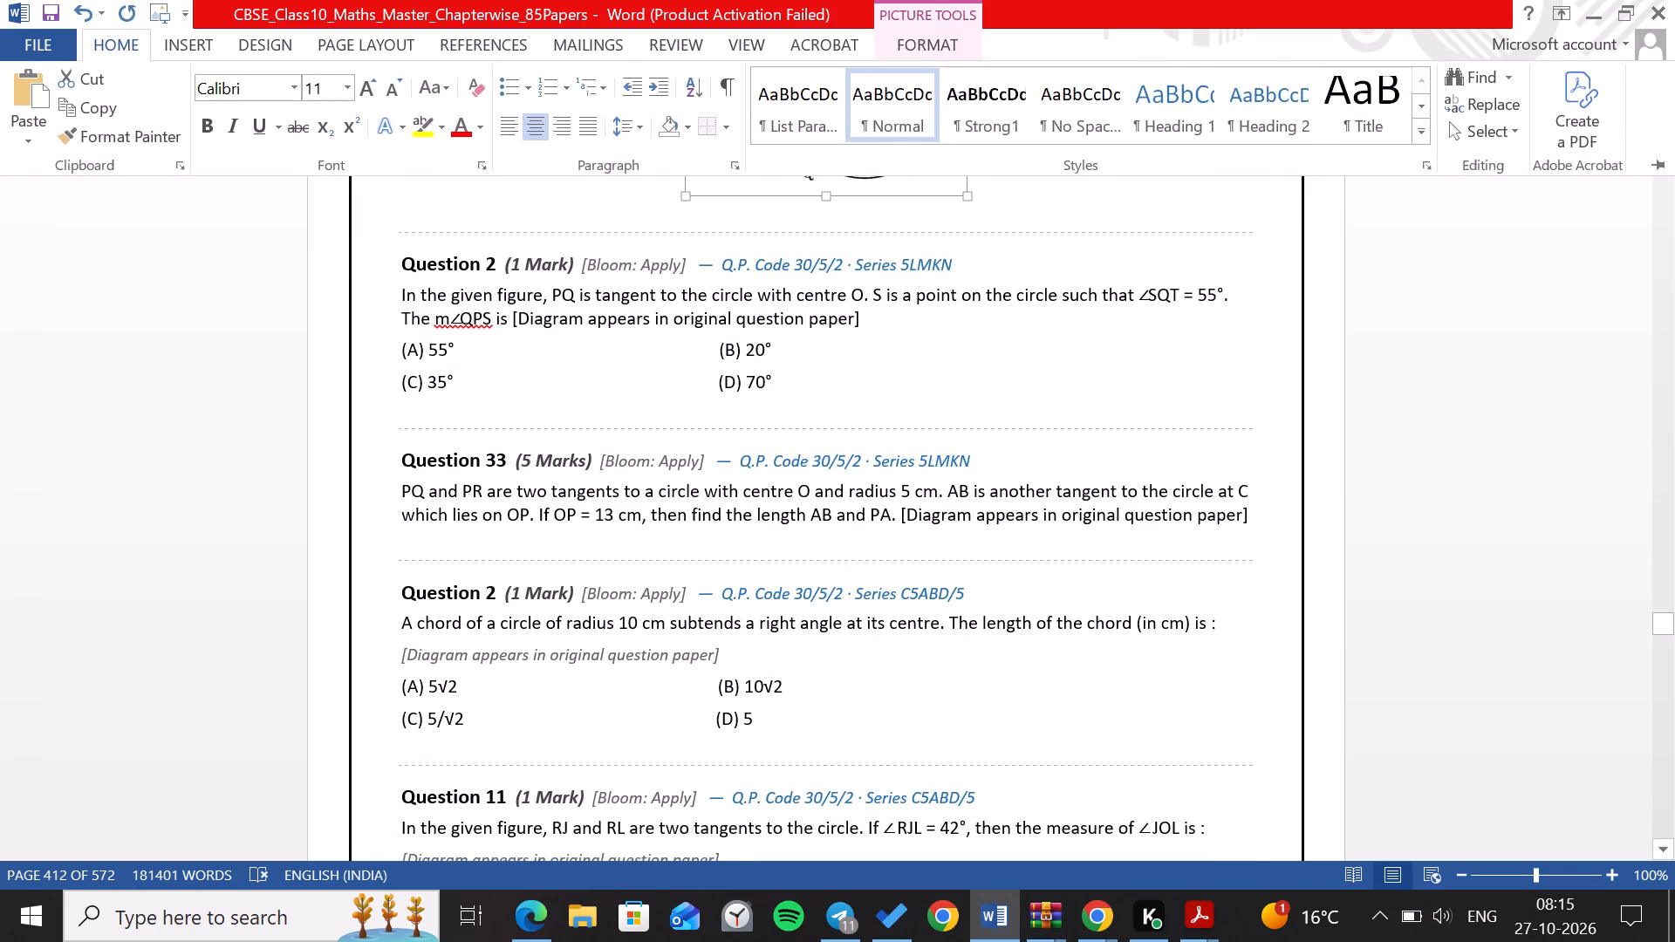